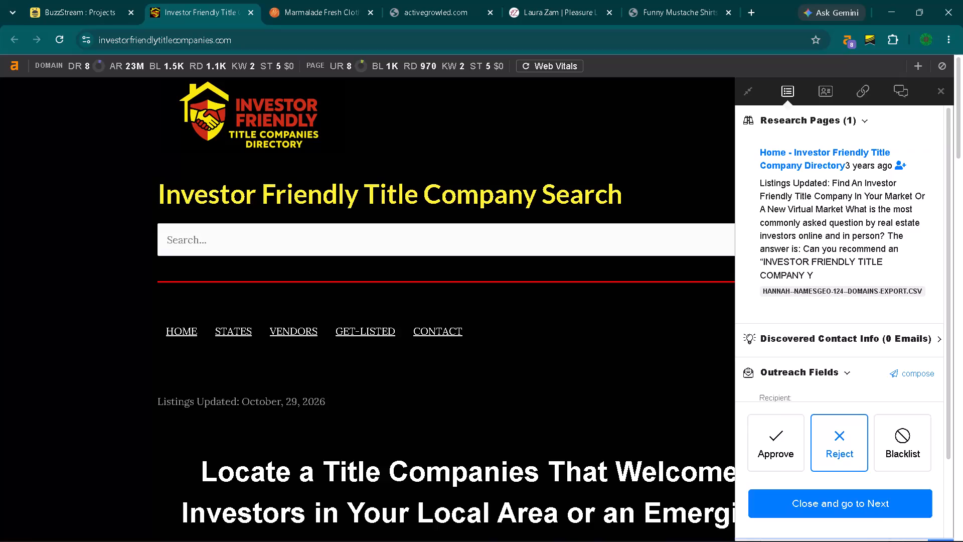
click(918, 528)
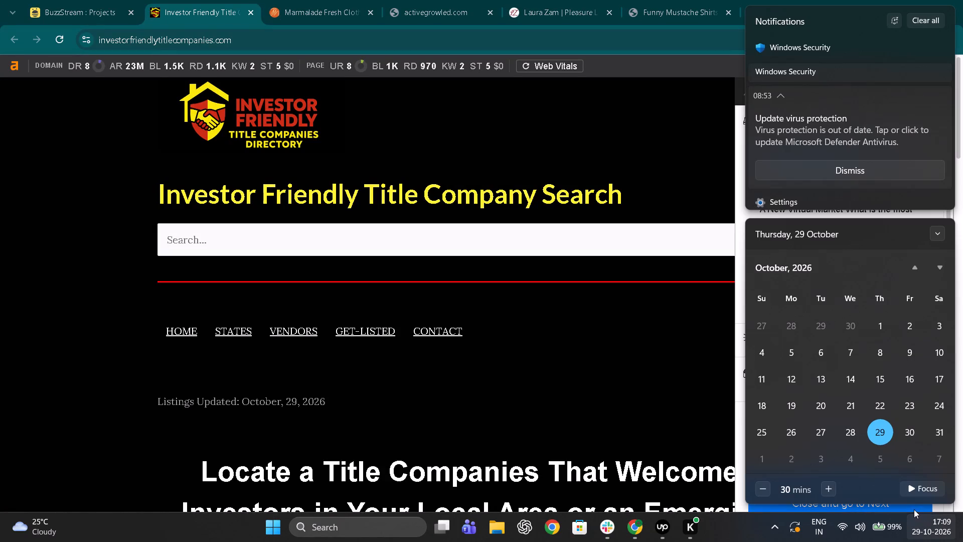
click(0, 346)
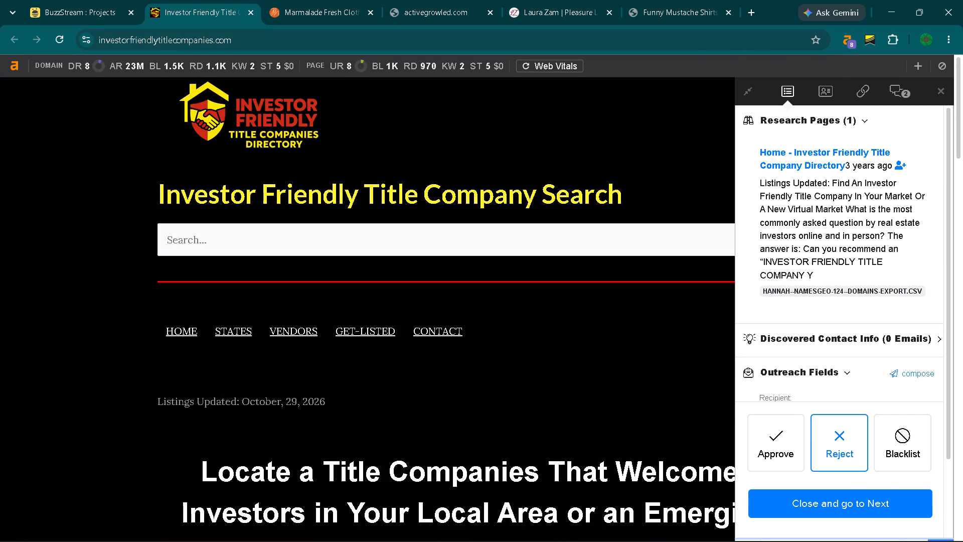
Close the investorfriendlytitlecompanies.com prospect with its status left at Reject and move on to the next prospect.
click(840, 505)
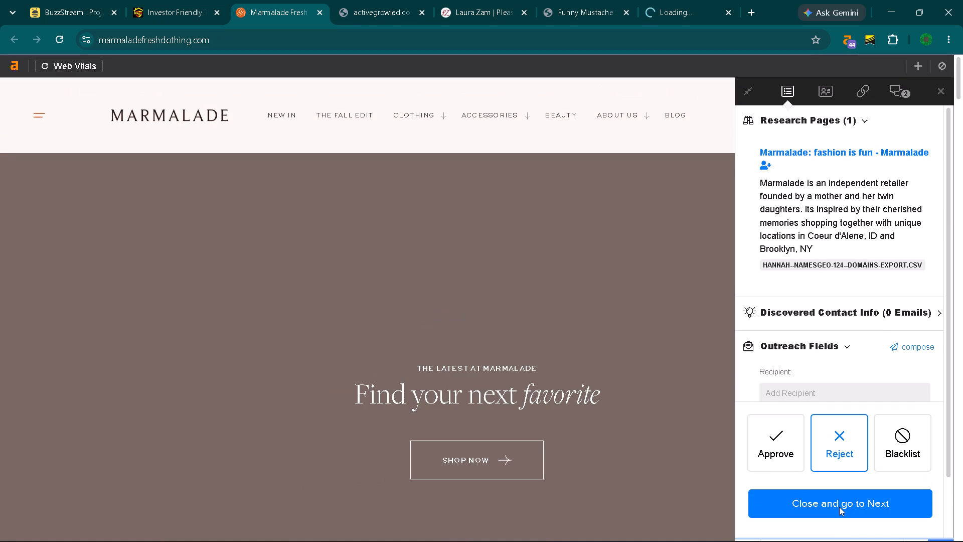
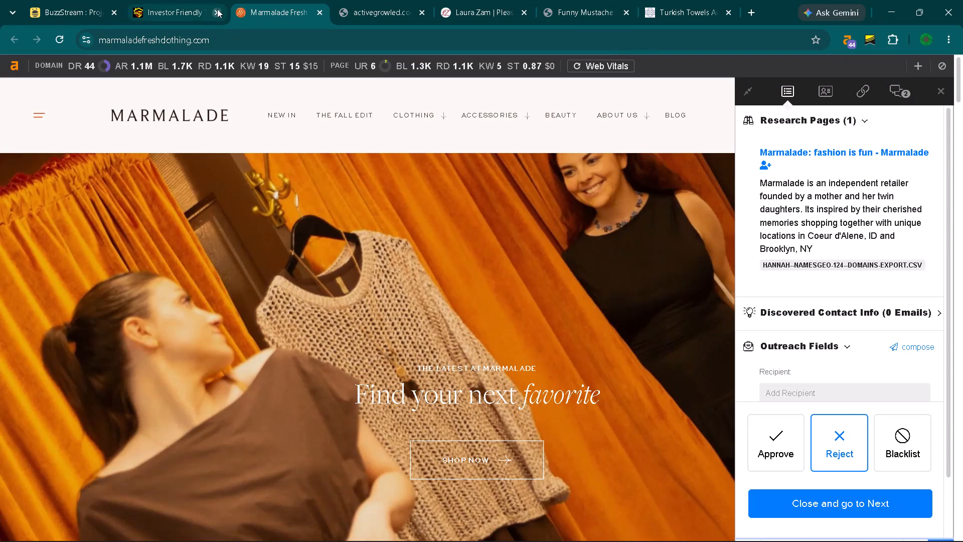
Close the leftover Investor Friendly prospect tab.
click(217, 12)
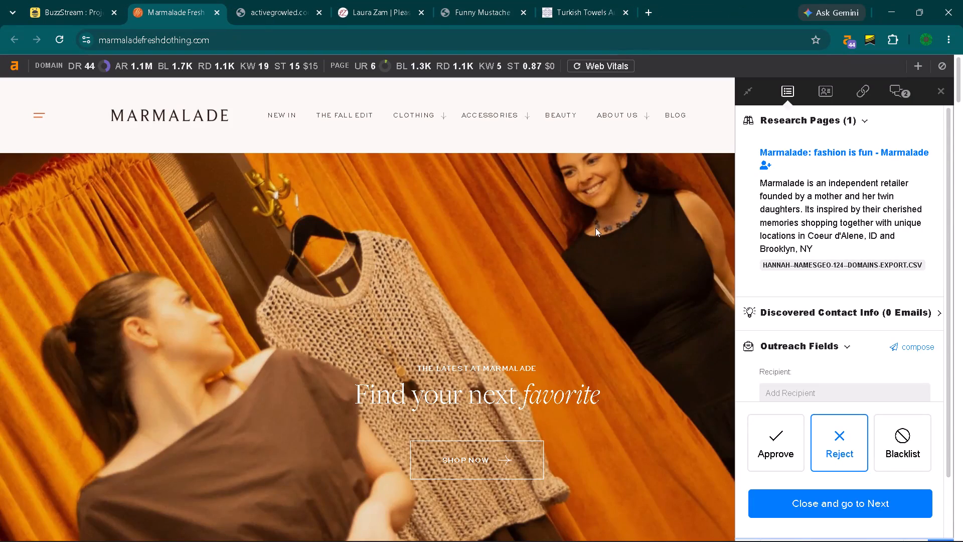
Move on from the Marmalade clothing prospect with Reject kept, and close its tab and the activegrowled.com tab.
click(882, 504)
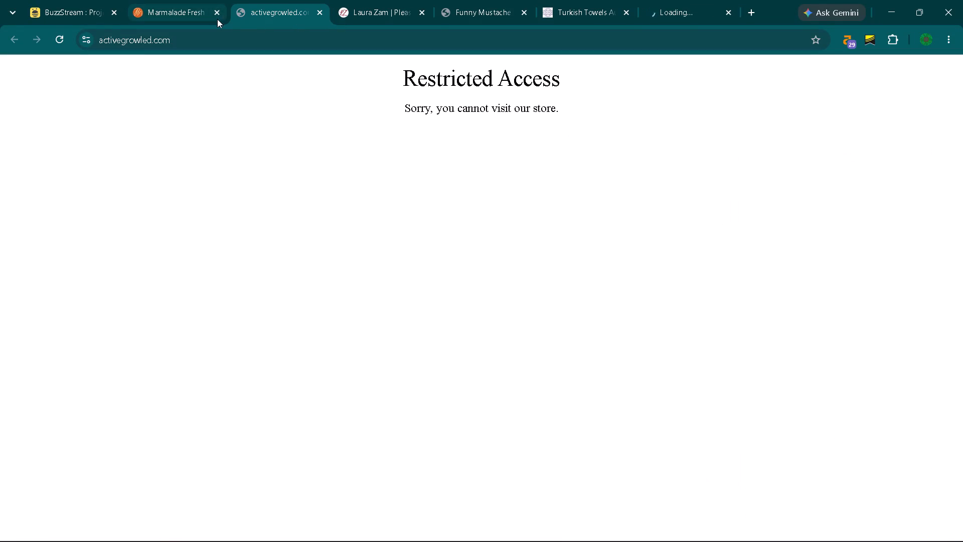
double_click(216, 10)
click(0, 198)
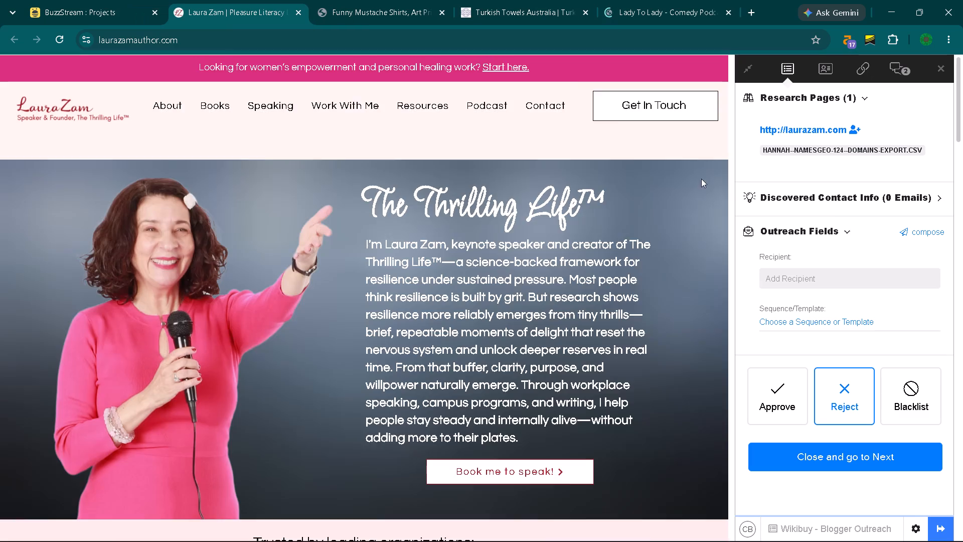
Copy The Thrilling Life speaker's site address, and close that prospect with its status left at Reject.
click(214, 40)
key(ctrl+c)
key(ctrl+c)
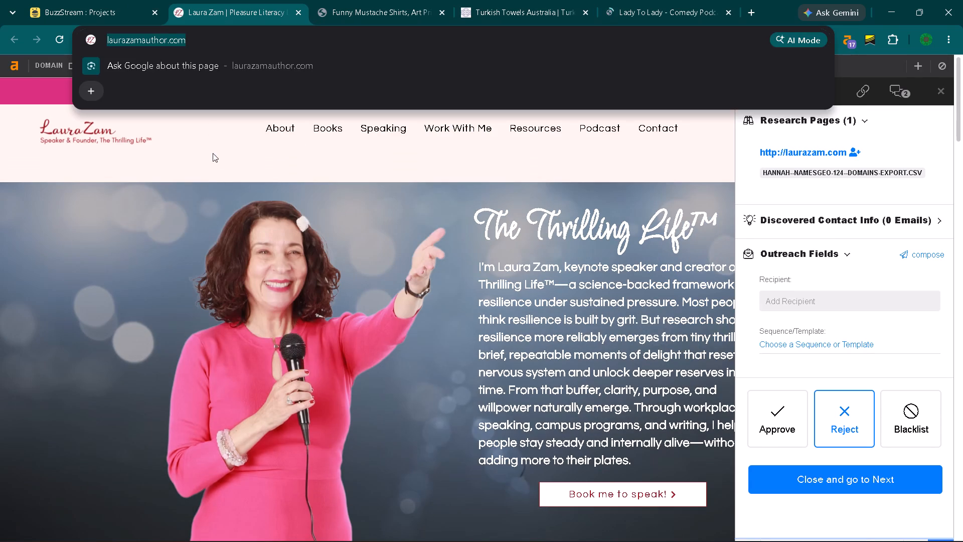
ctrl+click(213, 153)
click(842, 479)
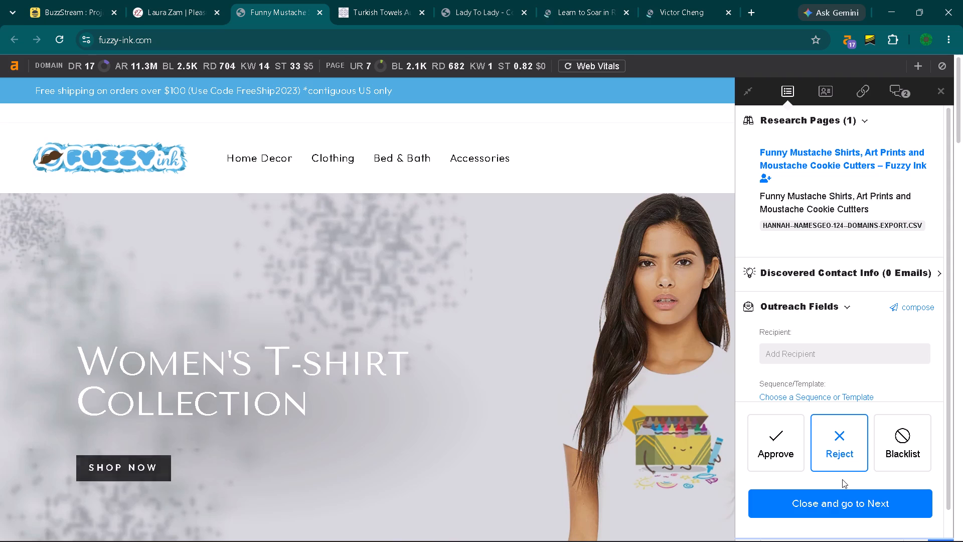
click(219, 11)
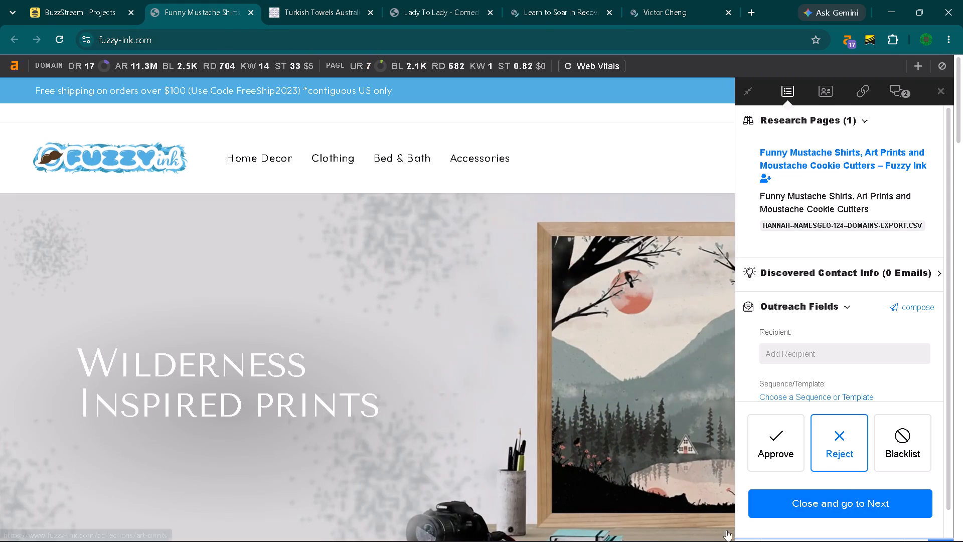
Move on from the fuzzy-ink.com prospect with its status left at Reject and close its tab.
click(796, 507)
click(224, 7)
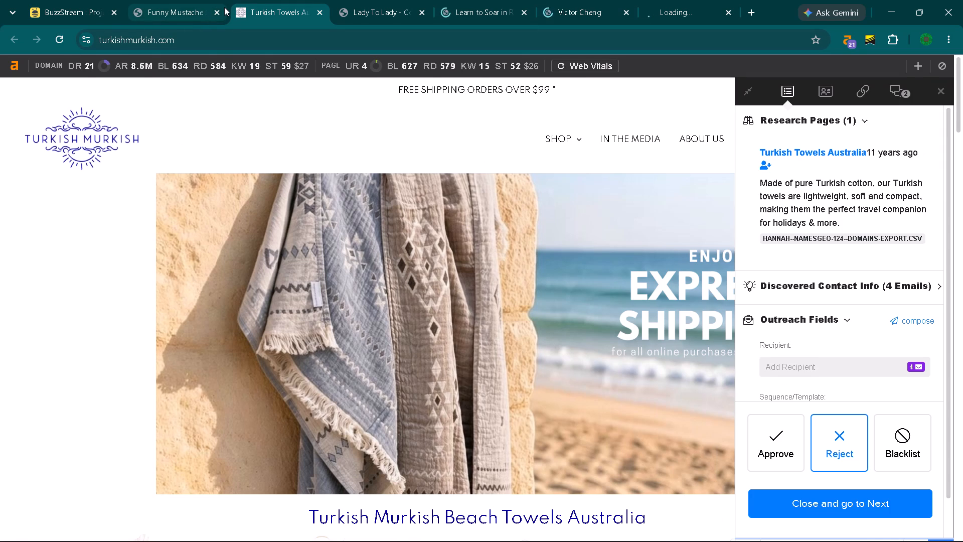
click(215, 10)
Move on from the turkishmurkish.com prospect with its status left at Reject and close its tab.
click(763, 495)
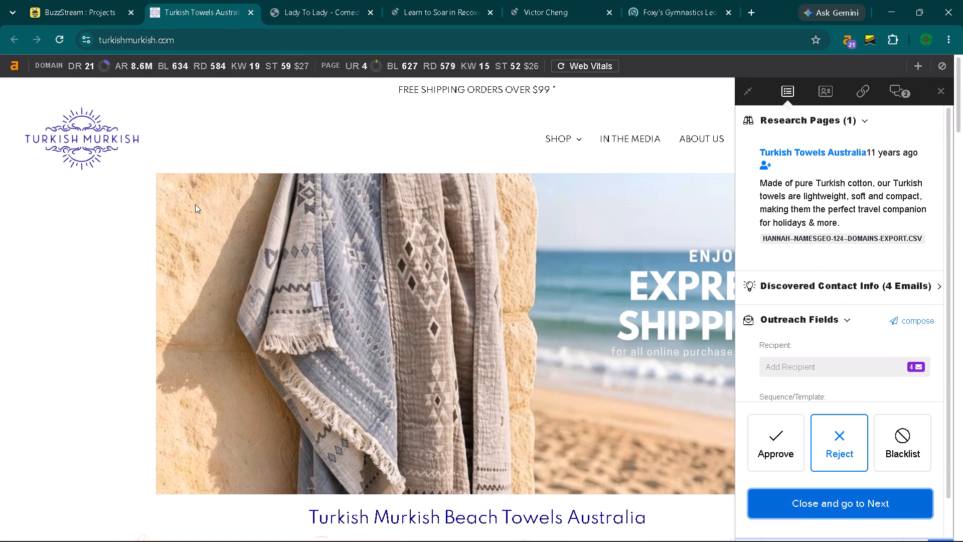
click(217, 14)
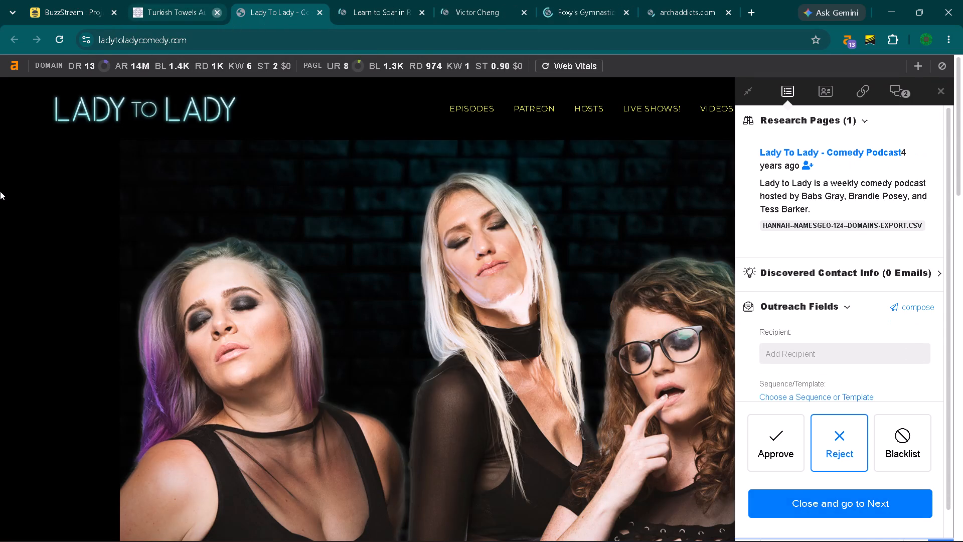
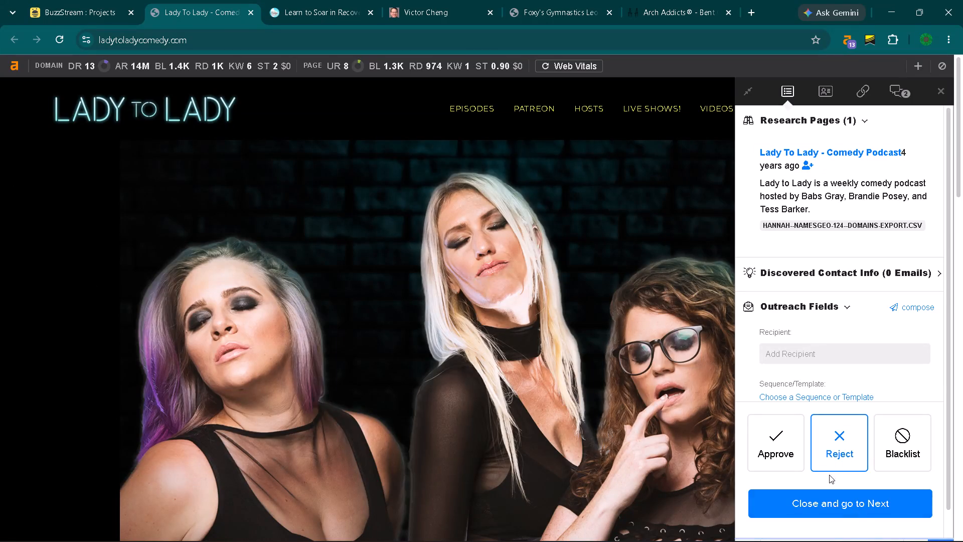
Move on from the Lady To Lady comedy podcast prospect with its status left at Reject and close its tab.
click(812, 501)
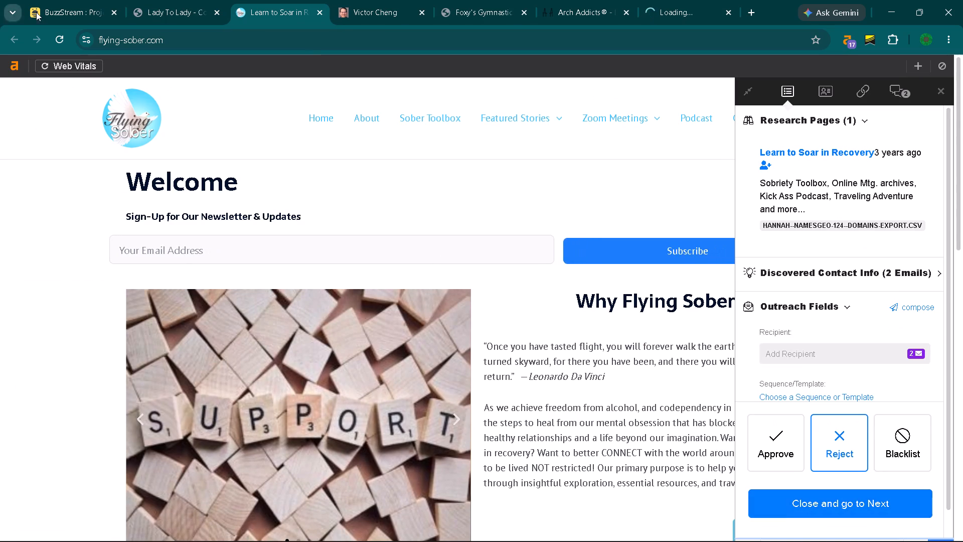
click(214, 12)
click(0, 228)
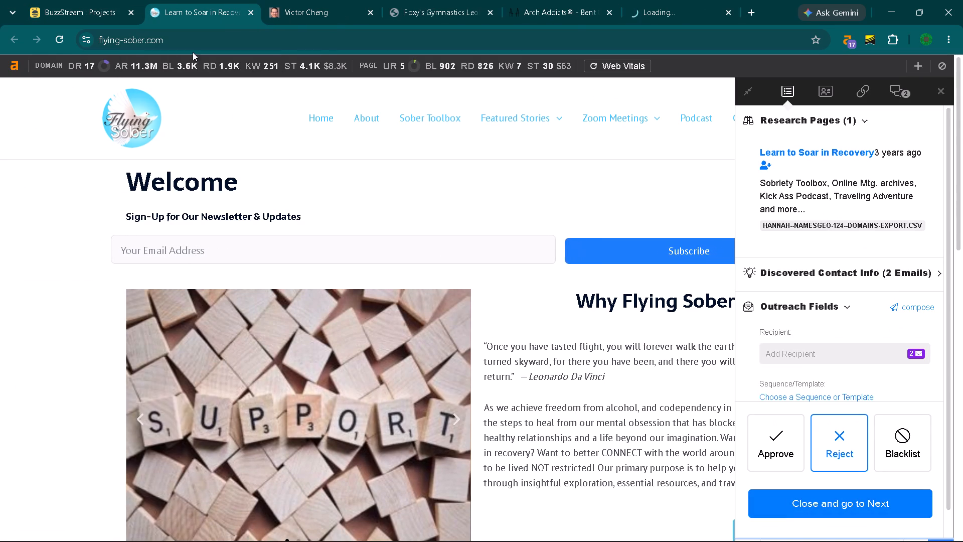
Copy the flying-sober.com address and load it in the other browser window in place of the Mercer-Adams site.
click(200, 38)
key(ctrl+c)
key(ctrl+c)
key(ctrl+c)
key(alt+Tab)
click(200, 38)
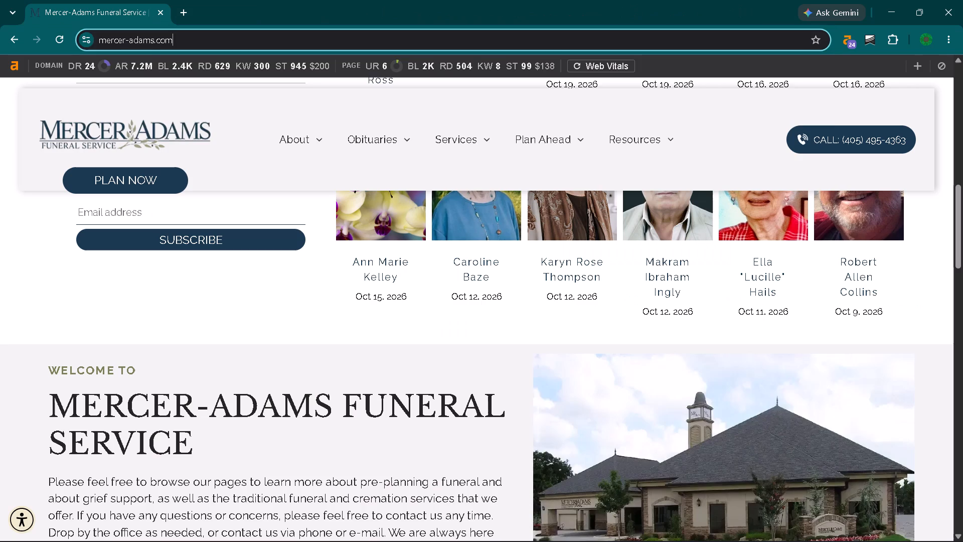
key(ctrl+v)
key(Return)
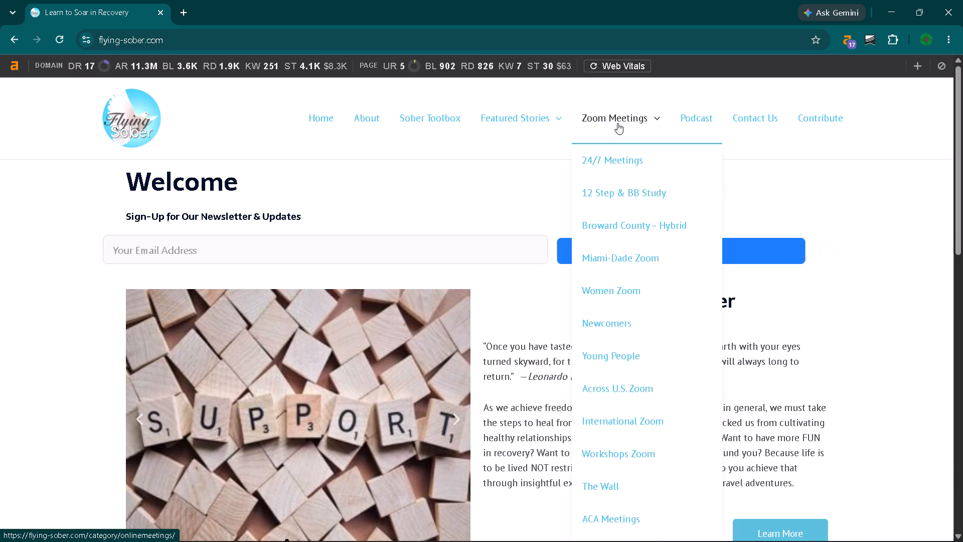
Open Flying Sober's podcast page in a new tab and its Featured Stories page, examine the podcast's content, and close the podcast tab.
right_click(690, 119)
click(730, 137)
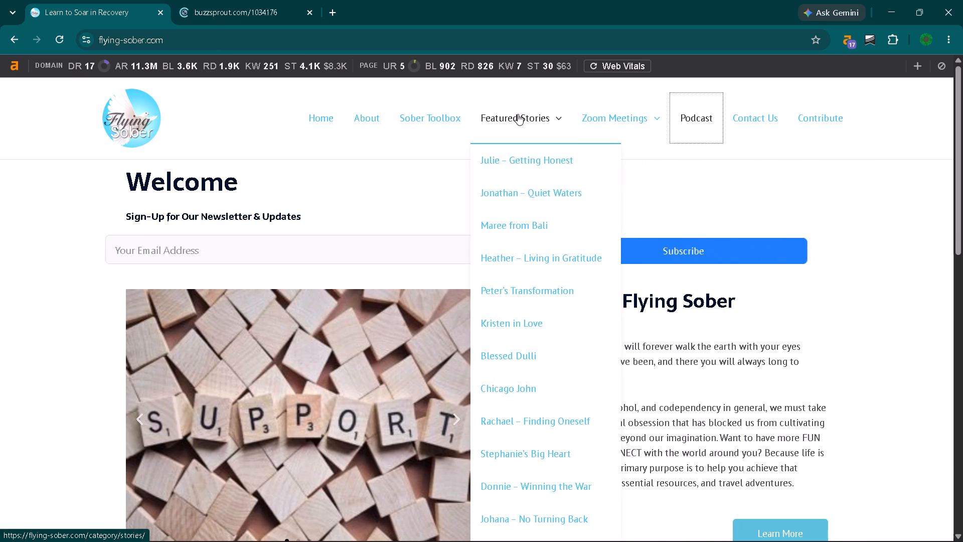
triple_click(494, 114)
click(107, 0)
double_click(255, 0)
scroll(202, 256, down, 3)
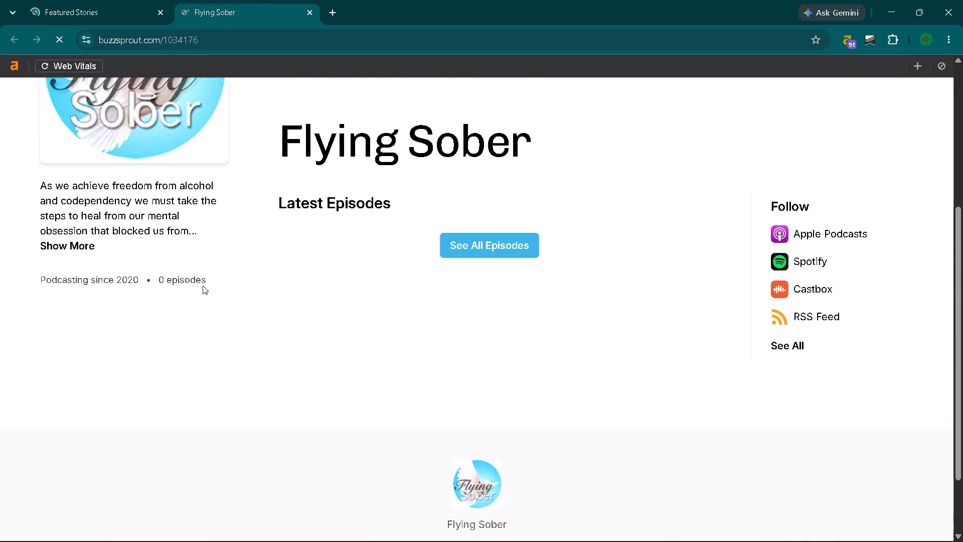
scroll(203, 286, down, 2)
scroll(371, 268, down, 3)
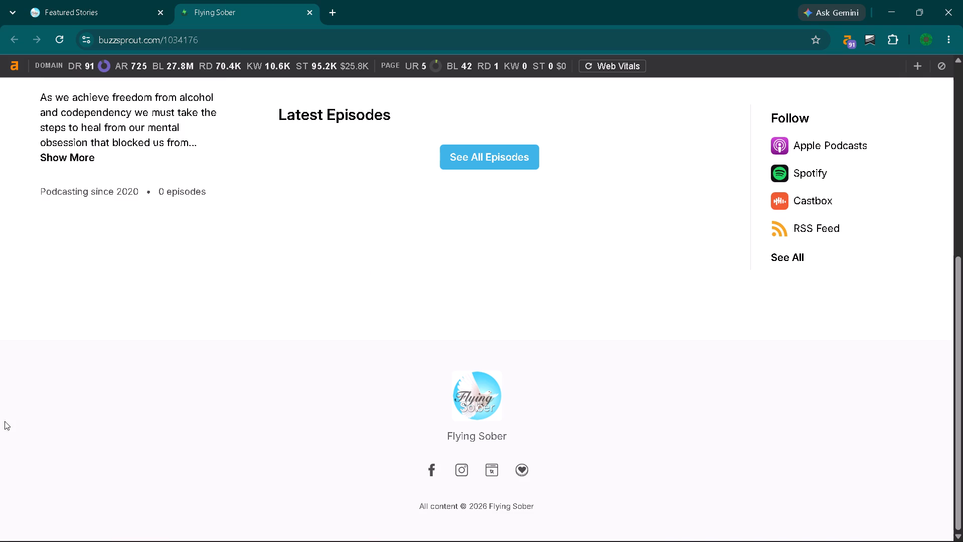
scroll(18, 473, down, 9)
scroll(470, 410, up, 3)
scroll(298, 379, down, 1)
scroll(259, 375, up, 9)
key(ctrl+w)
Return to the prospect queue, move on from flying-sober.com with its status left at Reject, and close its tab.
key(alt+Tab)
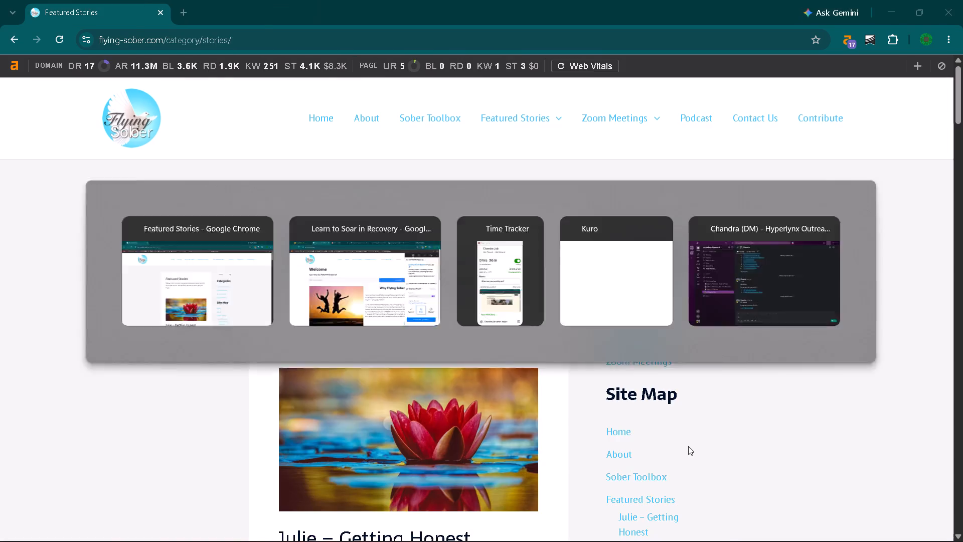
click(796, 497)
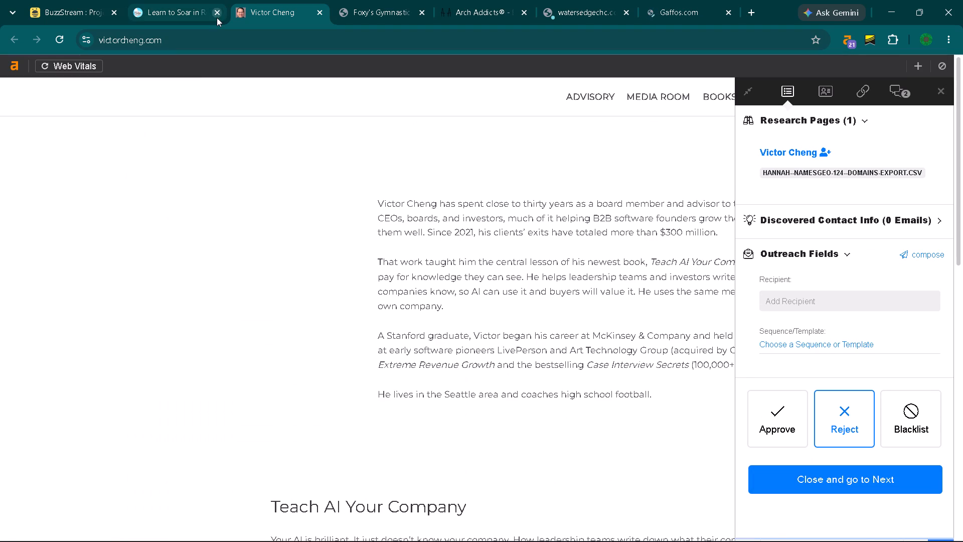
click(214, 12)
click(0, 231)
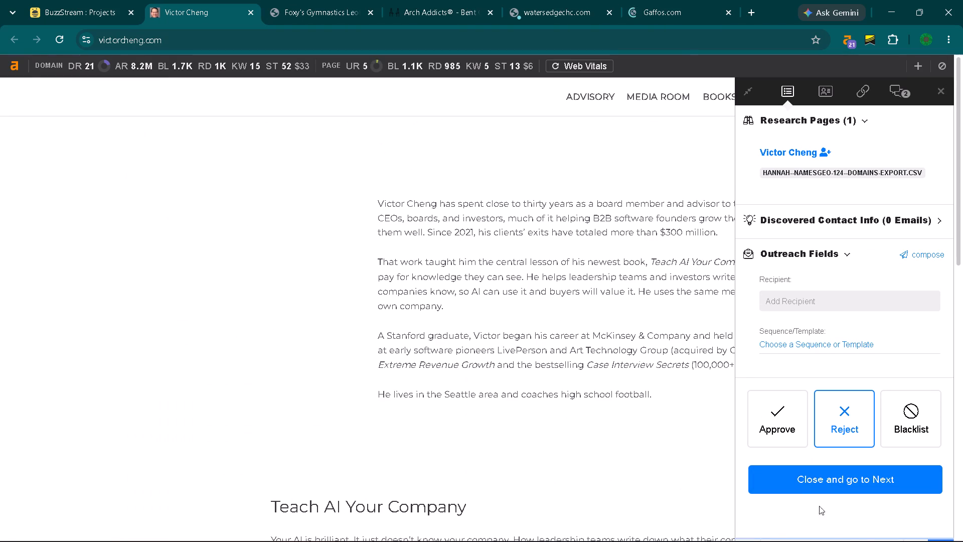
Move on from the victorcheng.com prospect with its status left at Reject and close its tab.
click(809, 466)
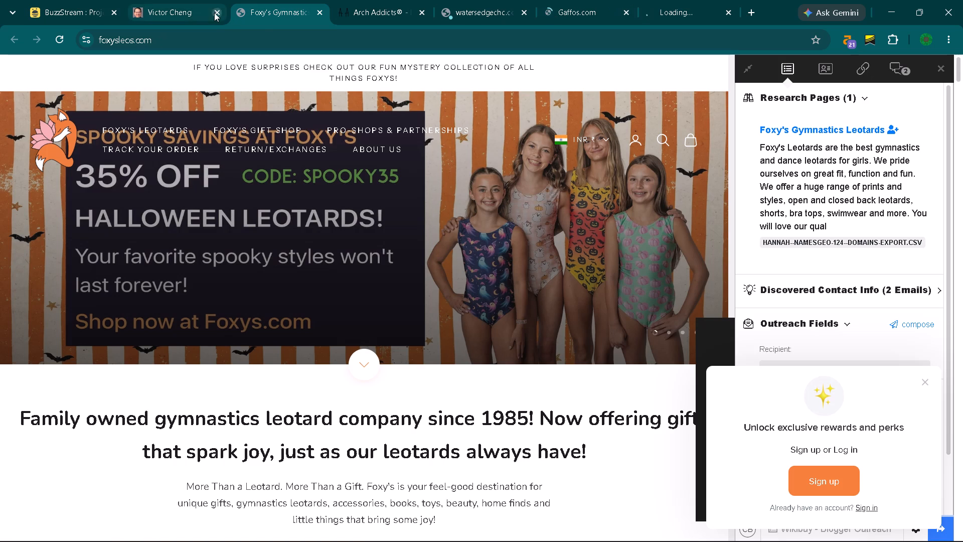
click(215, 13)
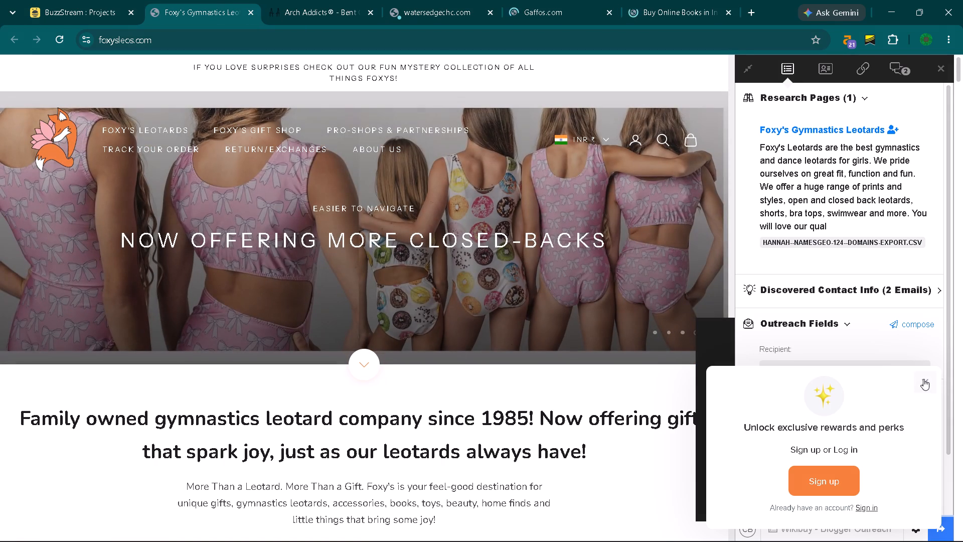
Dismiss the rewards popup, look over the Foxy's Gymnastics Leotards site, move on with Reject kept, and close its tab.
click(924, 378)
scroll(555, 132, up, 9)
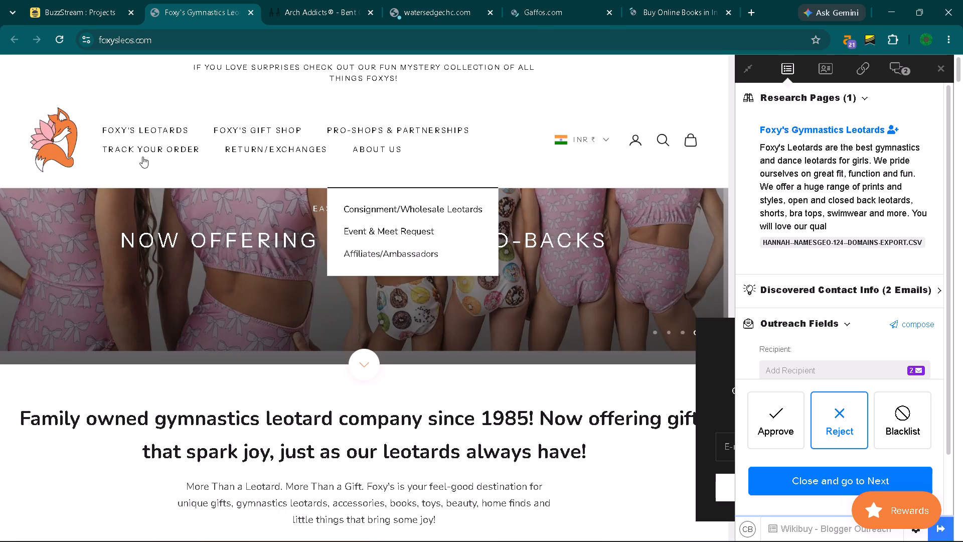
scroll(125, 181, down, 13)
scroll(144, 276, up, 1)
scroll(179, 299, down, 12)
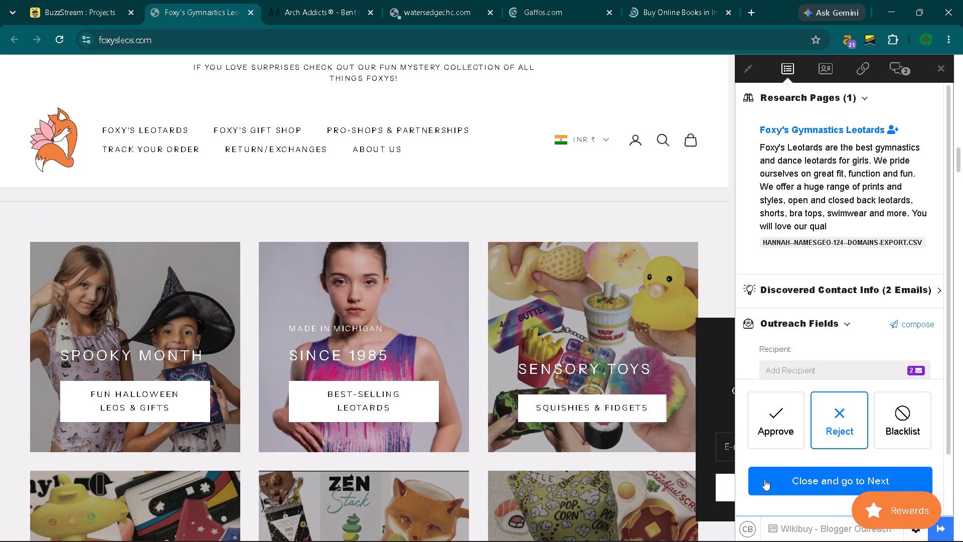
click(765, 479)
click(215, 11)
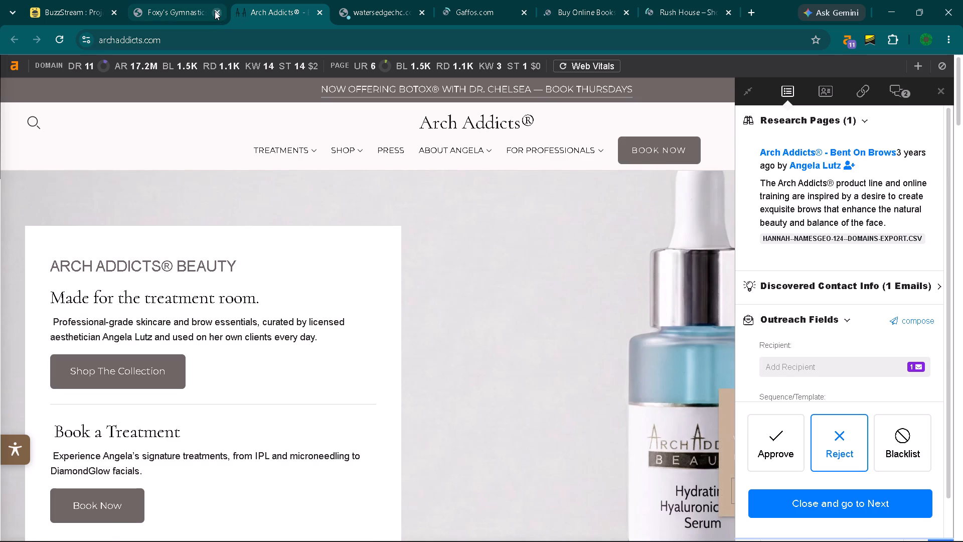
Move on from the Arch Addicts prospect with its status left at Reject and close its tab.
click(794, 504)
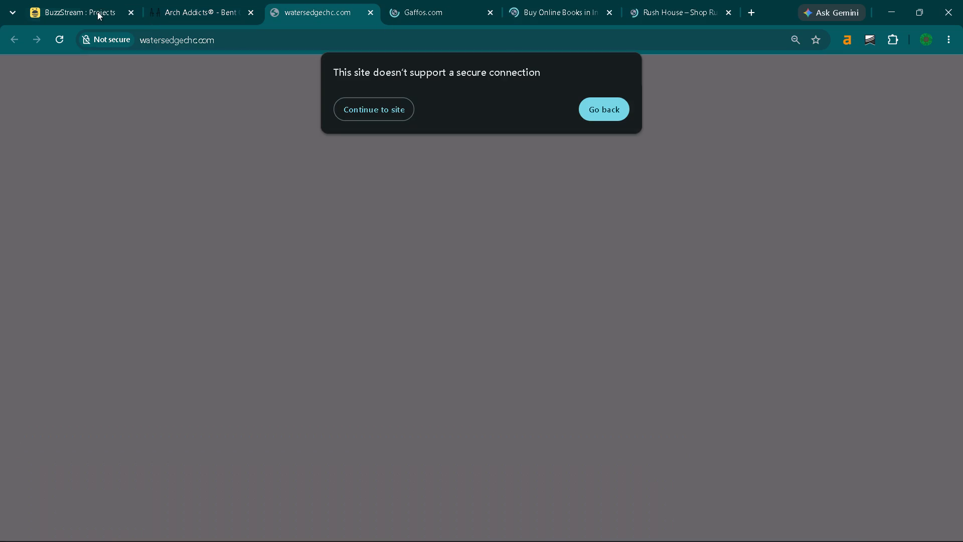
click(251, 14)
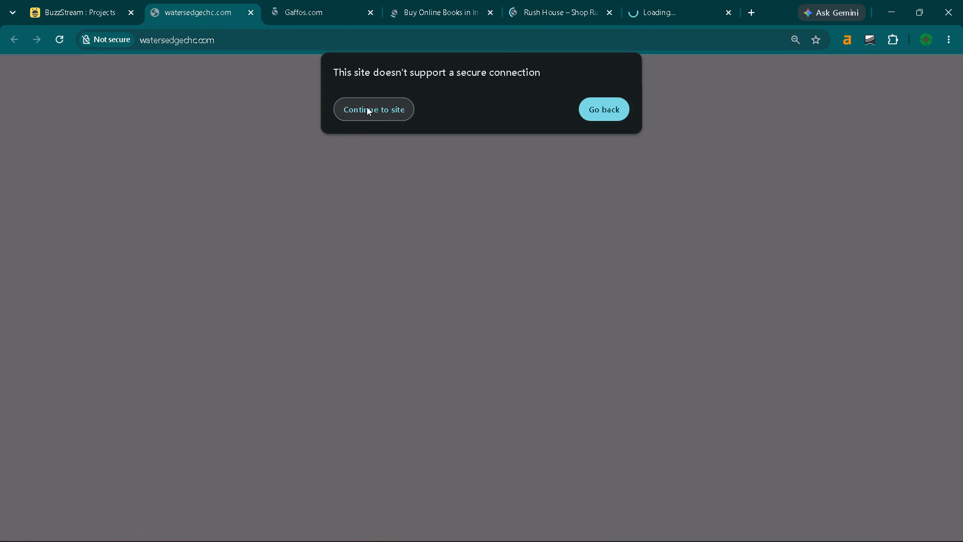
Continue to watersedgechc.com despite the insecure connection and deny its optional tracking.
click(367, 107)
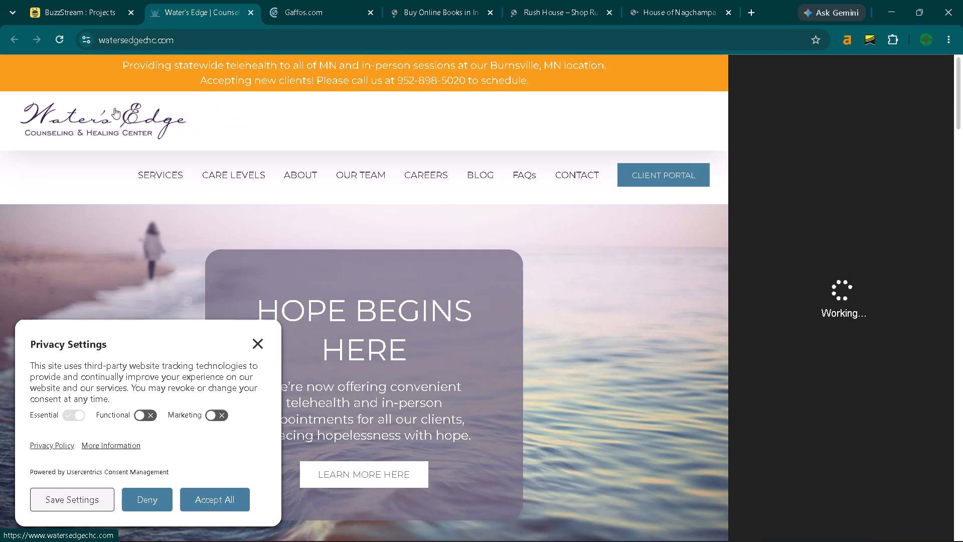
click(144, 493)
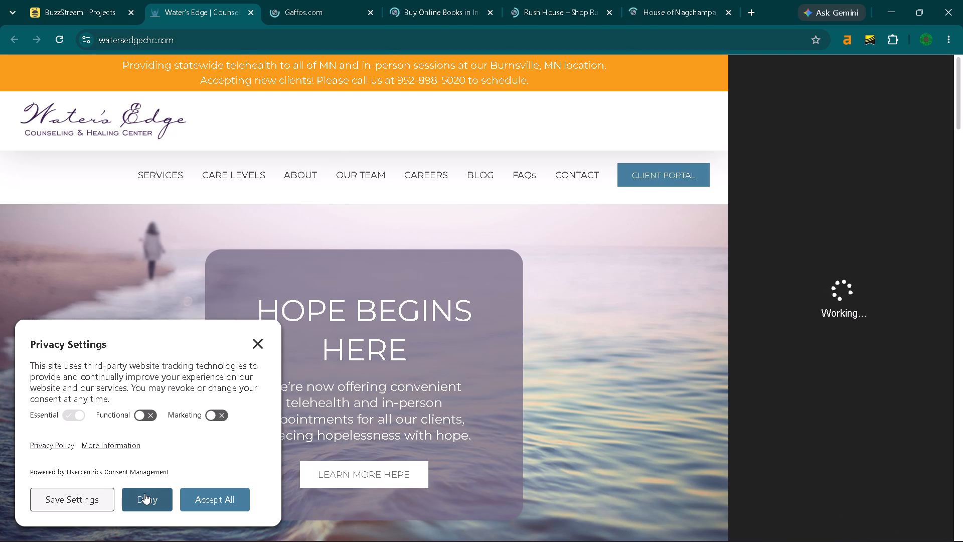
Copy the watersedgechc.com address and load it in the other browser window in place of the Flying Sober site.
click(184, 44)
key(ctrl+c)
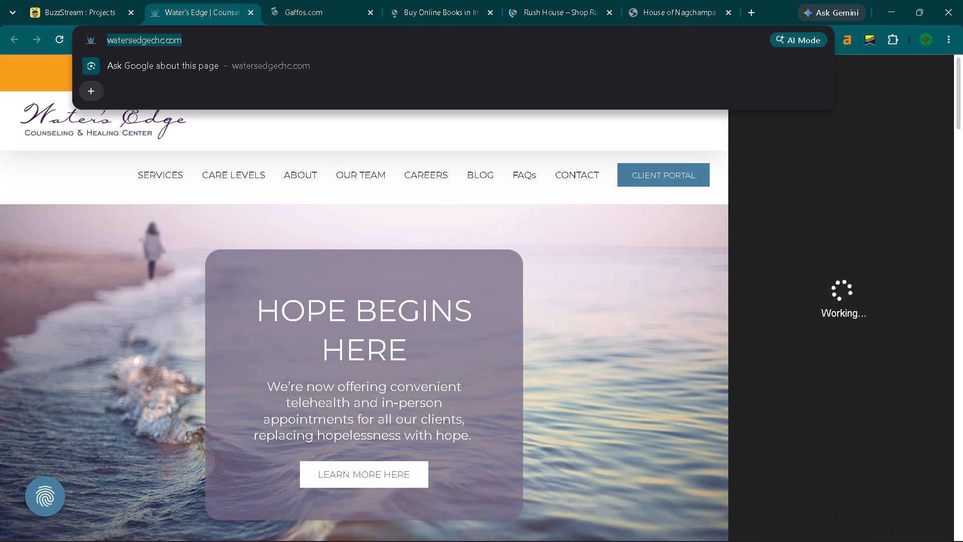
key(ctrl+c)
key(ctrl+c)
key(alt+Tab)
click(190, 42)
key(ctrl+v)
key(Return)
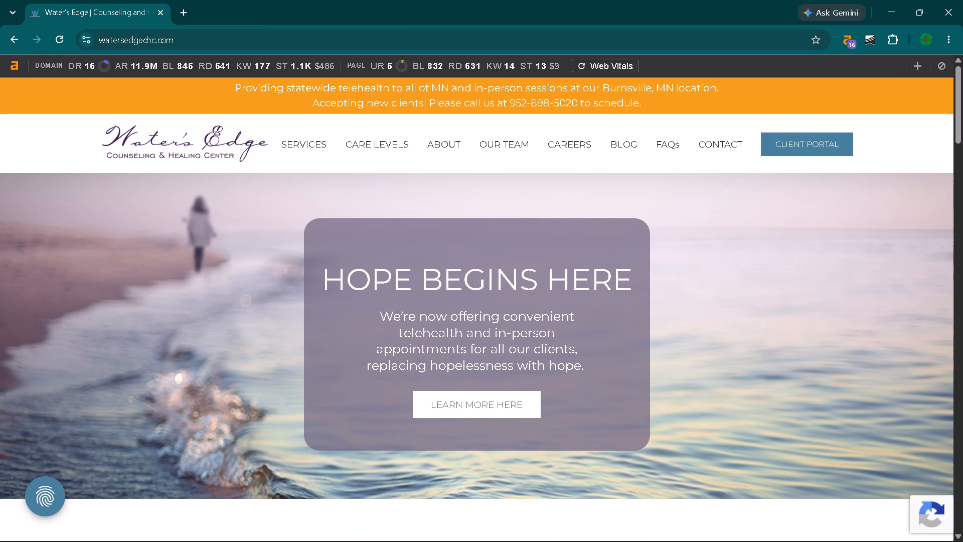
Open the blog of the Water's Edge counseling site for review.
click(617, 138)
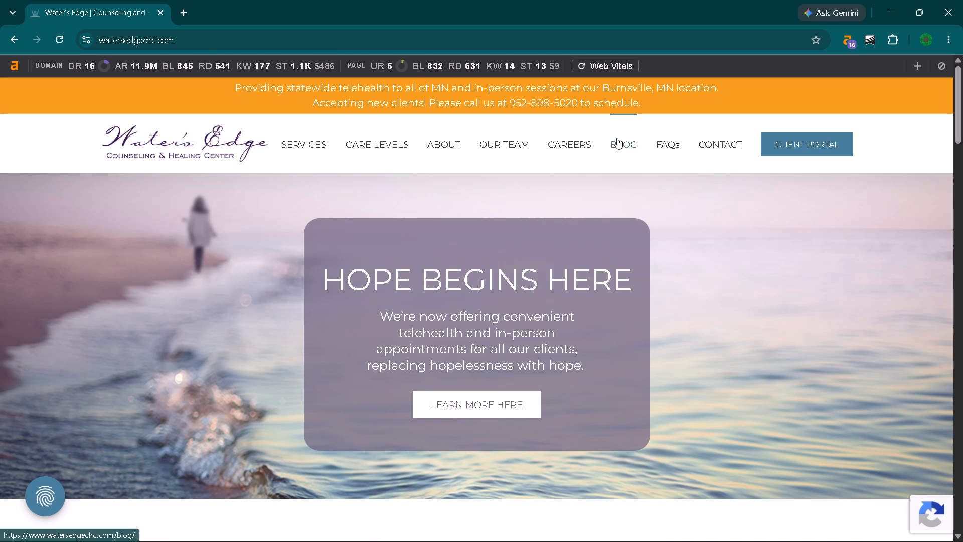
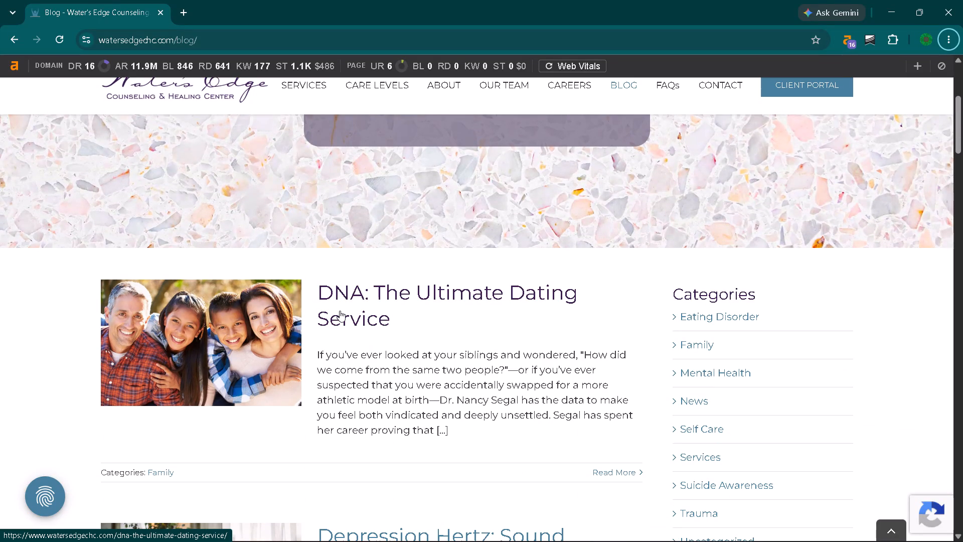
Open the blog posts on DNA dating, Depression Hertz and The Hidden Language of Survival in separate background tabs.
scroll(274, 137, down, 3)
scroll(366, 240, up, 2)
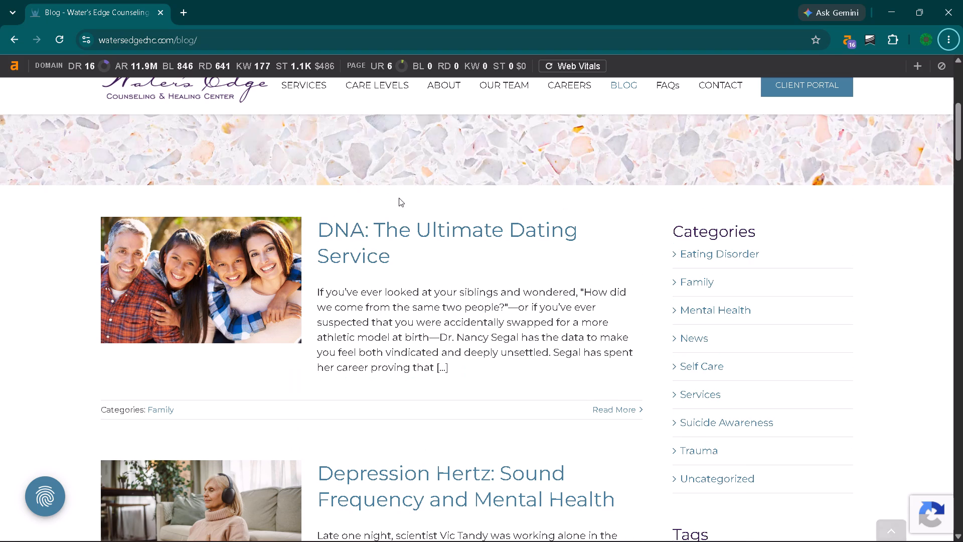
right_click(405, 231)
click(466, 248)
scroll(529, 279, down, 3)
right_click(457, 281)
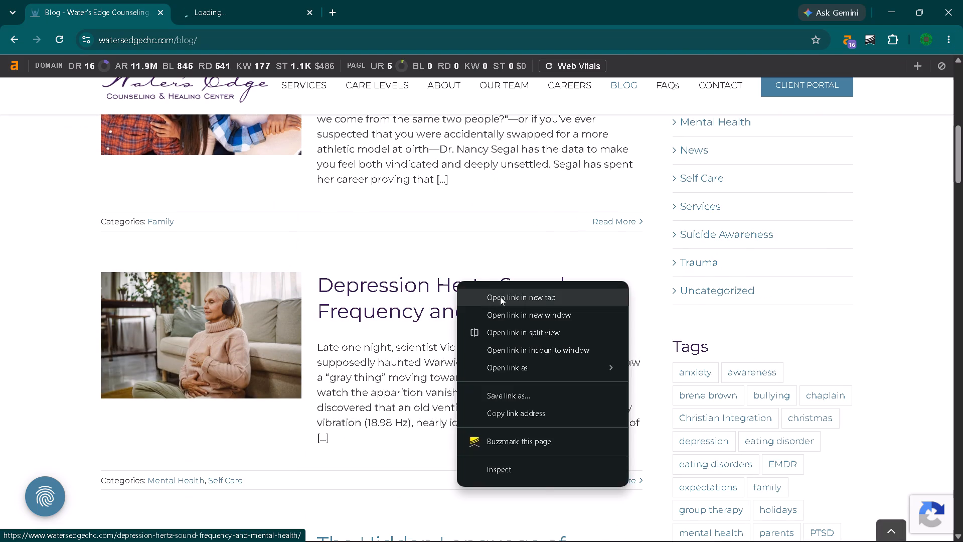
click(500, 297)
scroll(447, 307, down, 5)
right_click(415, 256)
click(459, 277)
Skim the article "DNA: The Ultimate Dating Service" through to its author line and close its tab.
click(159, 0)
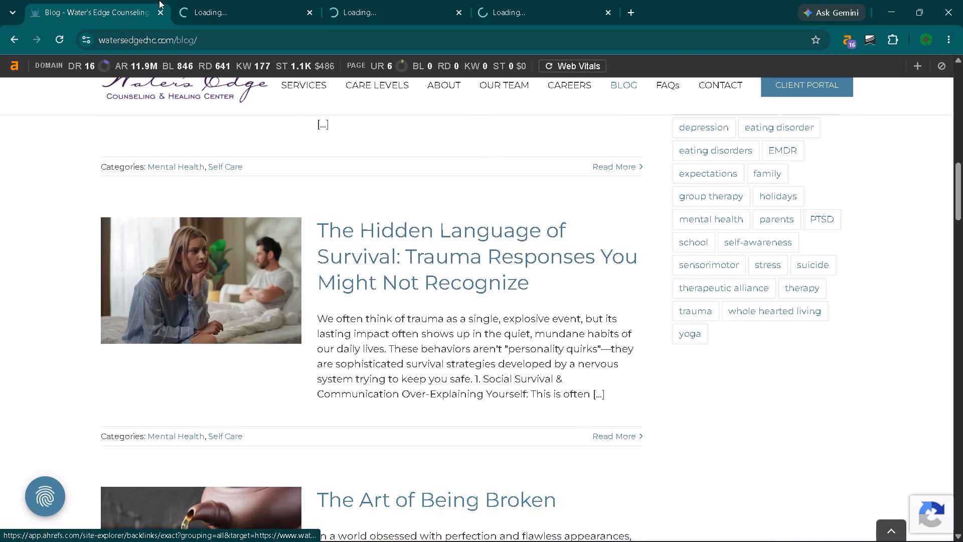
double_click(247, 0)
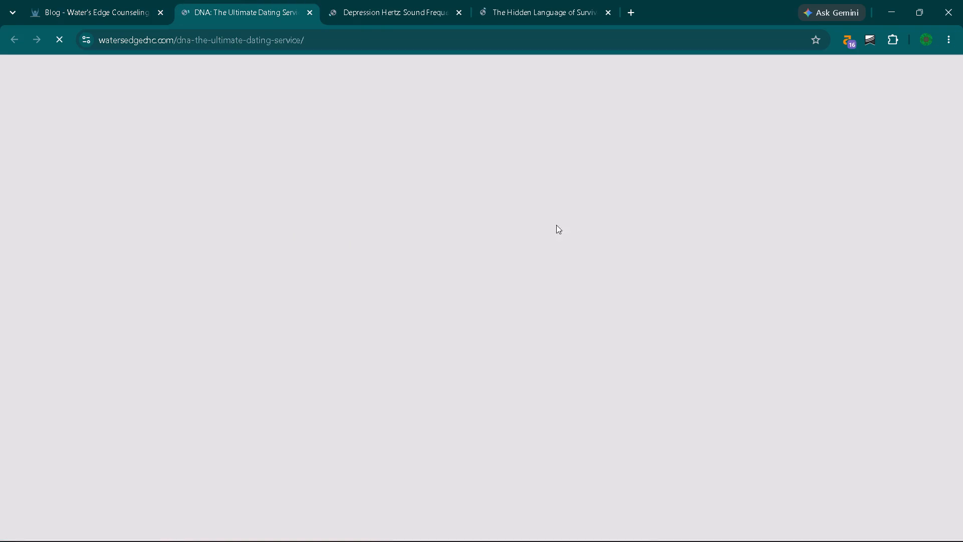
click(396, 2)
click(498, 0)
click(166, 0)
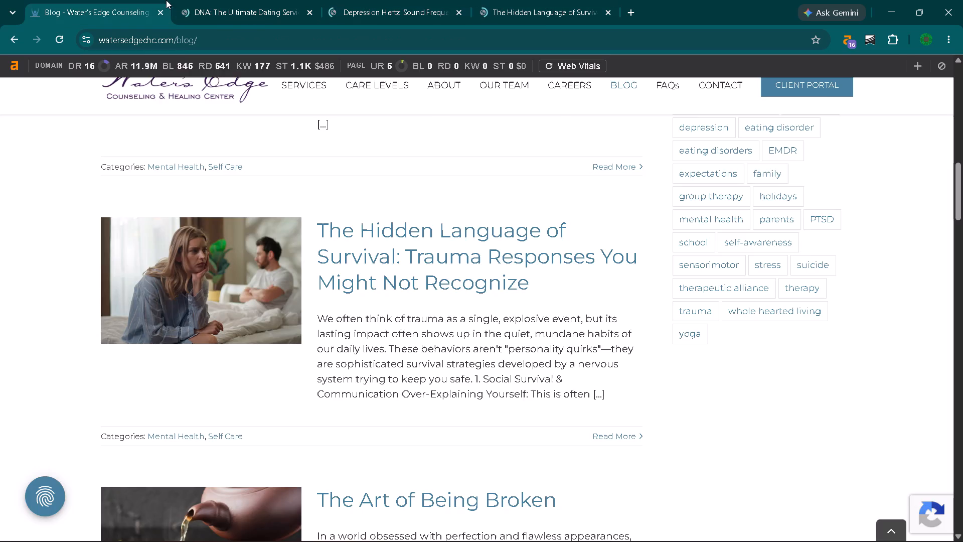
click(246, 14)
scroll(325, 393, down, 3)
scroll(422, 259, up, 4)
scroll(338, 332, down, 3)
scroll(285, 328, down, 2)
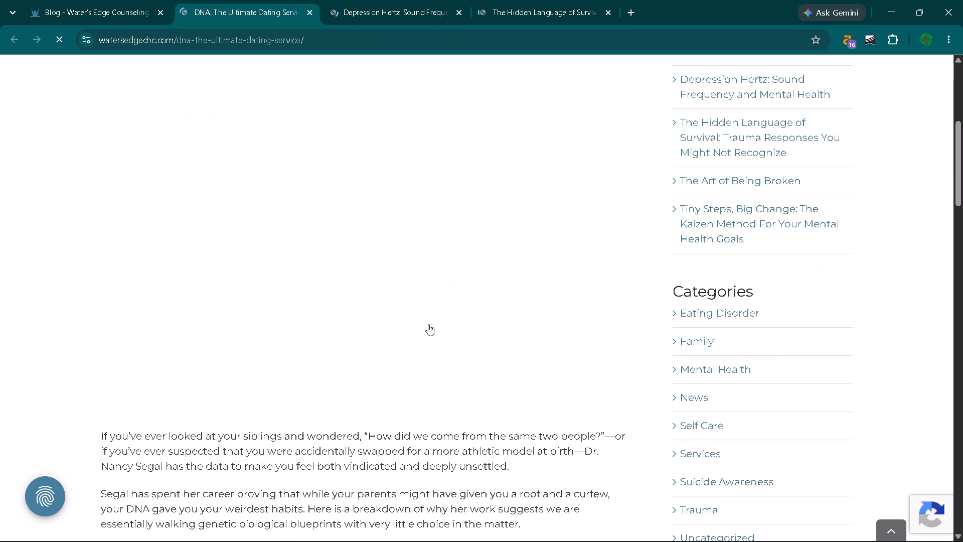
scroll(246, 342, down, 6)
scroll(221, 303, down, 10)
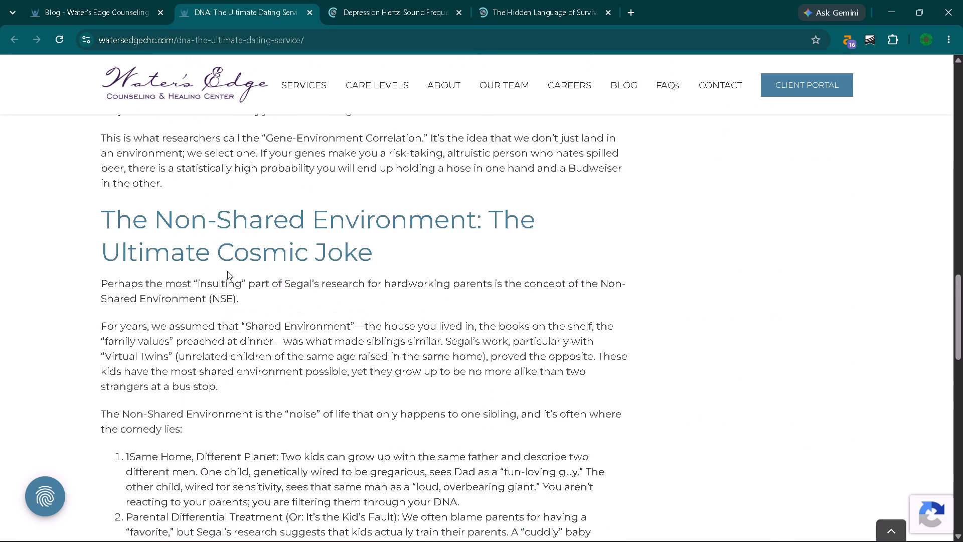
scroll(227, 271, down, 8)
scroll(242, 232, up, 3)
key(ctrl+w)
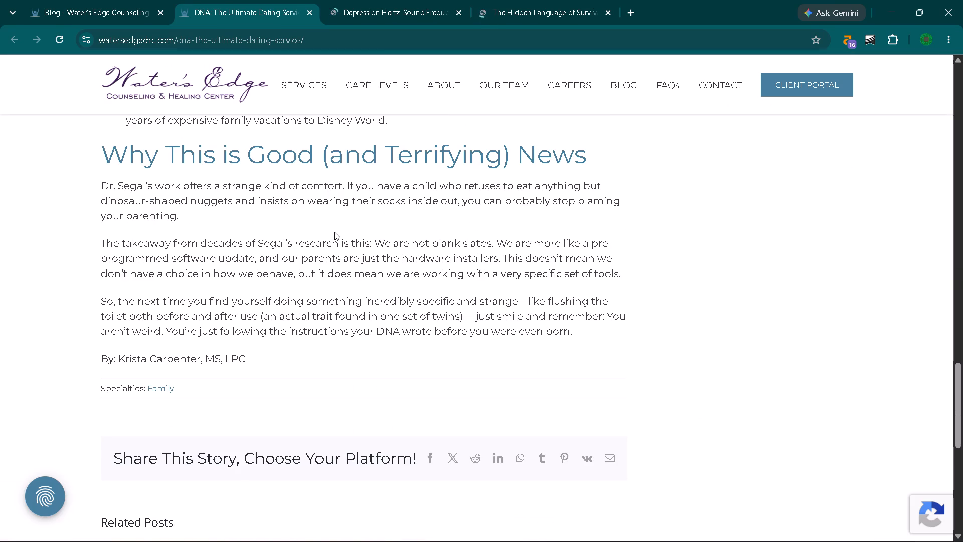
Skim the Depression Hertz article on sound frequency and mental health and close its tab.
scroll(213, 276, down, 13)
scroll(254, 286, down, 2)
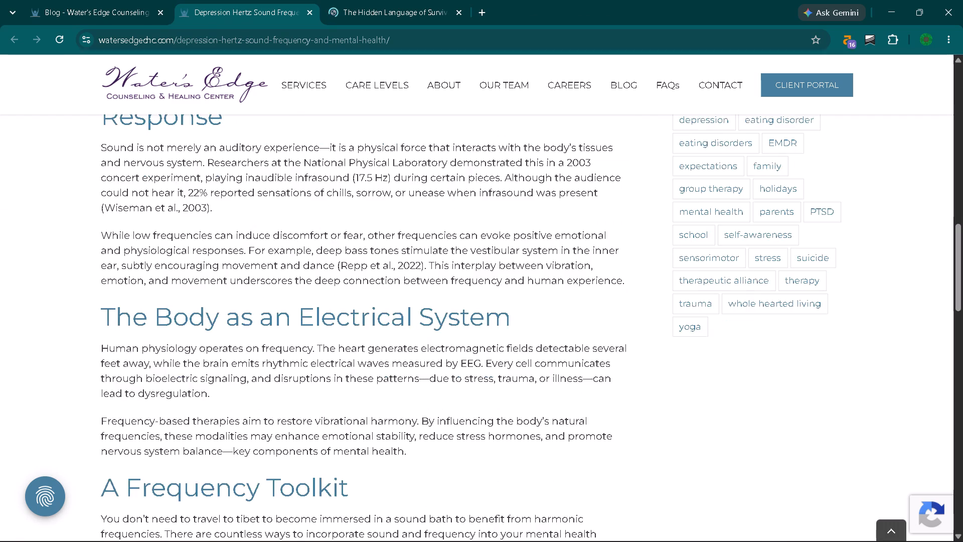
scroll(192, 223, down, 13)
key(ctrl+w)
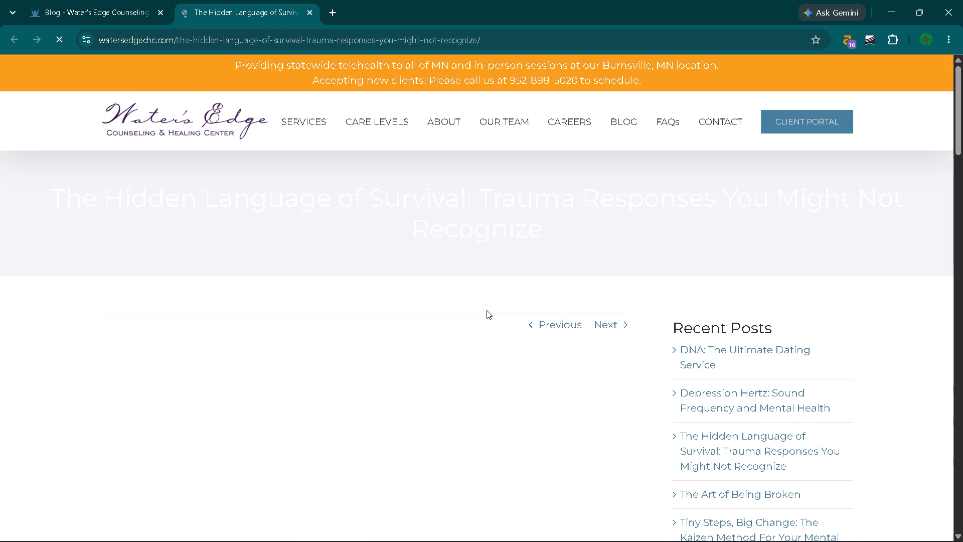
Look over the start of "The Hidden Language of Survival" and its page source, closing the source view.
scroll(255, 271, down, 7)
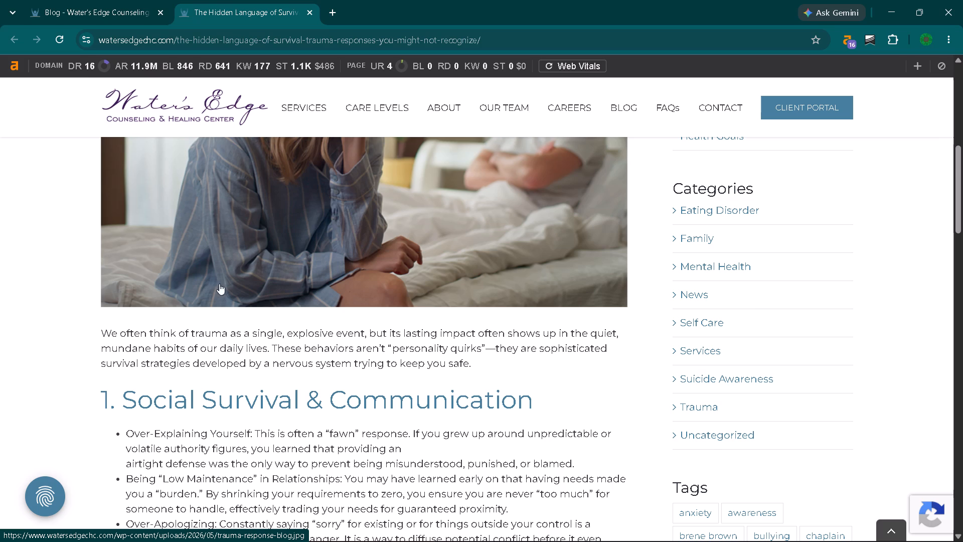
scroll(254, 316, down, 3)
scroll(186, 184, down, 3)
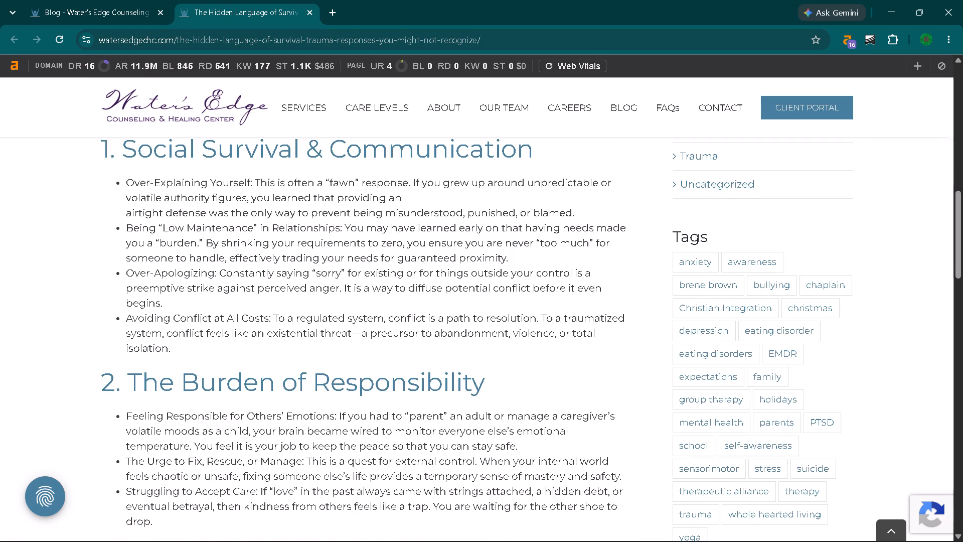
right_click(276, 241)
click(378, 505)
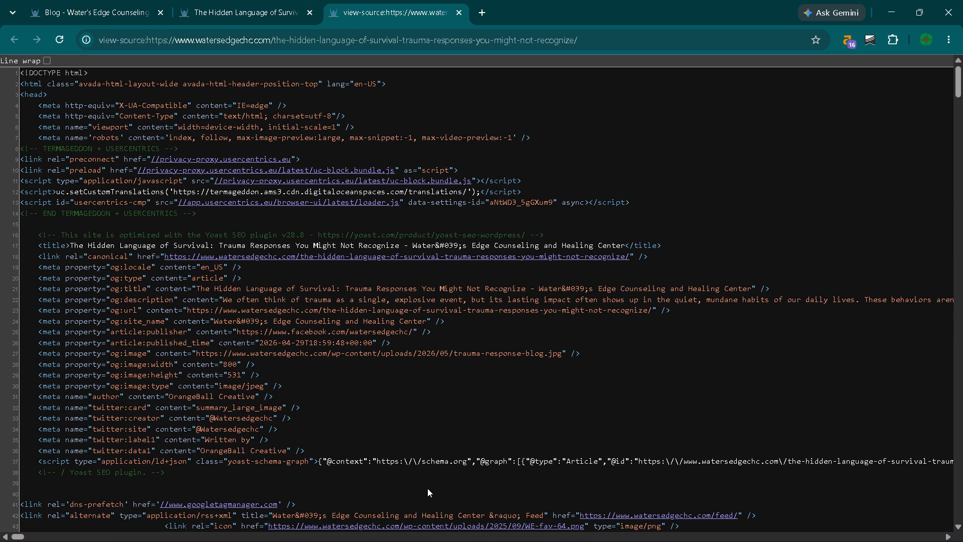
key(ctrl+f)
click(380, 431)
key(ctrl+w)
Skim the rest of "The Hidden Language of Survival" to its author line and close its tab.
scroll(239, 245, down, 3)
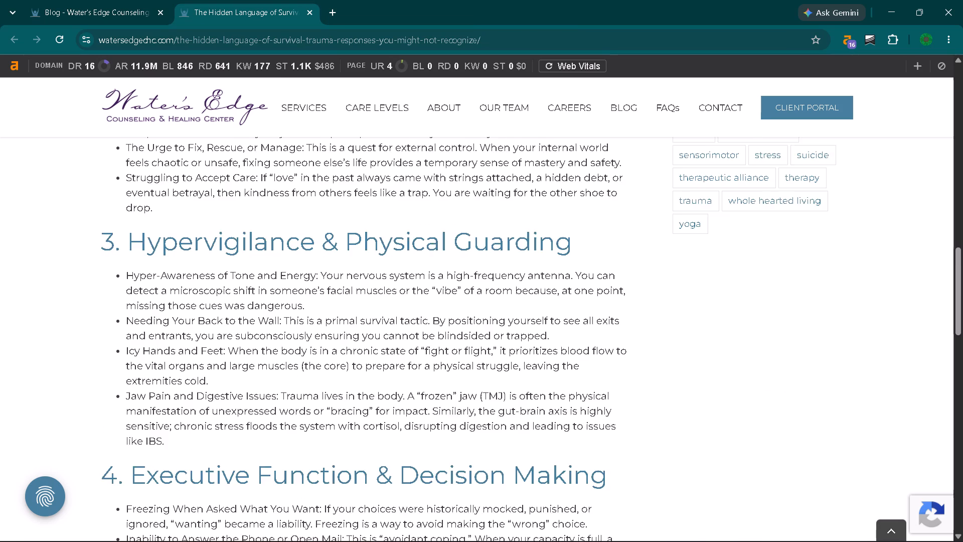
scroll(215, 294, down, 2)
scroll(272, 307, down, 8)
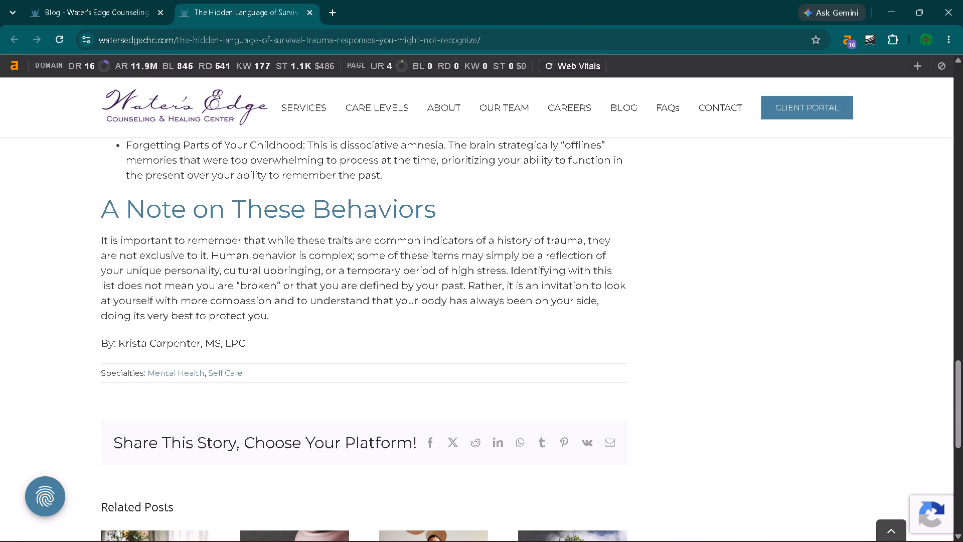
key(ctrl+w)
Open the older blog posts on Kaizen tiny steps, alchemy, binge eating, breakfast and healthy medication habits in background tabs.
scroll(399, 293, down, 5)
scroll(455, 282, down, 3)
ctrl+click(436, 251)
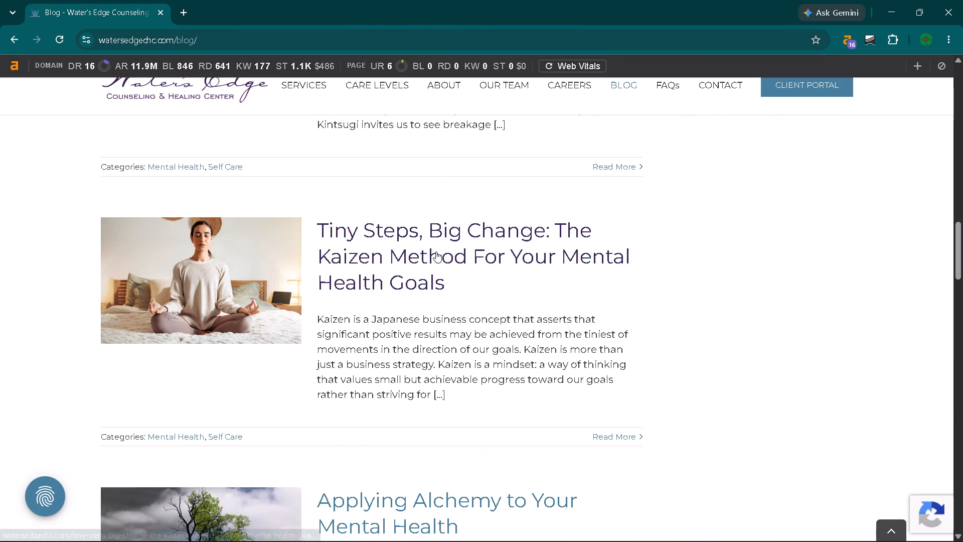
scroll(416, 280, down, 5)
ctrl+click(384, 220)
scroll(397, 291, down, 3)
ctrl+click(435, 243)
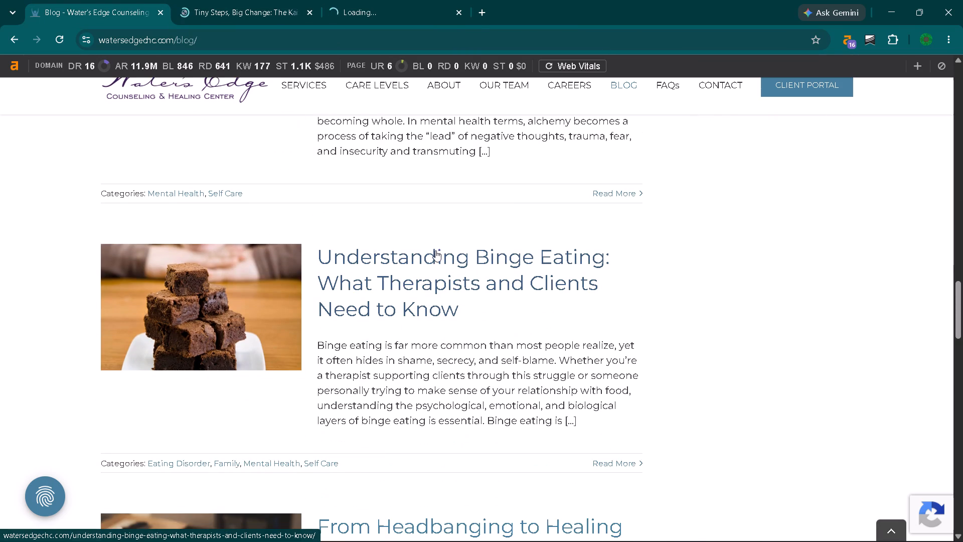
ctrl+click(430, 254)
scroll(423, 285, down, 8)
ctrl+click(437, 215)
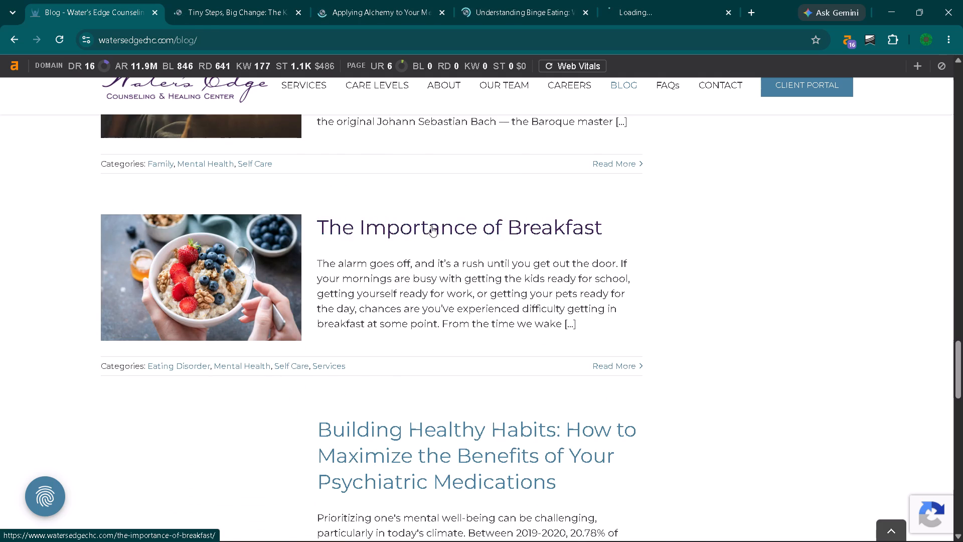
scroll(421, 298, down, 2)
ctrl+click(439, 324)
Examine the Kaizen "Tiny Steps, Big Change" article, including its outbound citation links, and close its tab.
key(ctrl+Tab)
scroll(426, 318, down, 7)
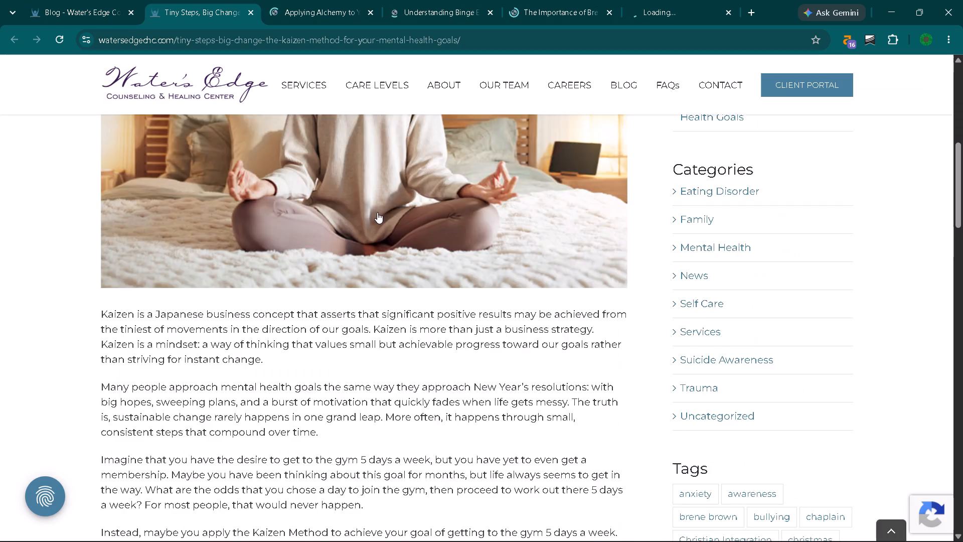
scroll(377, 212, down, 2)
scroll(308, 274, down, 5)
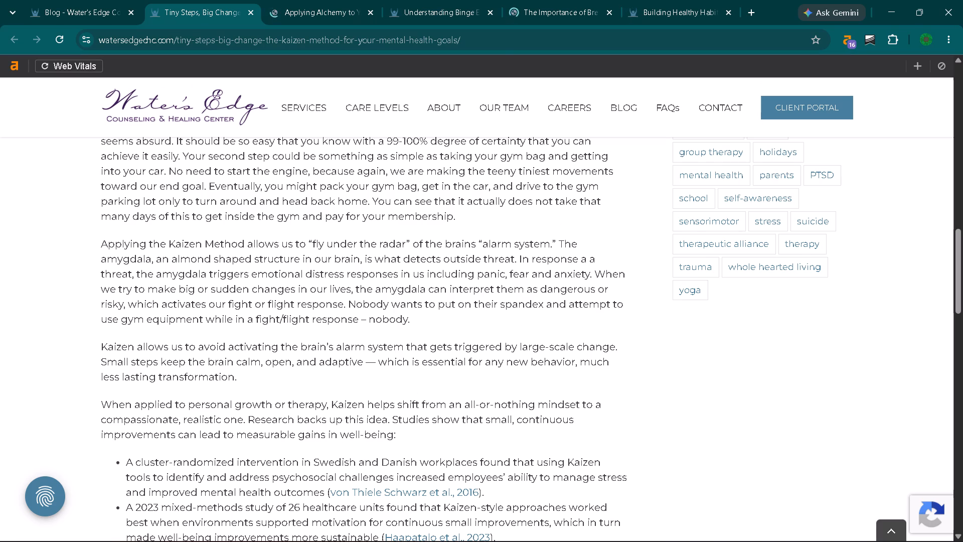
scroll(323, 249, down, 3)
scroll(300, 287, down, 2)
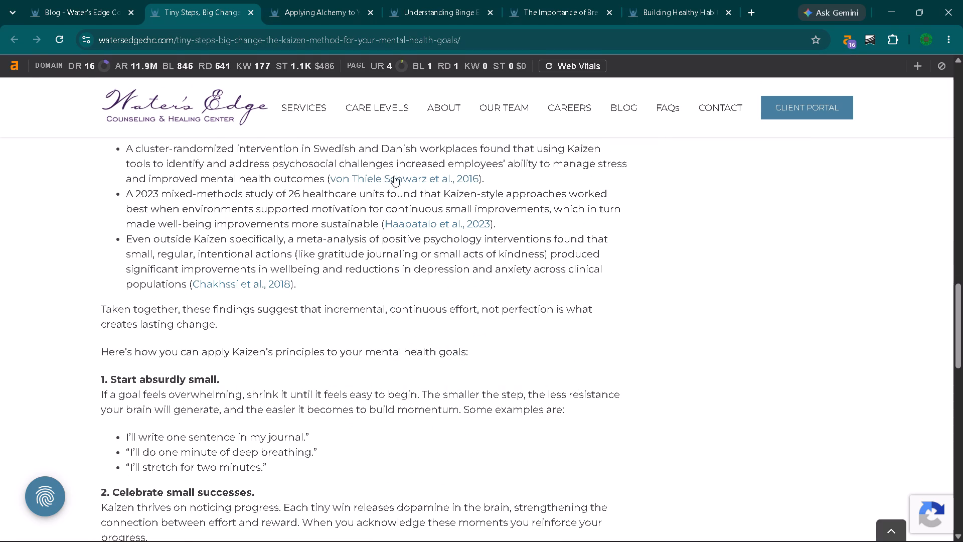
scroll(223, 293, down, 2)
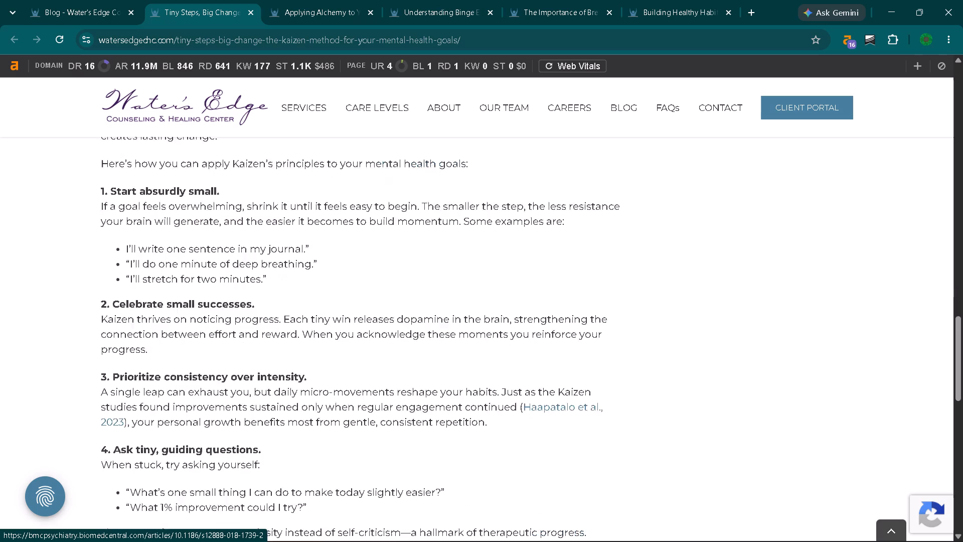
scroll(227, 301, down, 7)
scroll(154, 230, down, 4)
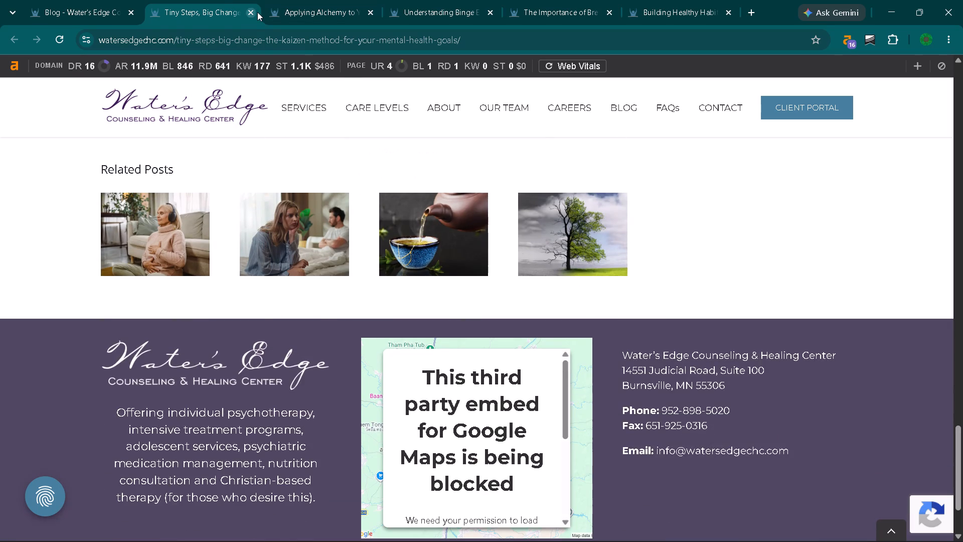
click(250, 12)
Skim "Applying Alchemy to Your Mental Health" through to its author line and close its tab.
scroll(497, 223, down, 10)
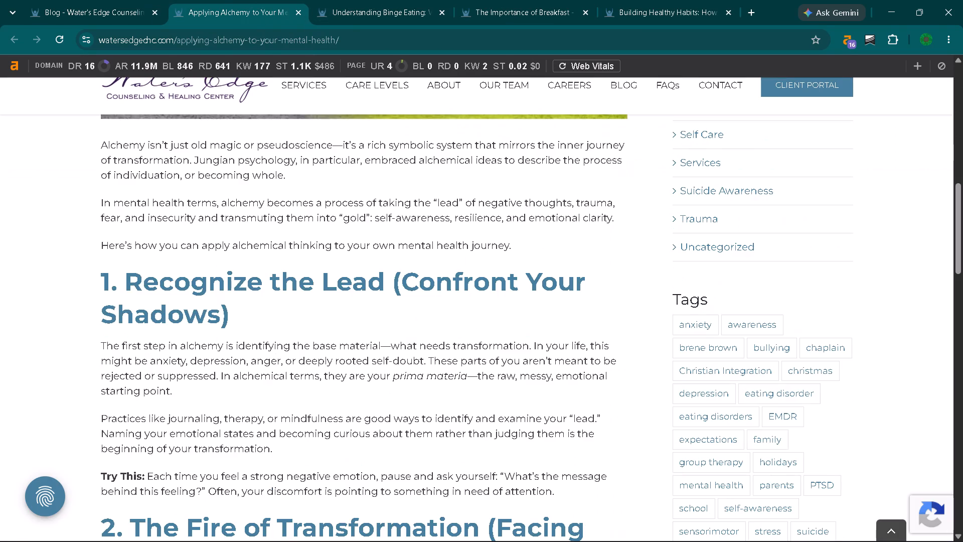
scroll(189, 292, down, 3)
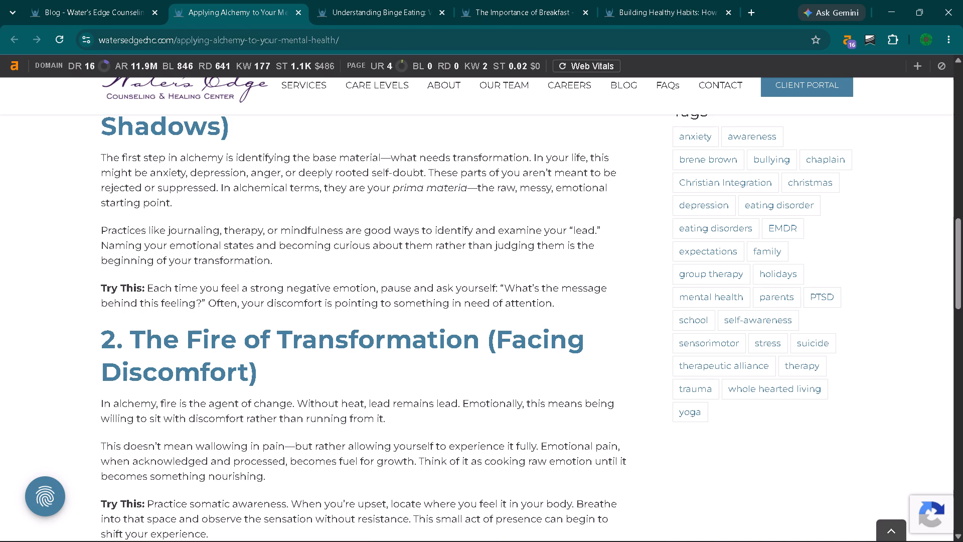
scroll(333, 272, down, 1)
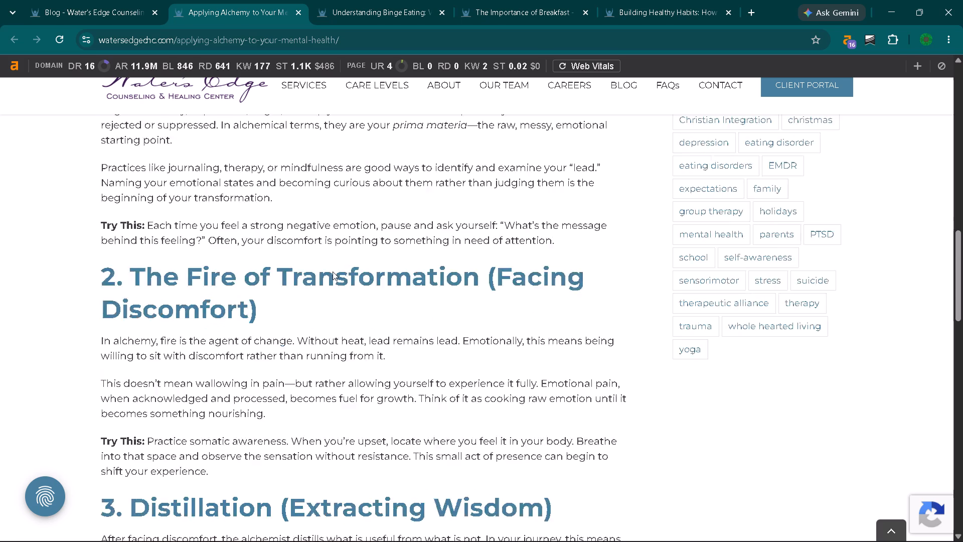
scroll(333, 272, down, 12)
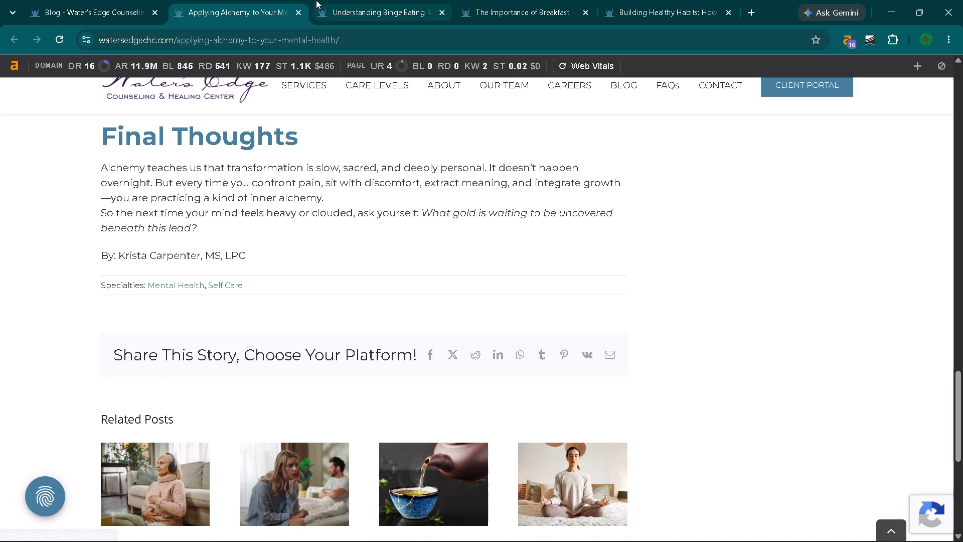
click(298, 14)
Skim "Understanding Binge Eating: What Therapists and Clients Need to Know" through to its related posts and close its tab.
scroll(238, 149, down, 7)
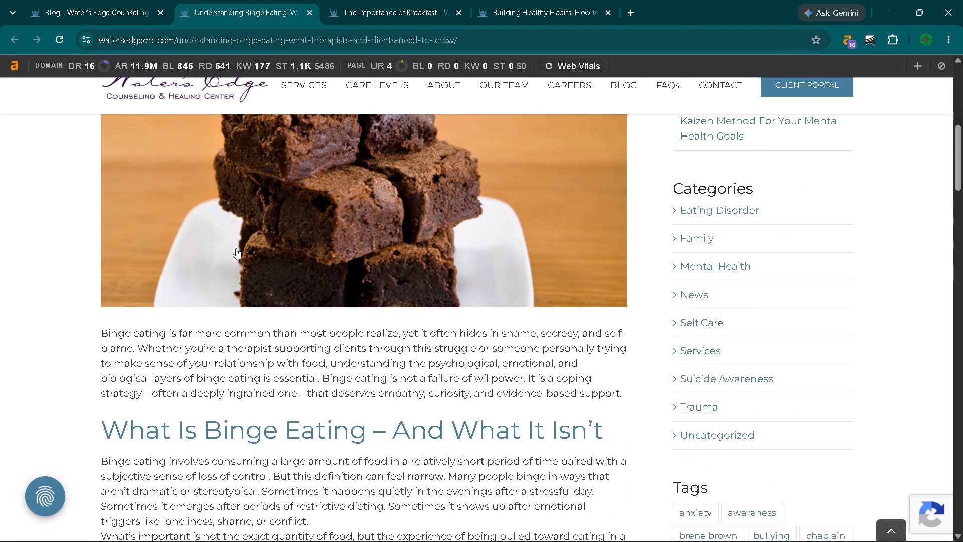
scroll(278, 303, down, 1)
scroll(284, 228, down, 2)
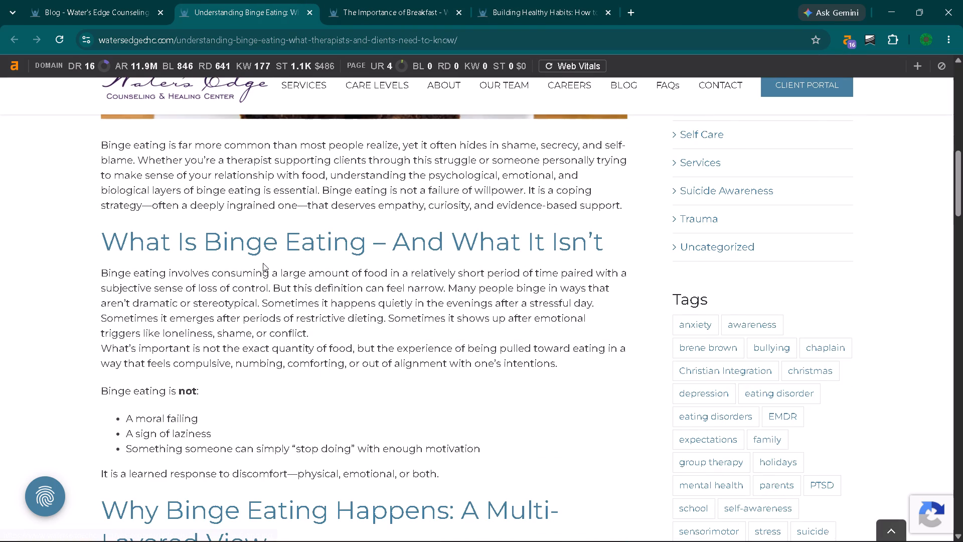
scroll(246, 269, down, 4)
scroll(201, 282, down, 10)
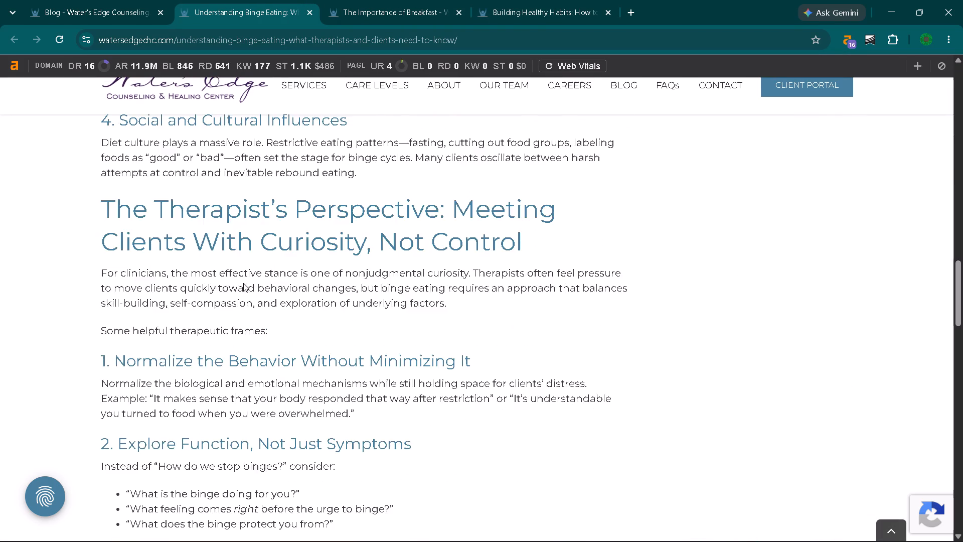
scroll(188, 301, down, 3)
scroll(233, 302, down, 17)
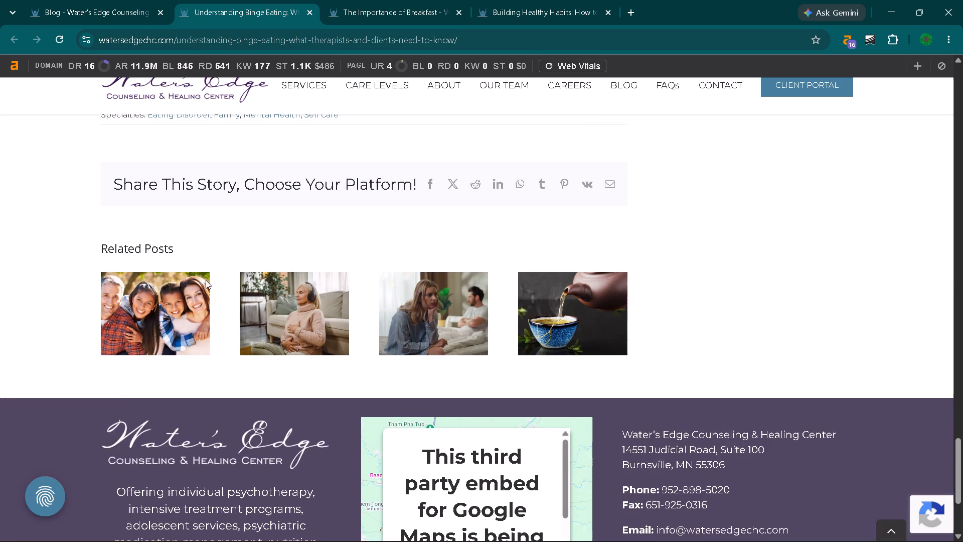
click(308, 15)
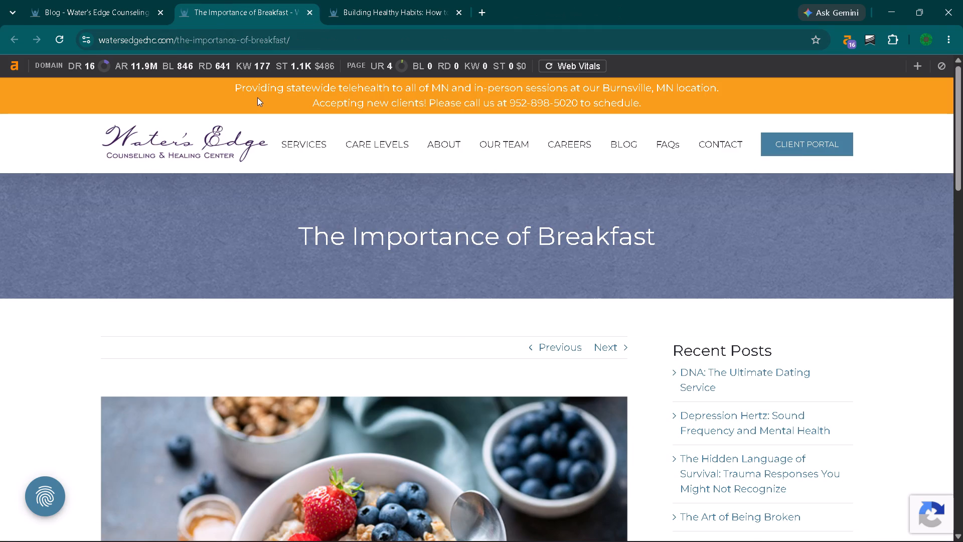
Skim "The Importance of Breakfast" article and close its tab.
scroll(197, 103, down, 9)
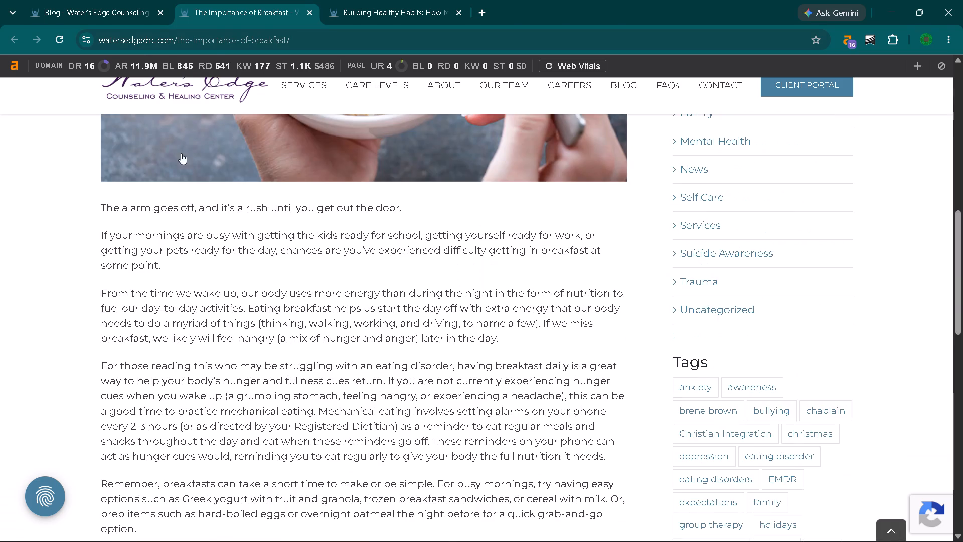
scroll(183, 158, down, 6)
click(310, 12)
Skim "Building Healthy Habits: How to Maximize the Benefits of Your Psychiatric Medications" through to its related posts and close its tab.
scroll(134, 224, down, 6)
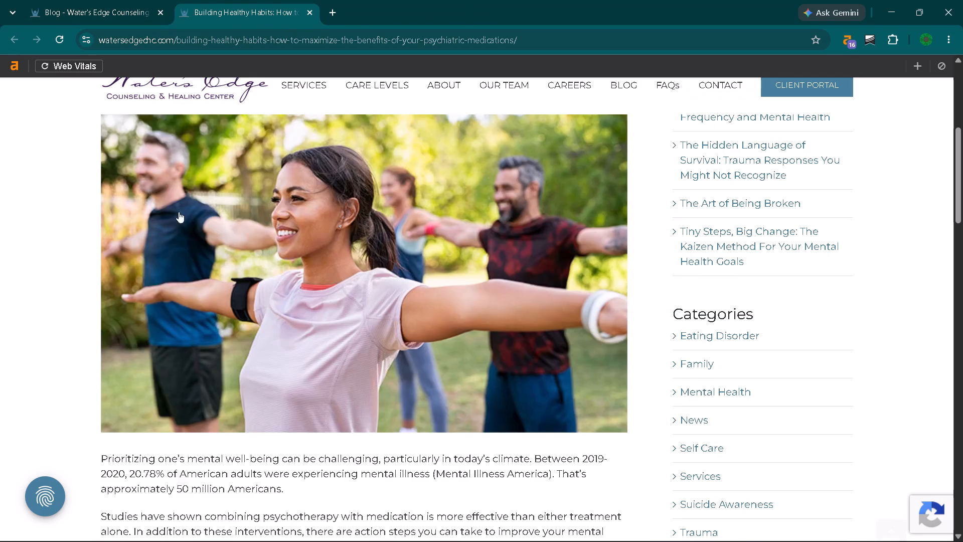
scroll(179, 212, down, 4)
scroll(252, 252, down, 7)
scroll(196, 241, down, 10)
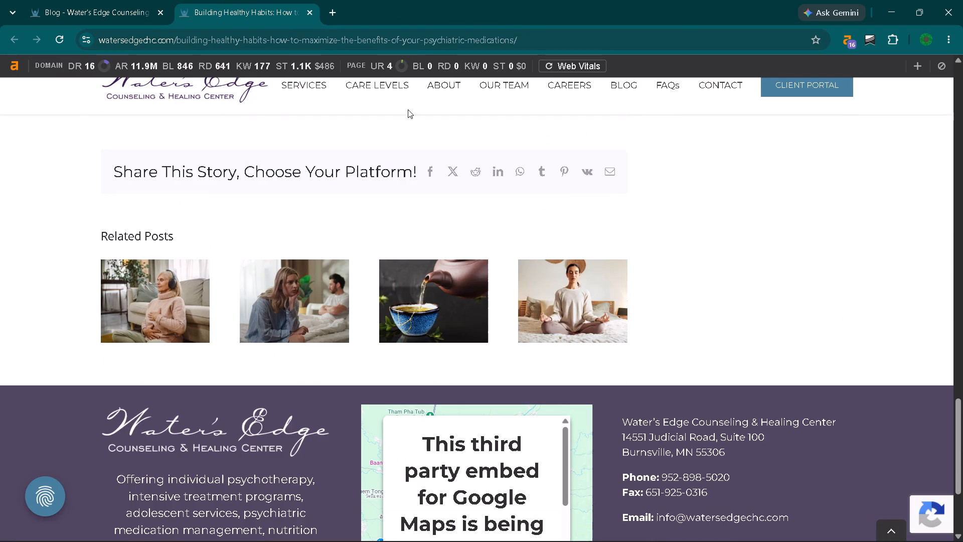
click(309, 13)
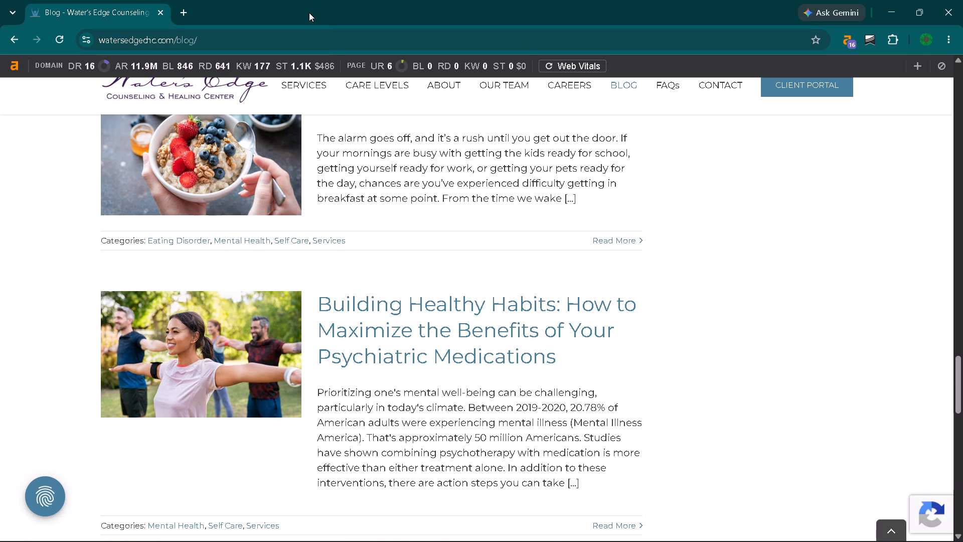
Open the "Self-Love: Beyond Bubble Baths and Pedicures" article in a new tab and load more posts in the blog list.
scroll(229, 36, down, 6)
right_click(449, 274)
click(491, 290)
scroll(414, 320, down, 4)
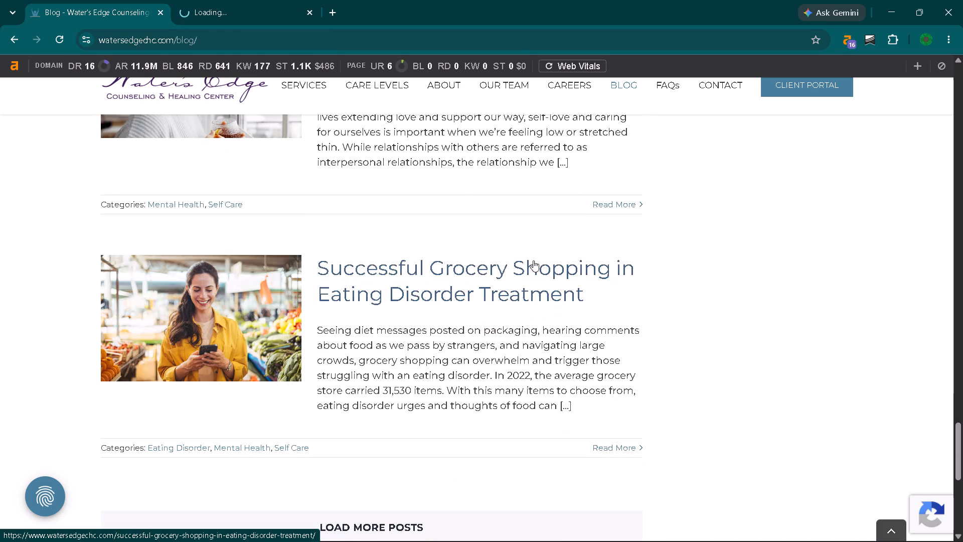
scroll(441, 269, down, 6)
click(387, 149)
Skim "Self-Love: Beyond Bubble Baths and Pedicures" through to its author line and close its tab.
click(227, 0)
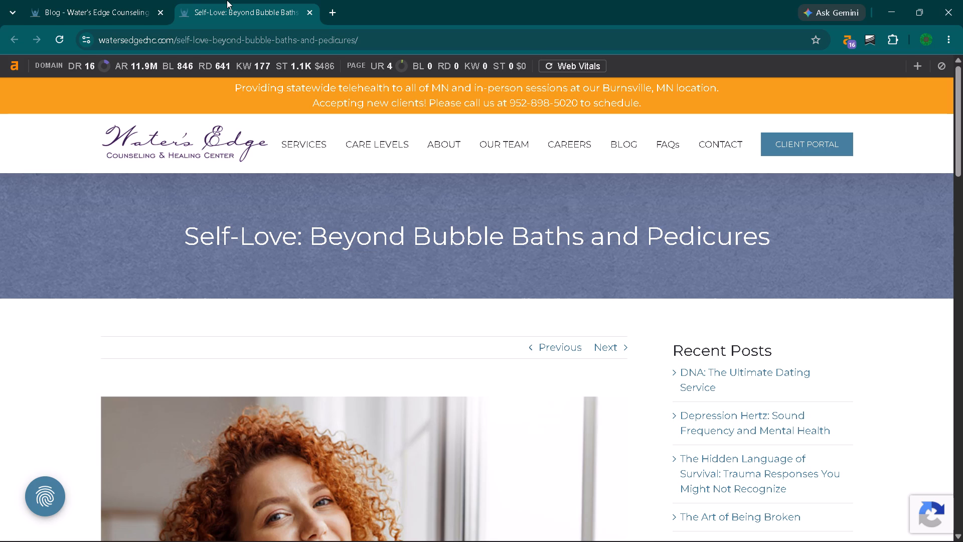
scroll(0, 41, down, 4)
scroll(117, 272, down, 2)
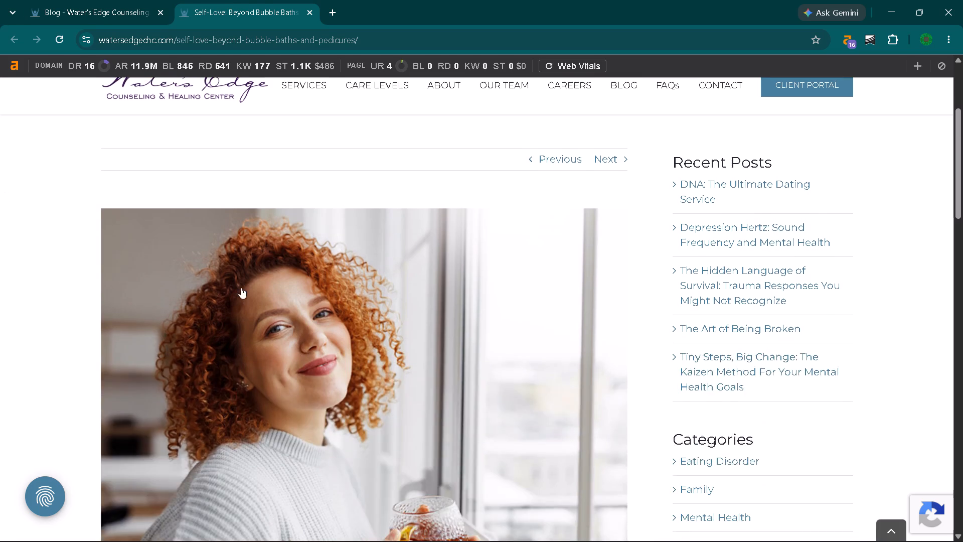
scroll(241, 288, down, 10)
scroll(185, 280, down, 4)
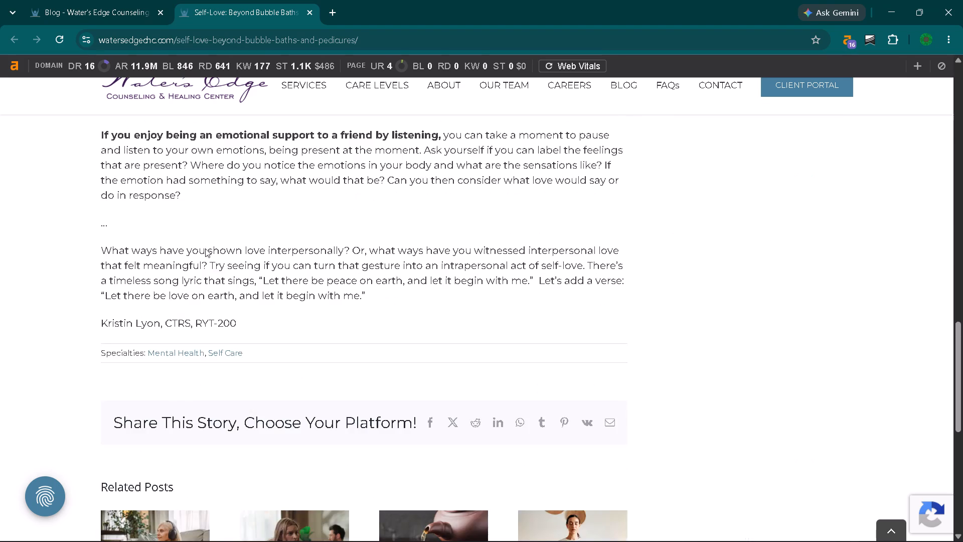
scroll(205, 270, down, 1)
click(309, 11)
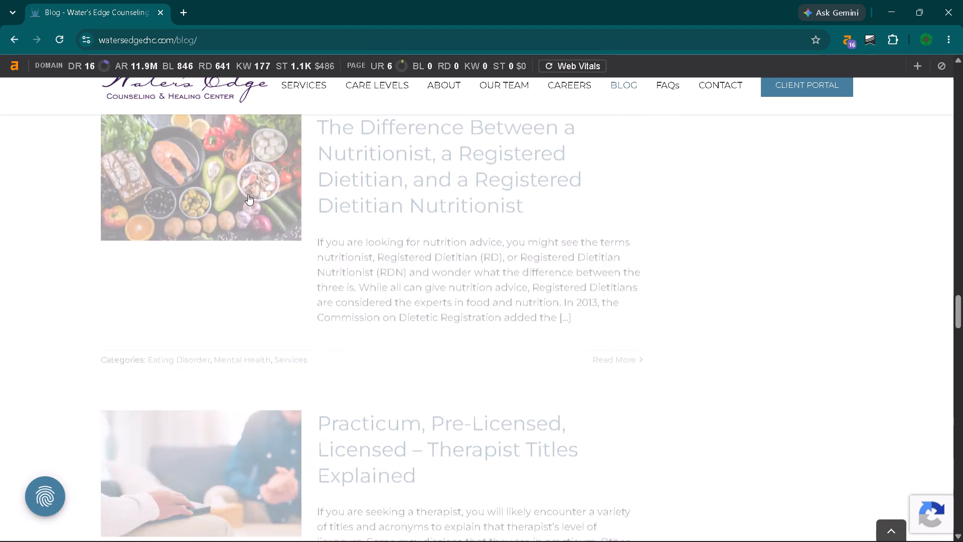
Open "The Journey Through Pet Loss and Grief" from the blog list in a new tab.
scroll(137, 211, down, 8)
scroll(254, 248, down, 4)
right_click(350, 168)
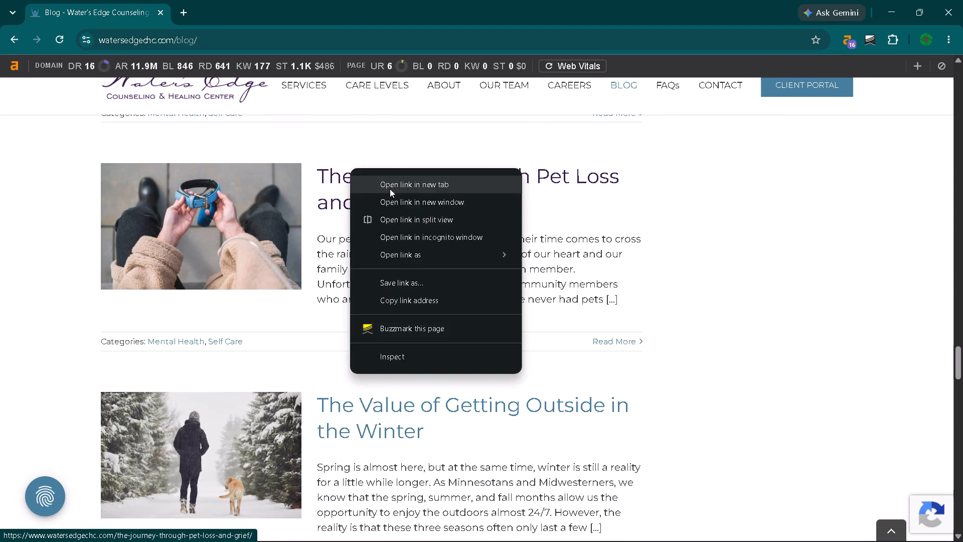
click(390, 189)
Browse the remaining Water's Edge blog titles down to the end of the list and load more posts.
scroll(336, 222, down, 4)
scroll(377, 271, down, 3)
scroll(325, 268, down, 8)
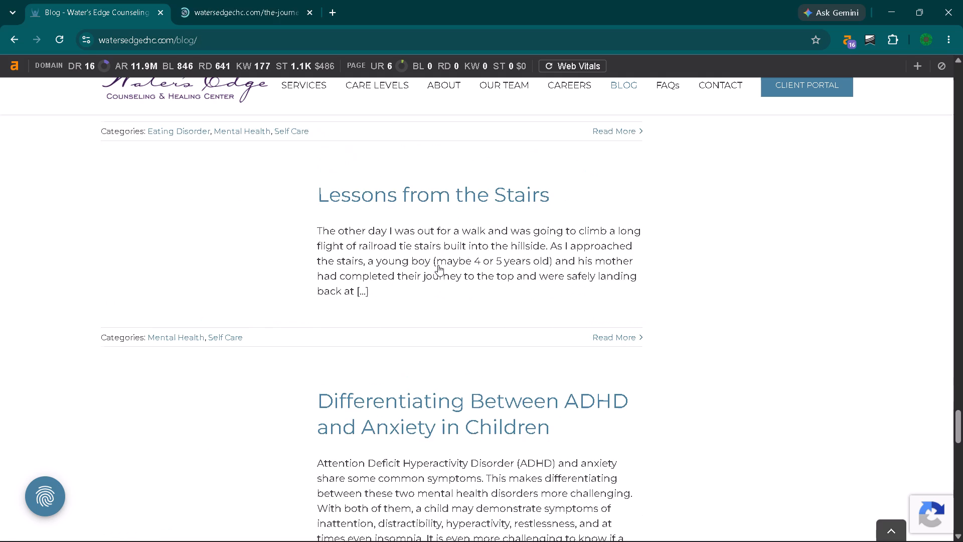
scroll(425, 195, down, 3)
scroll(435, 258, down, 4)
scroll(456, 293, down, 4)
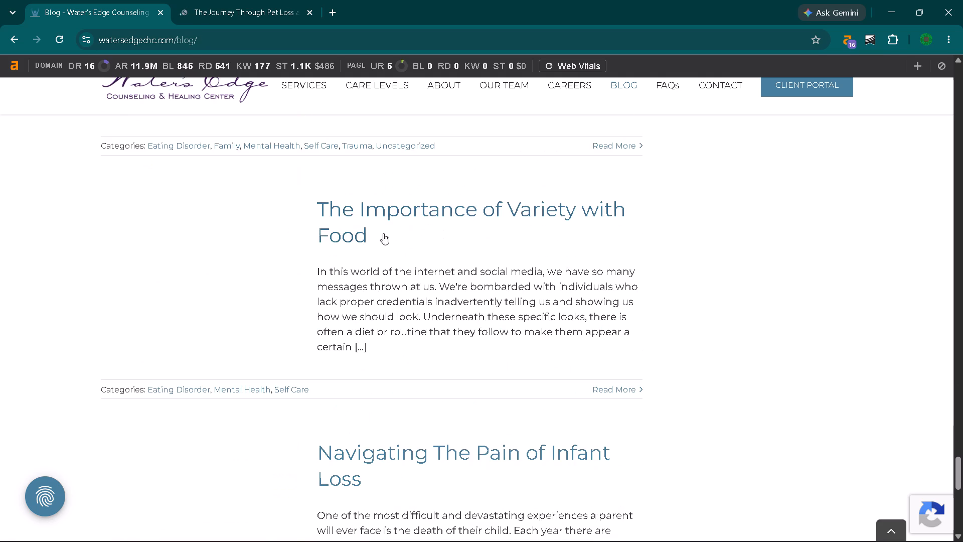
scroll(383, 248, down, 3)
scroll(438, 275, down, 6)
click(353, 130)
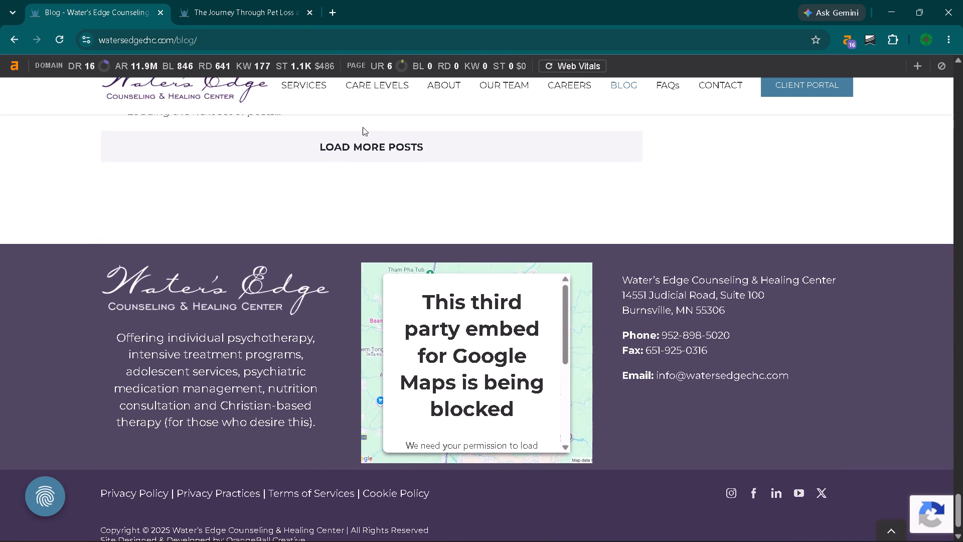
Skim "The Journey Through Pet Loss and Grief" through its author line down to the site footer.
click(263, 0)
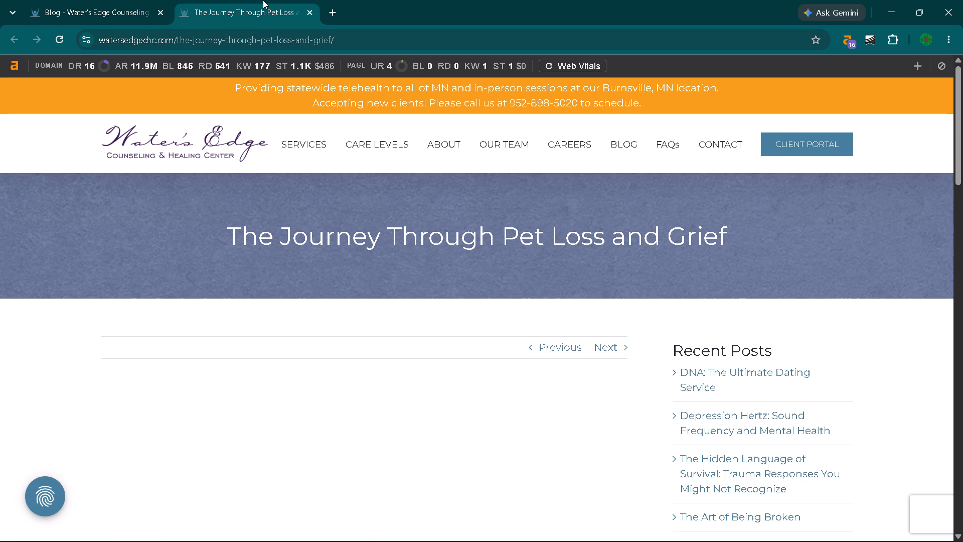
scroll(189, 77, down, 7)
scroll(316, 248, down, 6)
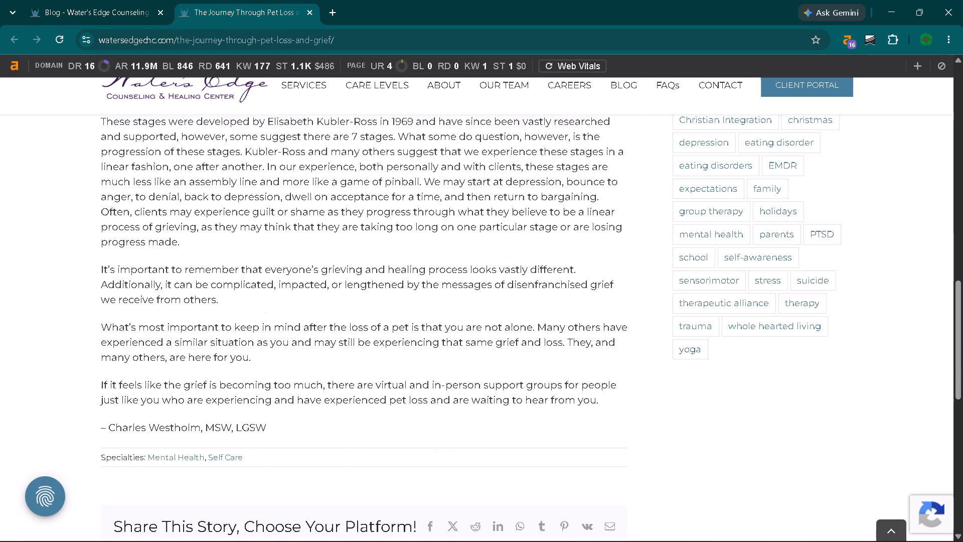
scroll(279, 275, down, 8)
scroll(316, 120, down, 8)
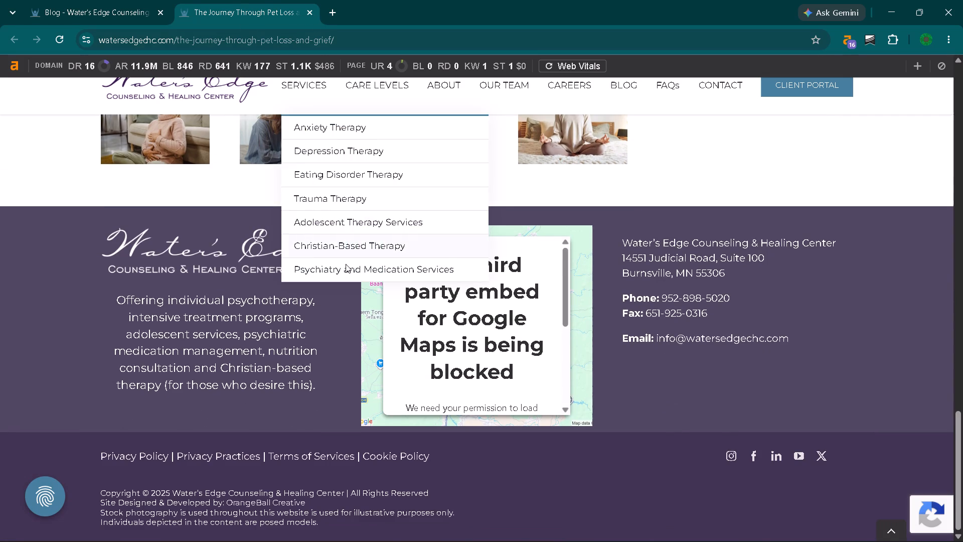
scroll(346, 264, down, 9)
Open the Water's Edge Privacy Policy from the footer, look it over and close its tab.
triple_click(126, 458)
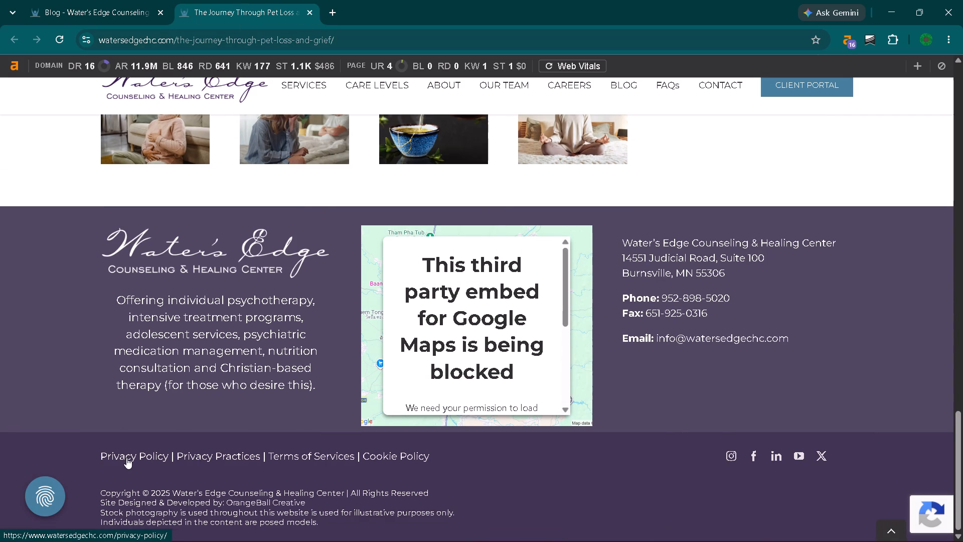
click(133, 0)
click(129, 0)
double_click(272, 0)
scroll(226, 303, down, 3)
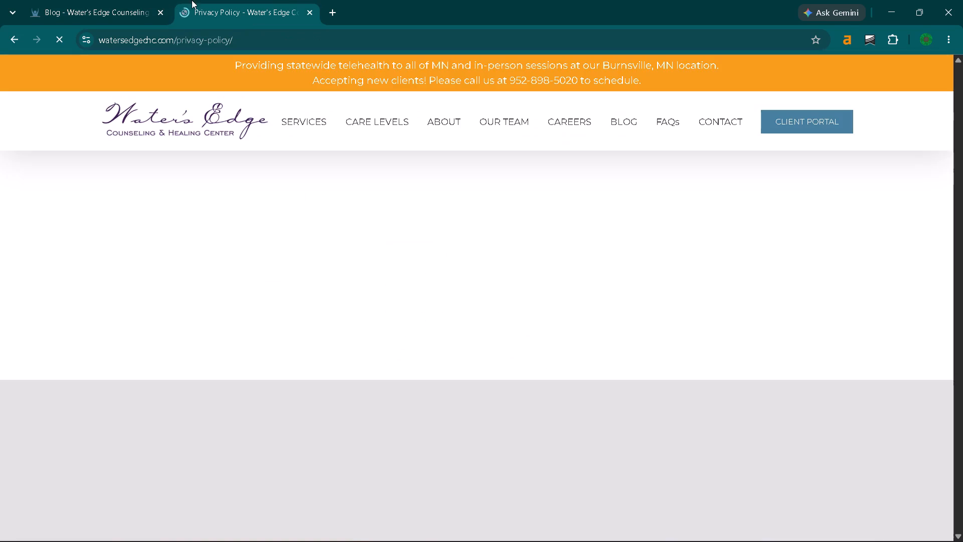
scroll(338, 344, down, 7)
scroll(439, 353, up, 6)
scroll(276, 324, down, 4)
scroll(200, 298, up, 10)
key(ctrl+w)
Finish the Water's Edge prospect with Reject selected, go to the next prospect, and close the Water's Edge tab.
key(alt+Tab)
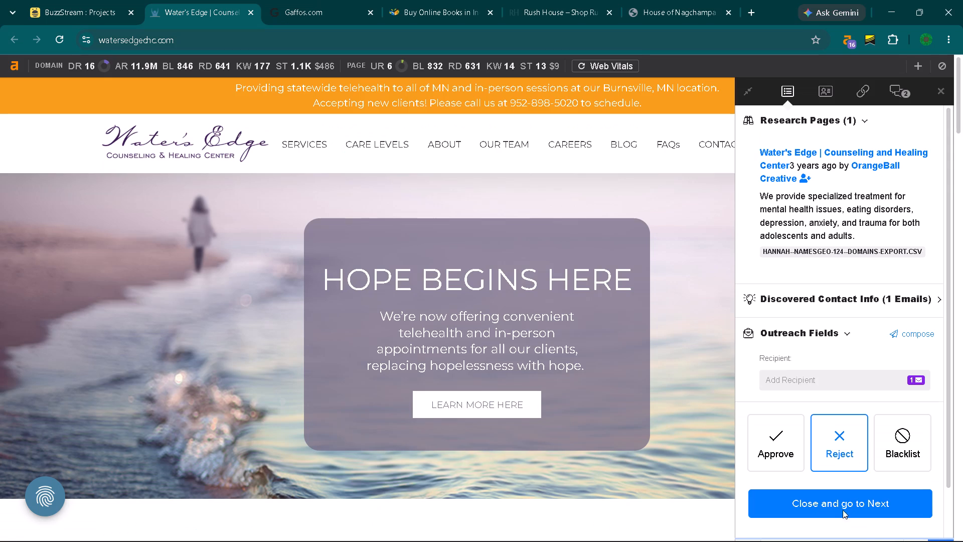
click(843, 514)
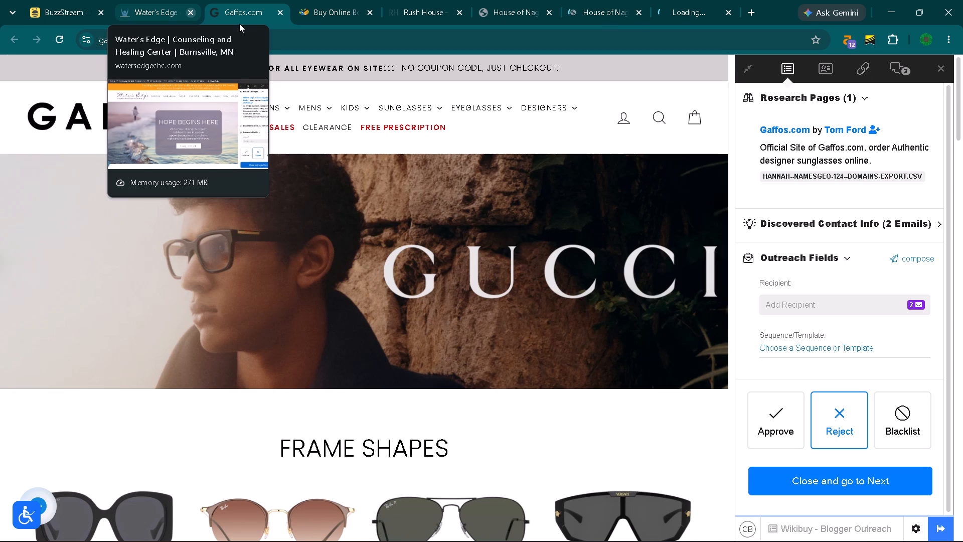
click(190, 16)
Copy the gaffos.com address and load it in the separate browser window used for checking blogs.
click(200, 34)
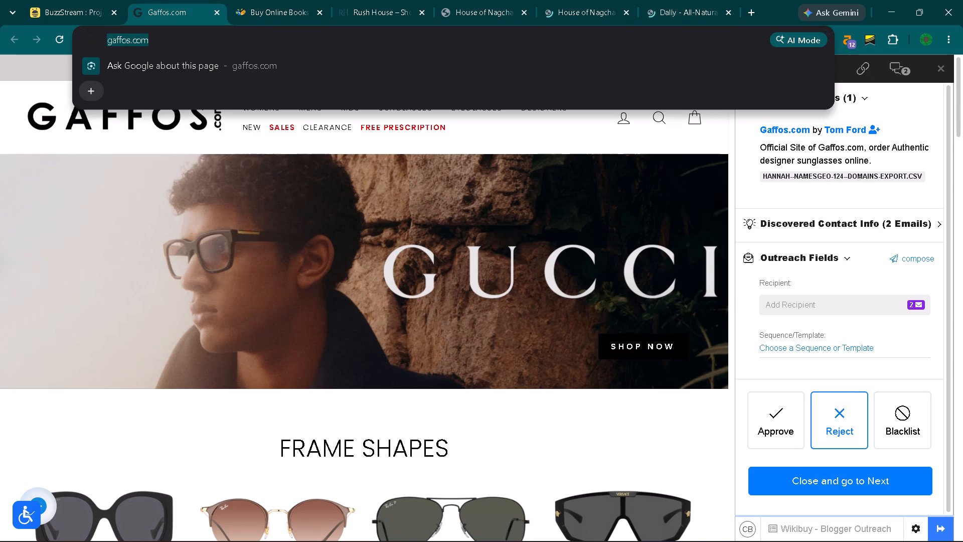
key(ctrl+c)
key(ctrl+c)
key(ctrl+c)
key(alt+Tab)
click(200, 35)
key(ctrl+v)
key(Return)
Dismiss the email sign-up offer on the Gaffos.com page in the prospect review window.
key(alt+Tab)
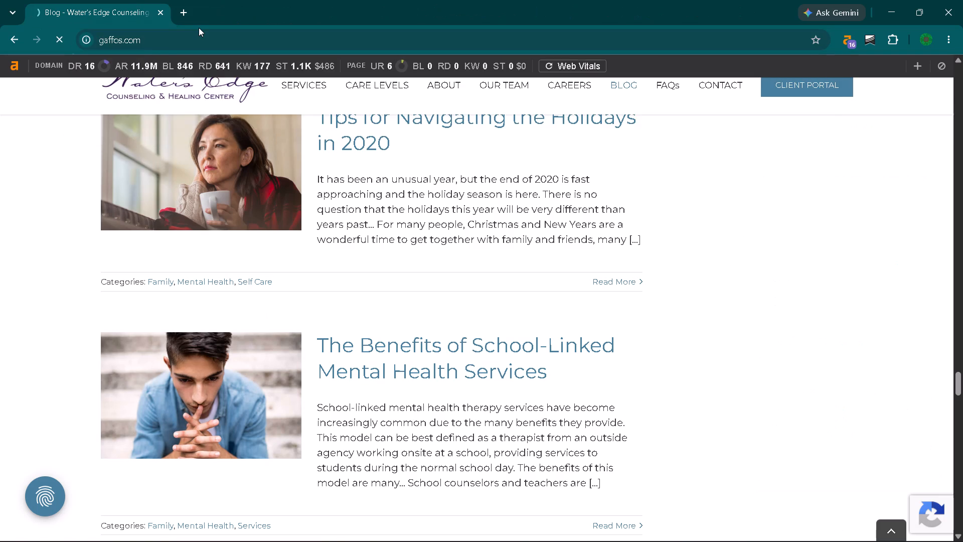
click(0, 290)
click(37, 281)
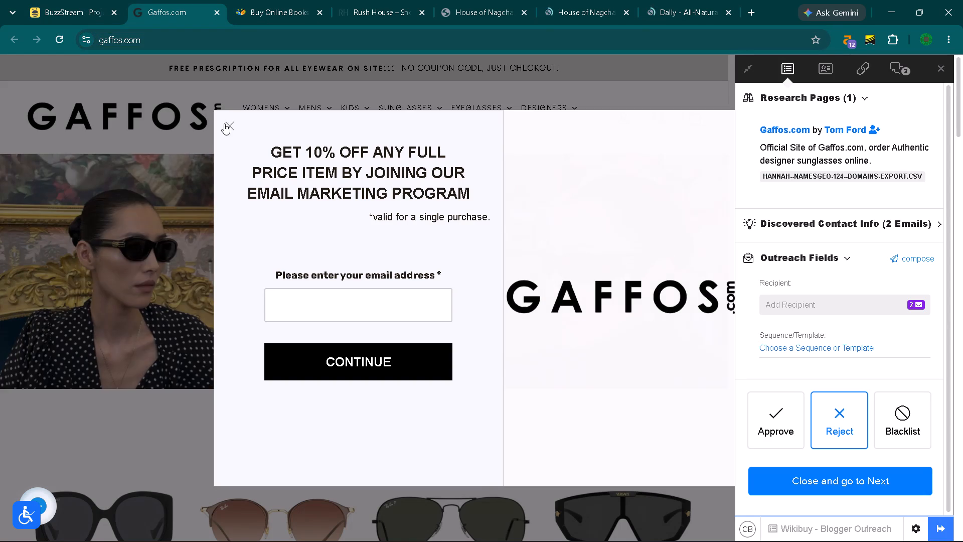
click(224, 123)
Open the Blog from the Gaffos.com footer in the separate checking window, and return to the prospect review window.
key(alt+Tab)
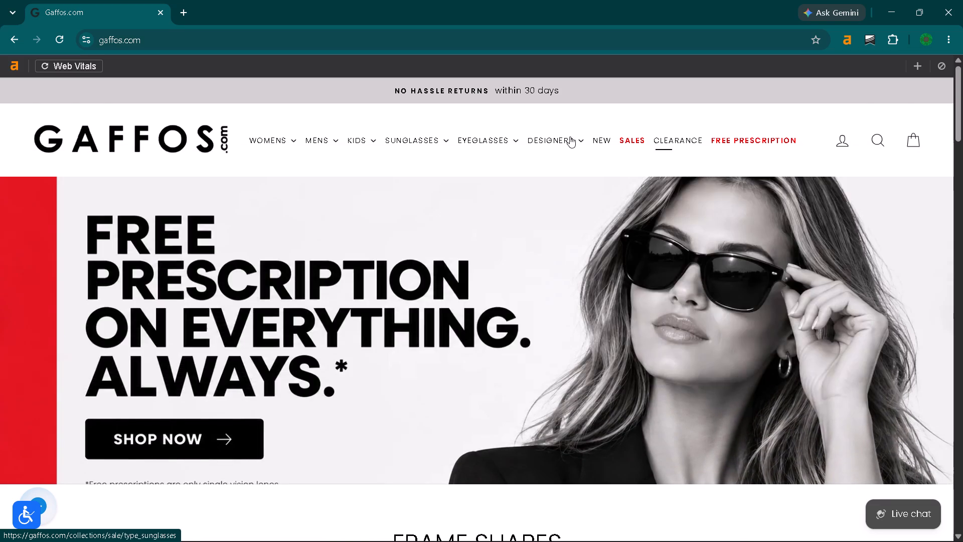
drag(962, 116, 962, 536)
scroll(522, 417, down, 1)
scroll(522, 417, up, 2)
scroll(522, 417, down, 6)
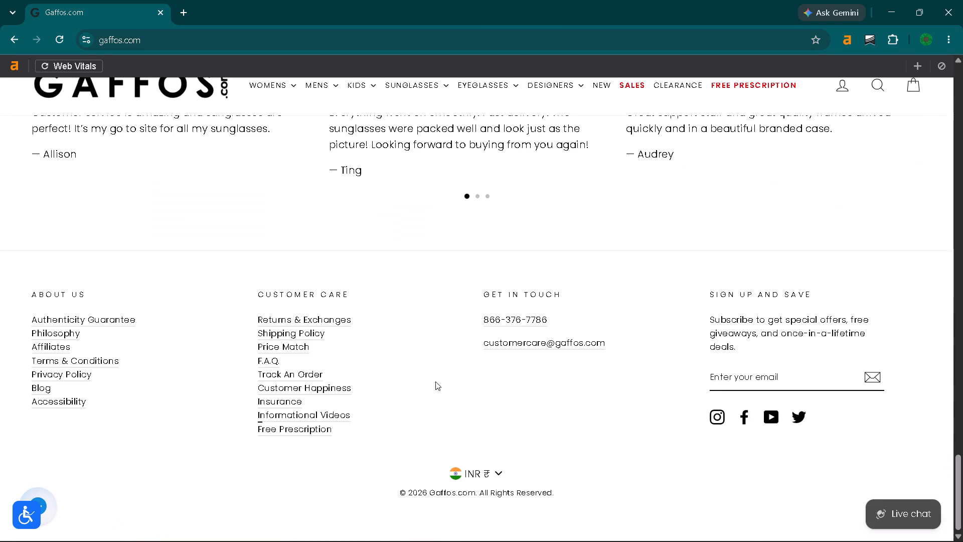
double_click(47, 389)
key(alt+Tab)
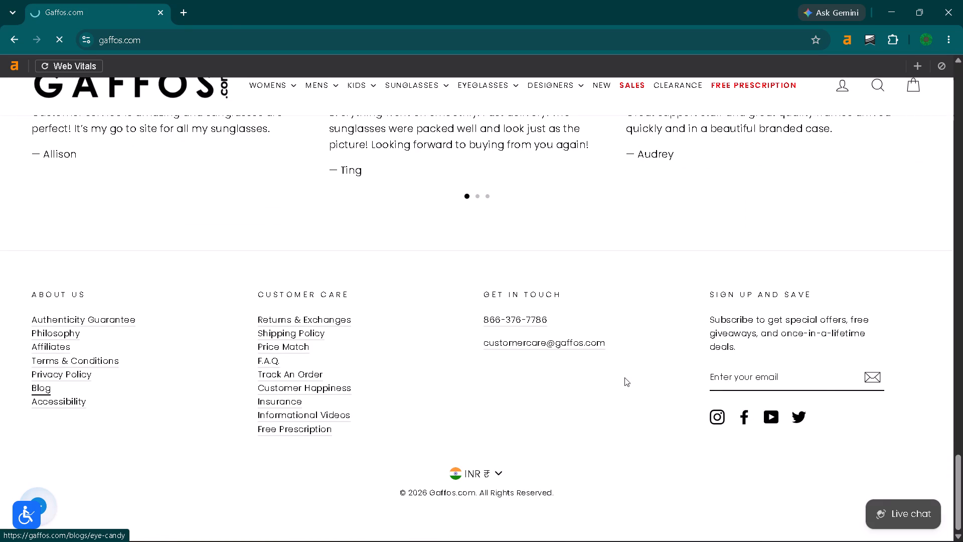
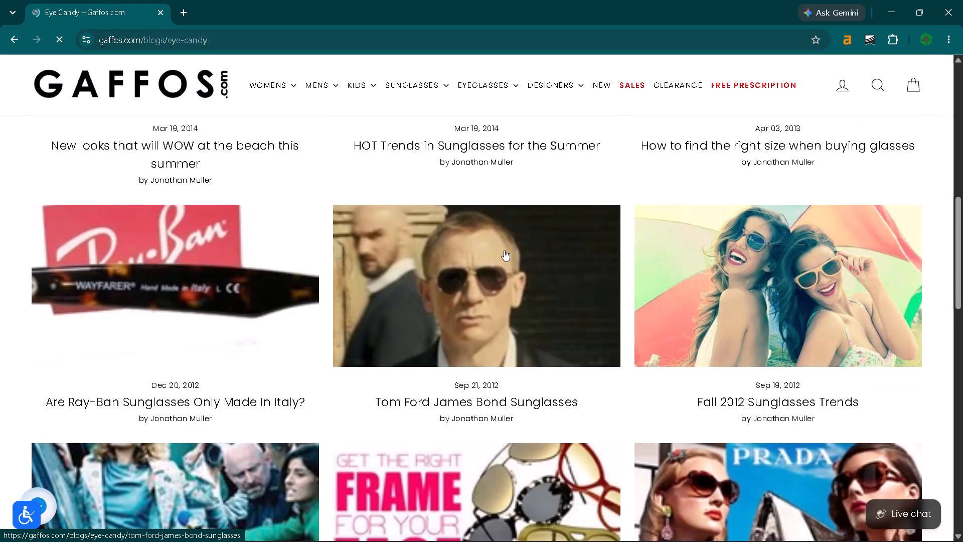
Open the summer sunglasses trends, Ray Ban Aviator and Christmas Gift for Him posts from the Gaffos blog in separate tabs.
scroll(504, 250, up, 2)
ctrl+click(454, 191)
scroll(841, 208, down, 5)
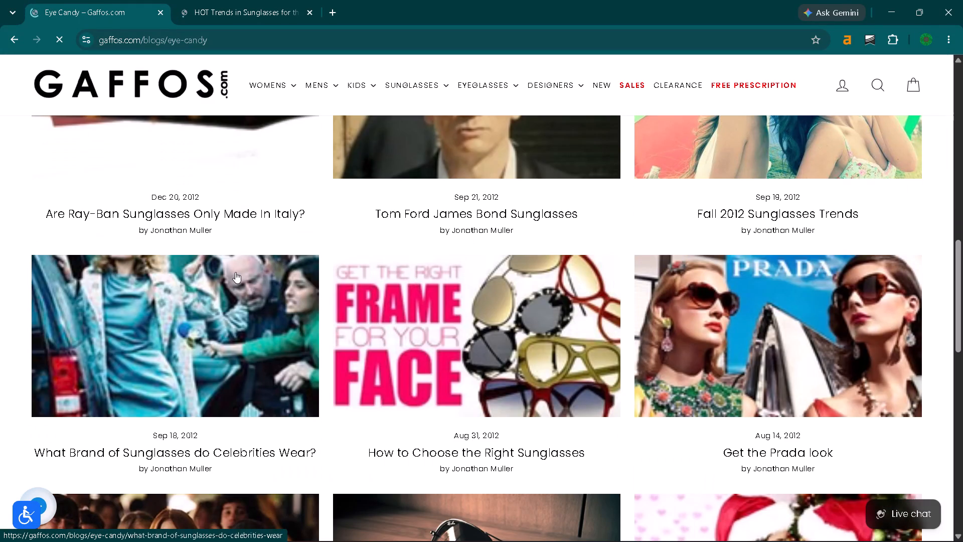
scroll(466, 272, down, 6)
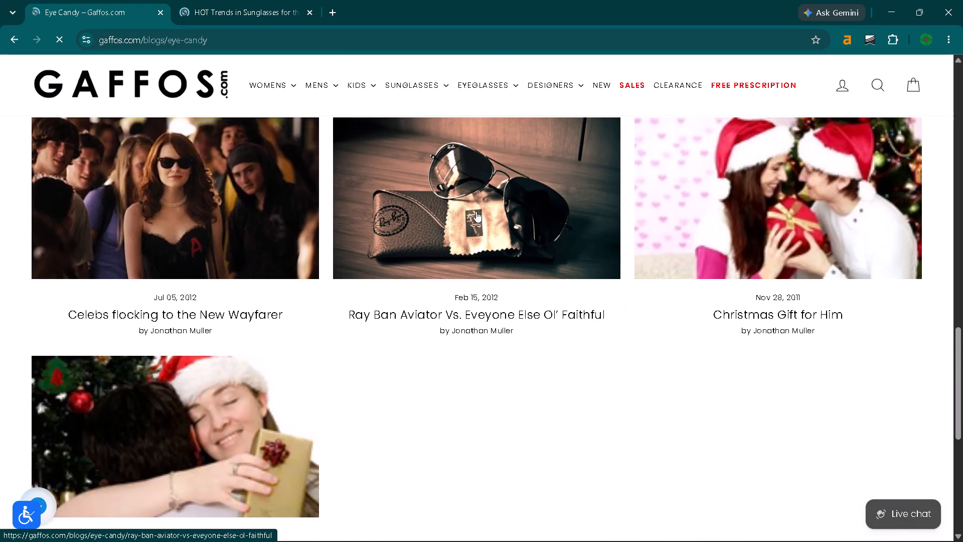
ctrl+click(476, 211)
ctrl+click(850, 225)
scroll(742, 265, down, 2)
Examine the Christmas Gift for Him post through to its end, and close its tab.
key(ctrl+Tab)
key(ctrl+Tab)
key(ctrl+Tab)
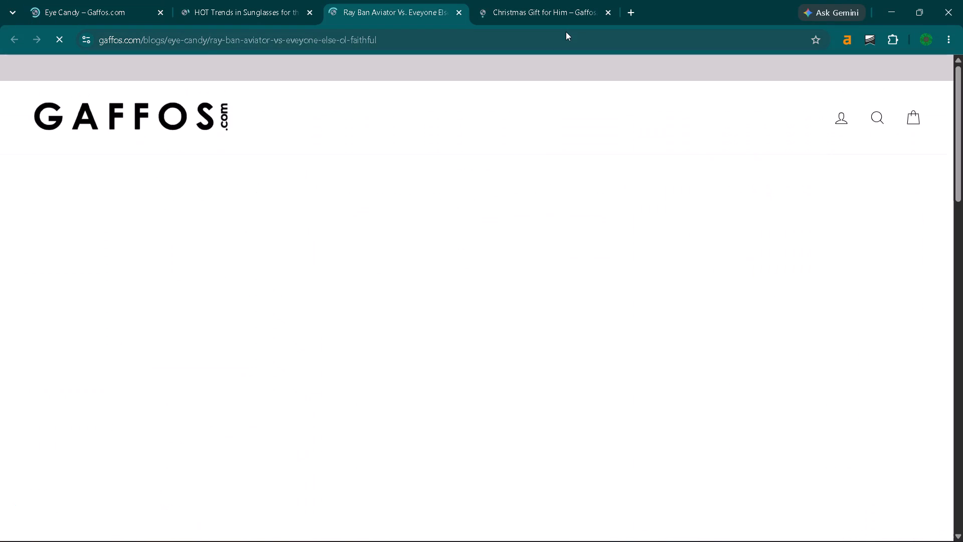
scroll(459, 197, down, 3)
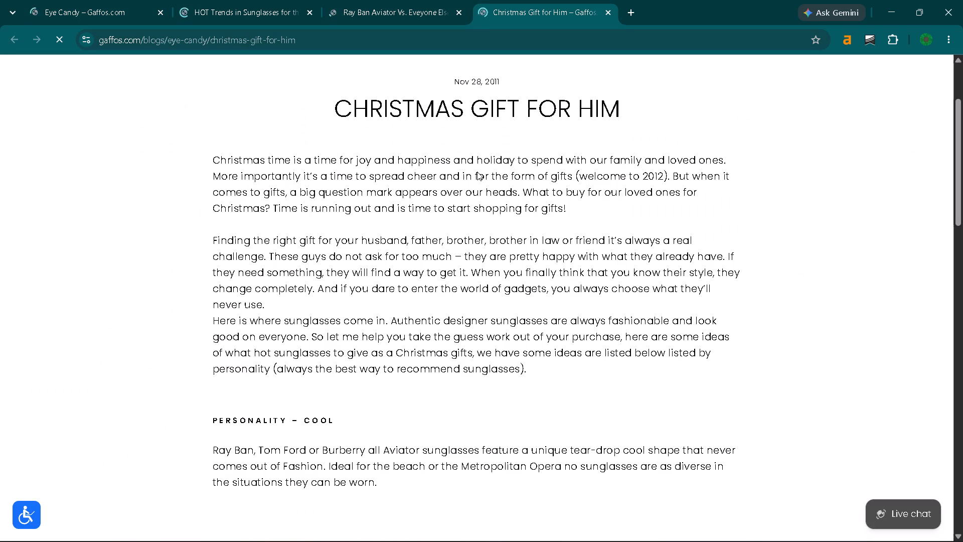
scroll(438, 274, down, 2)
scroll(296, 377, down, 3)
scroll(388, 278, down, 2)
scroll(337, 273, down, 3)
scroll(386, 270, down, 2)
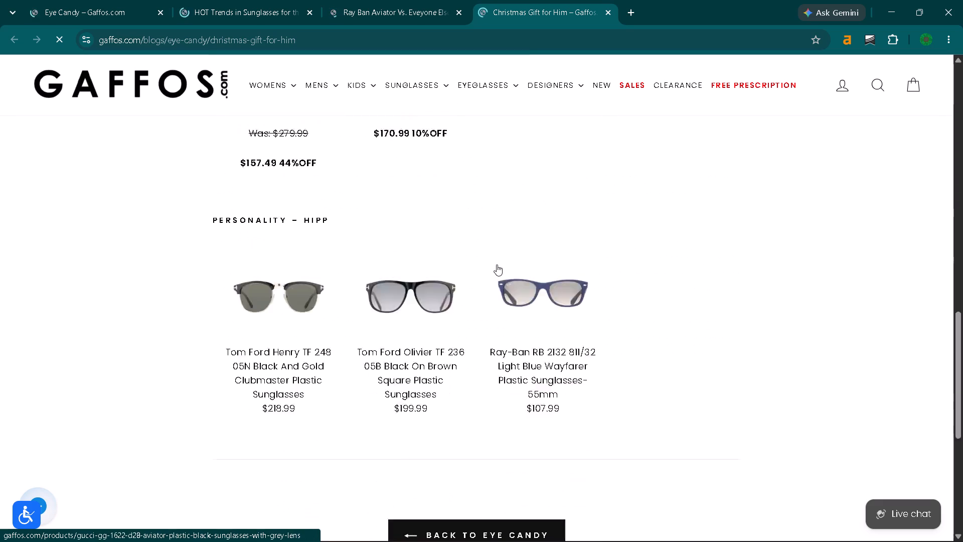
scroll(497, 264, down, 10)
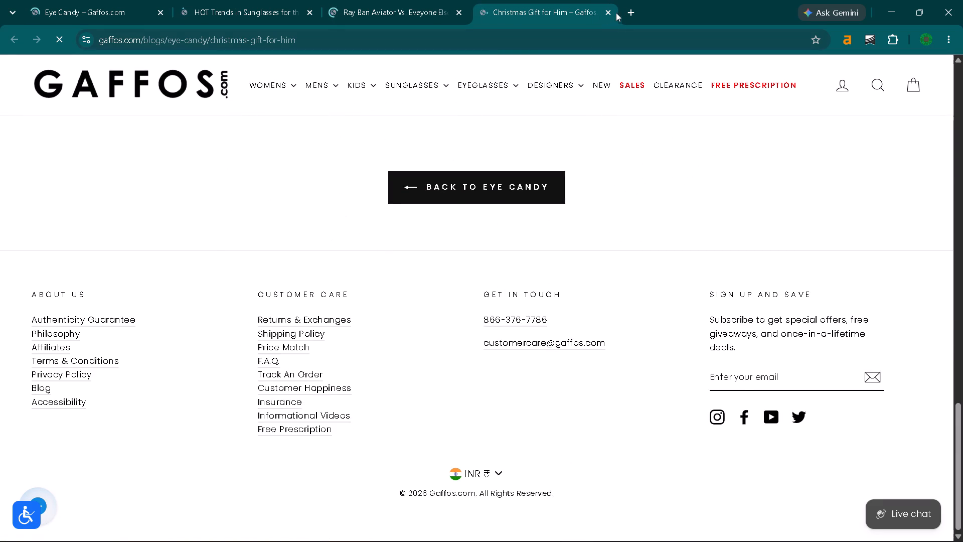
click(611, 15)
Examine the Ray Ban Aviator post through to its end, and close its tab.
scroll(442, 252, down, 4)
scroll(406, 297, down, 2)
scroll(276, 293, down, 1)
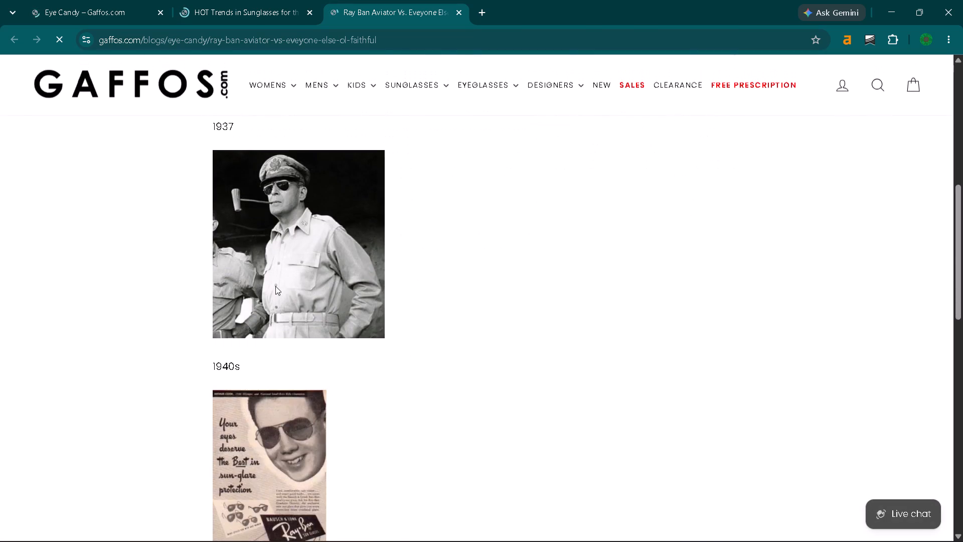
scroll(269, 311, down, 9)
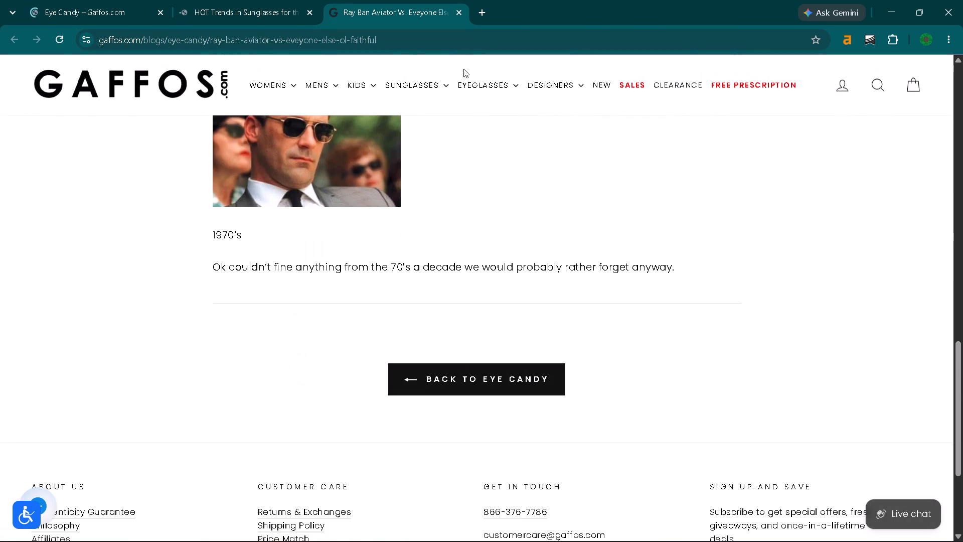
click(460, 10)
Examine the HOT Trends in Sunglasses for the Summer post and its links, and close its tab.
scroll(459, 378, down, 4)
scroll(374, 339, down, 3)
scroll(493, 323, down, 1)
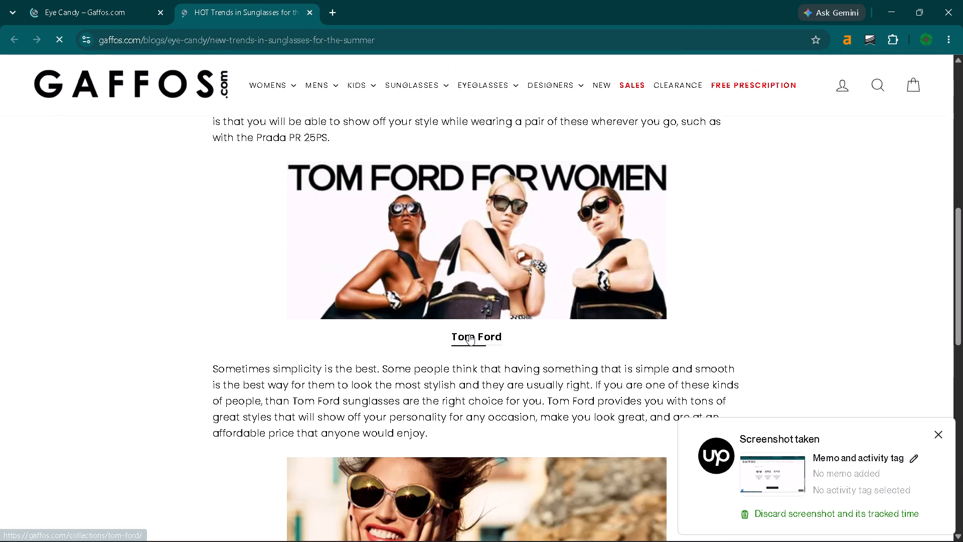
scroll(456, 377, down, 5)
scroll(437, 306, down, 4)
scroll(399, 278, down, 3)
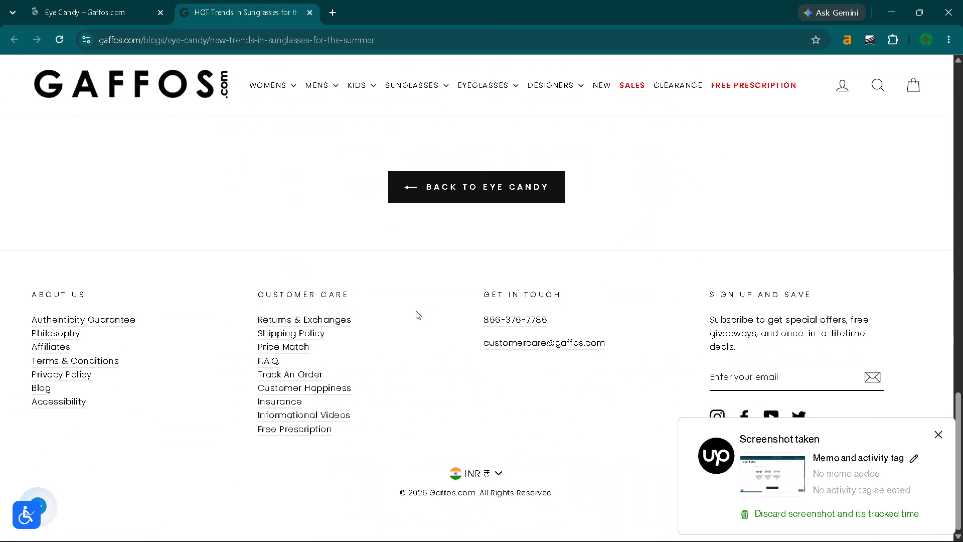
scroll(416, 311, down, 9)
key(ctrl+w)
Back in the prospect review window, finish the Gaffos.com prospect with Reject selected, go to the next prospect, and close the Gaffos tab.
scroll(564, 325, down, 6)
key(alt+Tab)
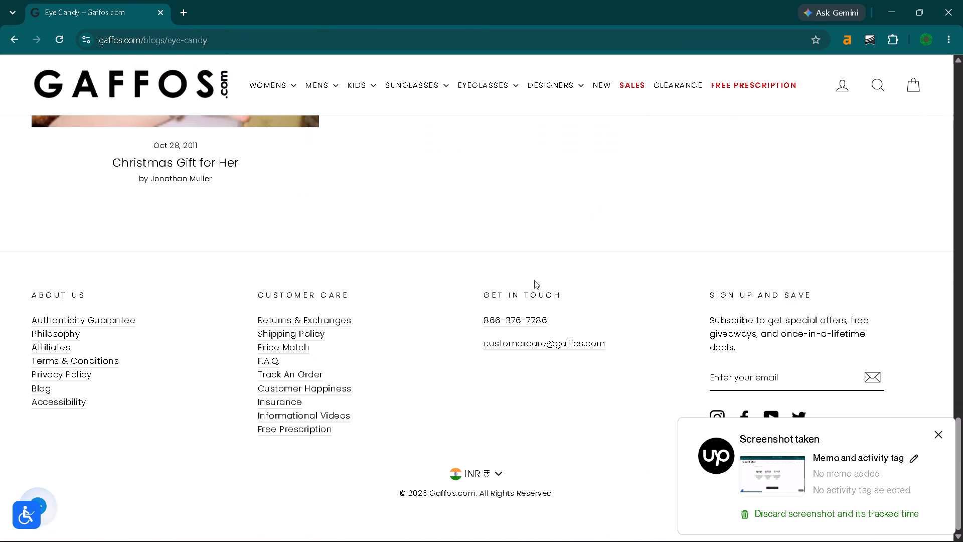
click(940, 433)
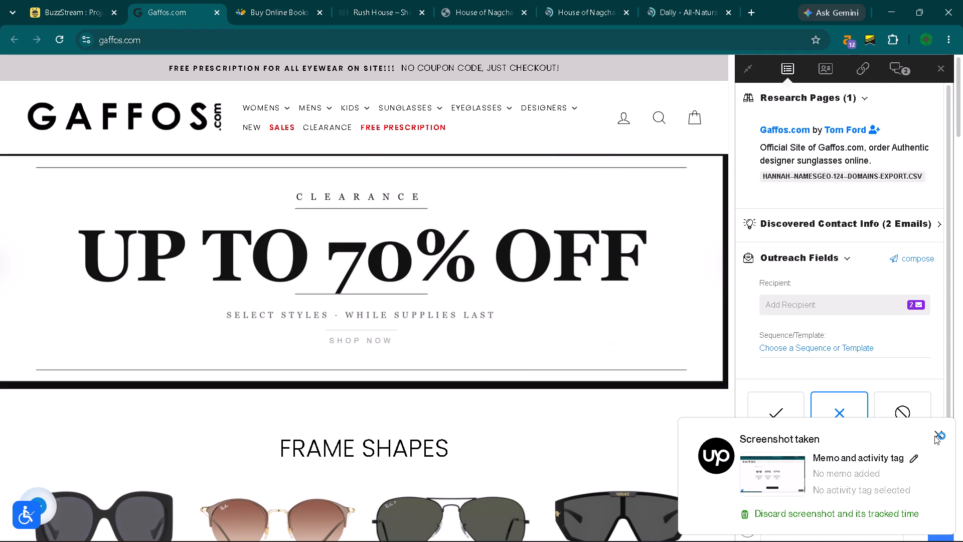
click(934, 436)
click(842, 480)
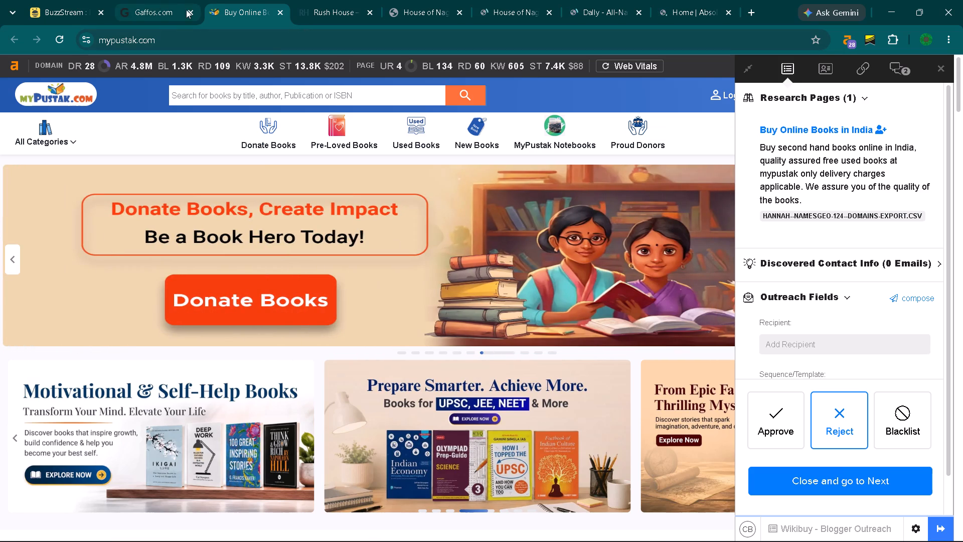
click(194, 10)
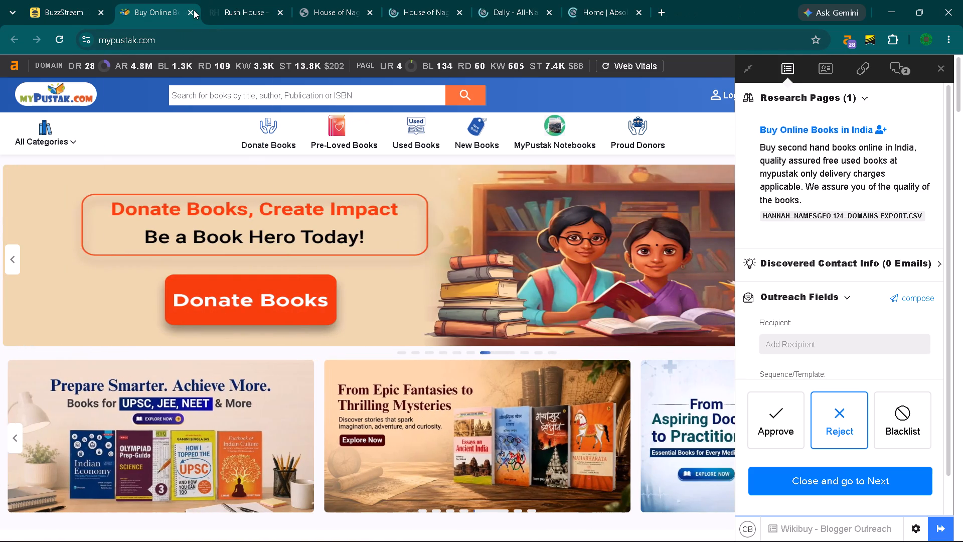
Check the MyPustak homepage, finish the prospect with Reject selected, go to the next one, and close the MyPustak tab.
scroll(200, 220, down, 4)
scroll(325, 411, down, 2)
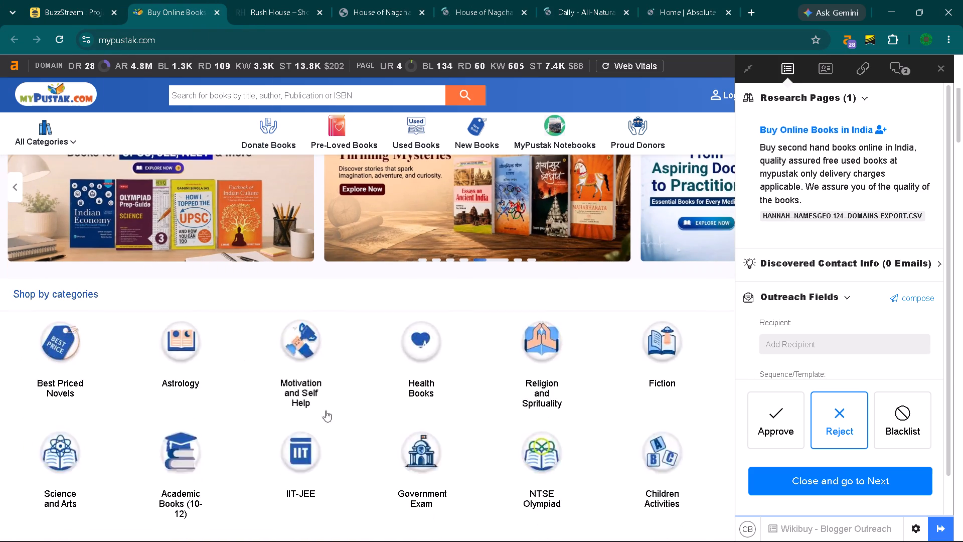
scroll(326, 411, down, 3)
scroll(503, 345, down, 1)
click(833, 493)
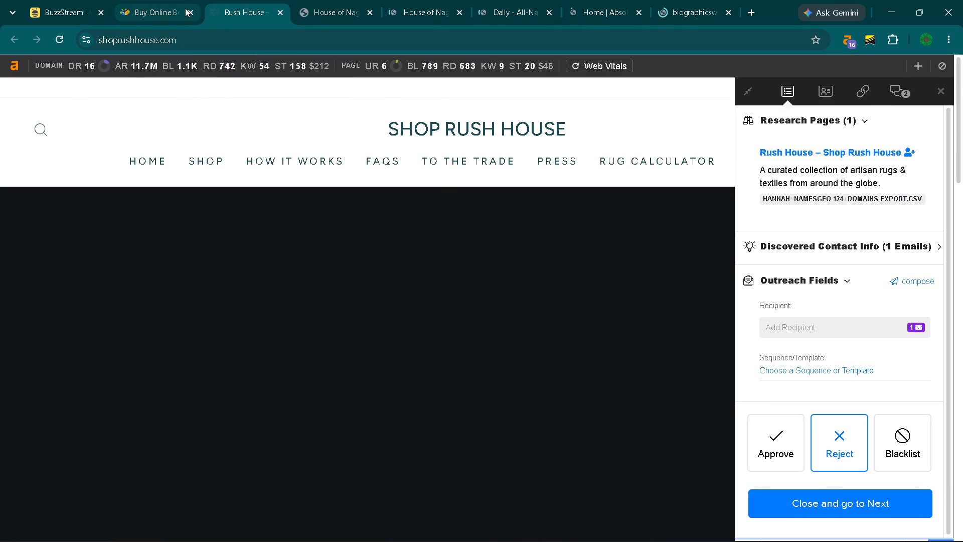
click(188, 12)
Close the Rush House prospect tab.
click(192, 12)
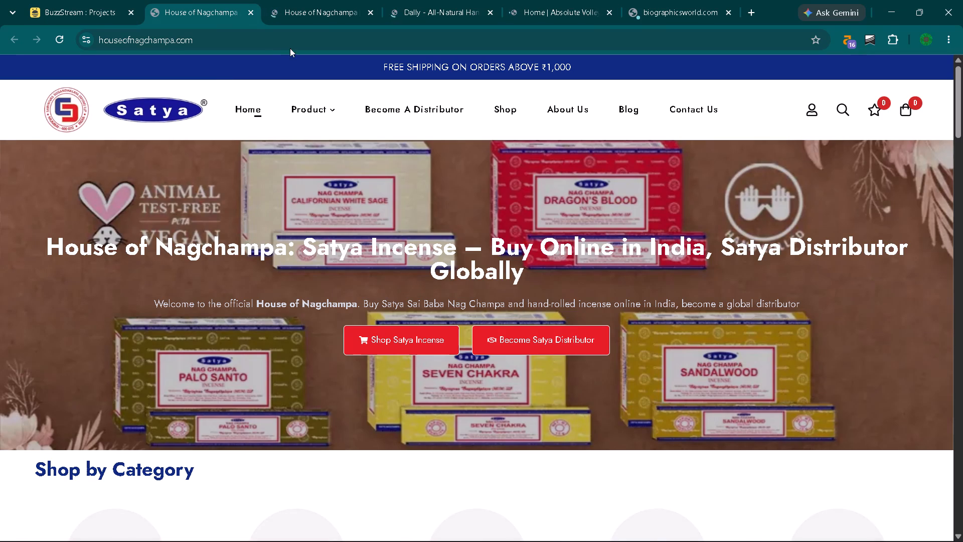
Reload the first House of Nagchampa page, and close that duplicate tab.
click(53, 35)
click(252, 11)
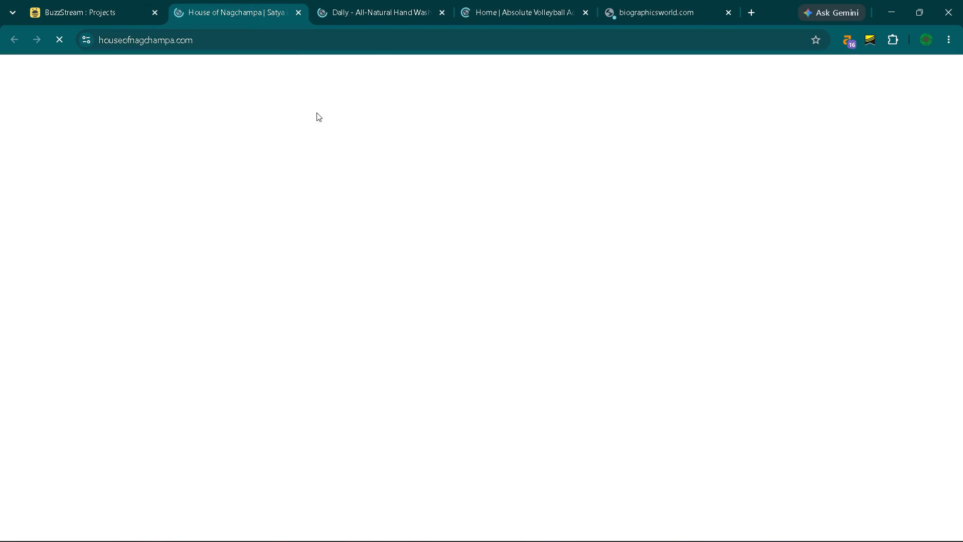
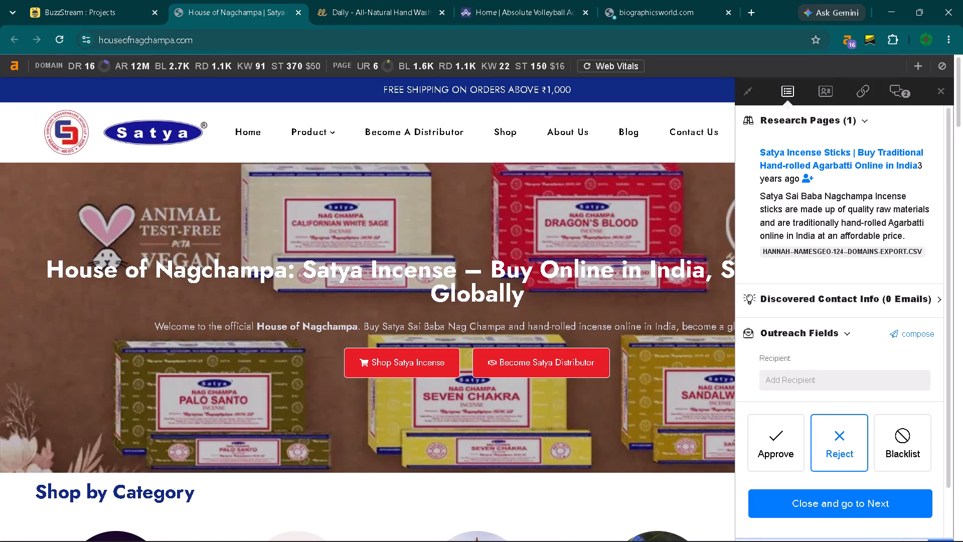
Open houseofnagchampa.com in the separate browser window used for checking sites and go to its Blog page.
click(255, 41)
key(ctrl+c)
key(ctrl+c)
key(ctrl+c)
key(alt+Tab)
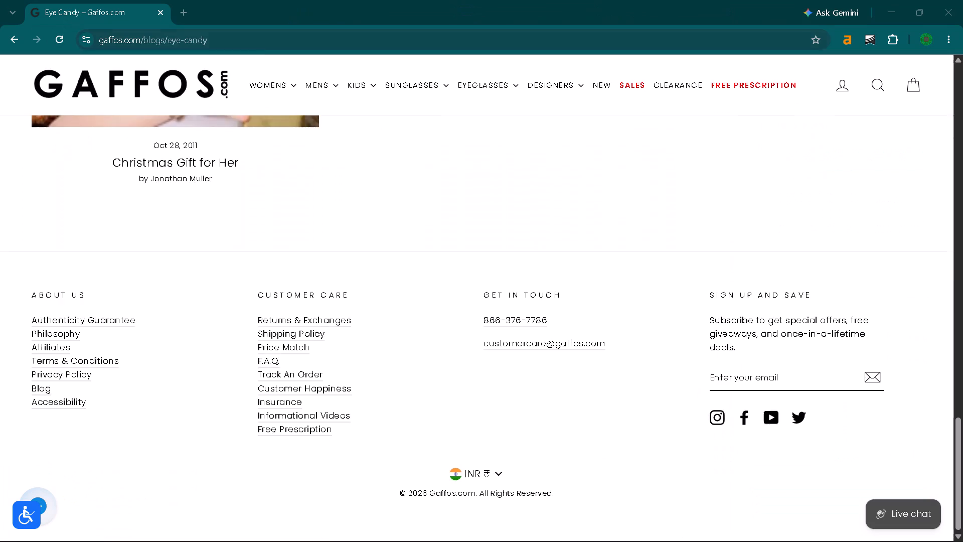
click(255, 41)
key(ctrl+v)
key(Return)
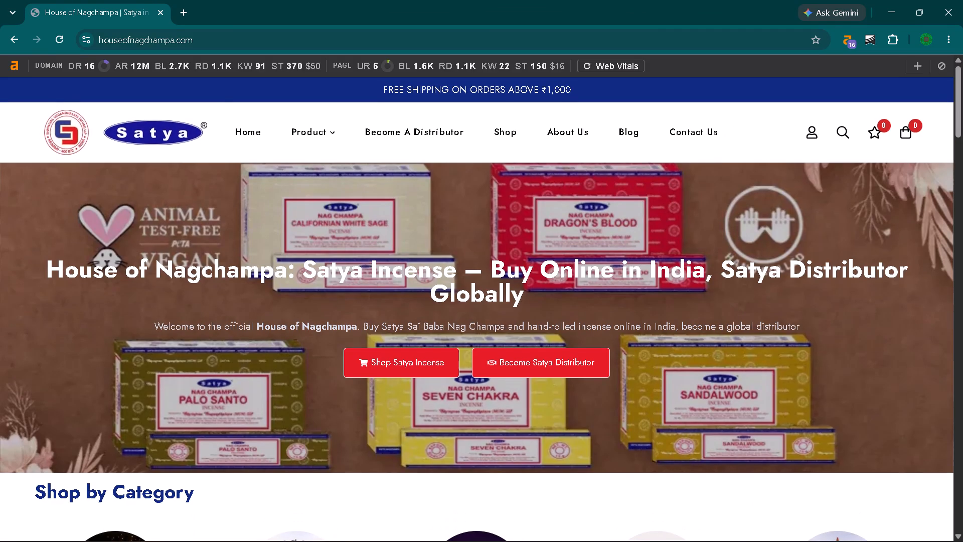
scroll(779, 197, down, 1)
scroll(592, 200, up, 4)
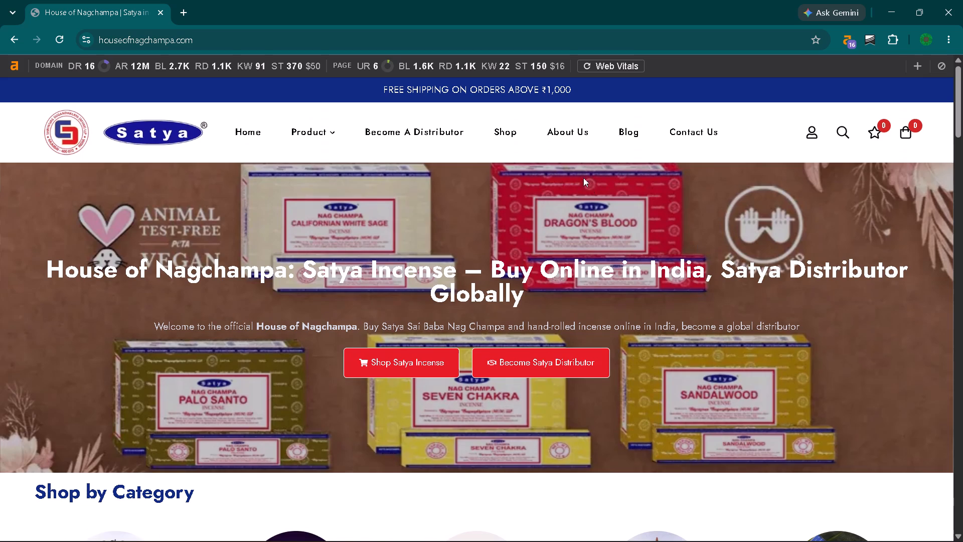
scroll(583, 178, up, 1)
double_click(620, 128)
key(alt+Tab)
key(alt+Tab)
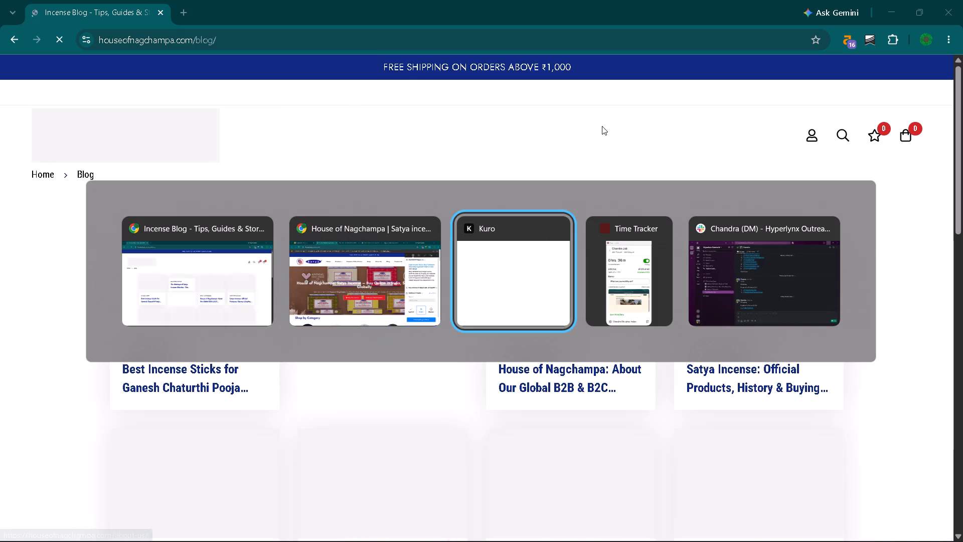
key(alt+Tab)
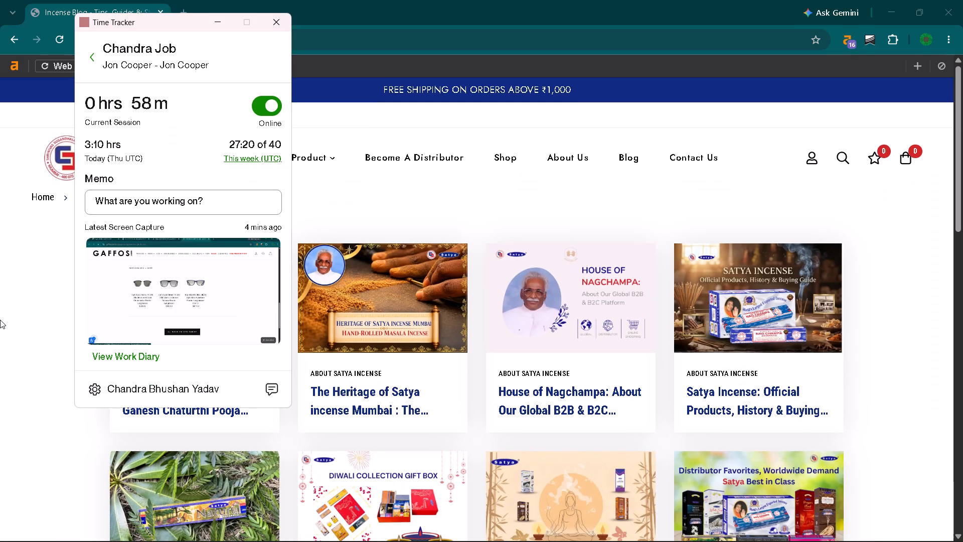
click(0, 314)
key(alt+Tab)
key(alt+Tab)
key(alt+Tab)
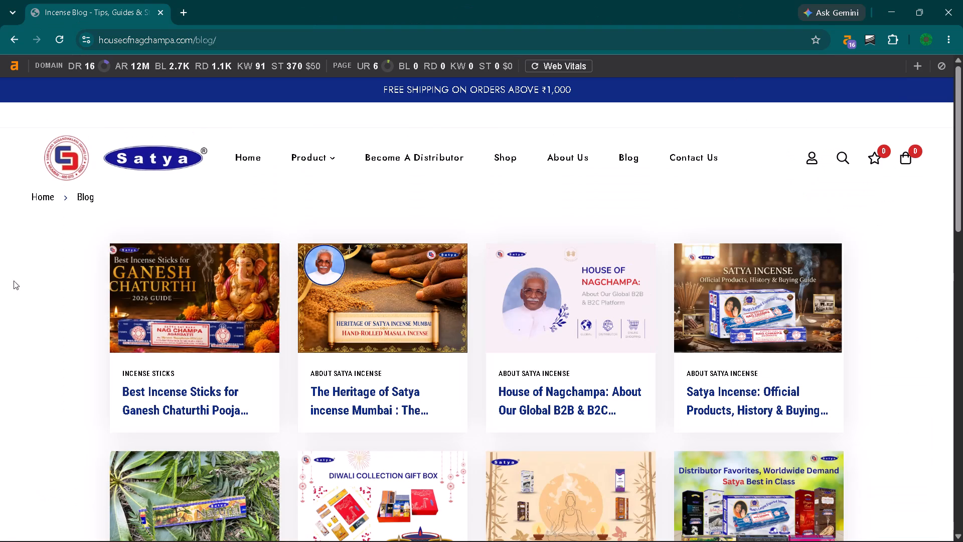
Open the first four House of Nagchampa blog posts in separate tabs.
scroll(47, 350, down, 2)
scroll(127, 342, up, 2)
ctrl+click(147, 298)
ctrl+click(348, 309)
ctrl+click(559, 318)
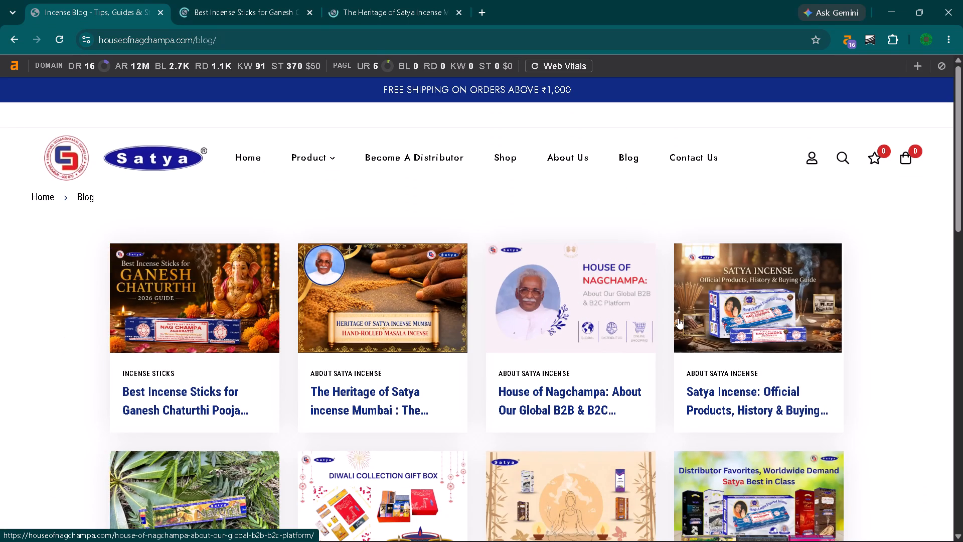
ctrl+click(732, 318)
Skim the Best Incense Sticks for Ganesh Chaturthi Pooja 2026 post through its product list, and close its tab.
key(ctrl+Tab)
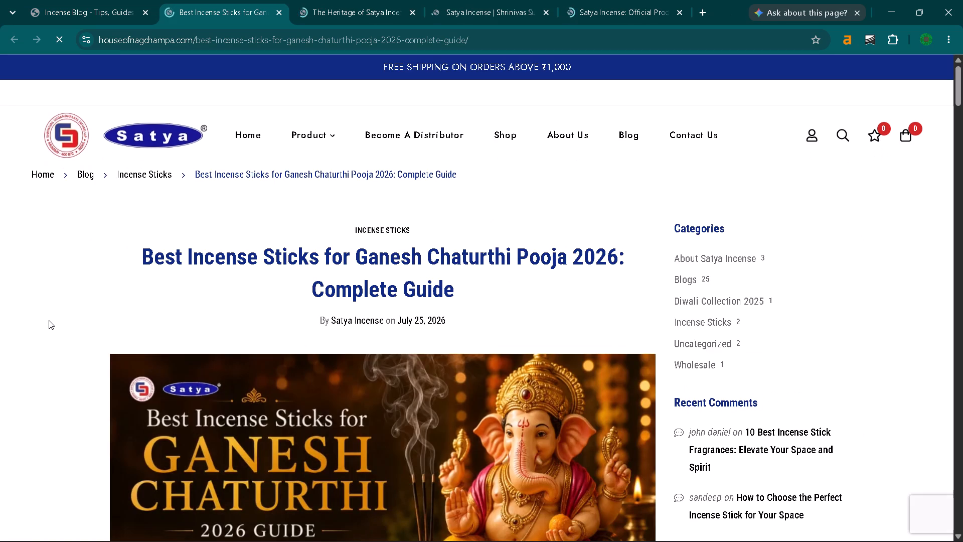
scroll(46, 353, down, 5)
scroll(220, 279, down, 9)
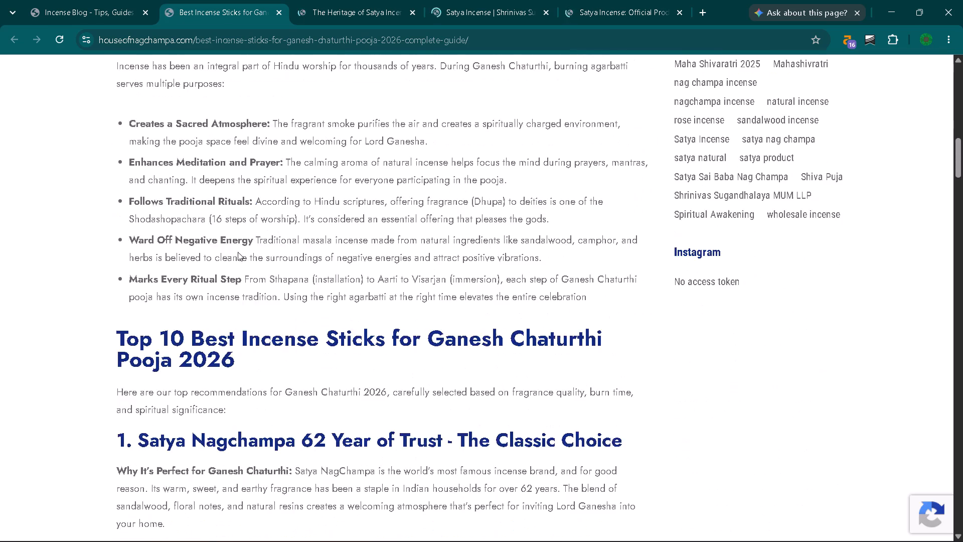
scroll(238, 252, down, 2)
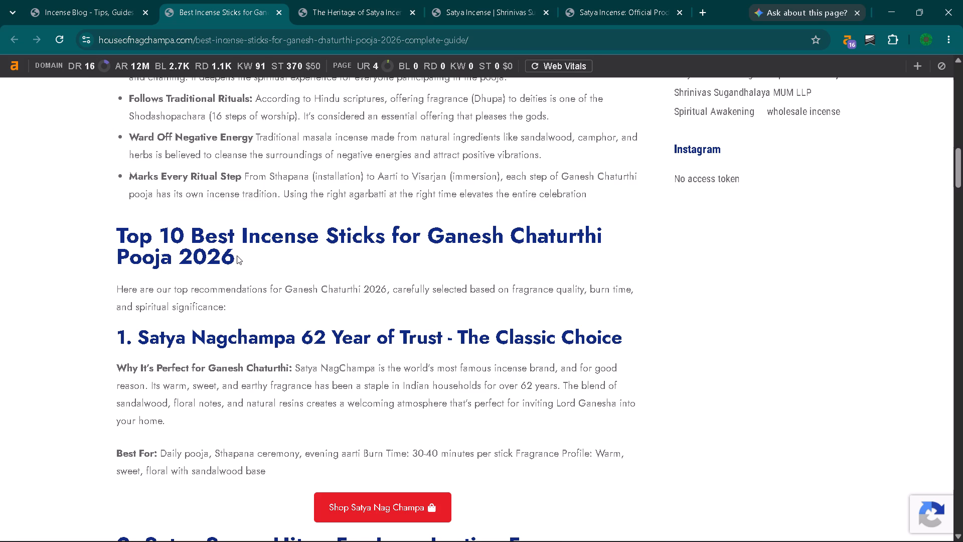
scroll(226, 270, down, 3)
scroll(341, 375, down, 1)
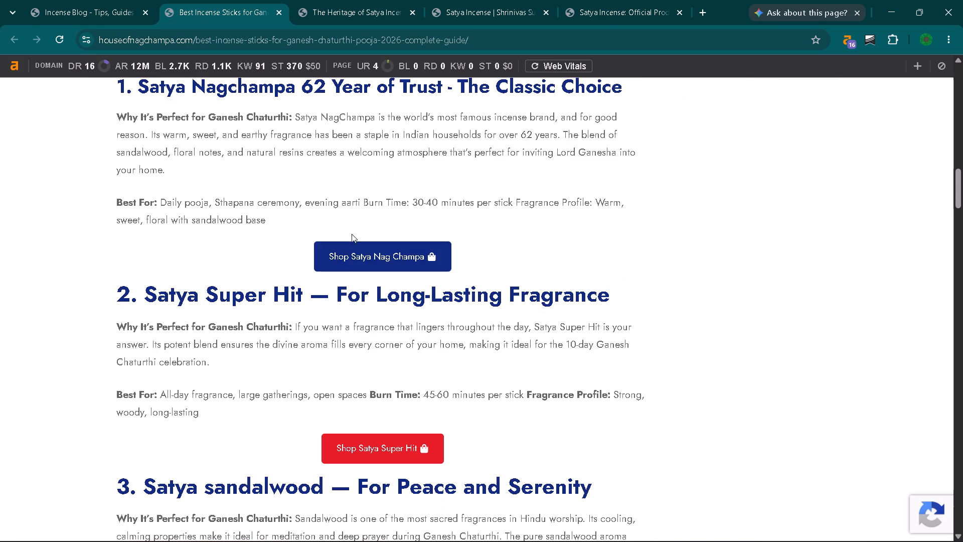
scroll(357, 376, down, 13)
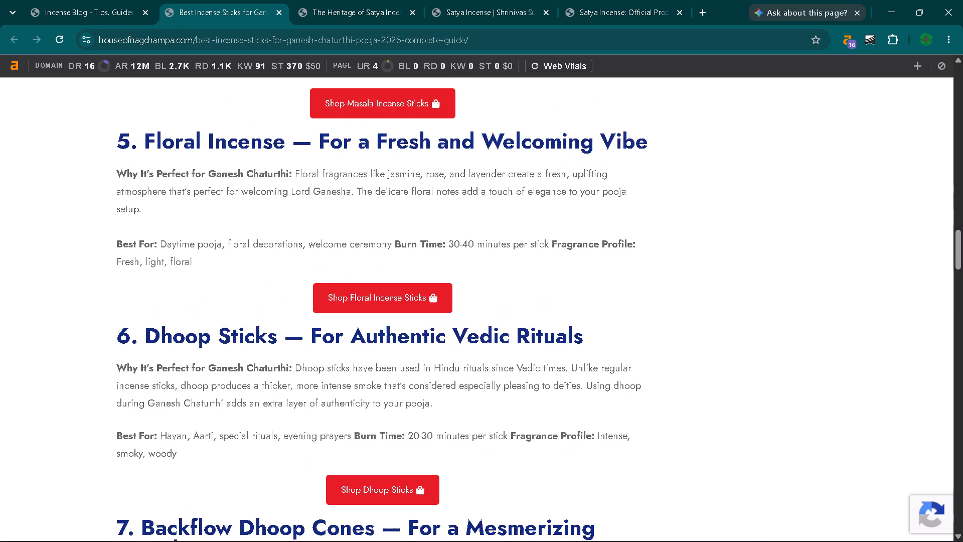
scroll(381, 317, down, 10)
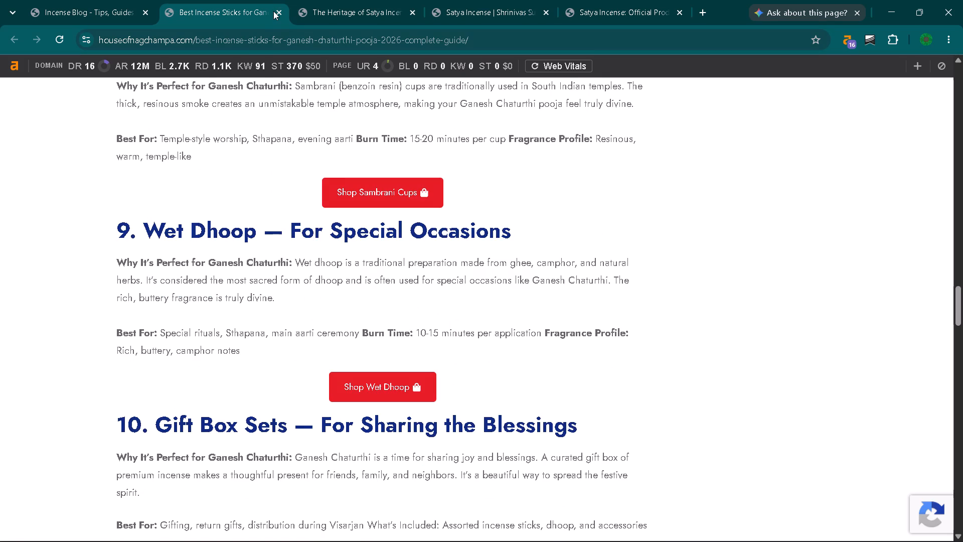
click(273, 11)
click(276, 8)
Skim the Heritage of Satya Incense Mumbai post and close its tab.
scroll(289, 138, down, 8)
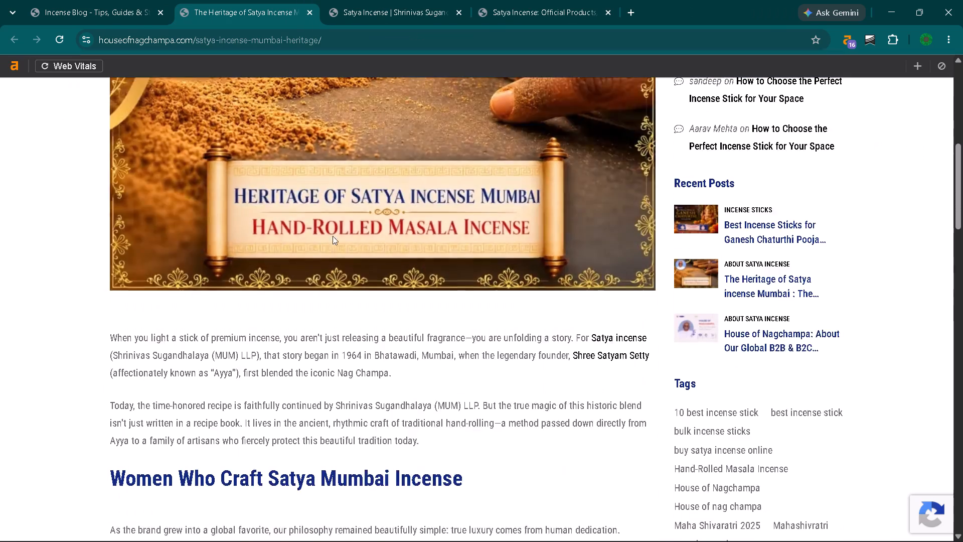
scroll(333, 236, down, 17)
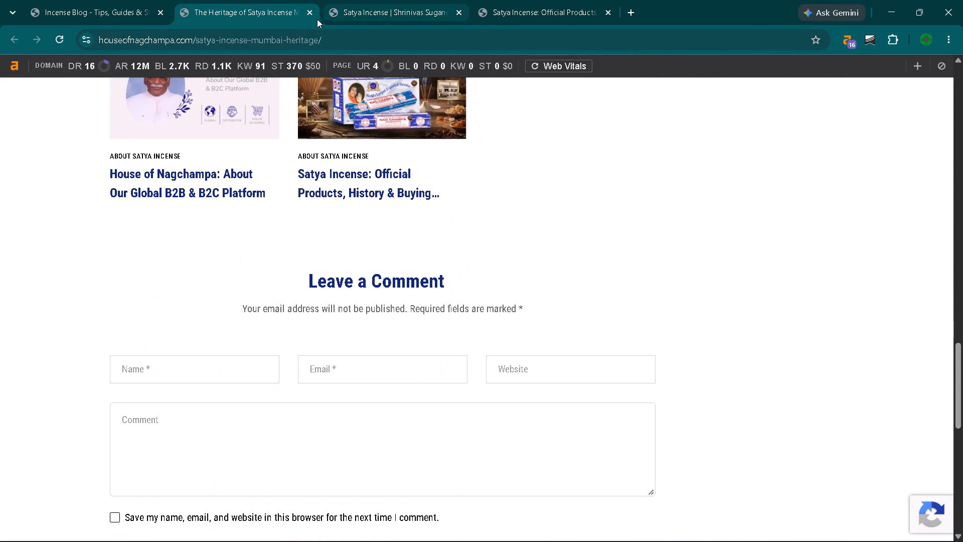
click(311, 12)
Skim the House of Nagchampa post about its global B2B and B2C platform, and close its tab.
scroll(328, 210, down, 10)
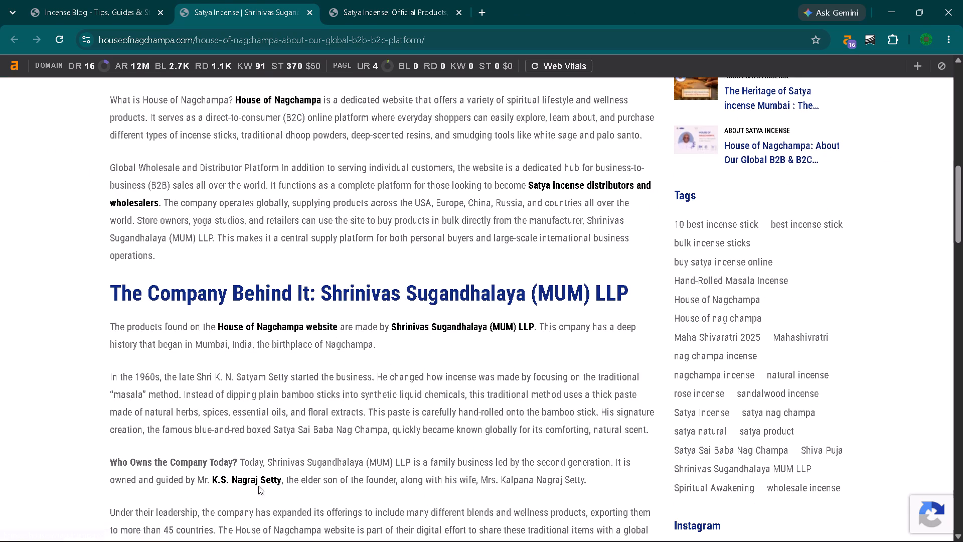
scroll(258, 485, down, 5)
scroll(268, 335, down, 3)
scroll(233, 301, down, 1)
scroll(273, 335, down, 6)
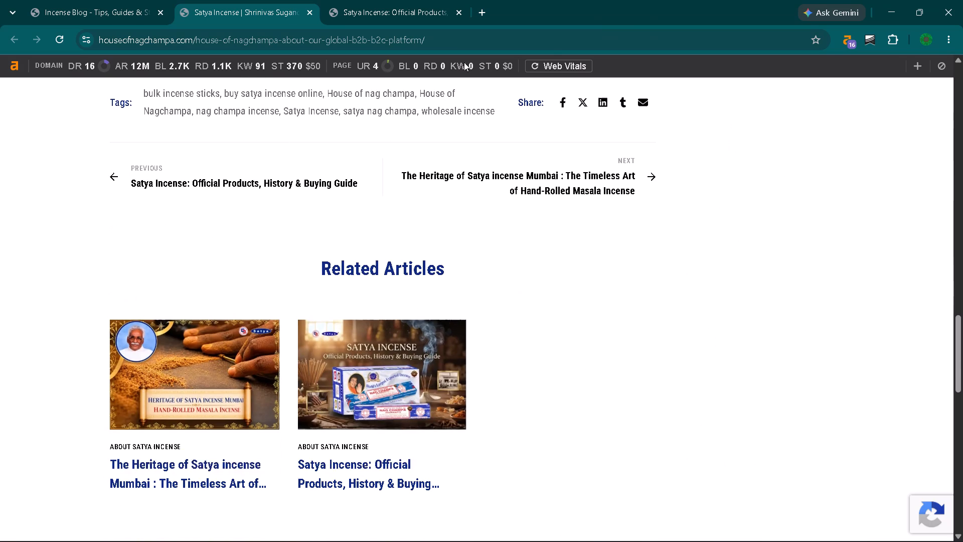
click(308, 12)
Read through the Satya Incense: Official Products, History & Buying Guide post, including its linked text, and close its tab.
click(0, 305)
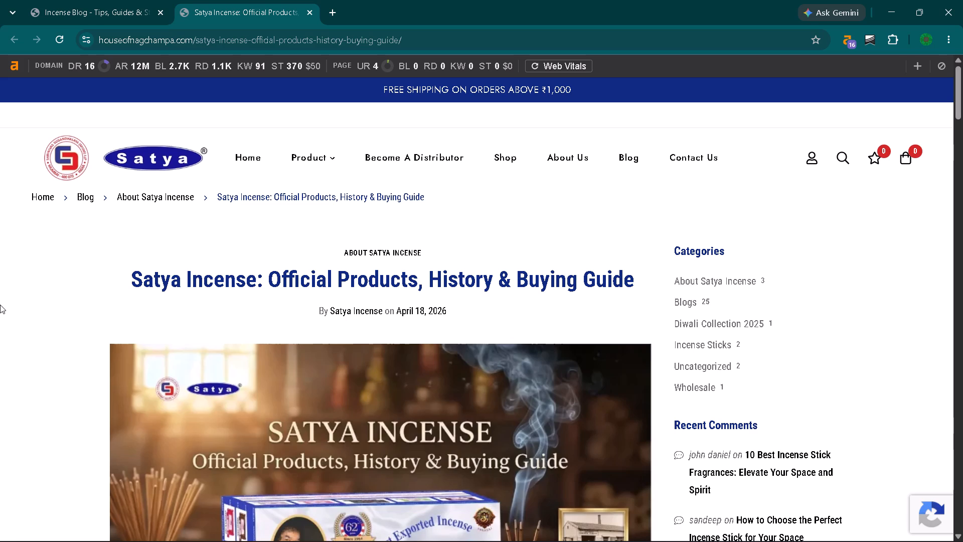
scroll(0, 305, down, 6)
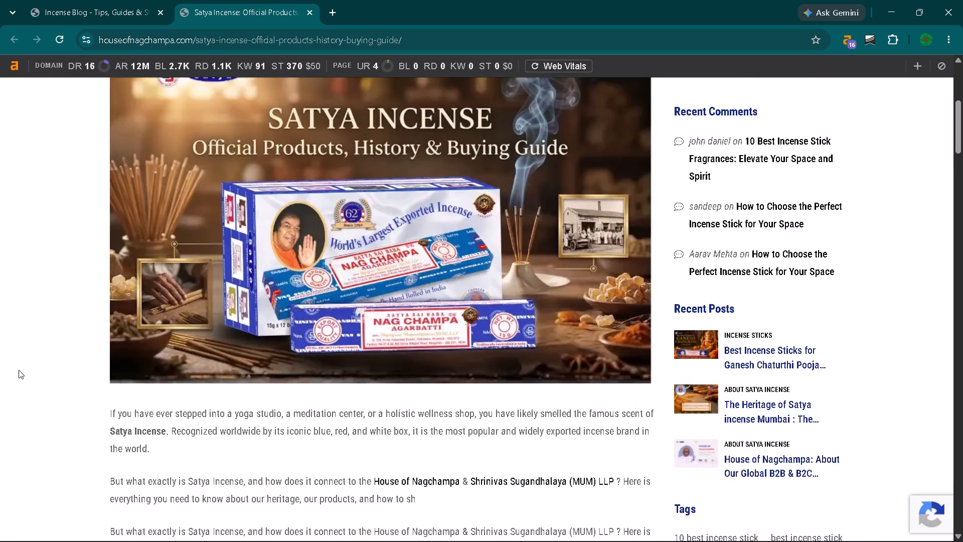
scroll(19, 370, down, 4)
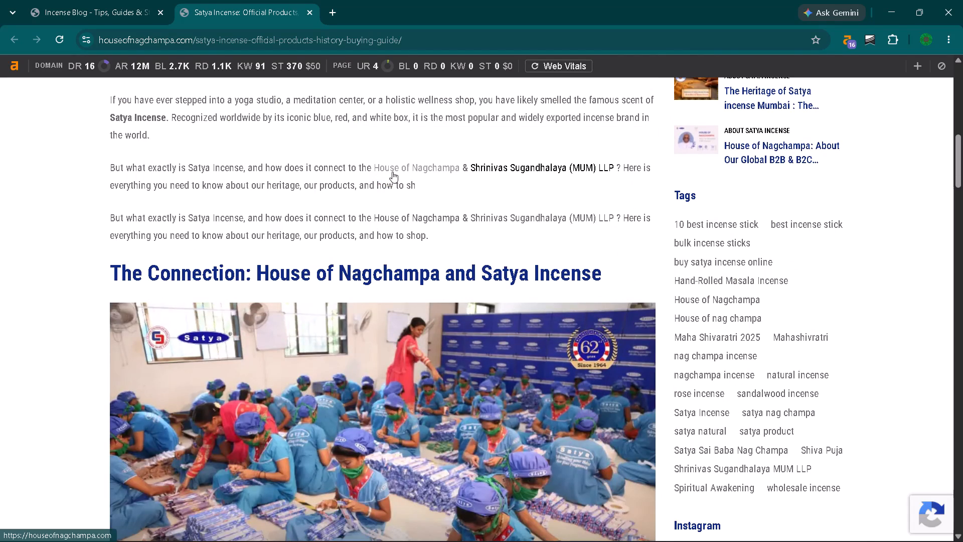
scroll(381, 219, down, 10)
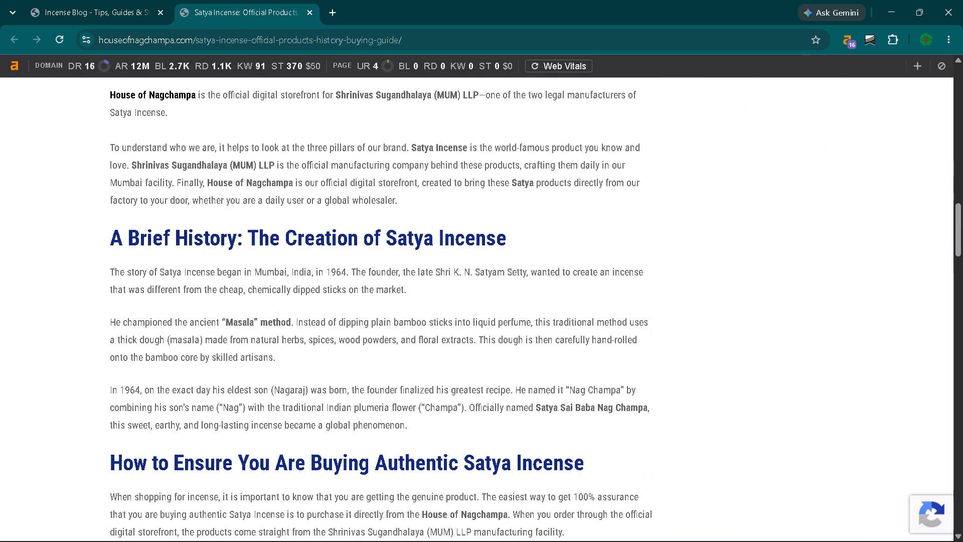
scroll(205, 177, up, 1)
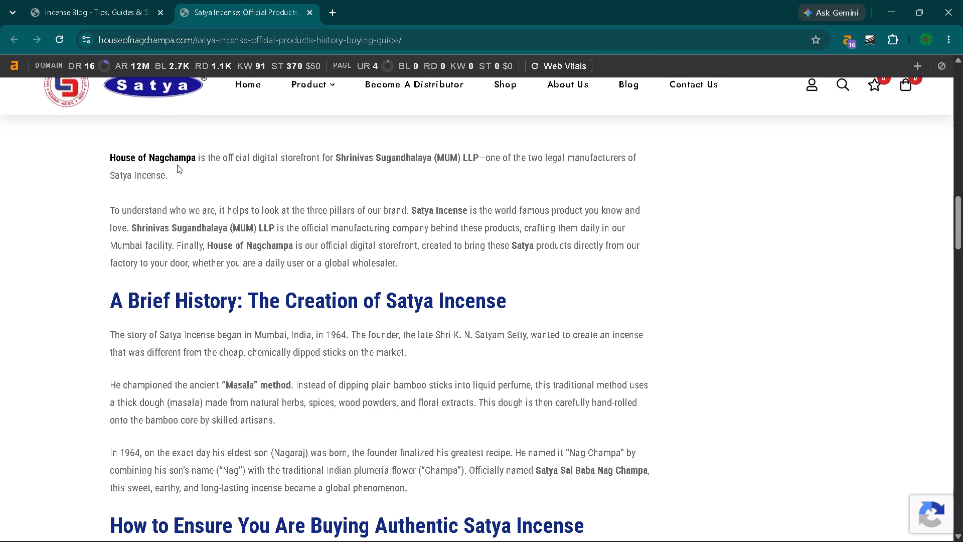
scroll(213, 293, down, 14)
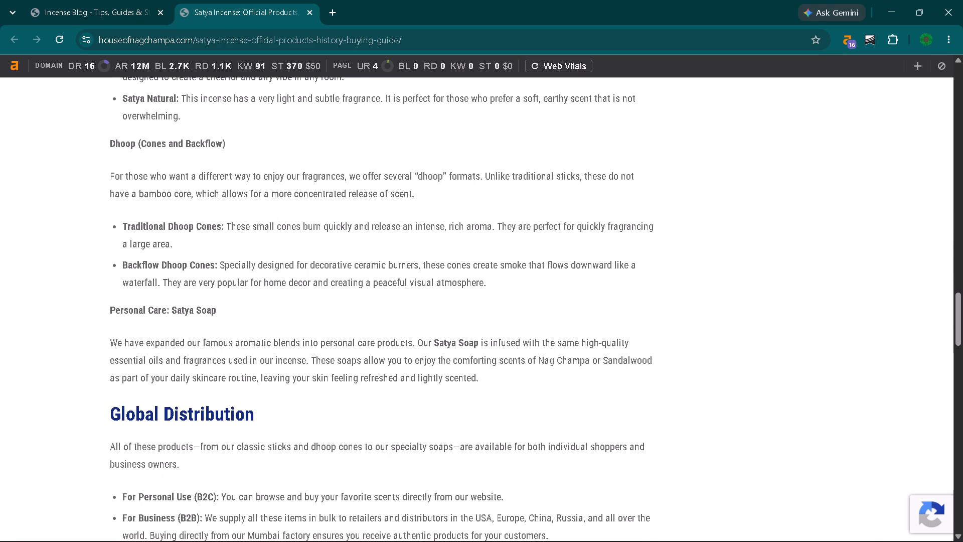
scroll(238, 291, down, 1)
scroll(238, 291, up, 5)
scroll(185, 201, up, 3)
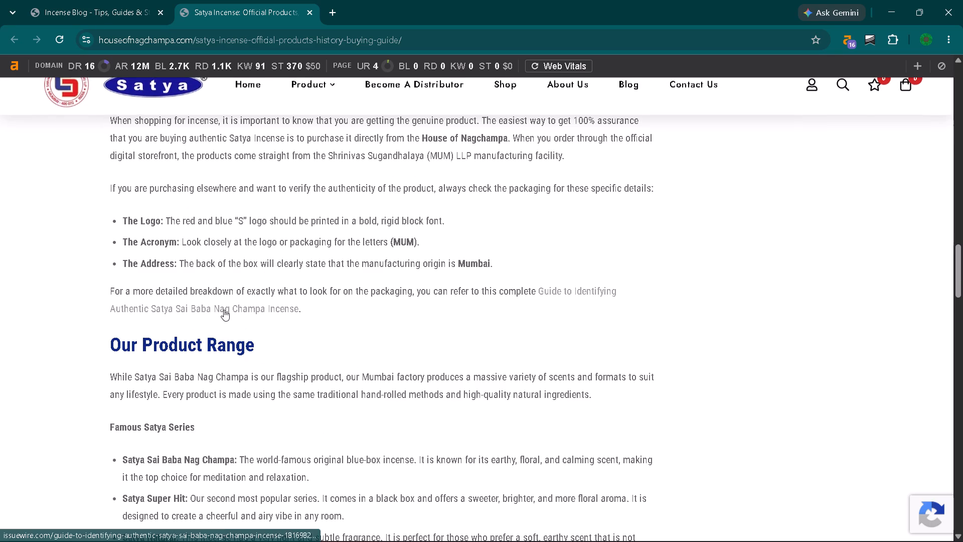
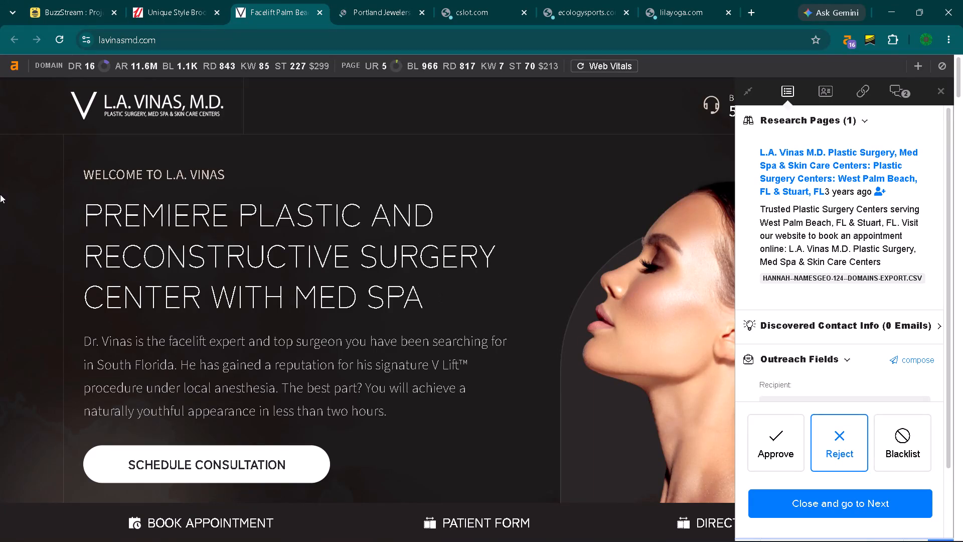
Close the leftover Unique Style Brooklyn tab.
click(213, 13)
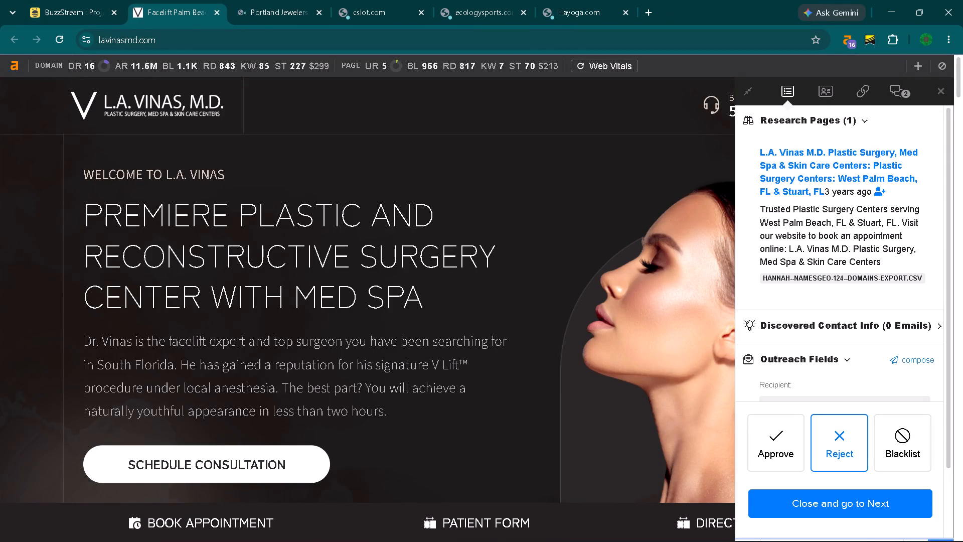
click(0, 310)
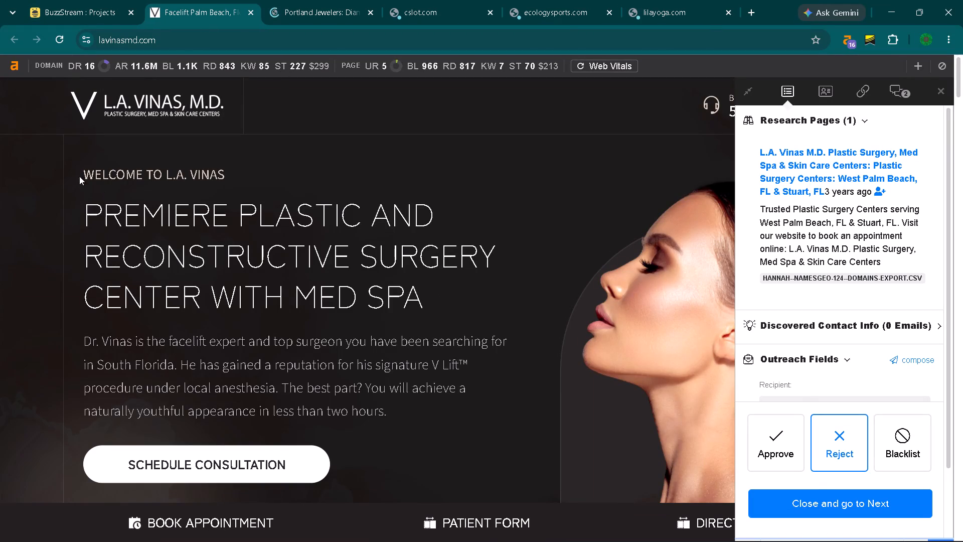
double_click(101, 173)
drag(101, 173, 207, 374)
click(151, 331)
Copy the lavinasmd.com address and load the site in the separate browser window without the outreach sidebar.
click(223, 37)
key(ctrl+c)
key(ctrl+c)
key(ctrl+c)
key(alt+Tab)
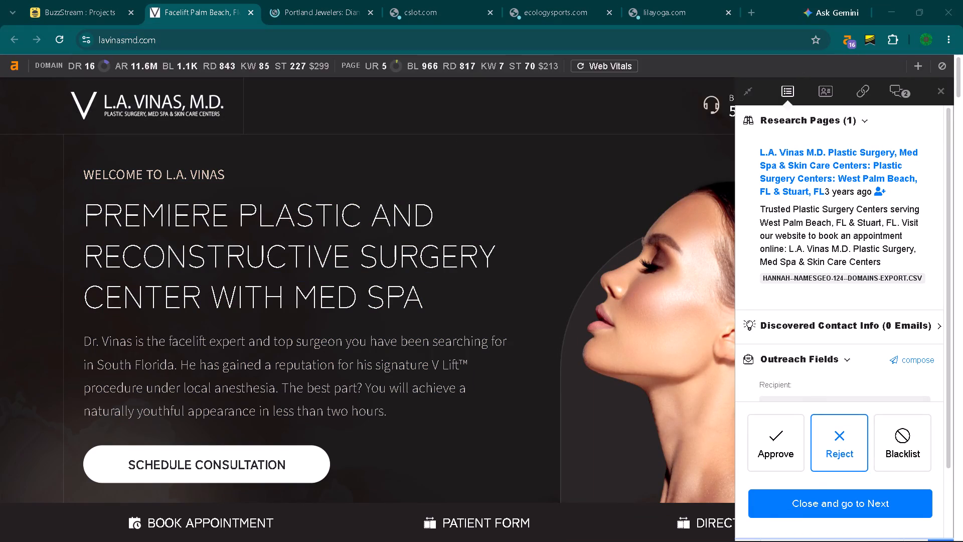
click(223, 37)
key(ctrl+v)
key(Return)
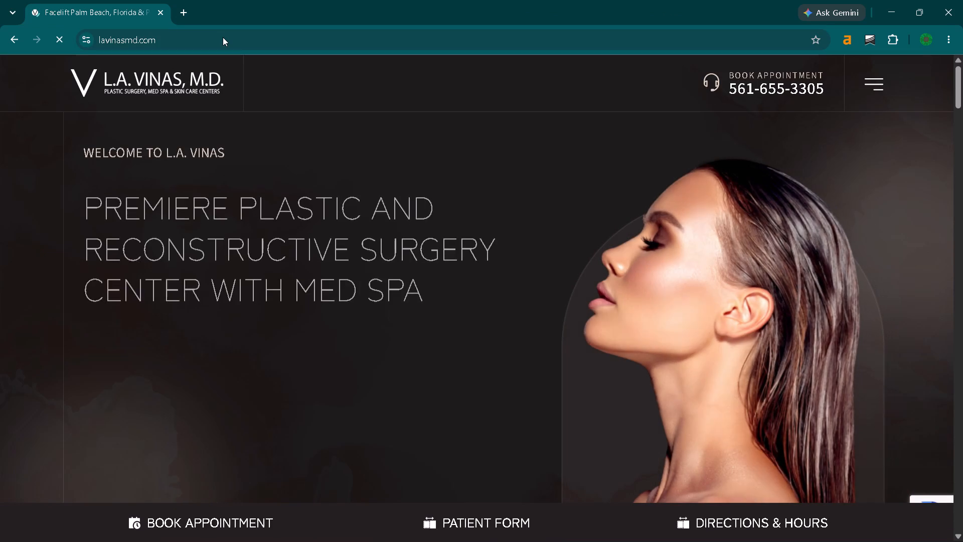
Open the L.A. Vinas site's blog page through its Resources section.
click(867, 80)
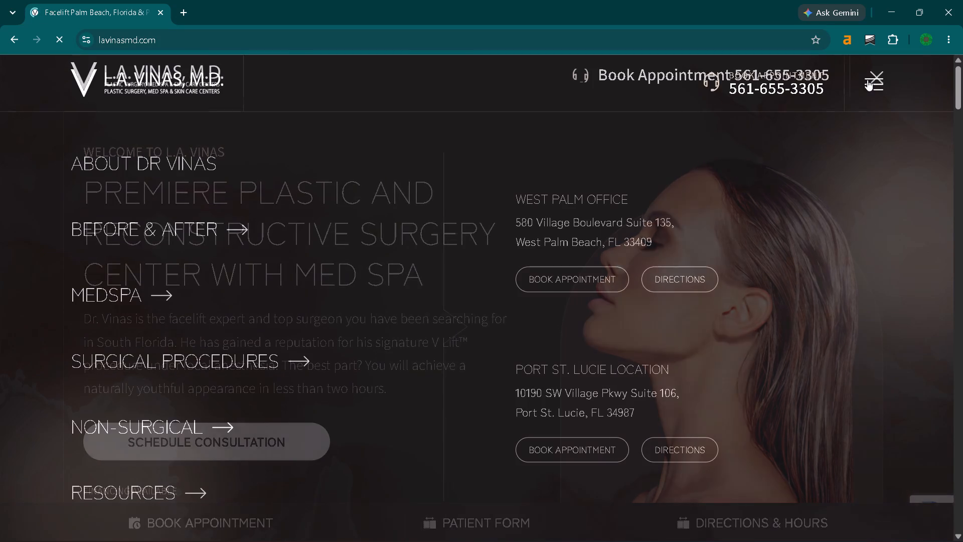
scroll(108, 276, down, 3)
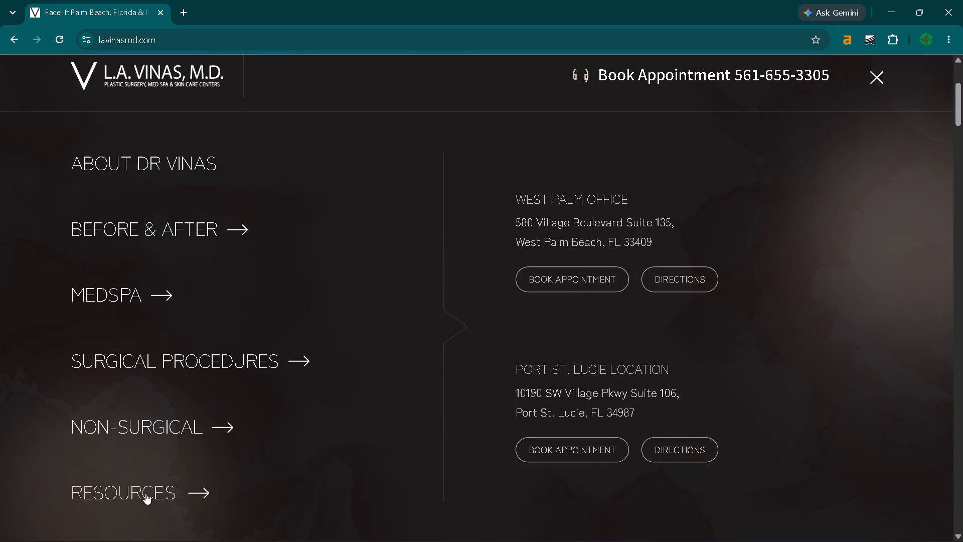
double_click(145, 493)
double_click(505, 231)
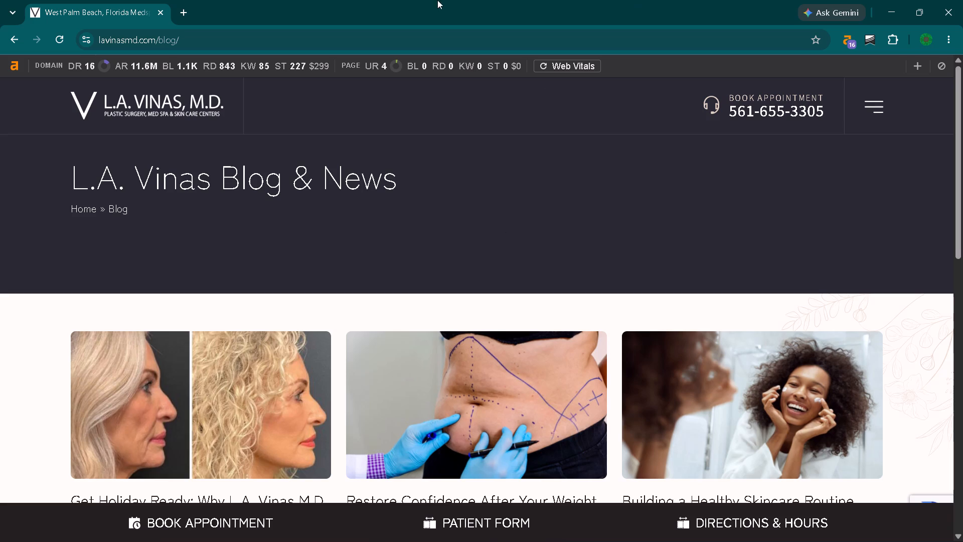
Open the first three blog posts, on V Lift healing, weight loss confidence and VMD skincare, in separate new tabs.
scroll(313, 391, down, 4)
right_click(166, 251)
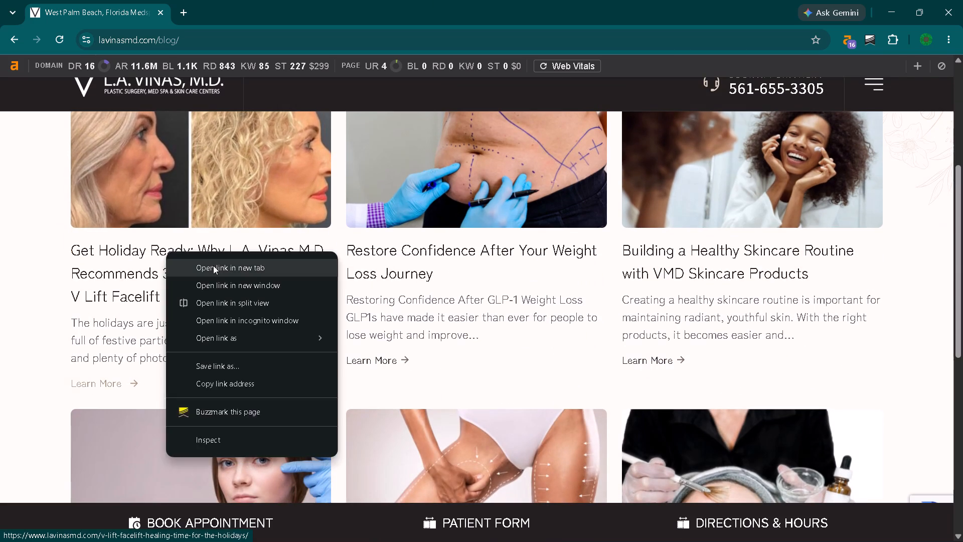
click(213, 265)
right_click(426, 257)
click(477, 271)
right_click(691, 254)
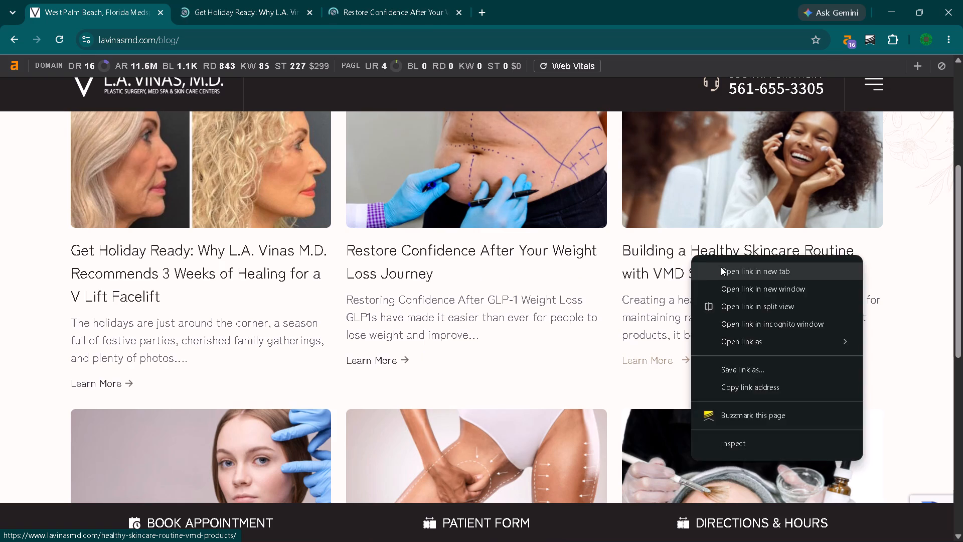
click(721, 267)
Look through the holiday V Lift Facelift healing post down to its footer and close its tab.
click(250, 0)
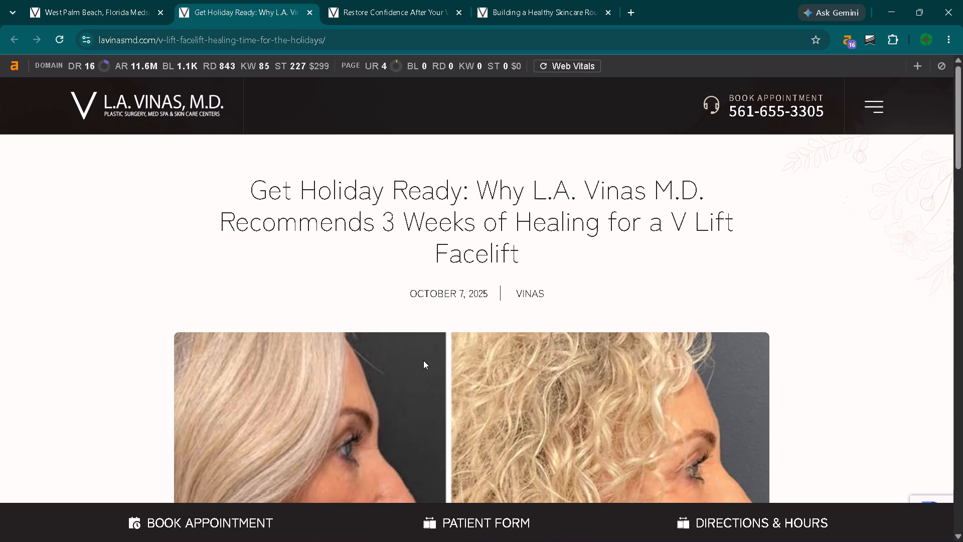
scroll(0, 69, down, 9)
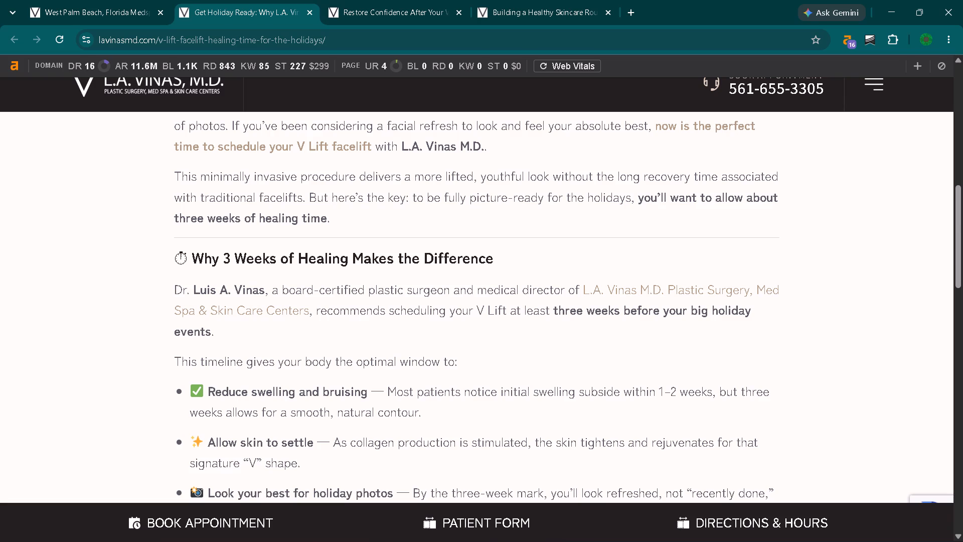
scroll(423, 180, down, 8)
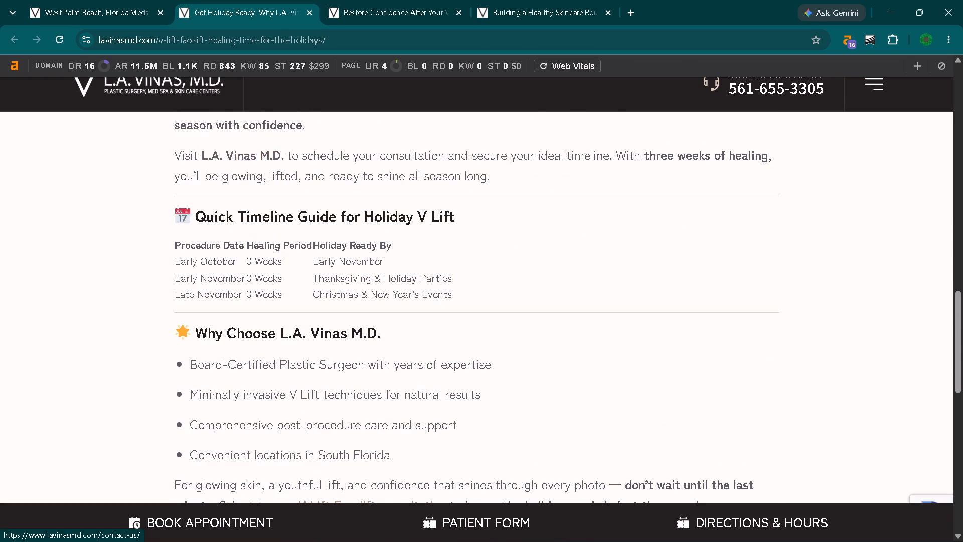
scroll(243, 243, down, 4)
scroll(287, 295, down, 7)
click(309, 9)
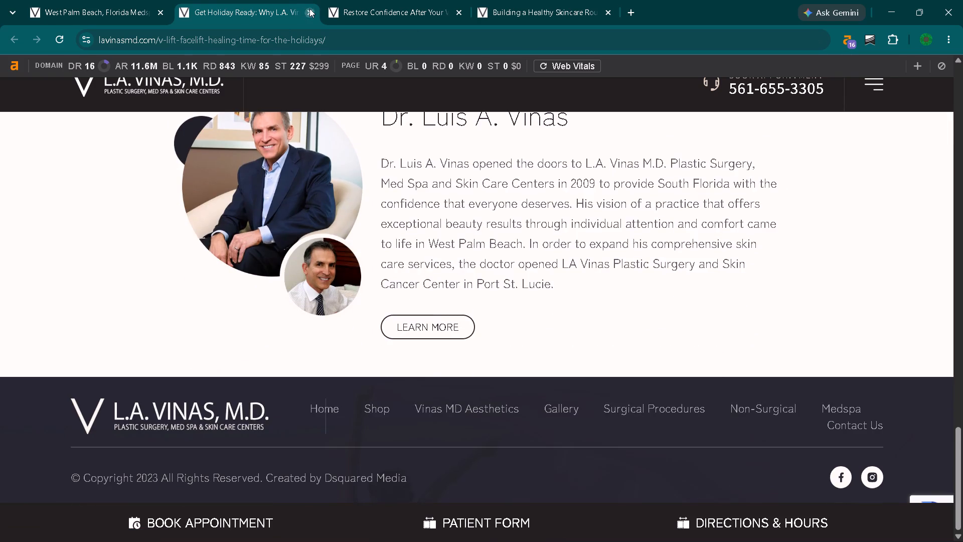
Look through the weight loss journey post and the VMD skincare routine post, closing each tab.
scroll(422, 308, down, 4)
scroll(364, 331, up, 2)
scroll(385, 338, down, 4)
scroll(228, 301, down, 7)
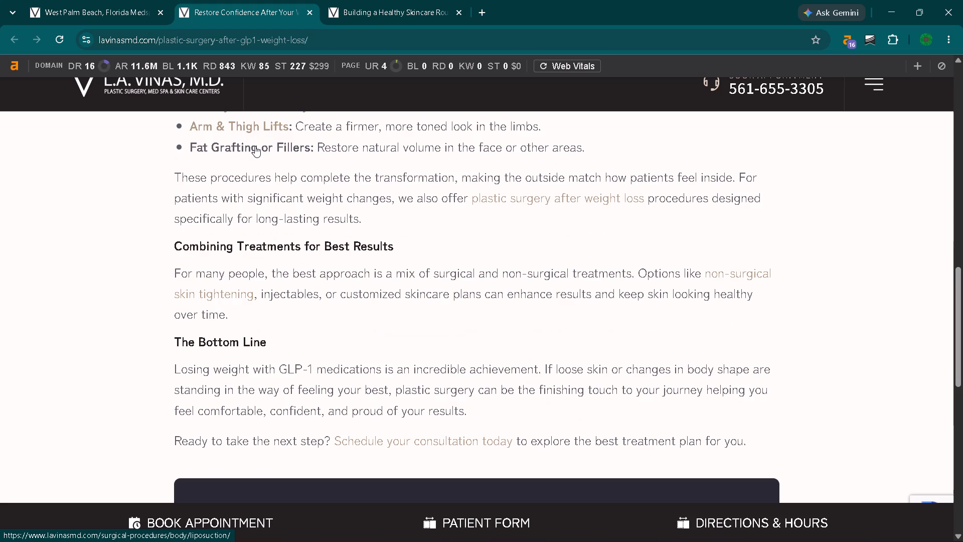
scroll(245, 481, down, 3)
scroll(281, 269, down, 13)
key(ctrl+w)
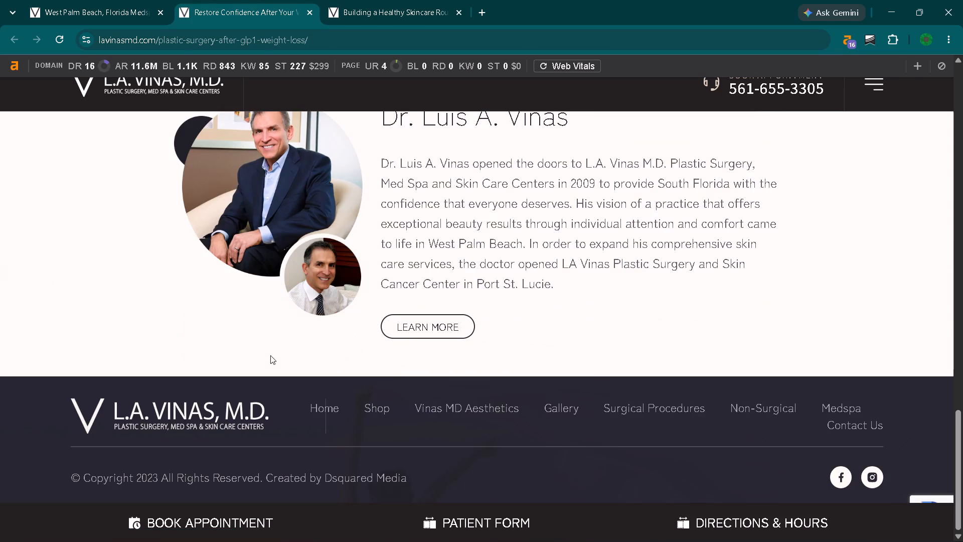
scroll(48, 482, down, 20)
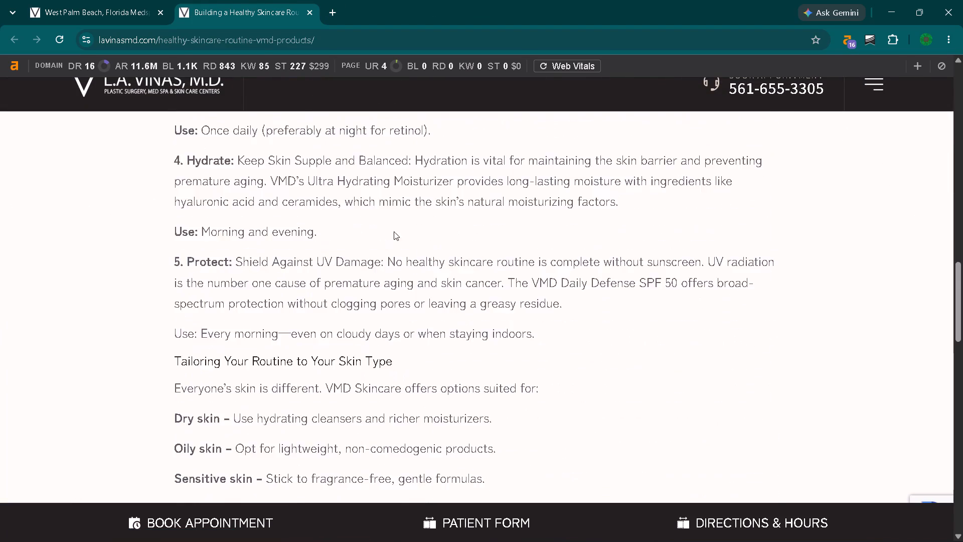
scroll(394, 231, down, 15)
key(ctrl+w)
Skim the remaining L.A. Vinas blog listings, finish that prospect with Reject selected, and close its leftover tab.
scroll(265, 269, down, 2)
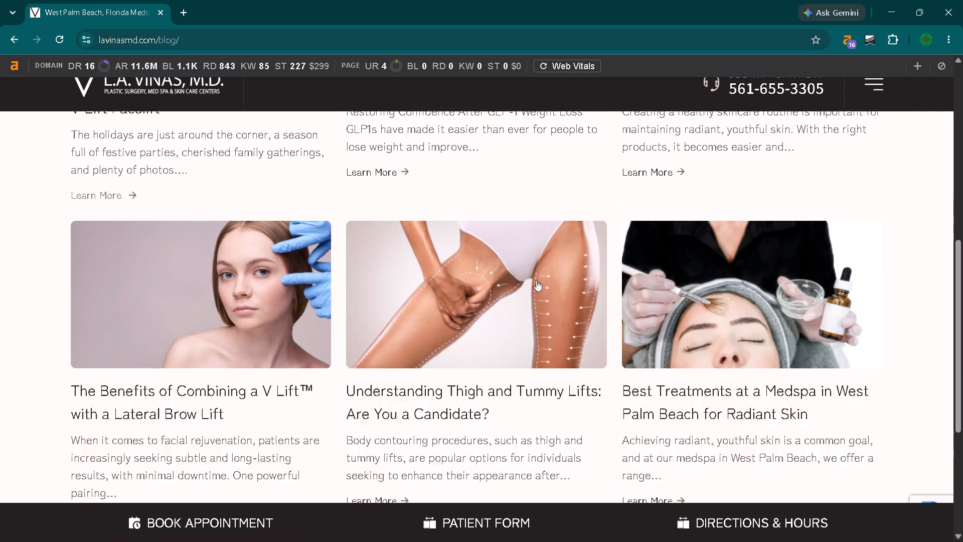
scroll(536, 280, down, 11)
key(alt+Tab)
click(817, 496)
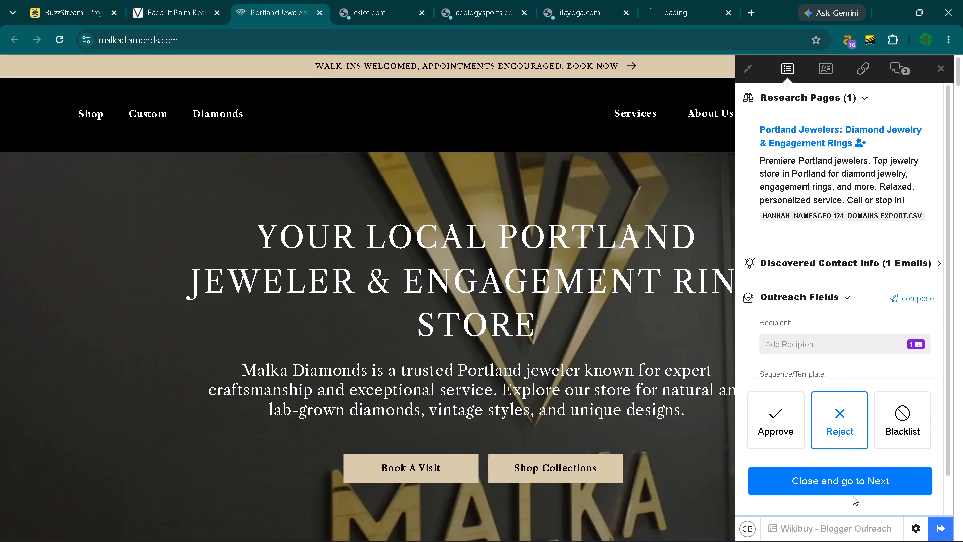
click(219, 9)
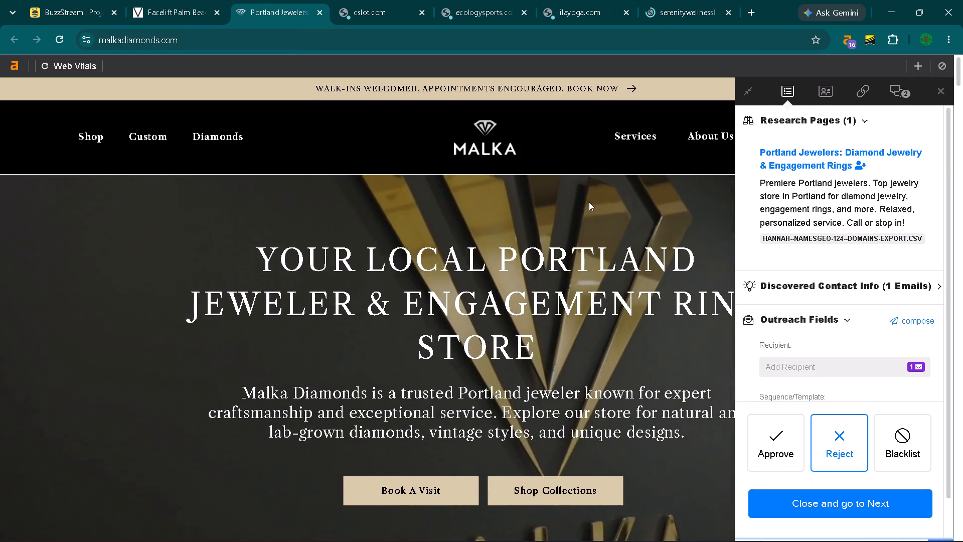
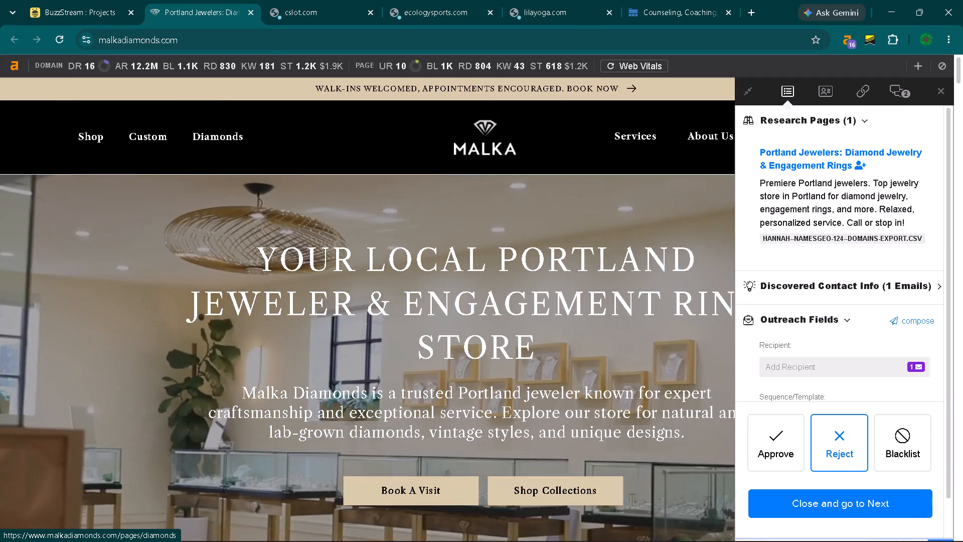
Skim the Malka Diamonds homepage, finish that prospect with Reject selected, and close its leftover tab.
scroll(395, 229, down, 9)
scroll(750, 462, down, 6)
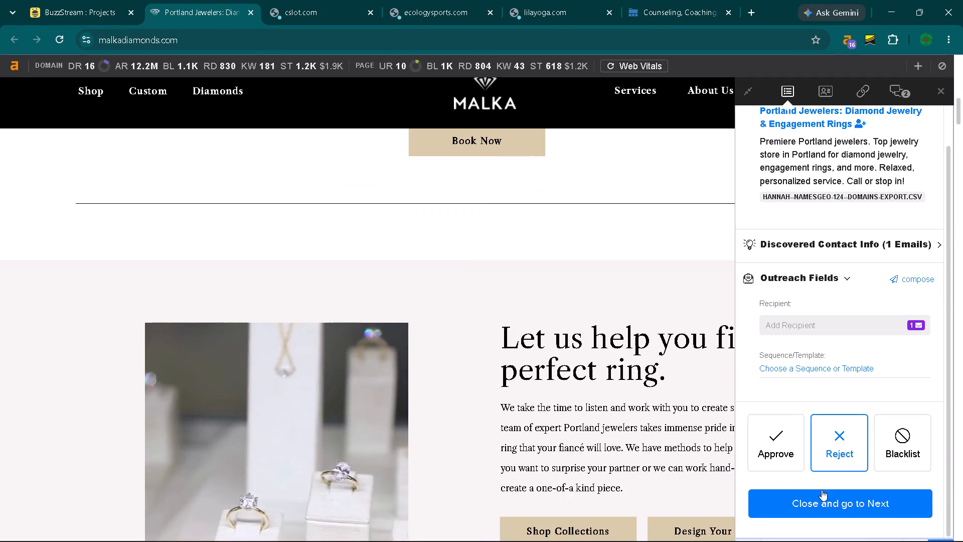
click(822, 498)
click(376, 98)
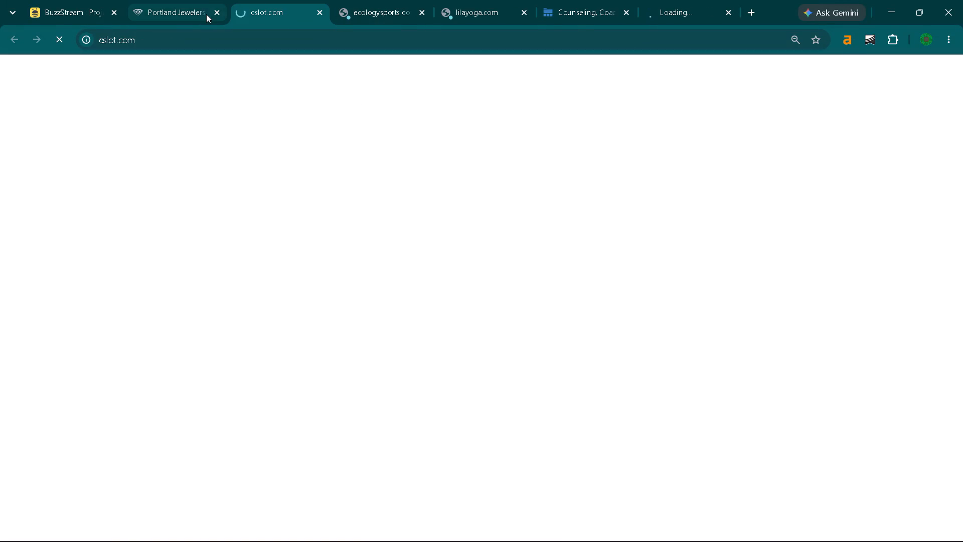
click(215, 7)
Let ecologysports.com and lilayoga.com load despite their insecure connections, and return to the cslot.com prospect.
click(277, 7)
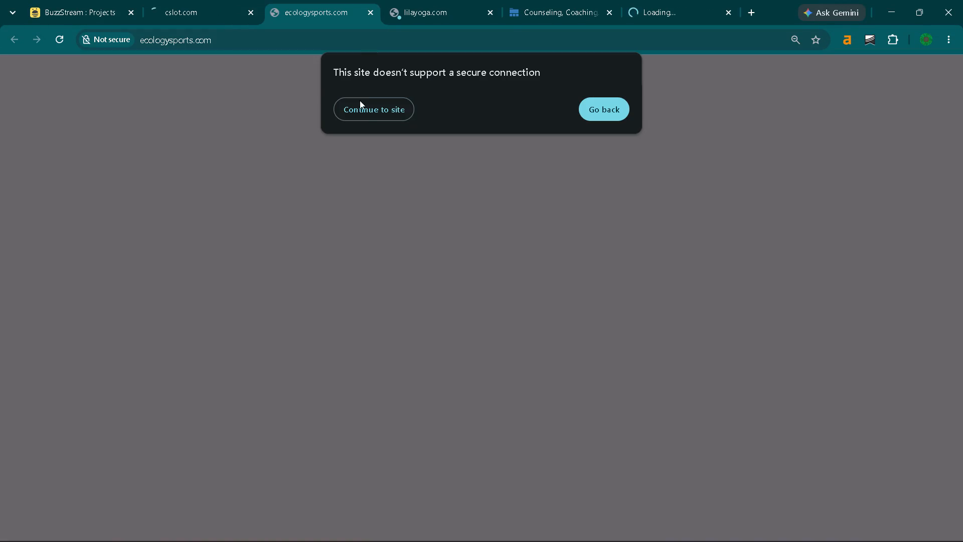
click(365, 116)
click(420, 0)
click(373, 108)
click(85, 0)
click(160, 0)
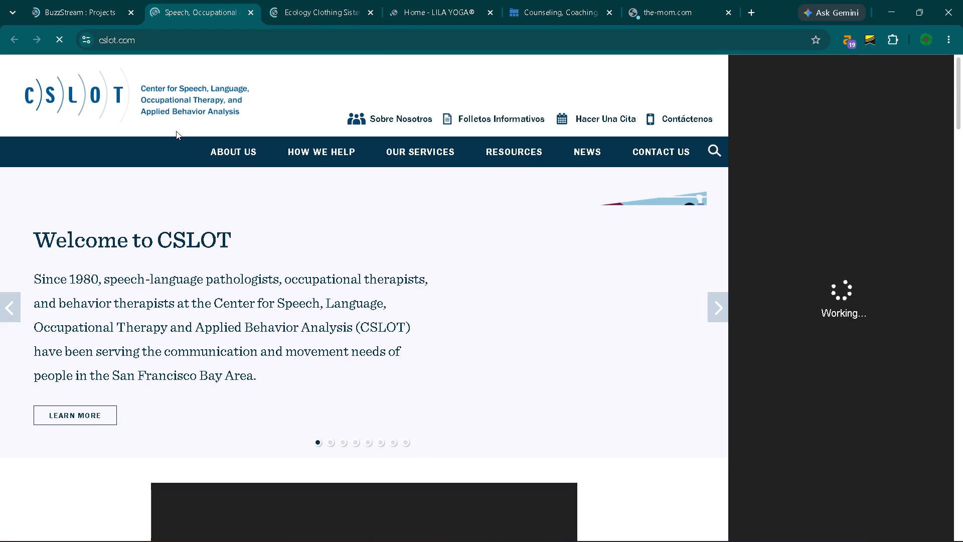
Copy the cslot.com address and open the site in the separate browser window.
scroll(573, 541, down, 1)
click(174, 289)
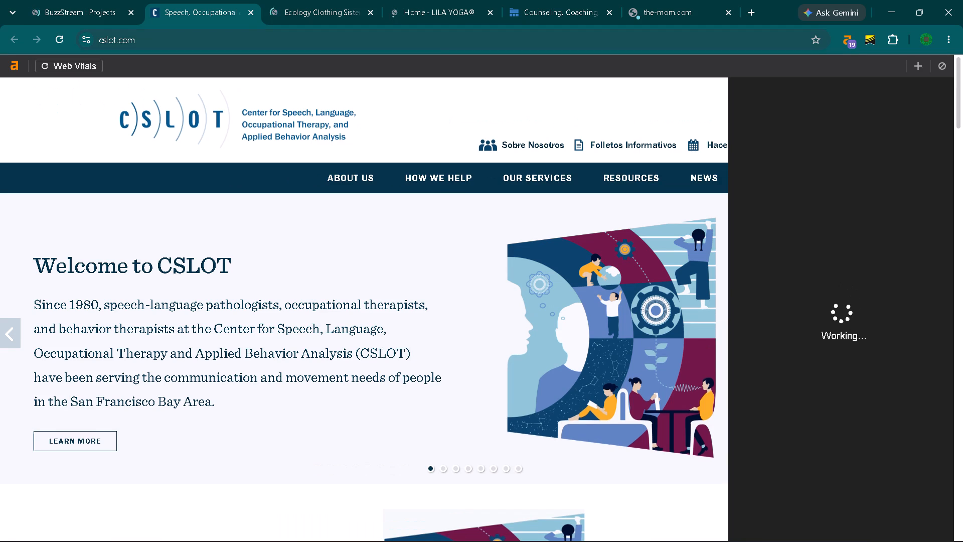
click(205, 37)
key(ctrl+c)
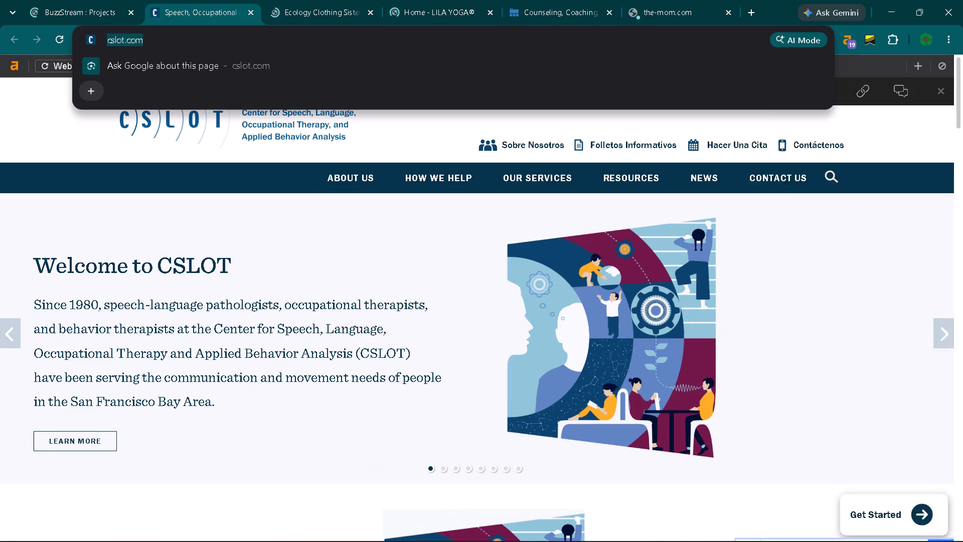
key(ctrl+c)
key(ctrl+c)
key(alt+Tab)
click(205, 37)
key(ctrl+v)
key(Return)
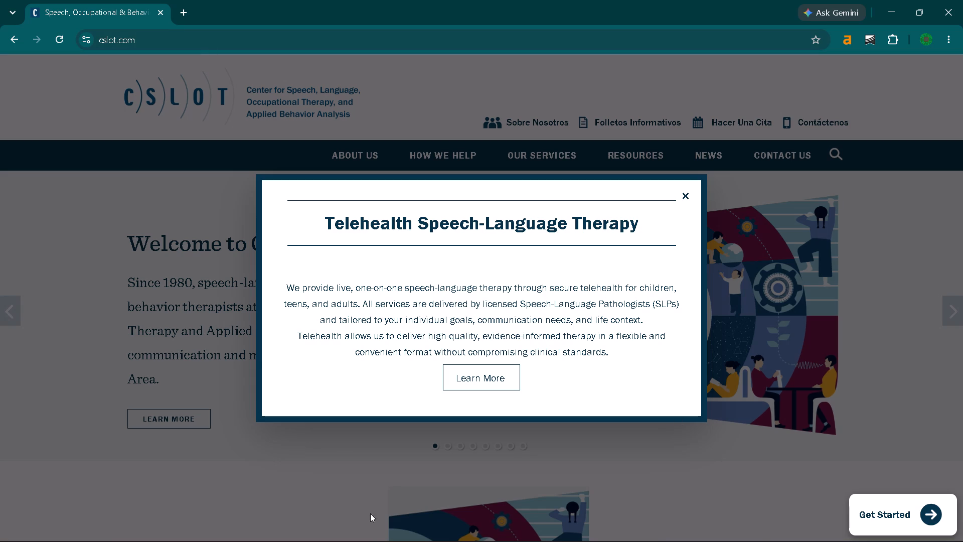
Open the CSLOT blog from the site's News section and look through its recent posts and dates.
click(255, 354)
double_click(709, 148)
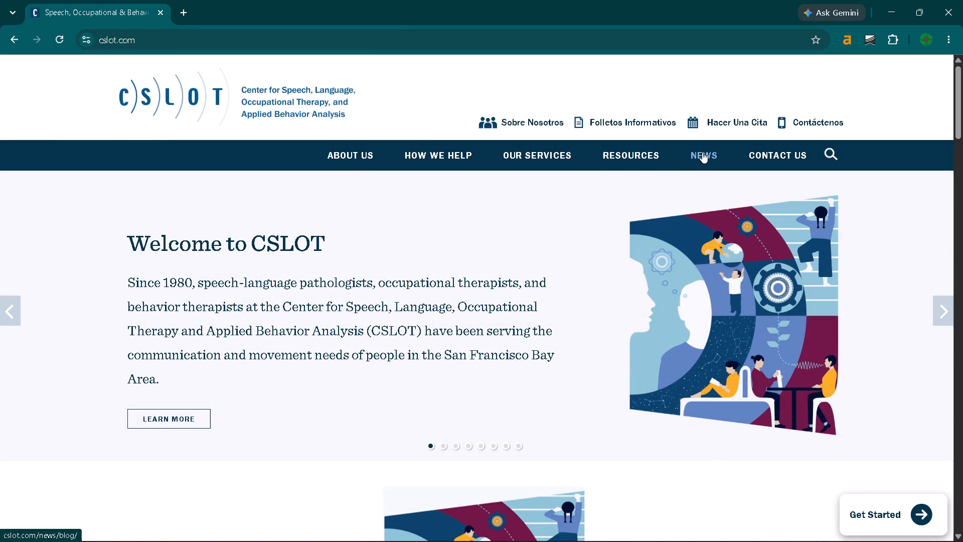
click(702, 152)
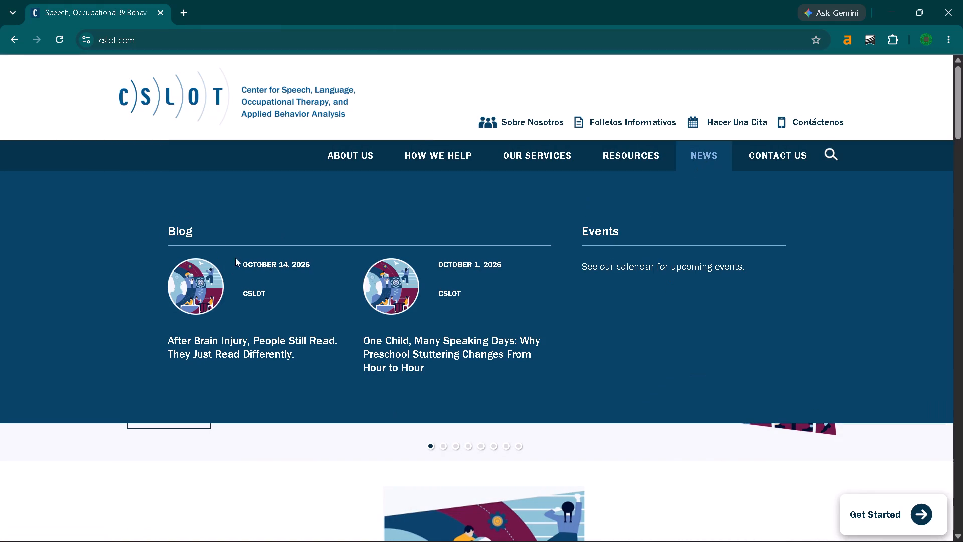
double_click(182, 229)
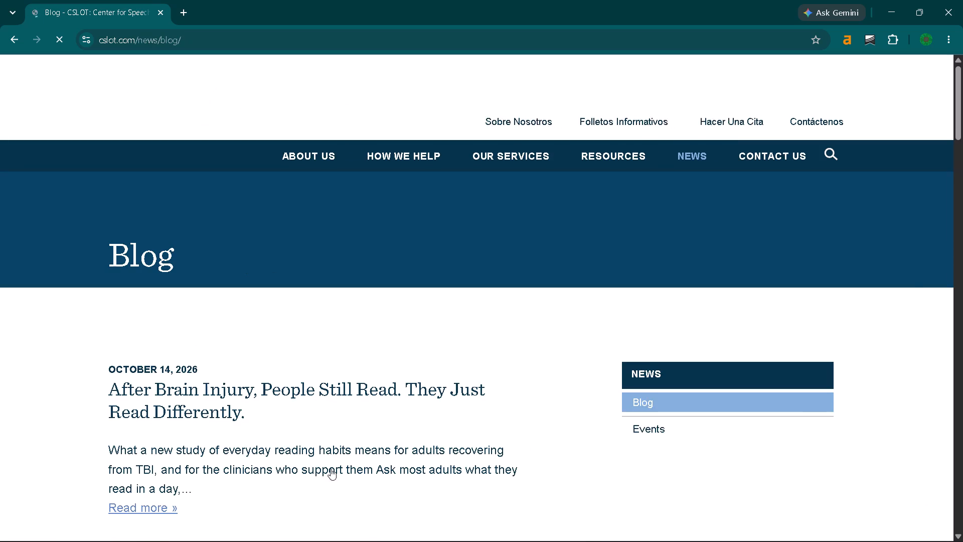
scroll(470, 541, down, 3)
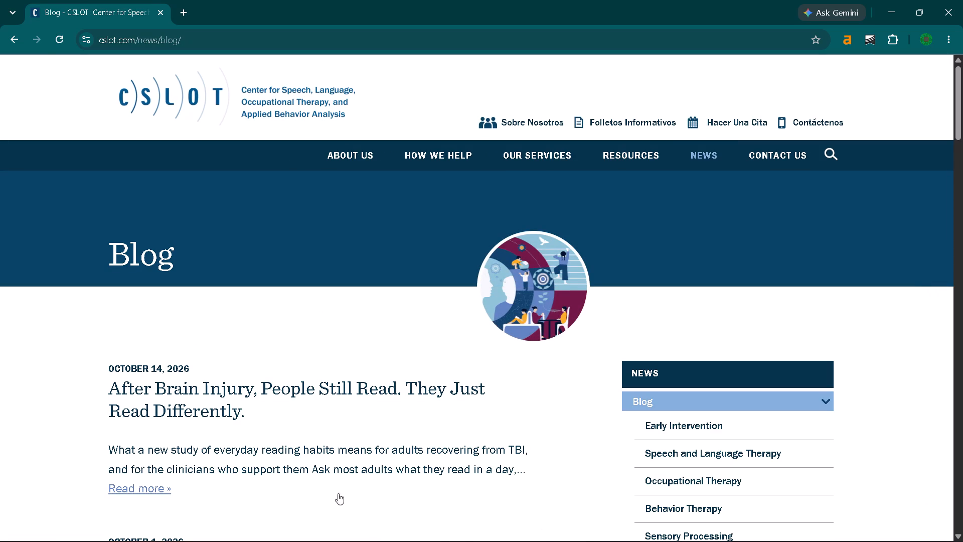
scroll(264, 495, down, 3)
scroll(480, 478, down, 3)
scroll(385, 409, up, 8)
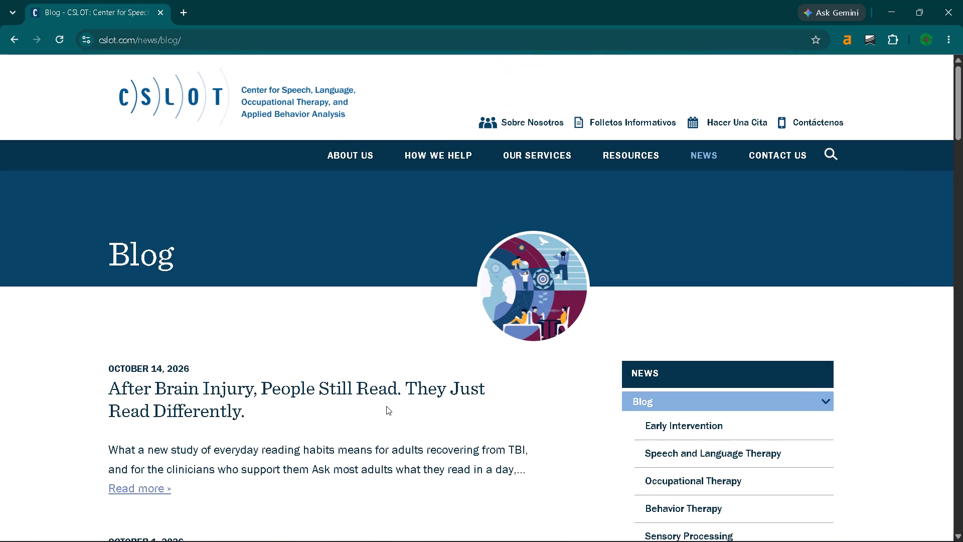
scroll(386, 406, up, 4)
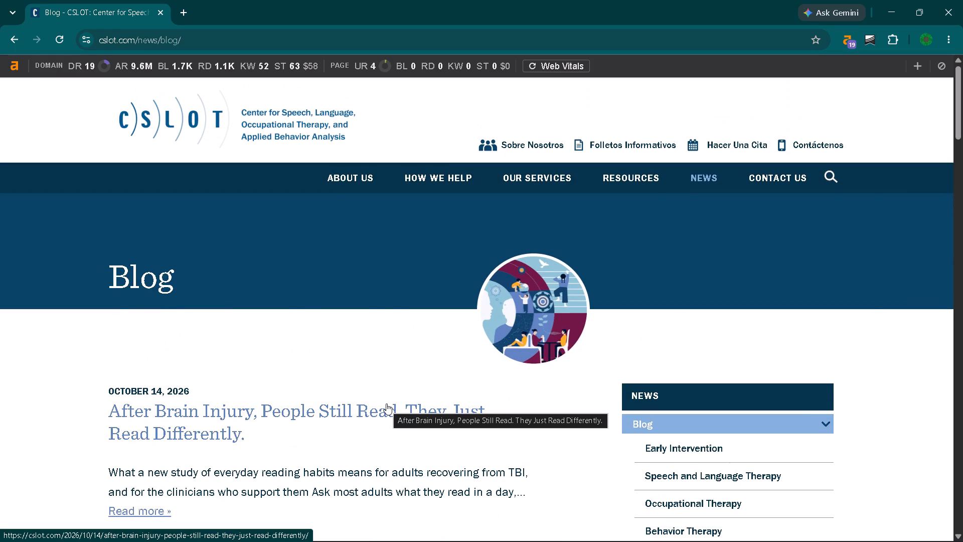
Return to the prospect queue, finish CSLOT with Reject selected, and close its leftover tab.
key(alt+Tab)
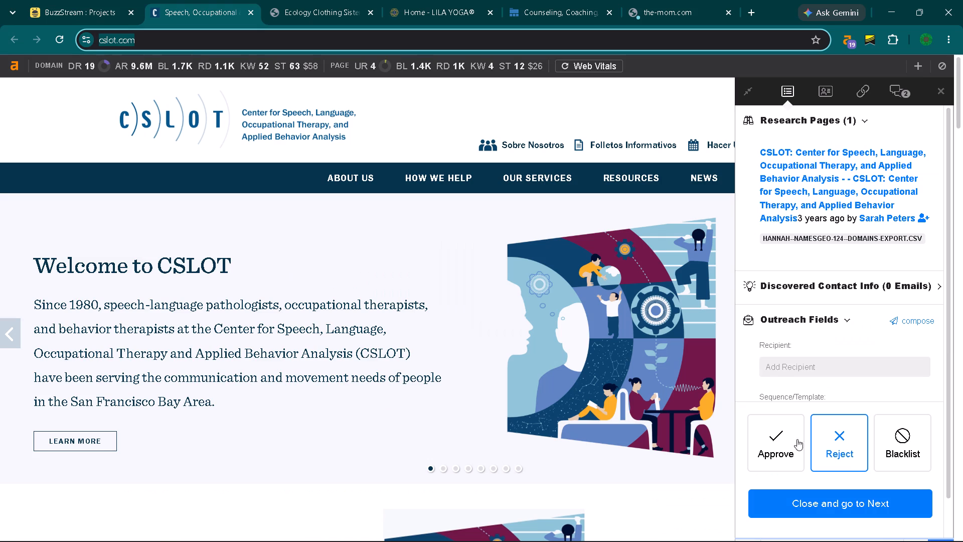
click(792, 498)
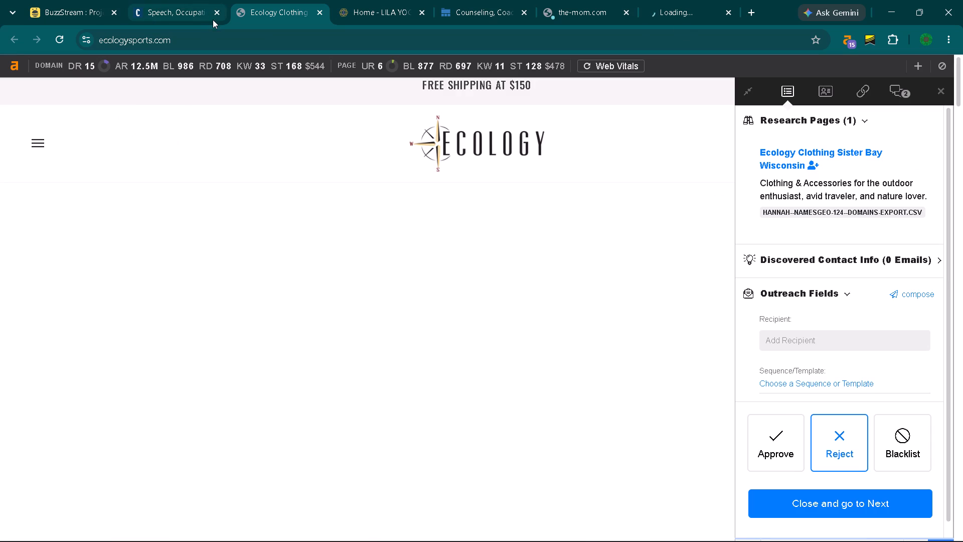
click(216, 11)
Copy the ecologysports.com address and open the site in the separate browser window.
click(224, 42)
key(ctrl+c)
key(ctrl+c)
key(ctrl+c)
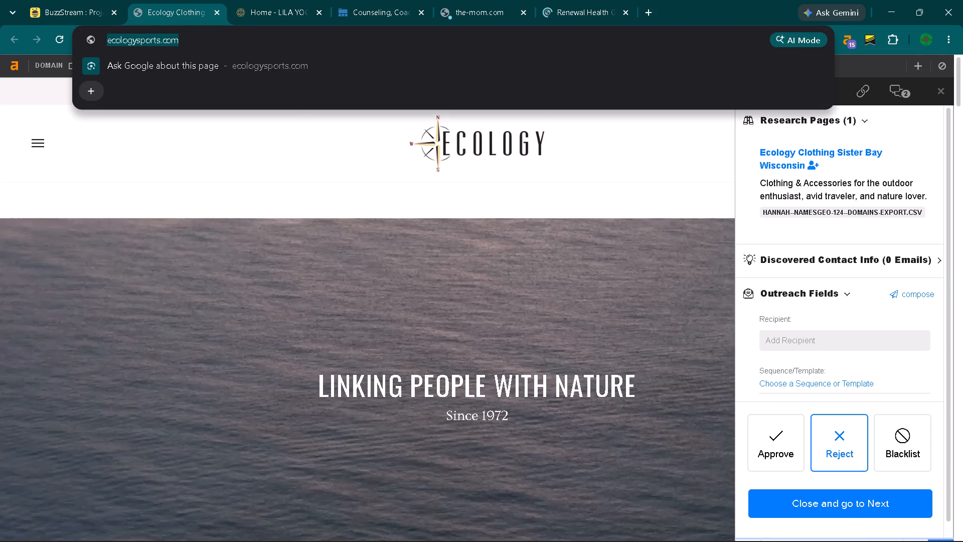
key(alt+Tab)
click(224, 41)
key(ctrl+v)
click(224, 32)
key(ctrl+v)
key(Return)
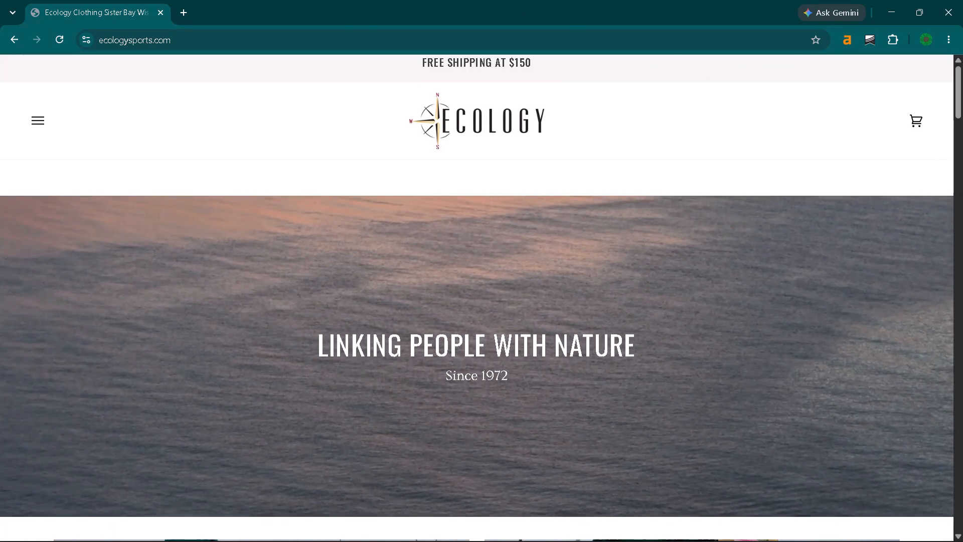
Check the Ecology site's navigation, homepage and footer for a blog section.
click(37, 122)
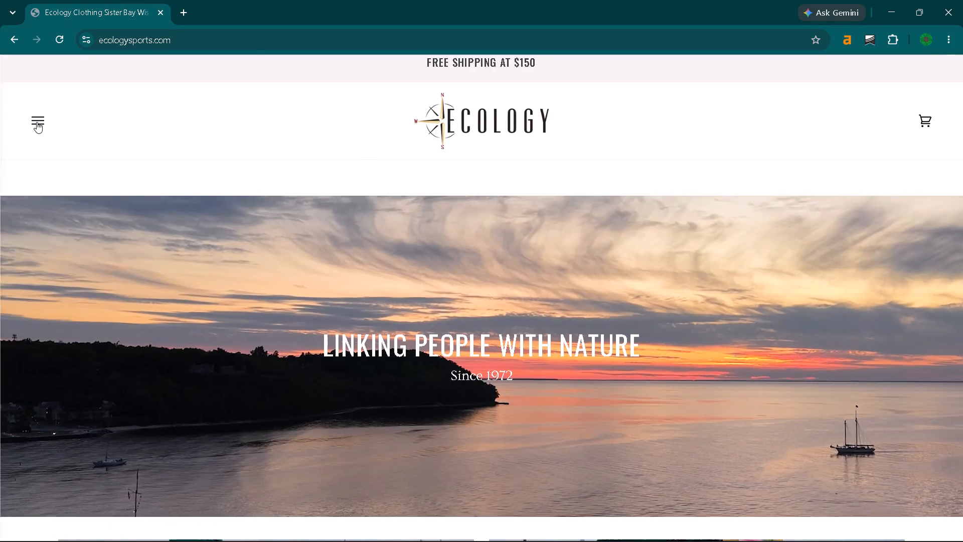
click(265, 67)
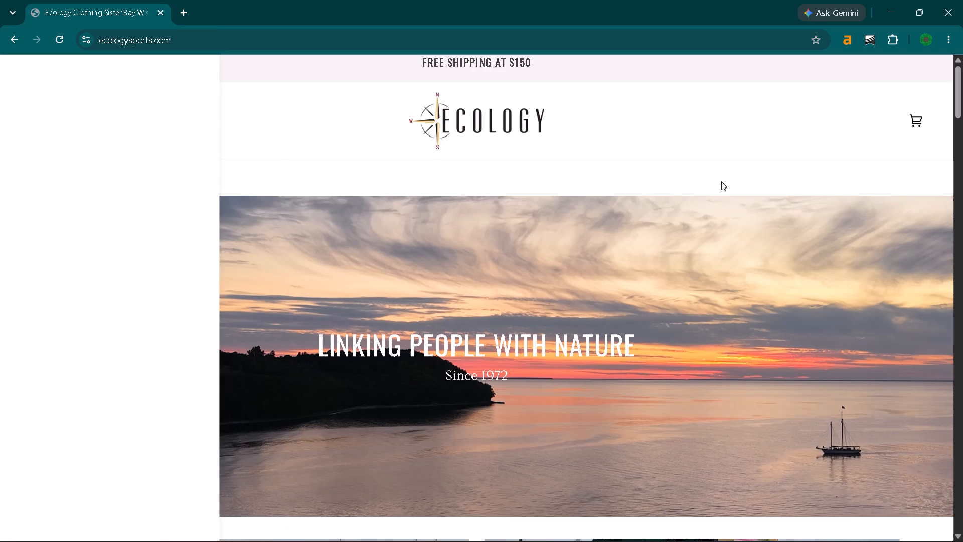
drag(962, 104, 962, 535)
scroll(350, 368, down, 4)
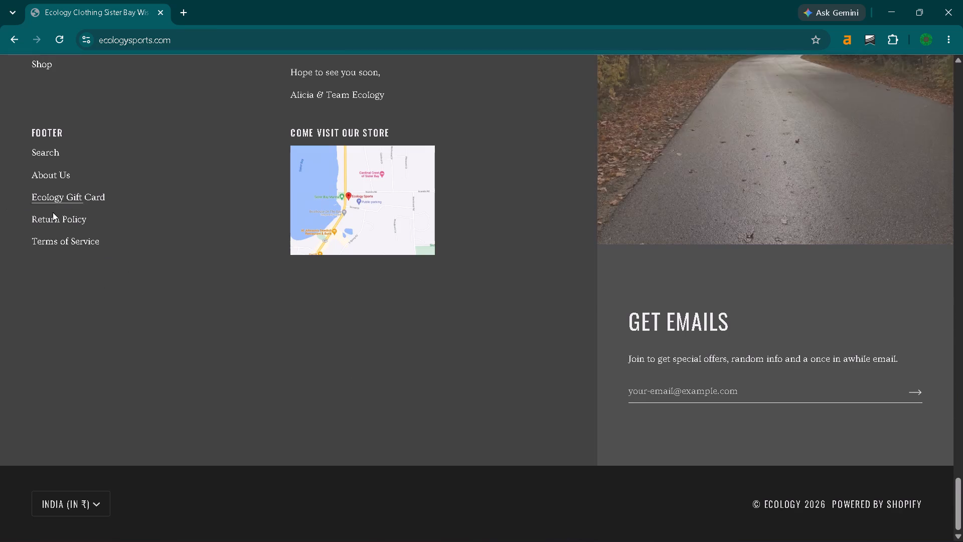
scroll(307, 187, up, 3)
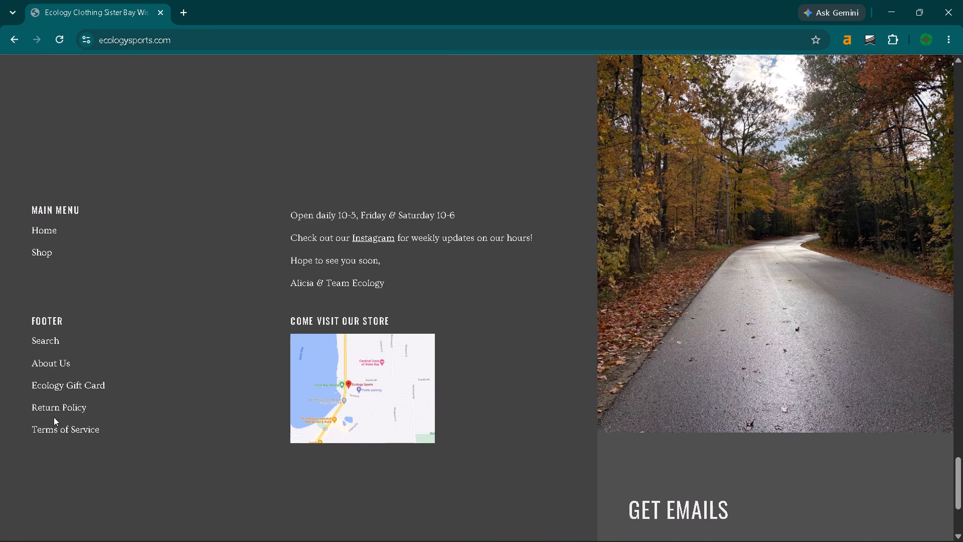
scroll(198, 305, up, 12)
scroll(404, 341, up, 1)
scroll(404, 340, down, 1)
scroll(401, 336, up, 2)
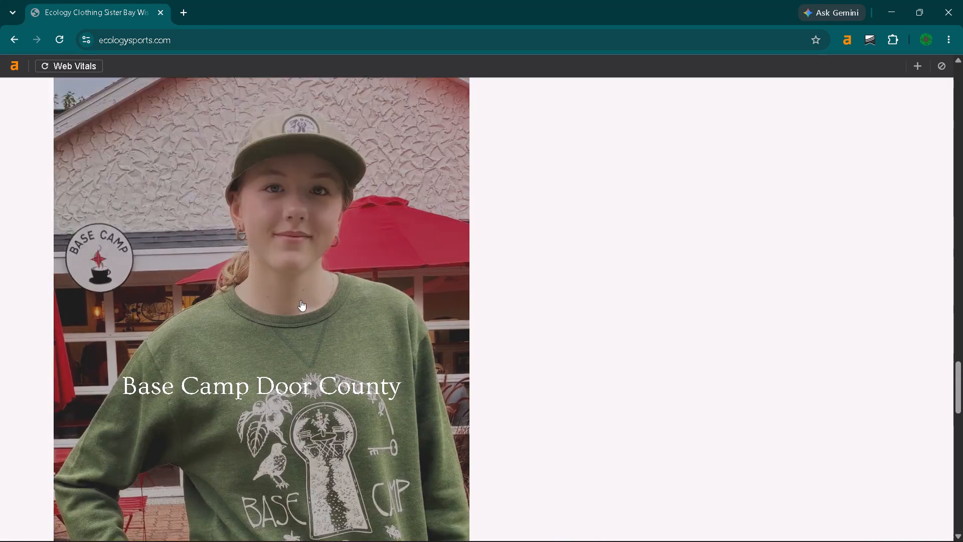
scroll(300, 300, up, 20)
scroll(300, 300, up, 20)
scroll(300, 300, up, 1)
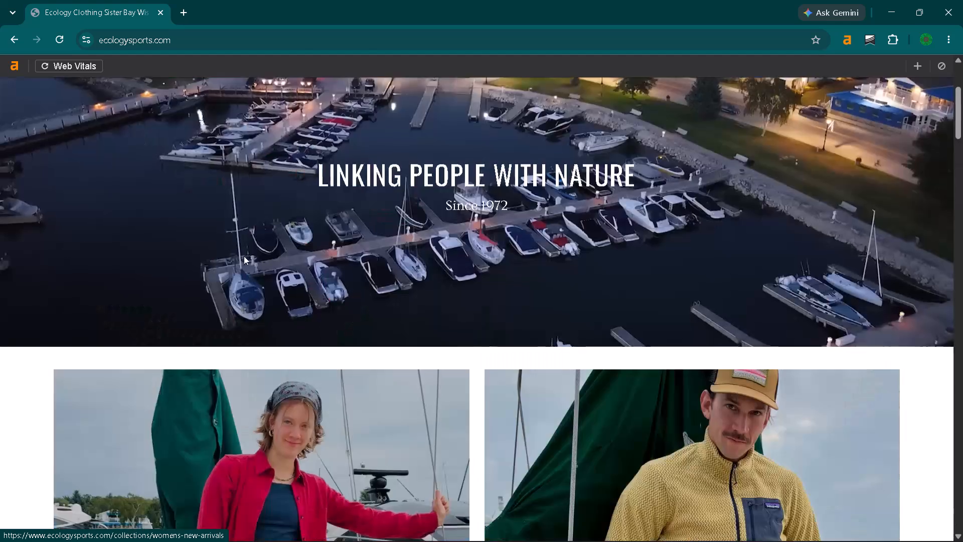
scroll(244, 256, up, 10)
key(alt+Tab)
key(alt+Tab)
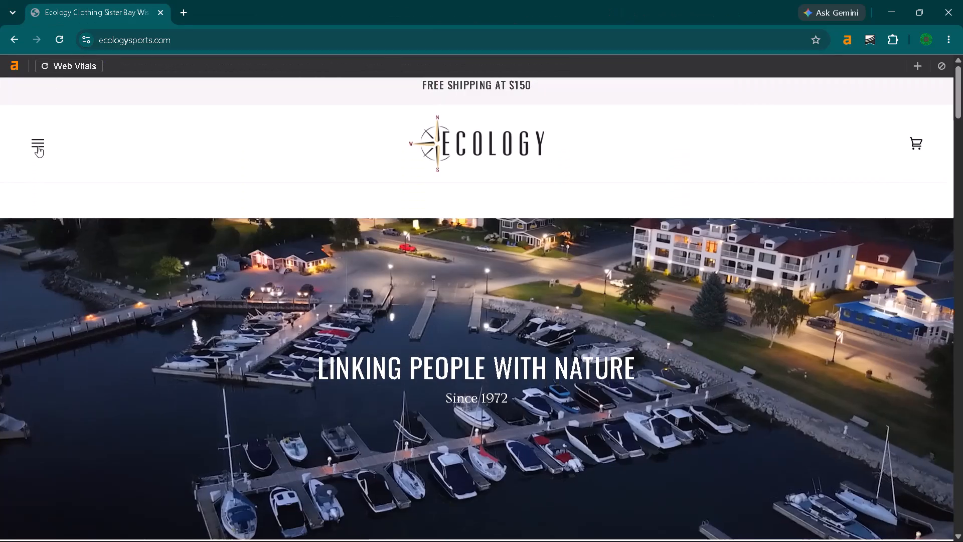
click(38, 139)
click(388, 171)
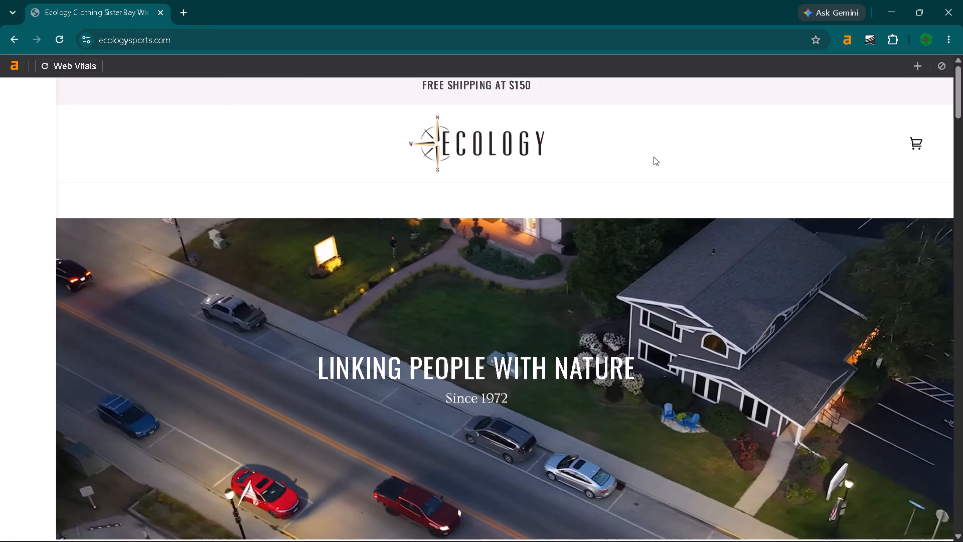
drag(962, 102, 959, 535)
scroll(551, 435, down, 3)
Return to the prospect queue, finish Ecology Clothing with Reject selected, and close its leftover tab.
key(alt+Tab)
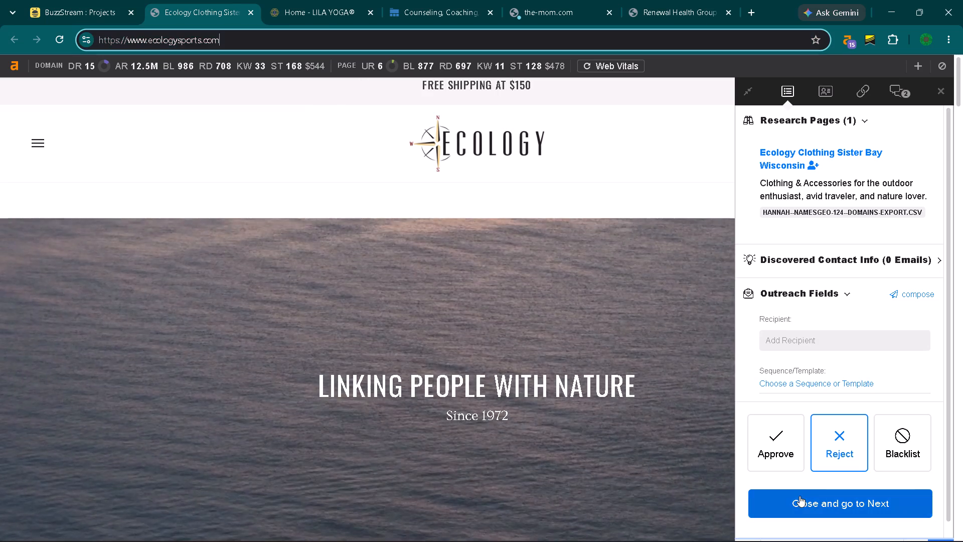
click(799, 496)
click(219, 10)
Finish the LILA YOGA prospect with Reject selected and close its leftover tab.
click(123, 274)
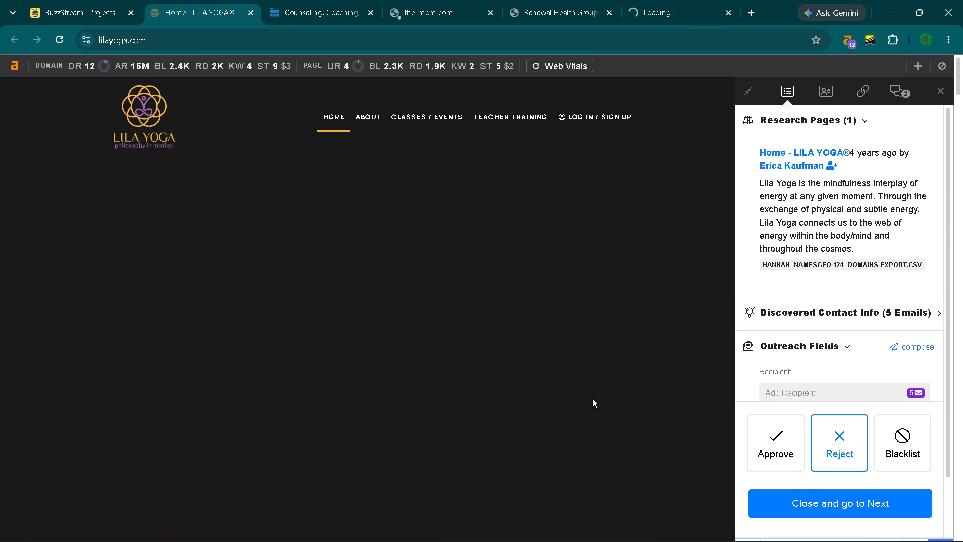
click(810, 498)
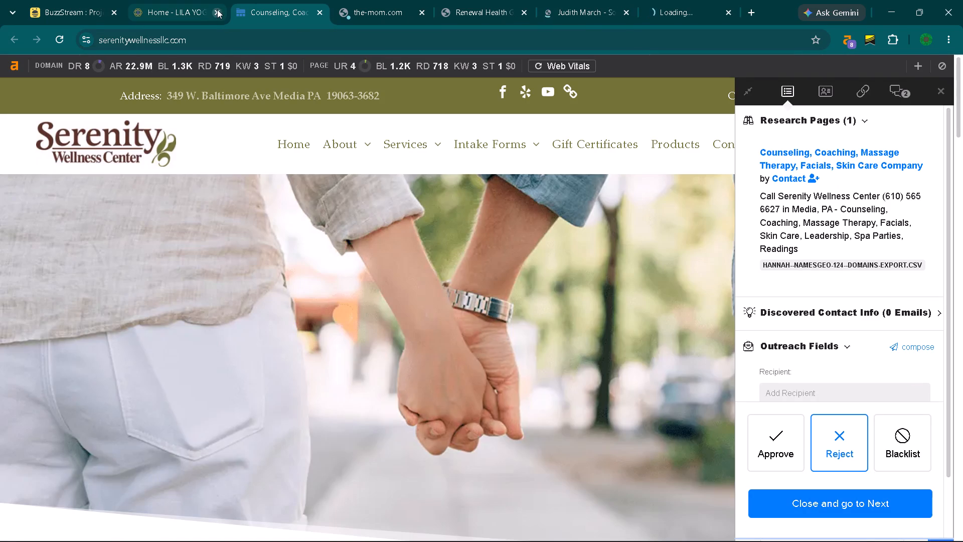
click(217, 10)
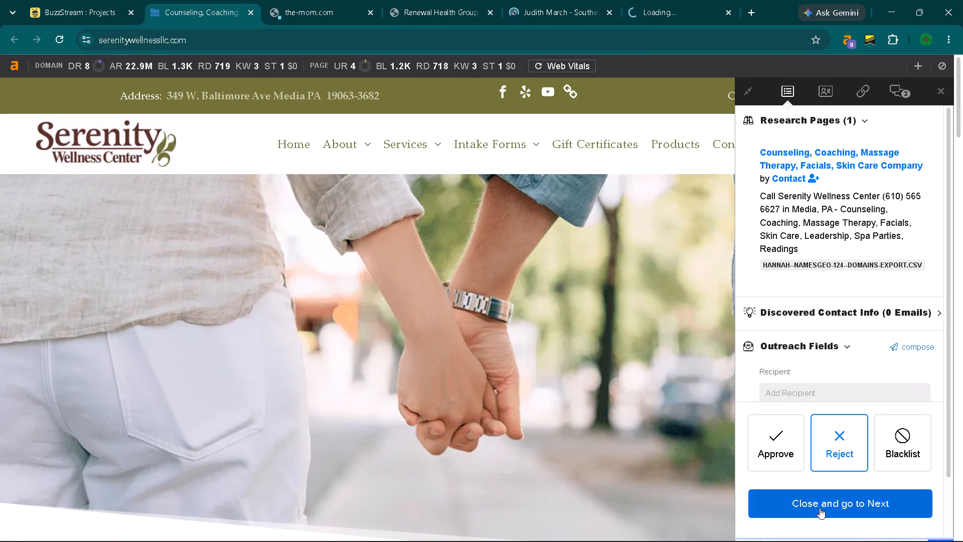
Finish the Serenity Wellness Center prospect with Reject selected and close its leftover tab.
click(820, 508)
click(248, 12)
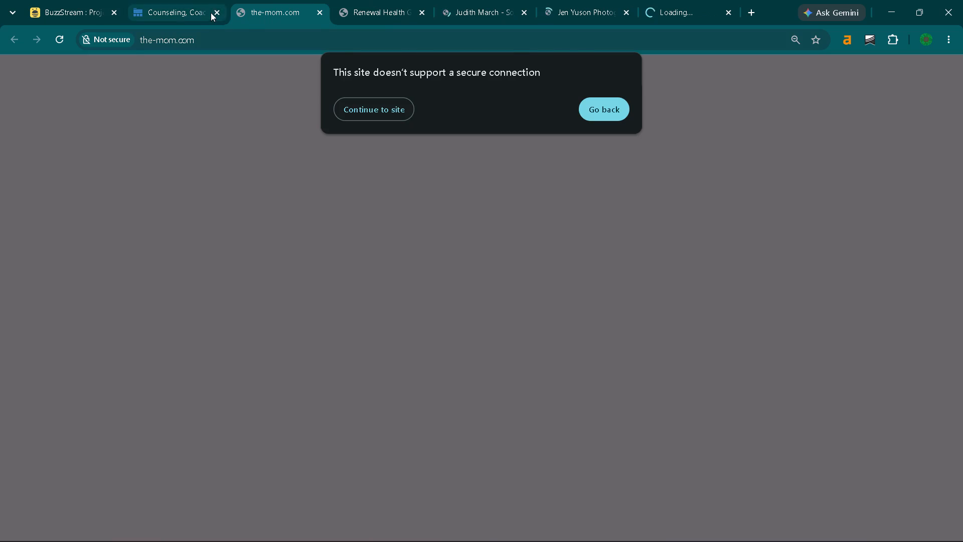
click(211, 13)
click(216, 13)
Try to load the-mom.com despite its insecure connection, and close its tab.
click(369, 110)
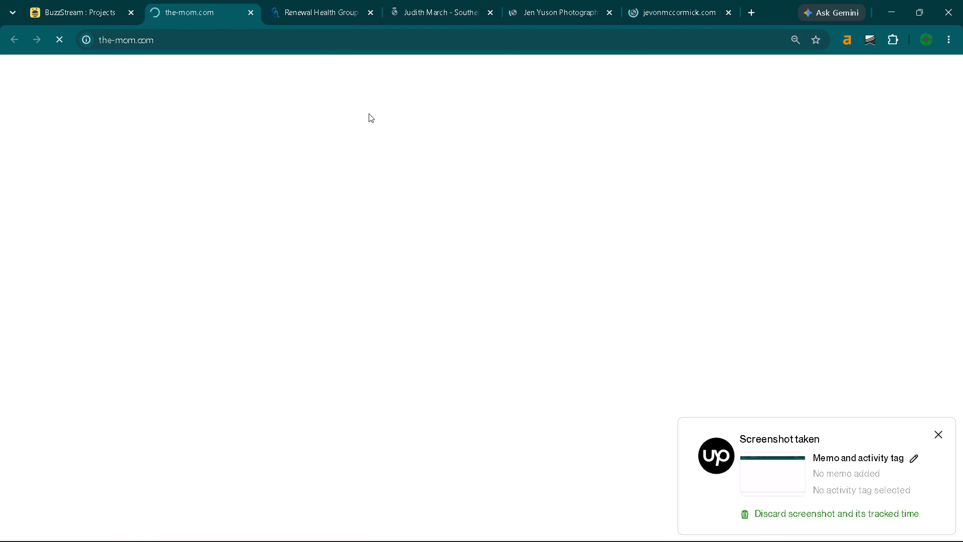
click(247, 9)
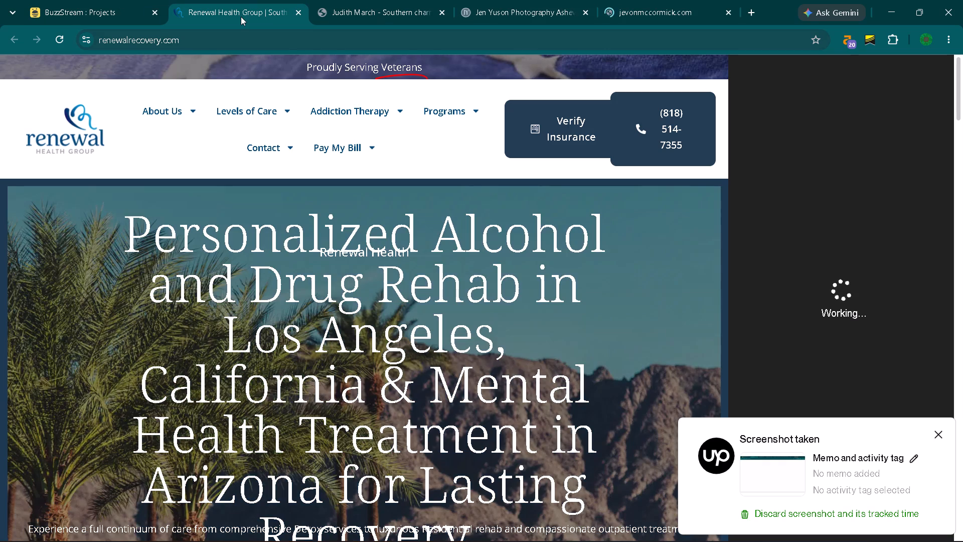
Copy the renewalrecovery.com address, load it in the separate browser window, and open its Blog page.
click(218, 45)
key(ctrl+c)
key(ctrl+c)
key(ctrl+c)
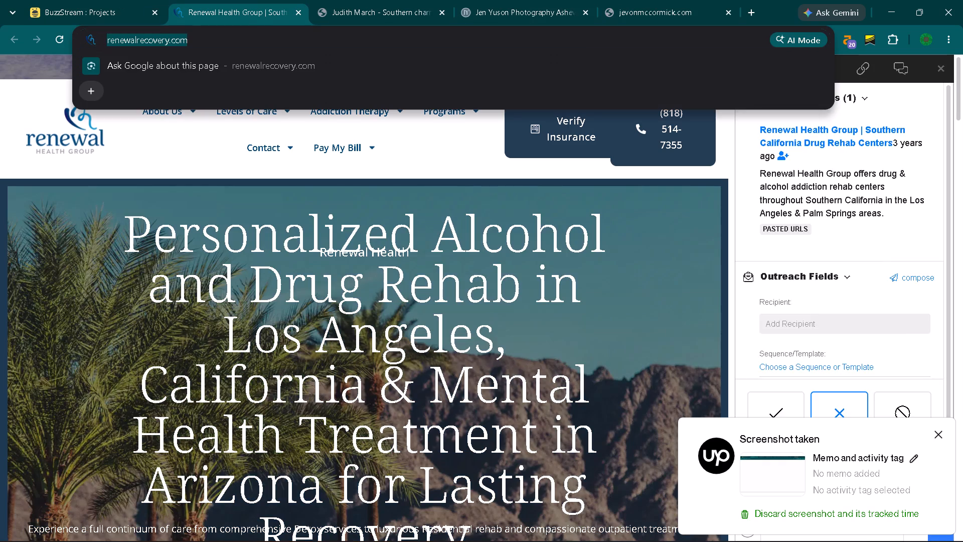
key(alt+Tab)
click(219, 42)
key(ctrl+v)
key(Return)
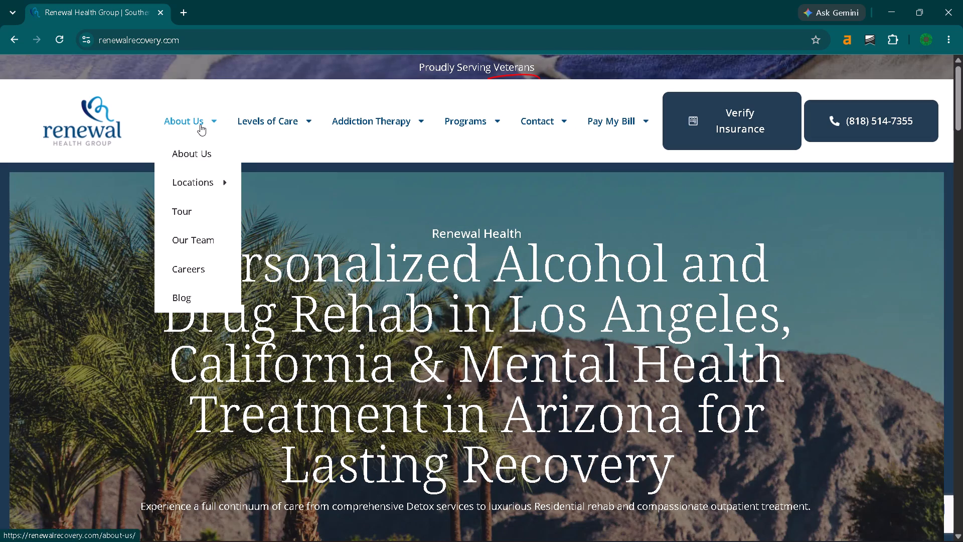
double_click(185, 292)
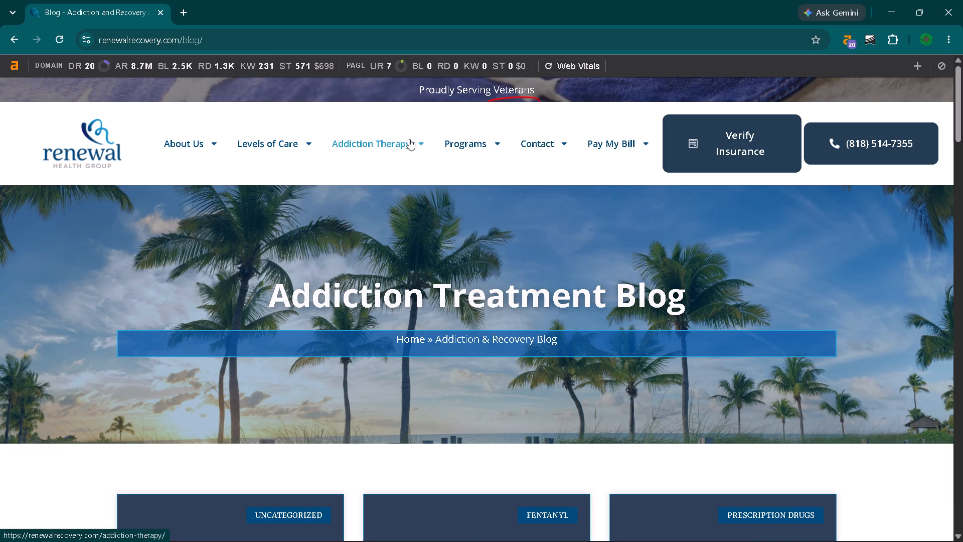
Open the Fentanyl Test Strips and Common Suboxone Taper Questions posts from the Renewal blog in separate new tabs.
scroll(0, 308, down, 7)
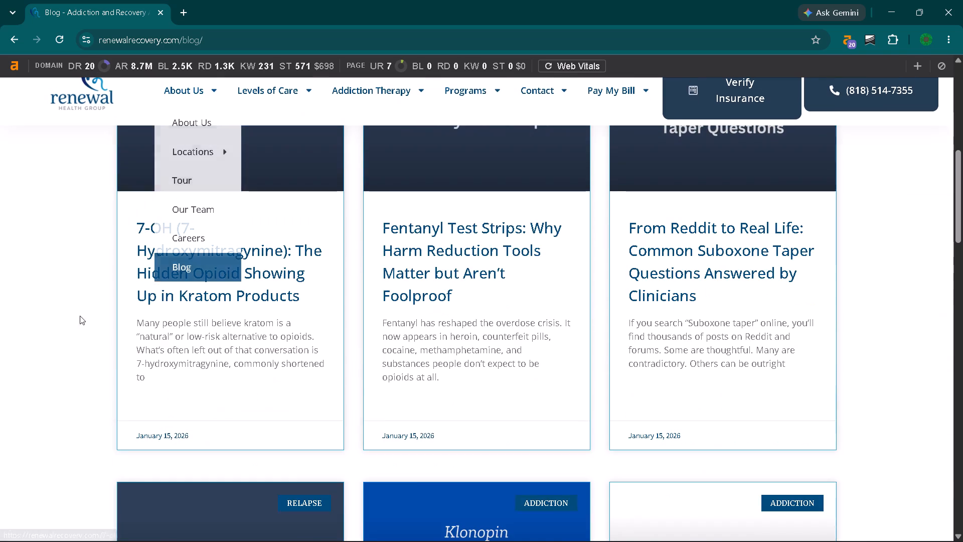
click(0, 314)
right_click(206, 236)
click(0, 260)
right_click(420, 231)
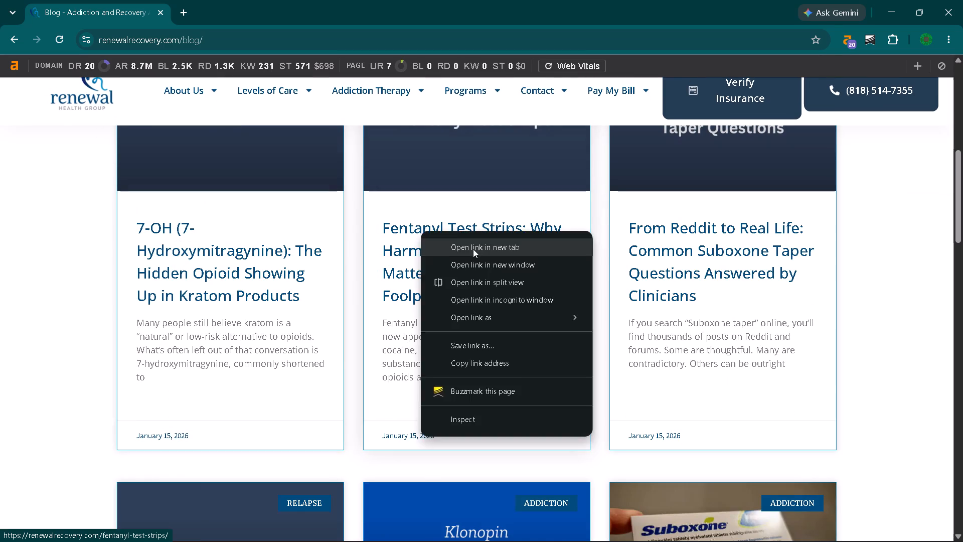
click(473, 249)
right_click(642, 240)
click(663, 252)
Look through the remaining posts on the Renewal blog listing, checking their topics and publication dates.
scroll(488, 266, down, 6)
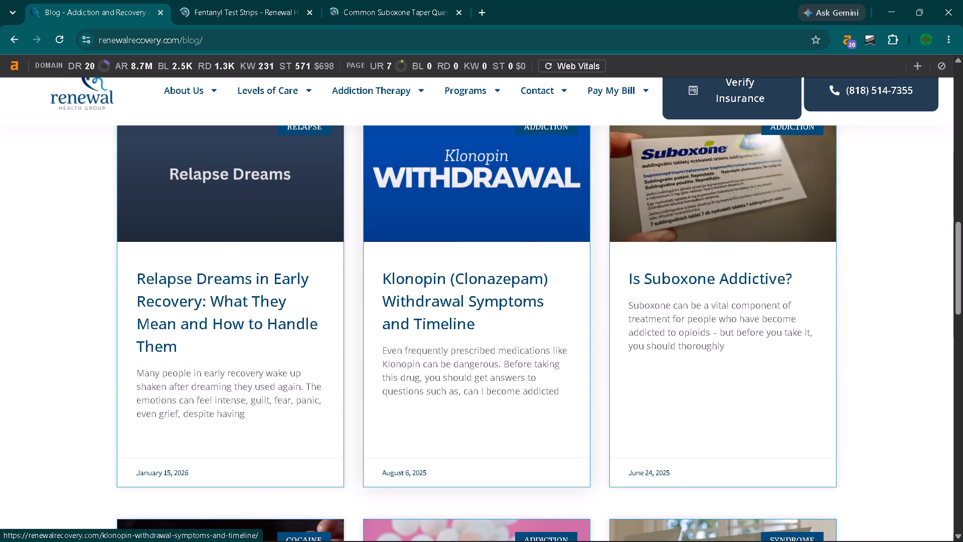
scroll(181, 268, down, 7)
scroll(138, 347, down, 3)
scroll(385, 346, down, 1)
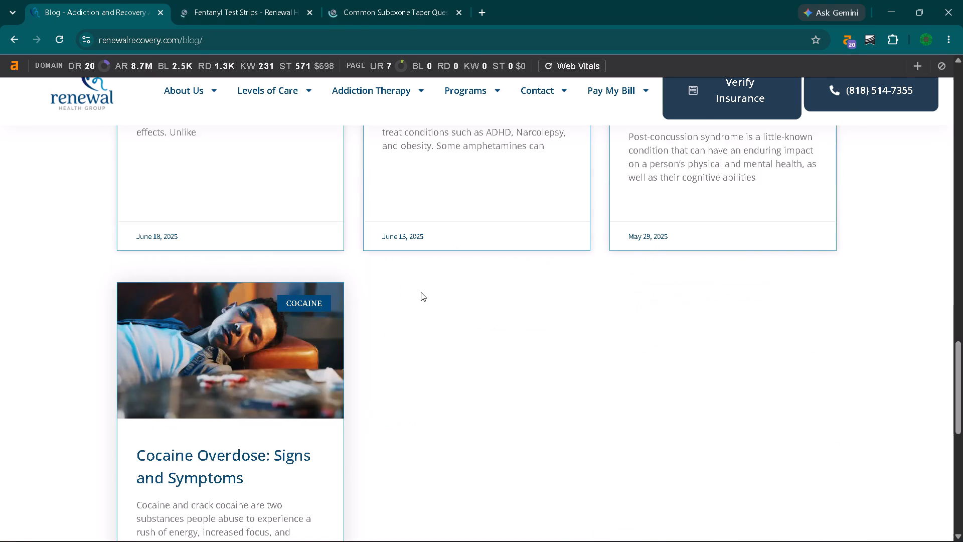
scroll(183, 329, down, 4)
click(150, 0)
Review the Fentanyl Test Strips article through to its author profile, and close its tab.
double_click(266, 0)
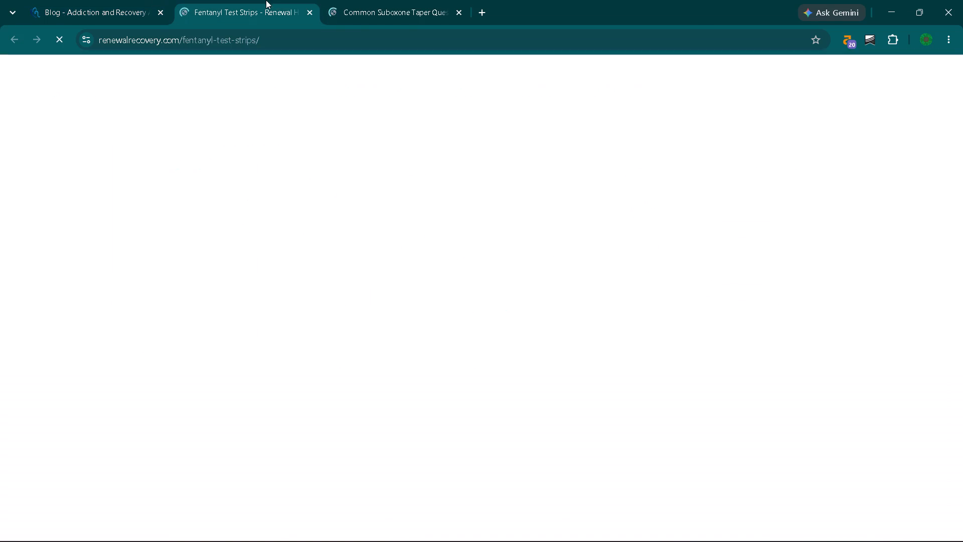
scroll(258, 300, down, 2)
scroll(443, 338, up, 1)
scroll(440, 350, down, 2)
scroll(501, 369, down, 10)
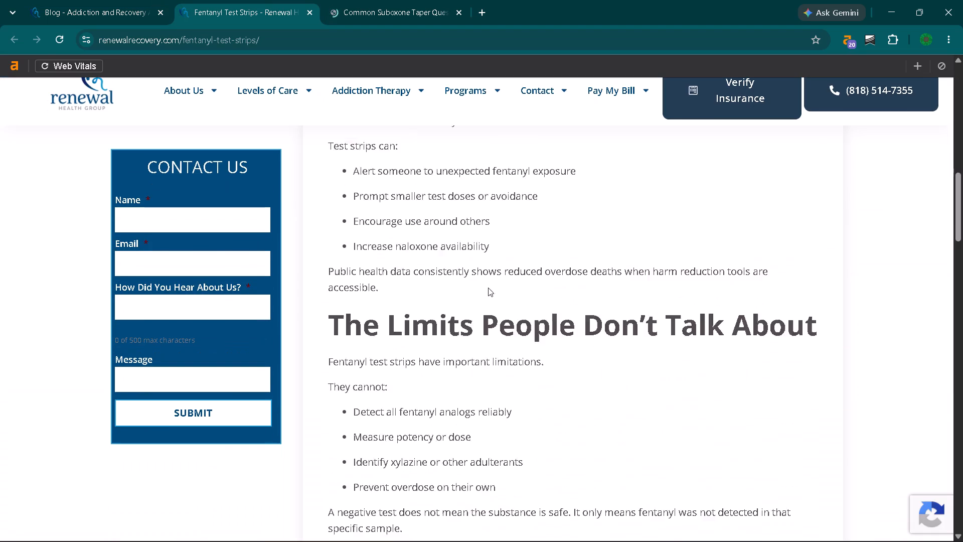
scroll(488, 288, down, 11)
scroll(402, 338, down, 2)
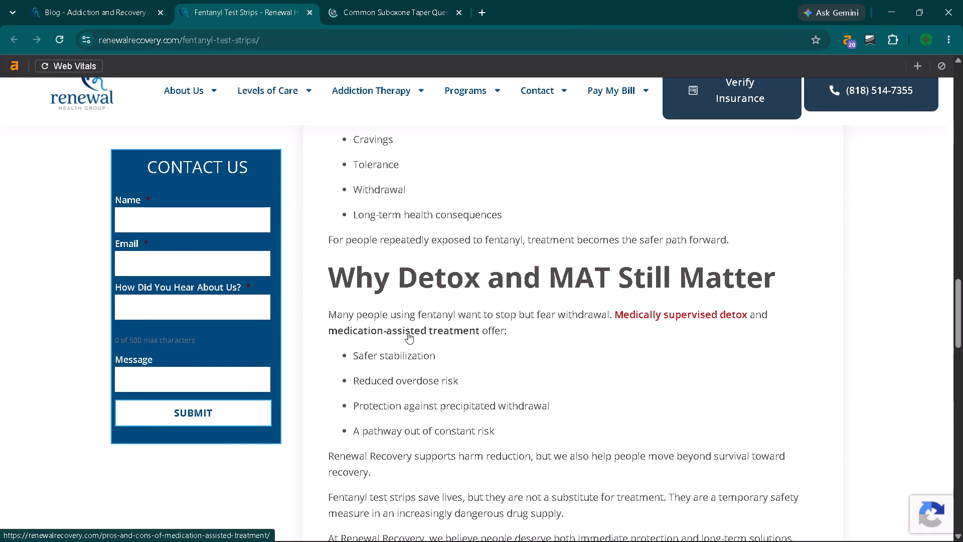
scroll(408, 333, down, 15)
key(ctrl+w)
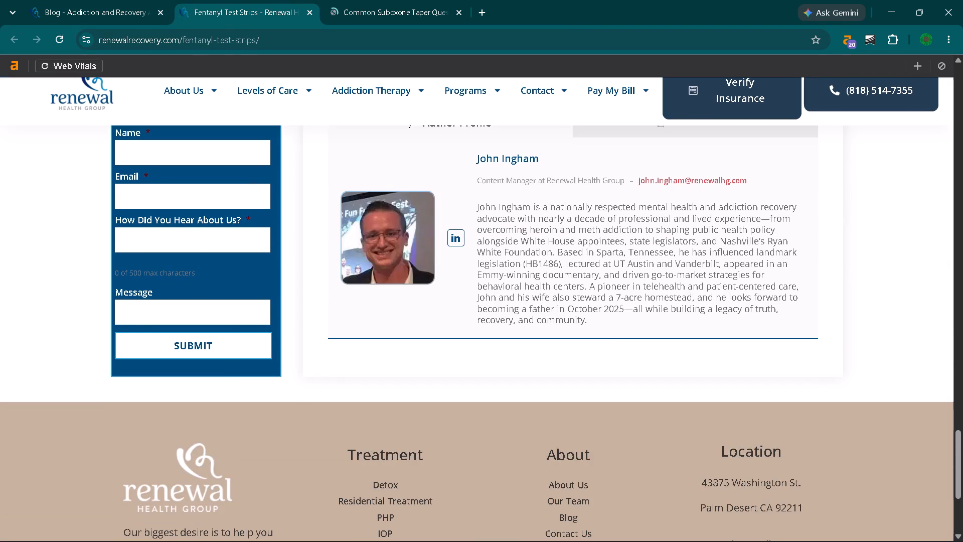
Examine the article on common Suboxone taper questions.
click(0, 472)
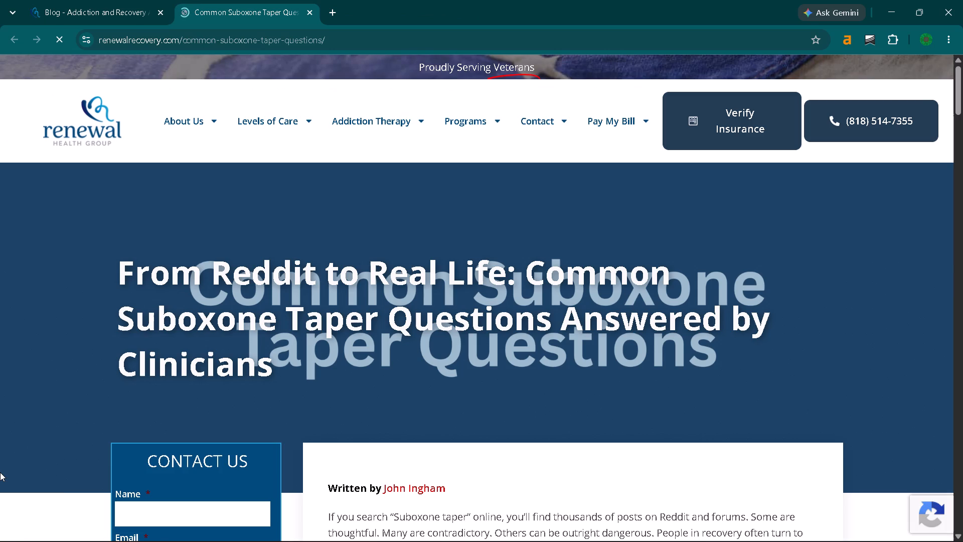
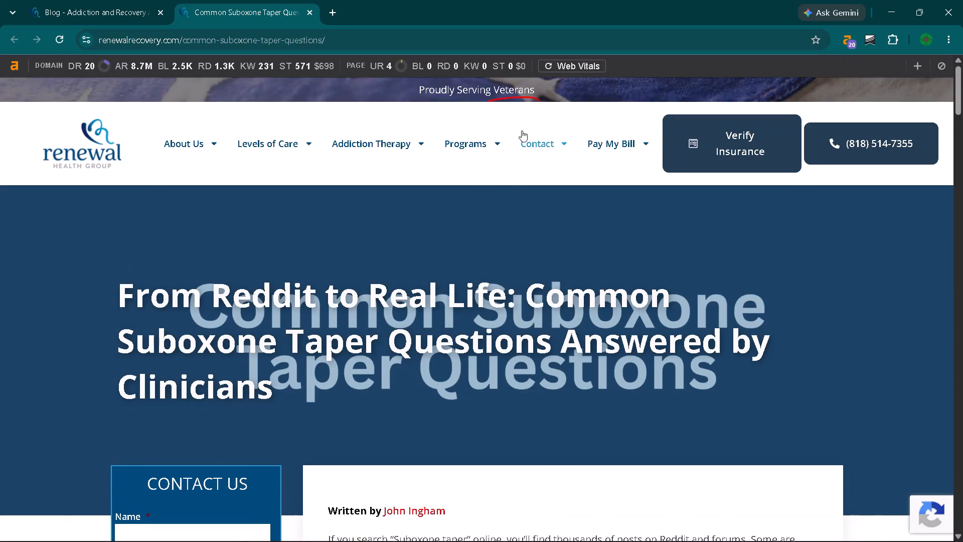
Review the rest of the Suboxone taper questions article through to its author profile, and close its tab.
scroll(535, 118, down, 9)
scroll(420, 220, down, 1)
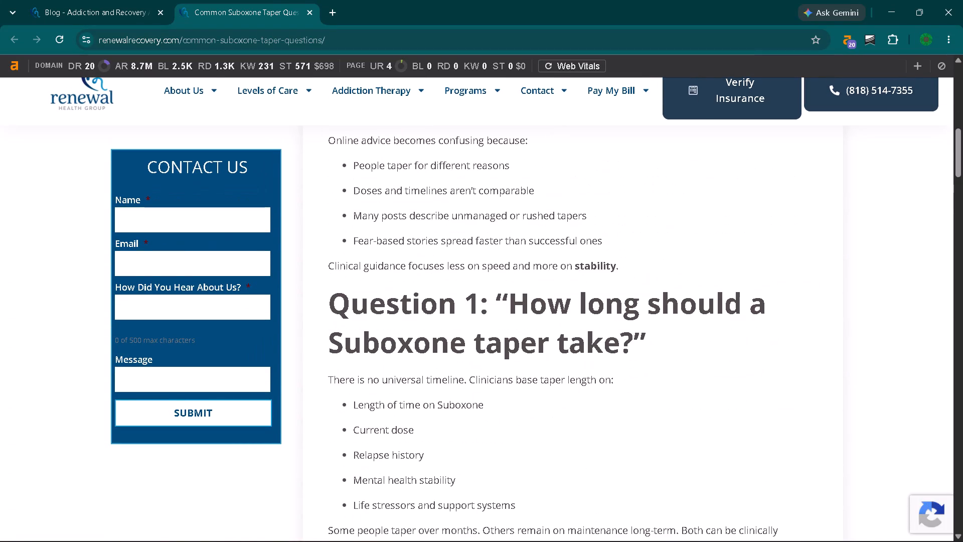
scroll(429, 245, down, 17)
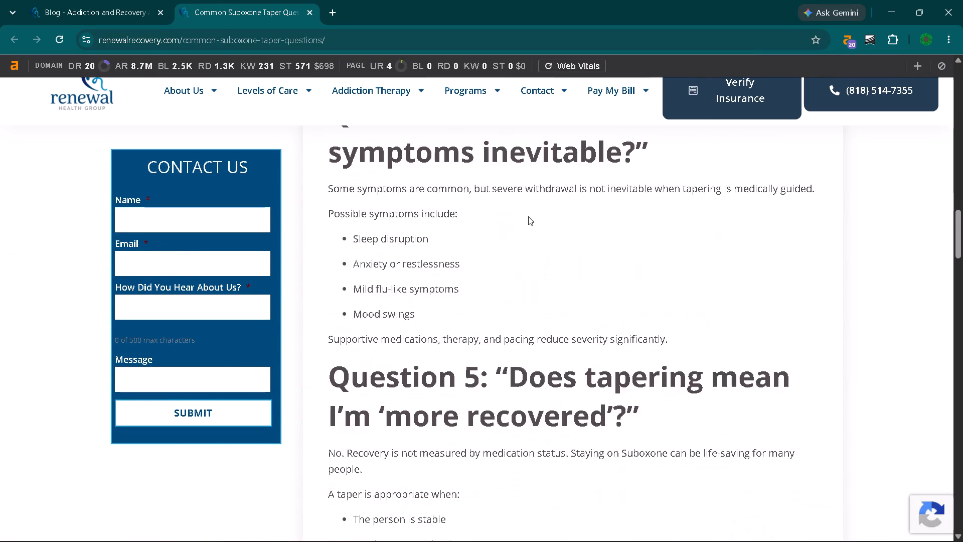
scroll(528, 216, down, 20)
scroll(528, 216, down, 18)
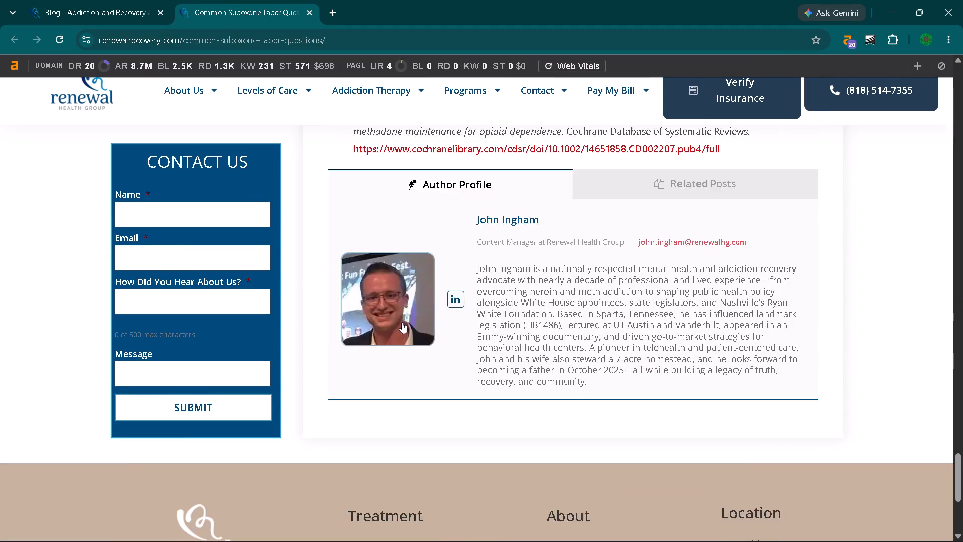
scroll(402, 322, down, 14)
click(398, 424)
key(ctrl+w)
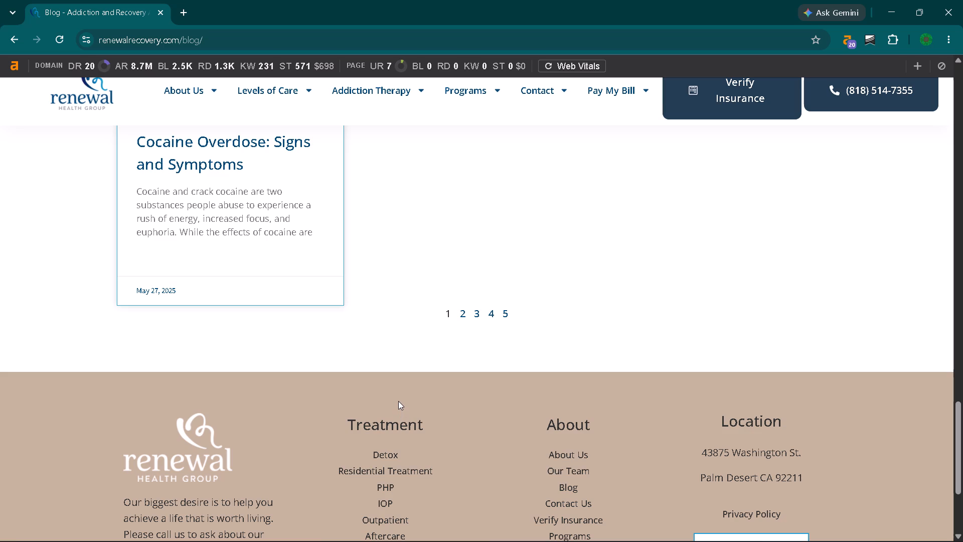
Look through page 2 of the Renewal blog listing, checking post topics and publication dates.
scroll(367, 397, down, 2)
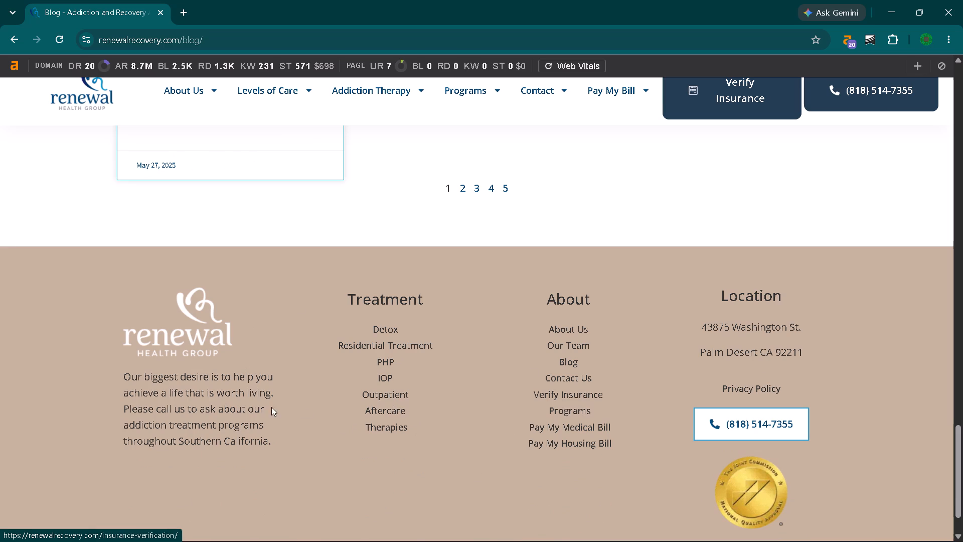
scroll(470, 370, down, 3)
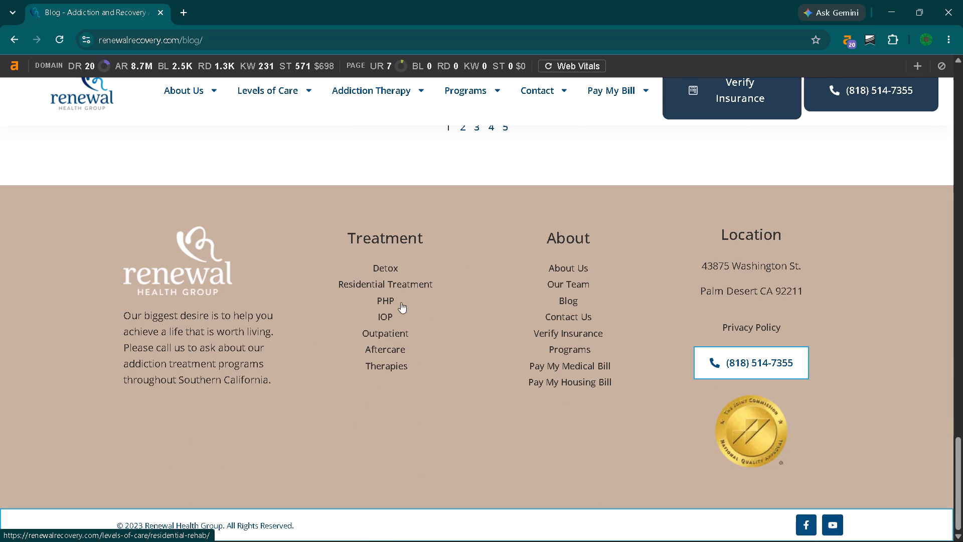
scroll(464, 312, up, 4)
scroll(376, 304, down, 8)
scroll(396, 337, up, 5)
scroll(421, 368, down, 1)
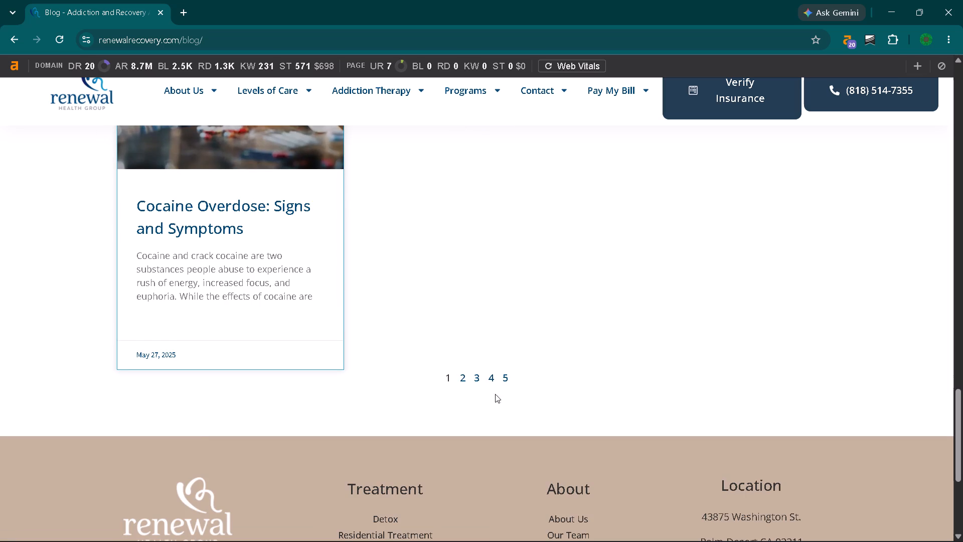
click(463, 375)
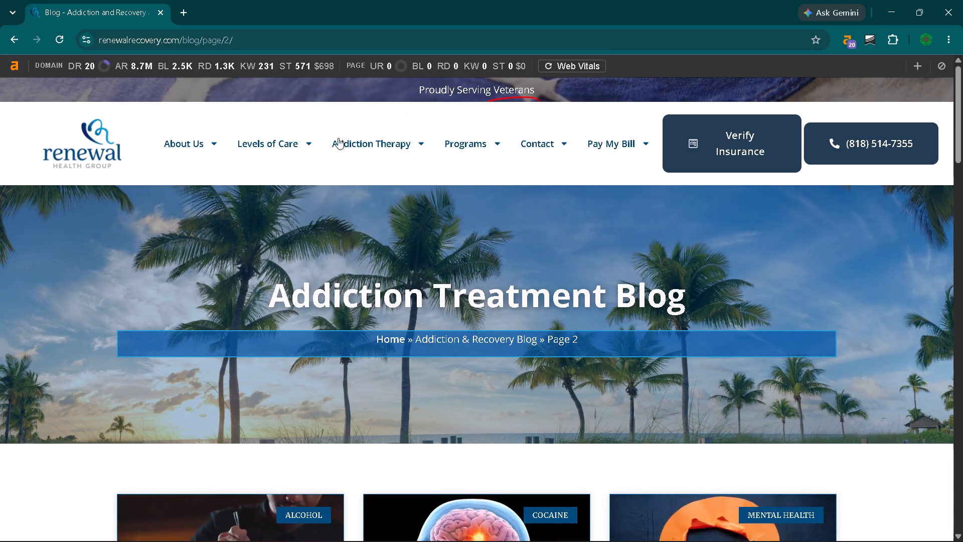
scroll(127, 151, down, 8)
scroll(608, 207, down, 4)
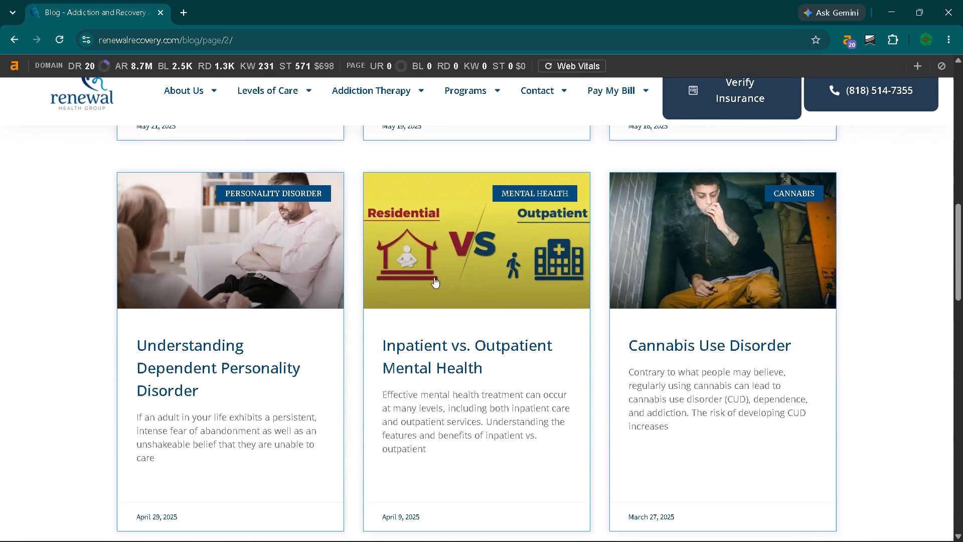
scroll(434, 277, down, 1)
scroll(226, 271, down, 7)
scroll(277, 256, down, 3)
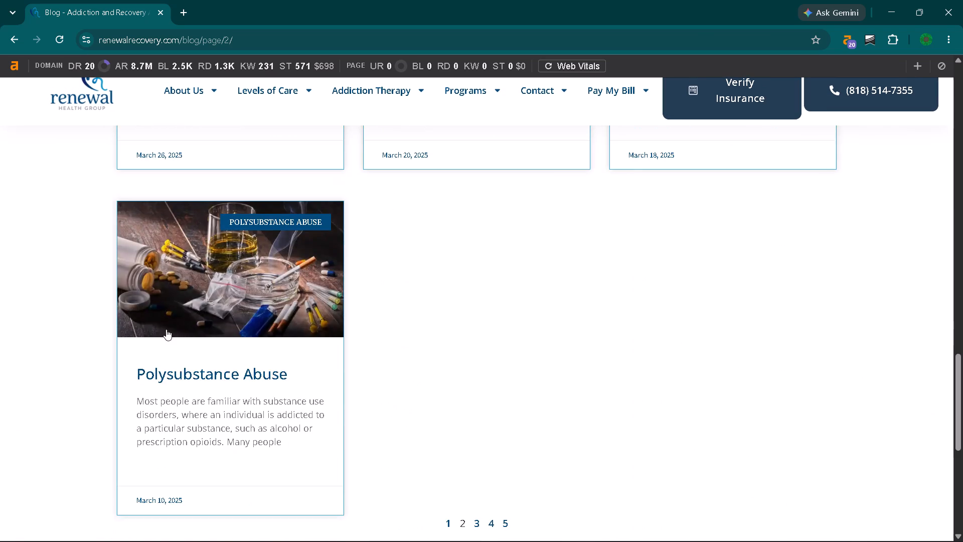
scroll(167, 325, down, 4)
Look through page 3 of the Renewal blog listing, checking post topics and publication dates.
double_click(478, 273)
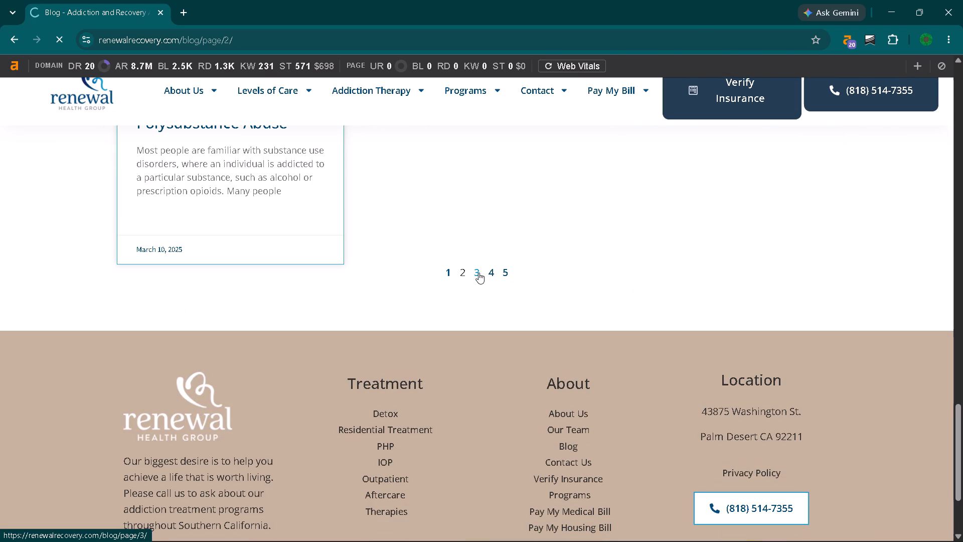
scroll(153, 263, down, 6)
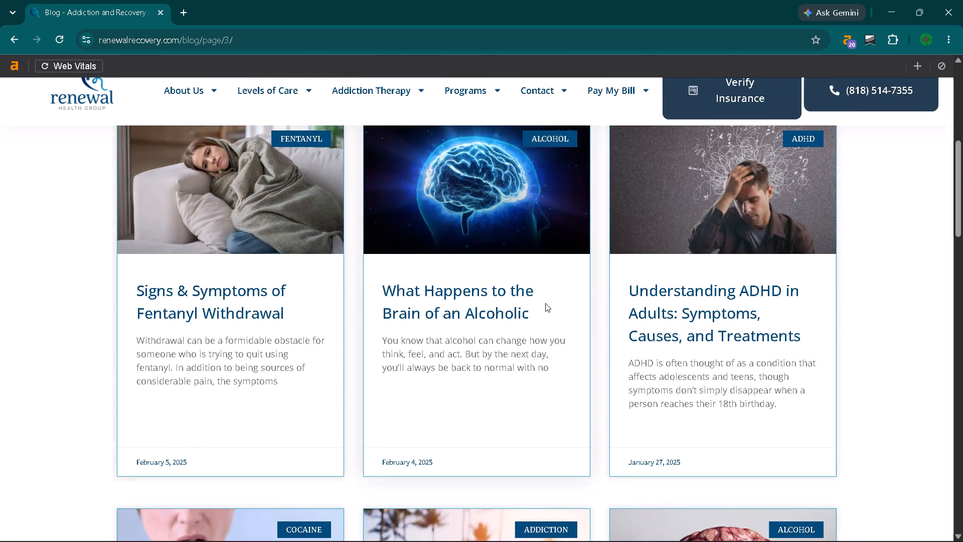
scroll(588, 307, down, 4)
scroll(355, 328, down, 3)
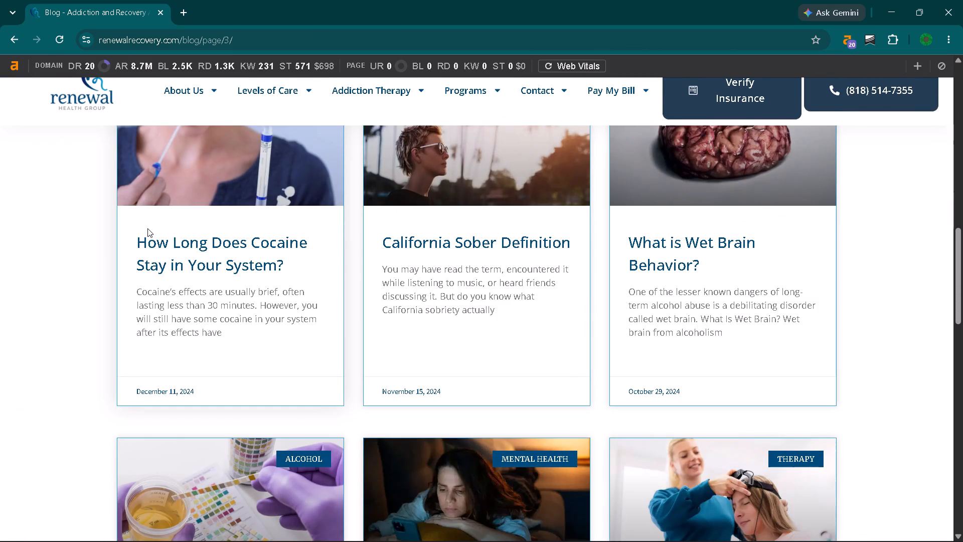
scroll(122, 242, down, 5)
scroll(319, 327, down, 4)
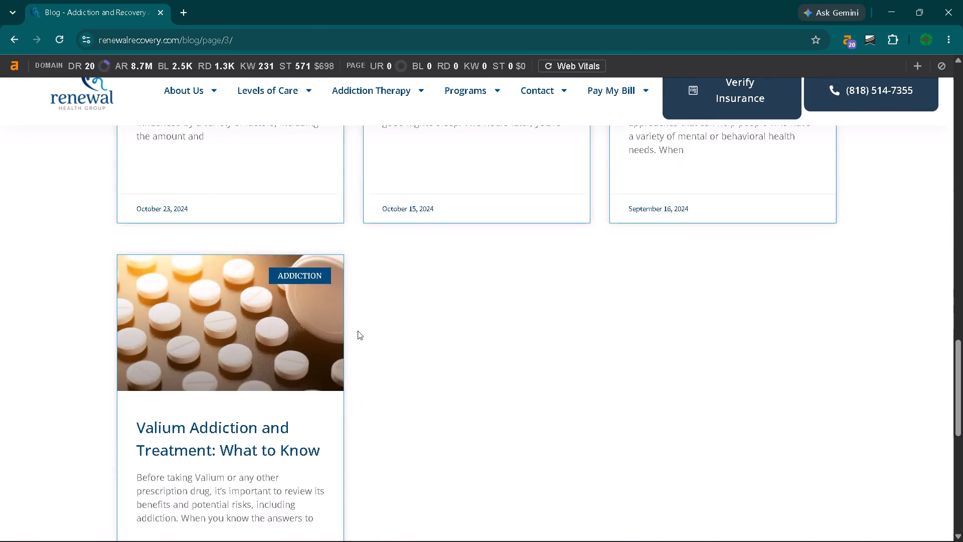
scroll(358, 331, down, 12)
Return to the prospect review window, finish Renewal Health Group with its Reject status kept, and close its tab.
click(0, 332)
key(alt+Tab)
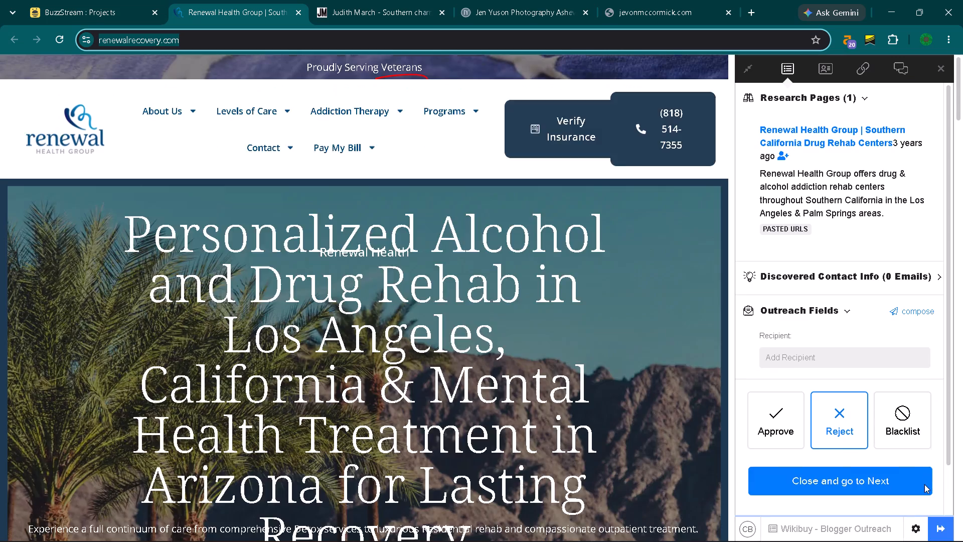
click(835, 496)
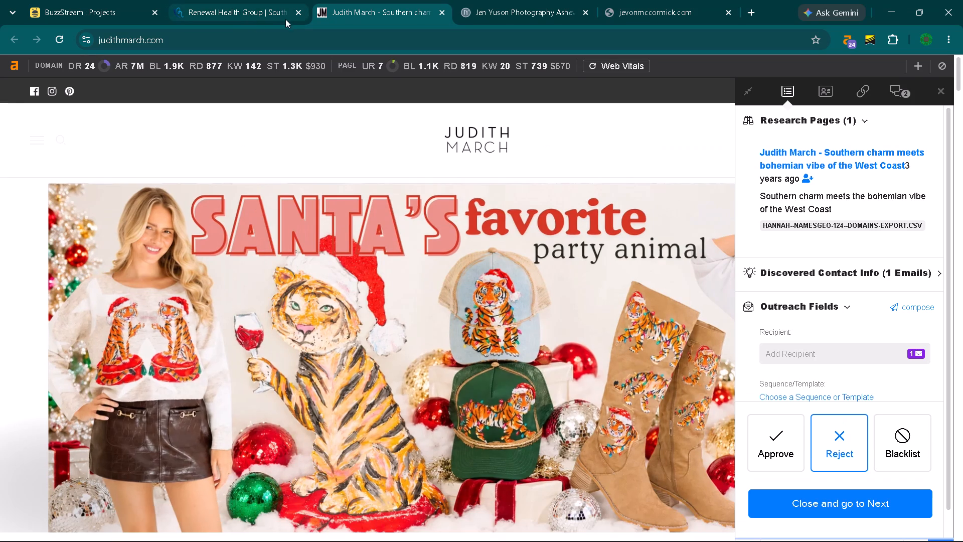
click(297, 16)
scroll(164, 298, down, 7)
scroll(181, 290, up, 1)
scroll(194, 296, down, 5)
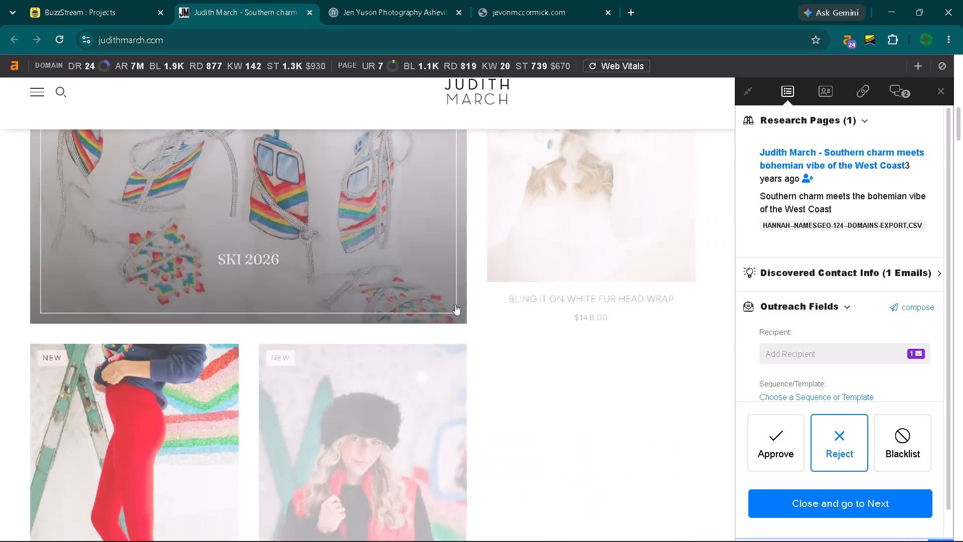
scroll(455, 304, down, 7)
scroll(333, 274, down, 2)
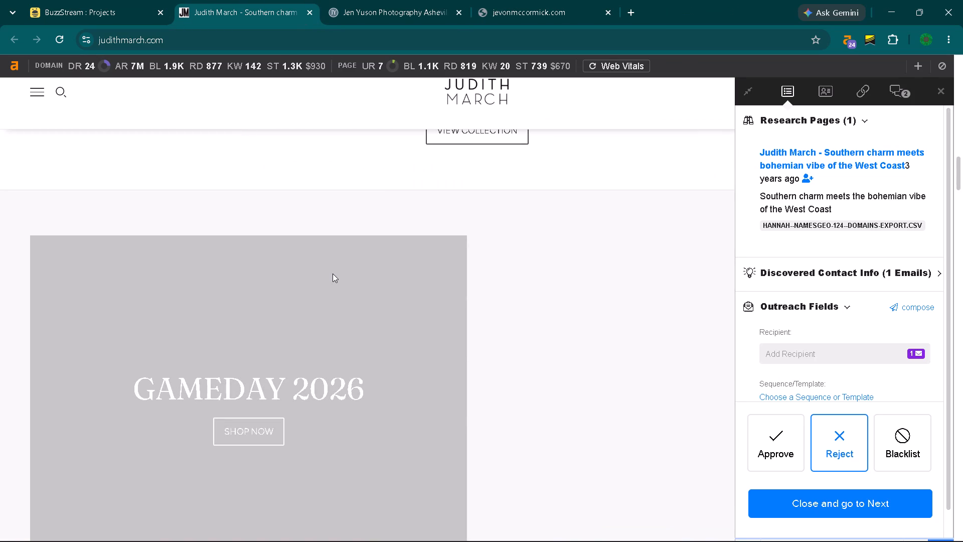
scroll(333, 274, down, 13)
scroll(157, 358, up, 4)
scroll(237, 397, down, 16)
click(0, 354)
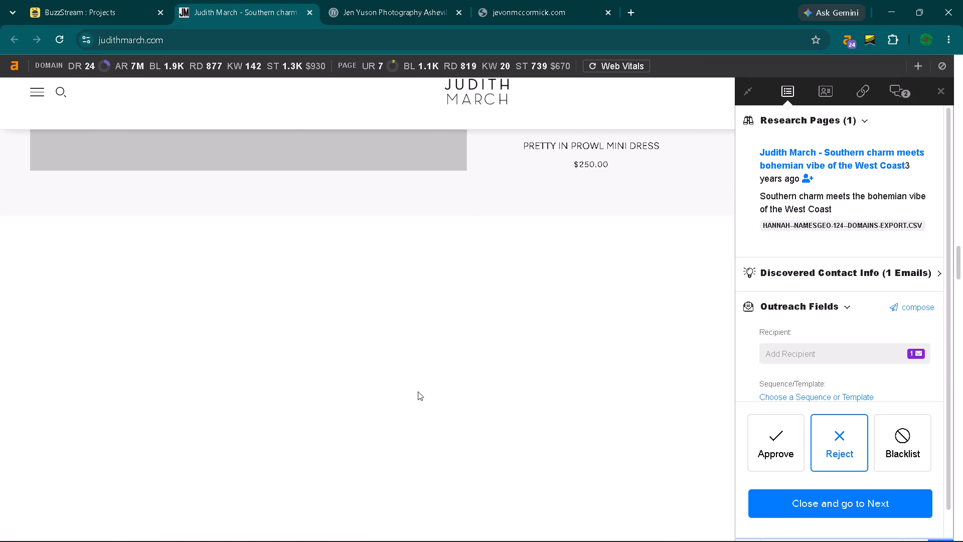
scroll(417, 391, down, 15)
click(794, 505)
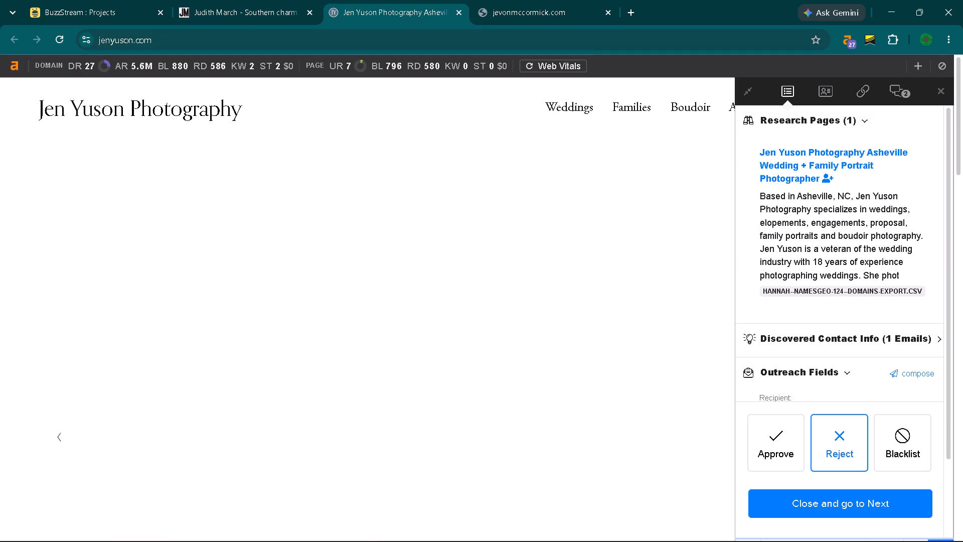
click(306, 11)
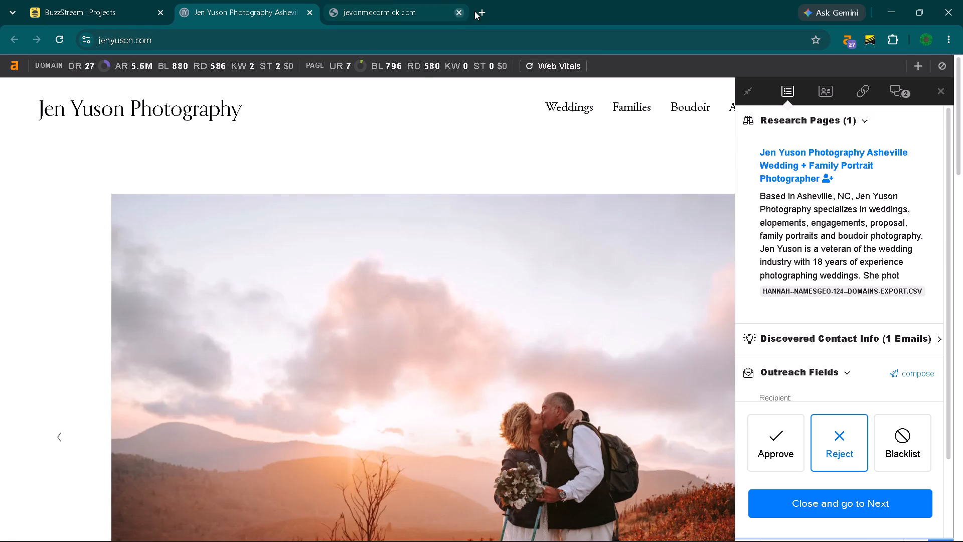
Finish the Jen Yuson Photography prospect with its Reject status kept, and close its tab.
click(285, 2)
click(350, 0)
click(230, 1)
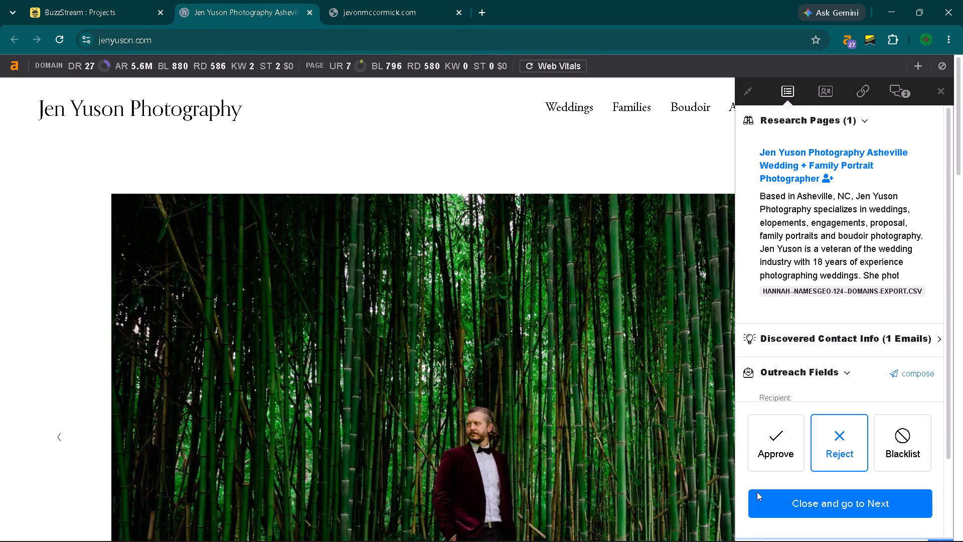
click(774, 497)
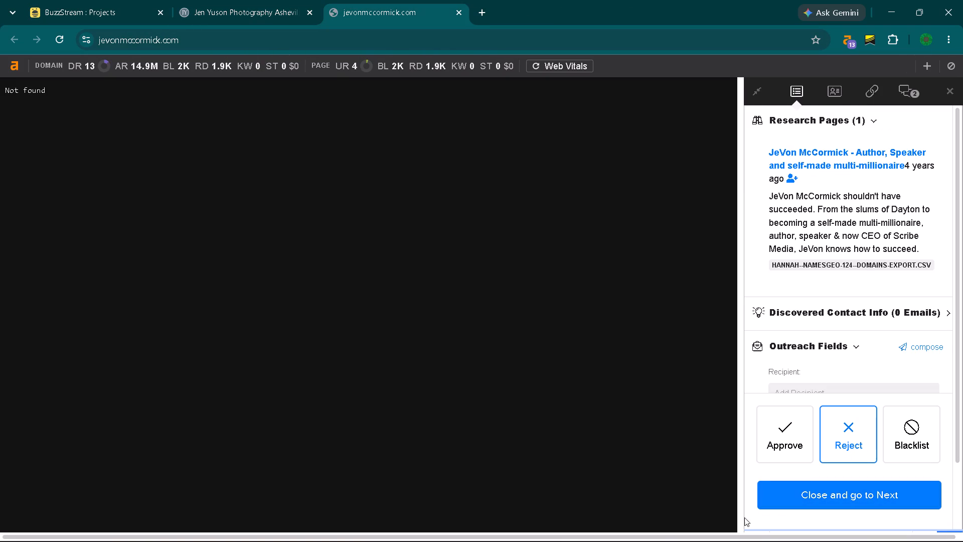
click(311, 13)
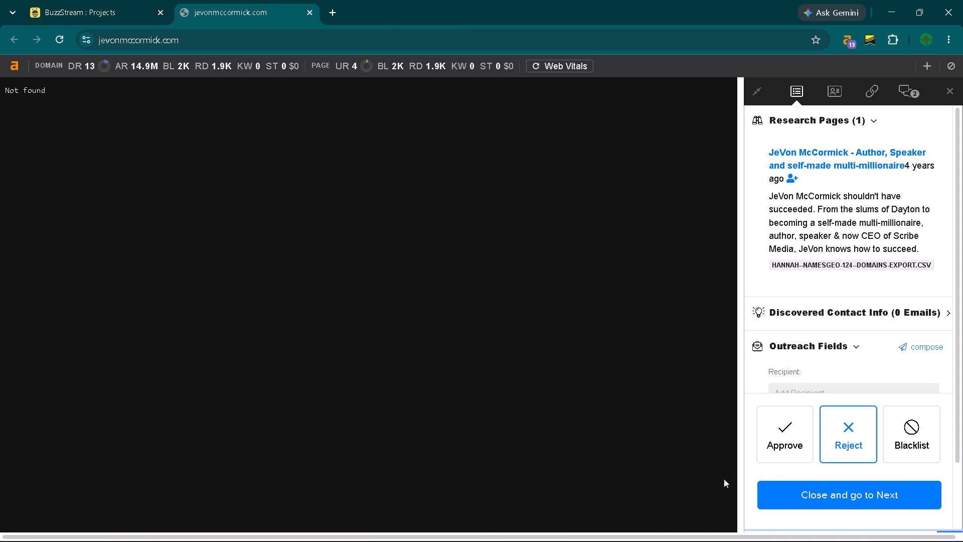
click(799, 488)
click(802, 492)
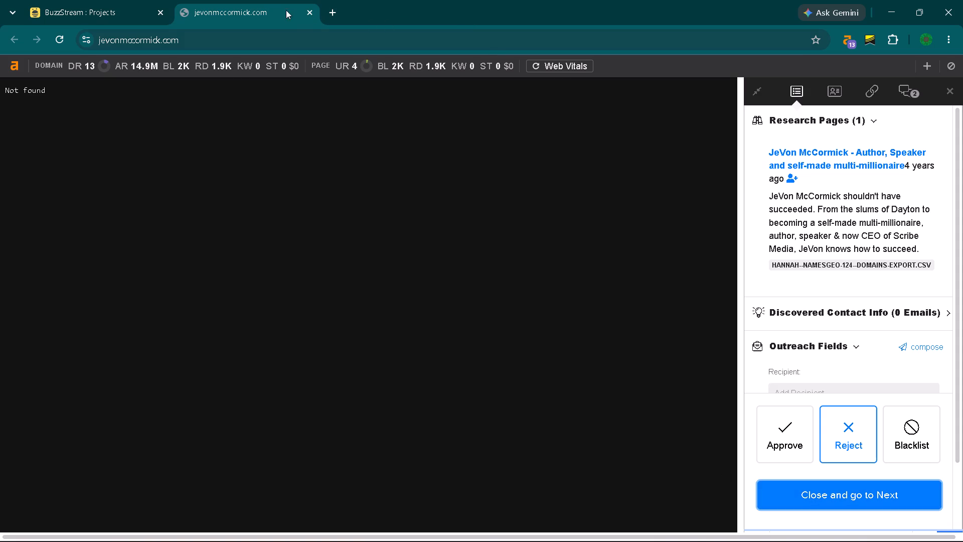
click(310, 11)
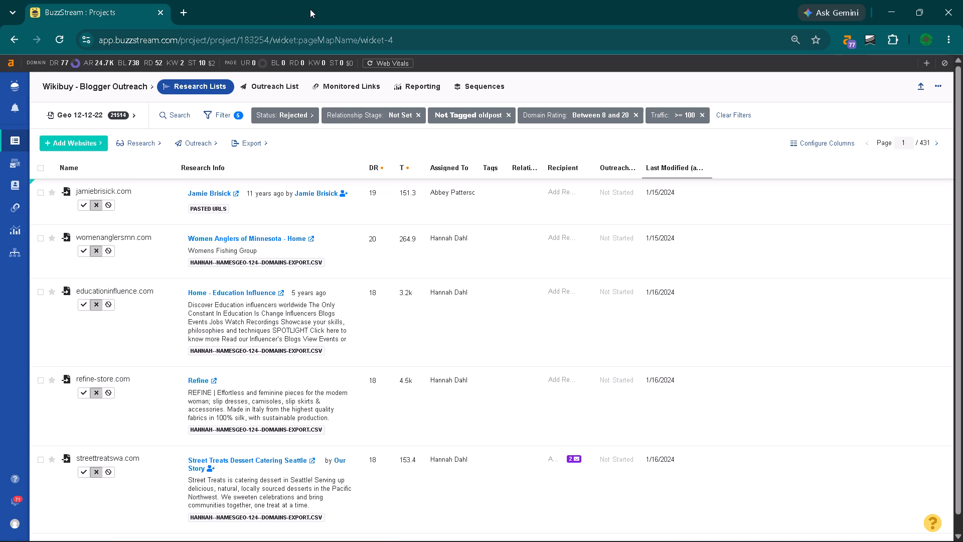
Select all 50 websites on the research list page and bulk-edit their Overall Rating to High.
click(306, 138)
click(40, 168)
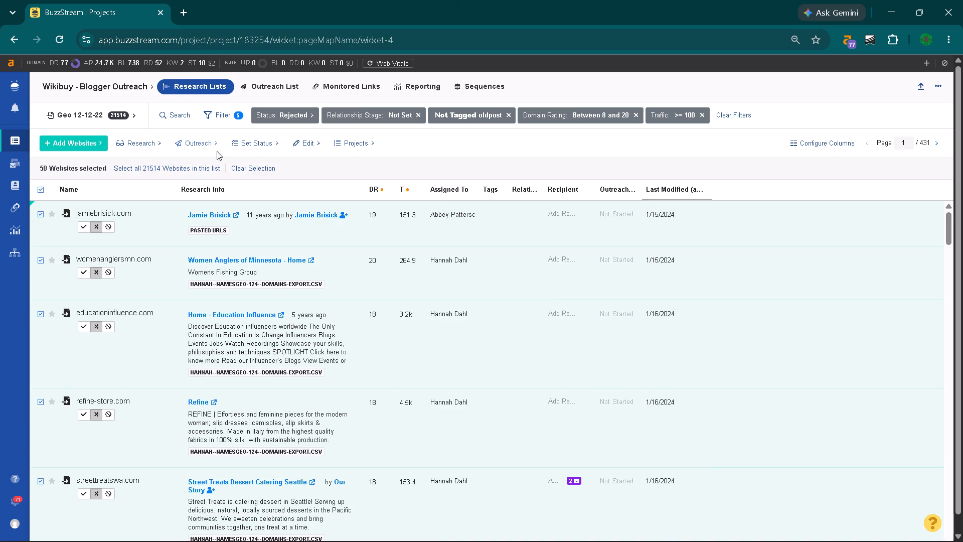
click(313, 146)
click(323, 233)
click(424, 156)
click(425, 240)
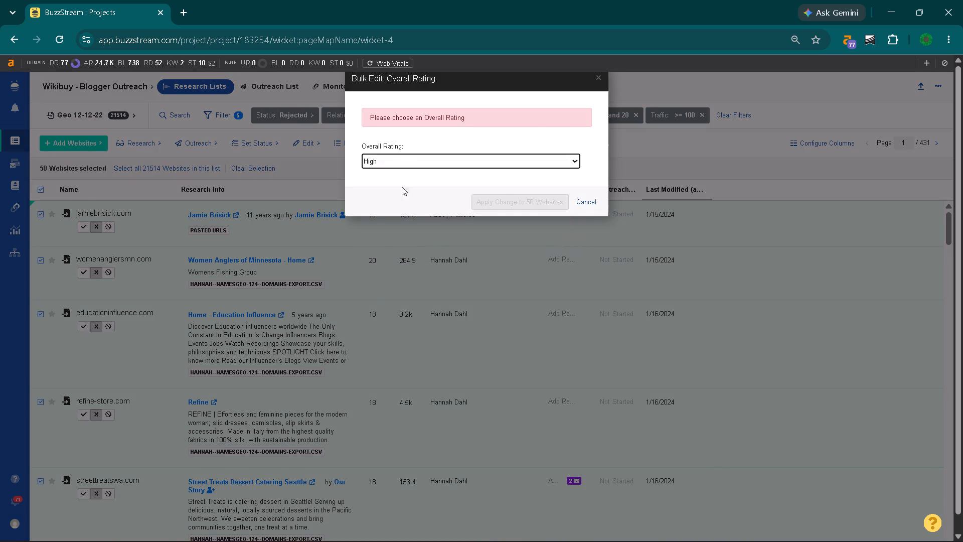
click(506, 170)
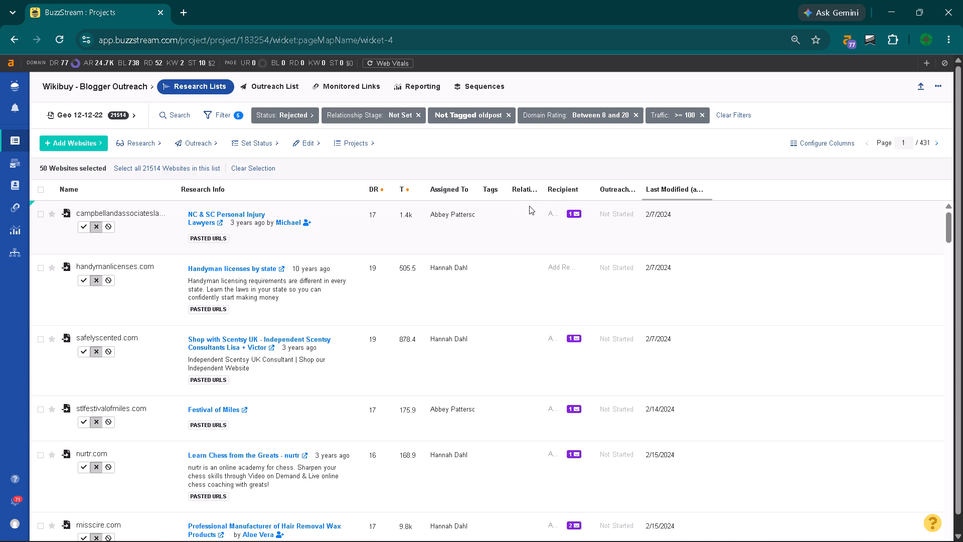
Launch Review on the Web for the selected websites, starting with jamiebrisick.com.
click(138, 145)
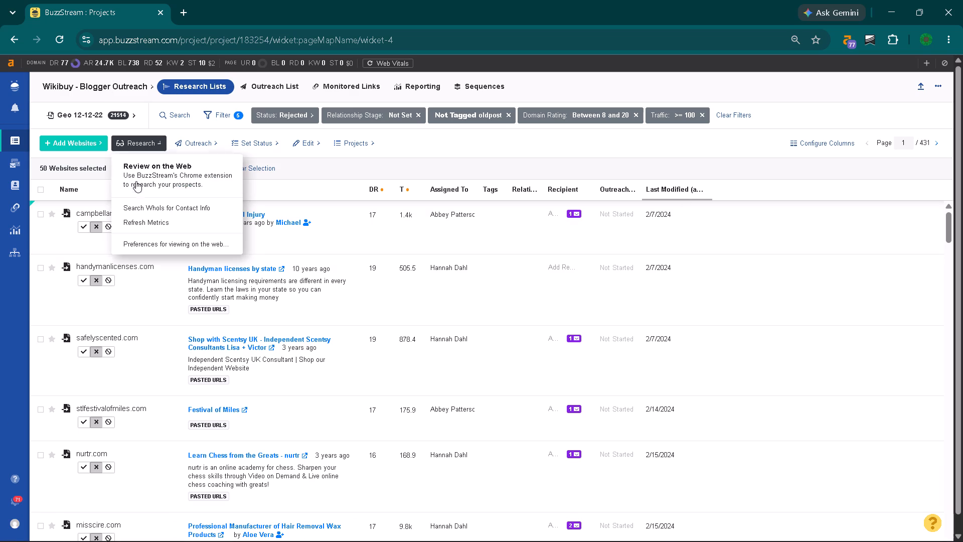
click(133, 163)
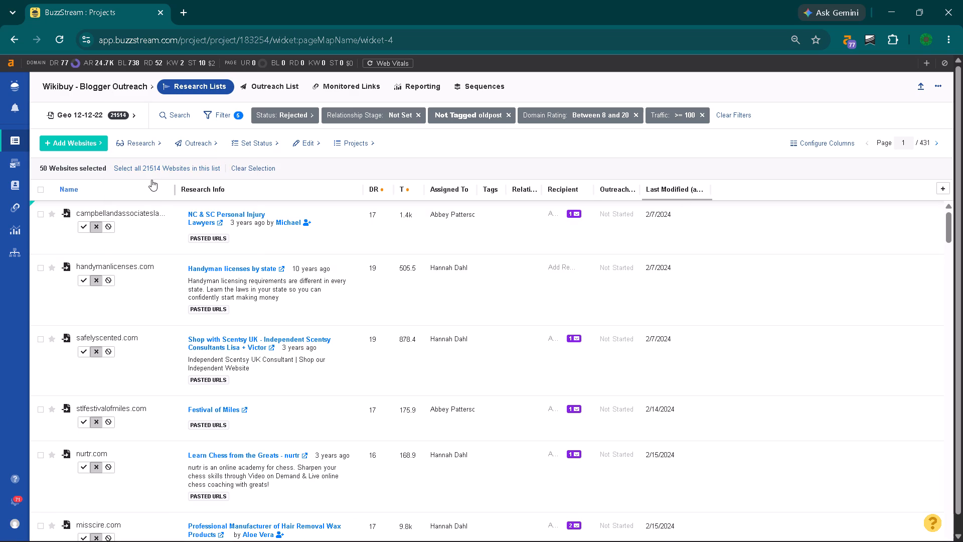
click(138, 137)
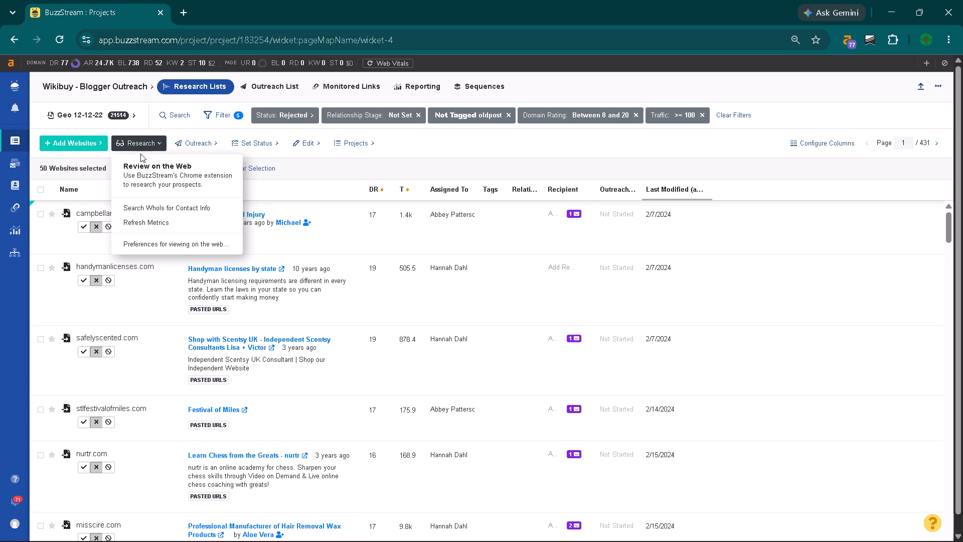
click(144, 174)
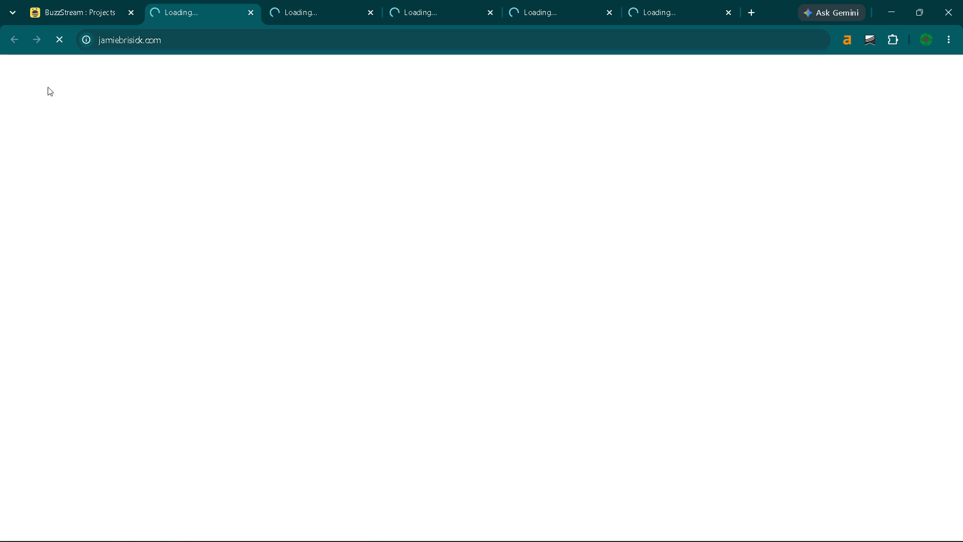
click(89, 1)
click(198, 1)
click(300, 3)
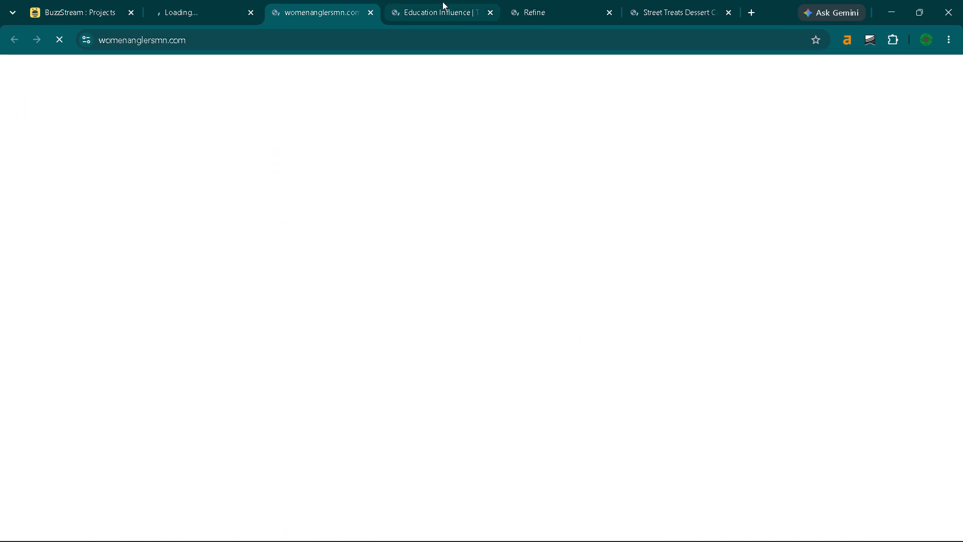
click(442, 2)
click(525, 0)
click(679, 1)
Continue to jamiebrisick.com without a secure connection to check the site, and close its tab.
click(171, 0)
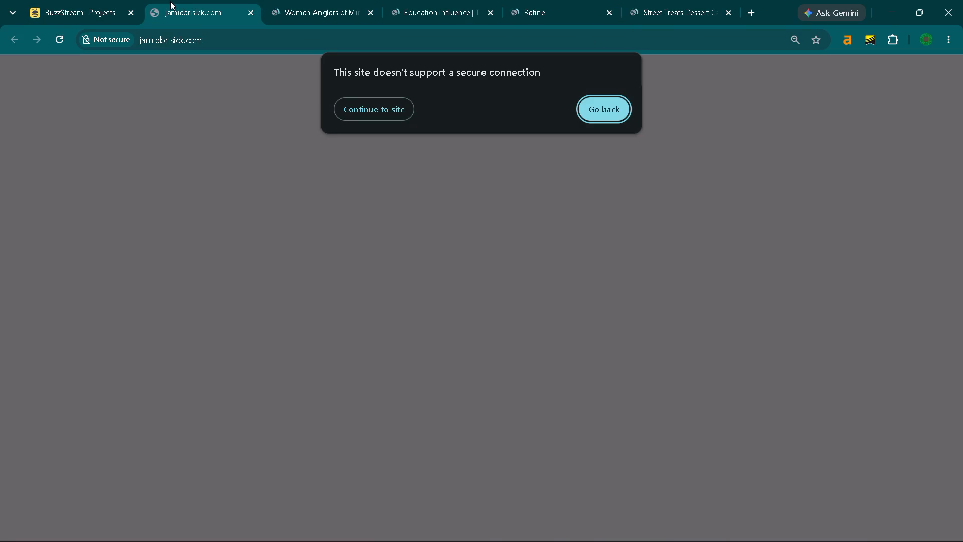
click(357, 115)
click(355, 0)
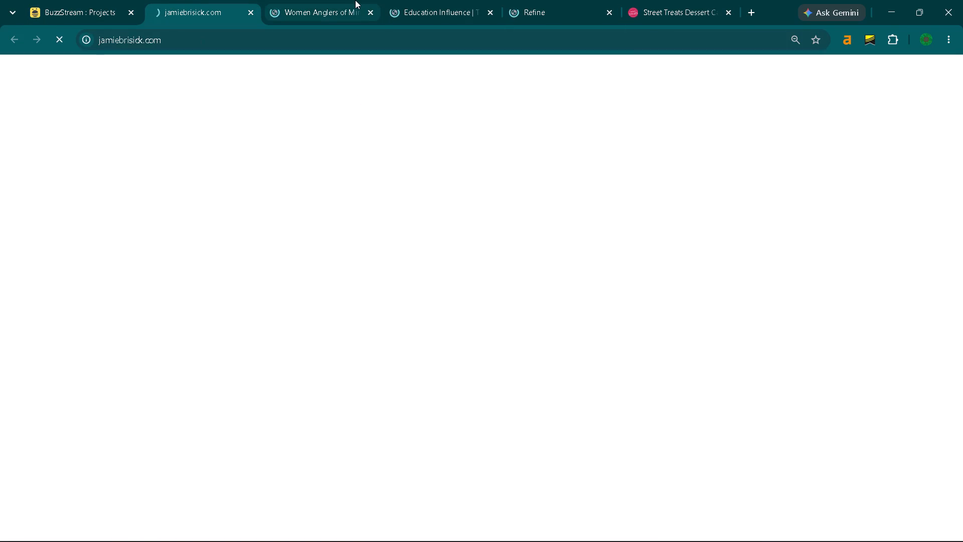
click(203, 0)
click(313, 2)
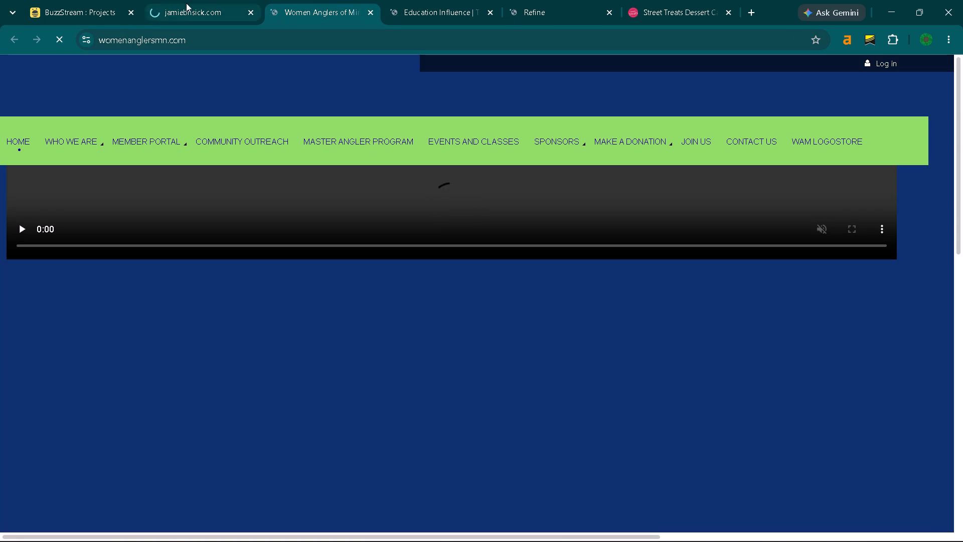
click(204, 0)
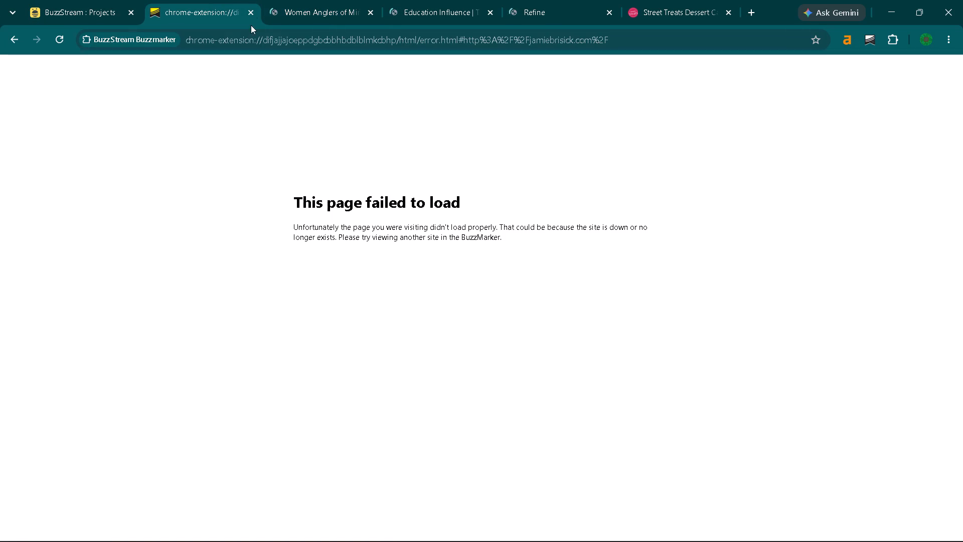
click(251, 11)
Examine the Women Anglers of Minnesota homepage, from the mission statement down to the upcoming events and their dates.
scroll(0, 243, down, 3)
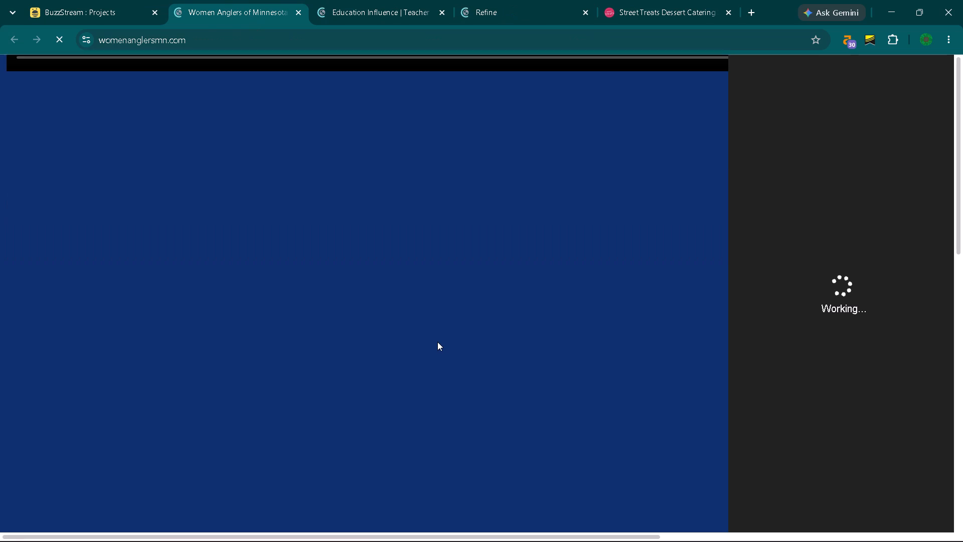
scroll(437, 342, up, 5)
scroll(35, 192, down, 7)
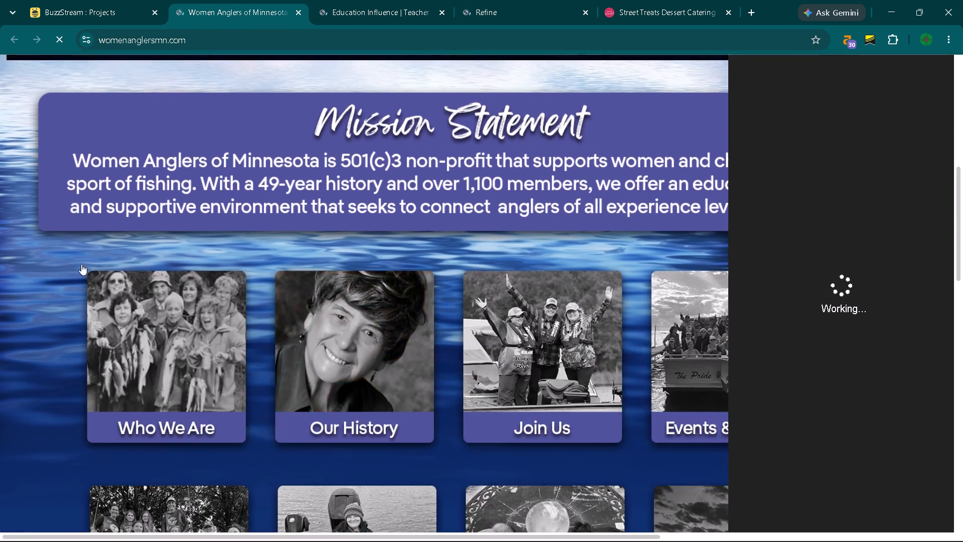
scroll(276, 314, up, 5)
click(20, 343)
scroll(29, 257, down, 4)
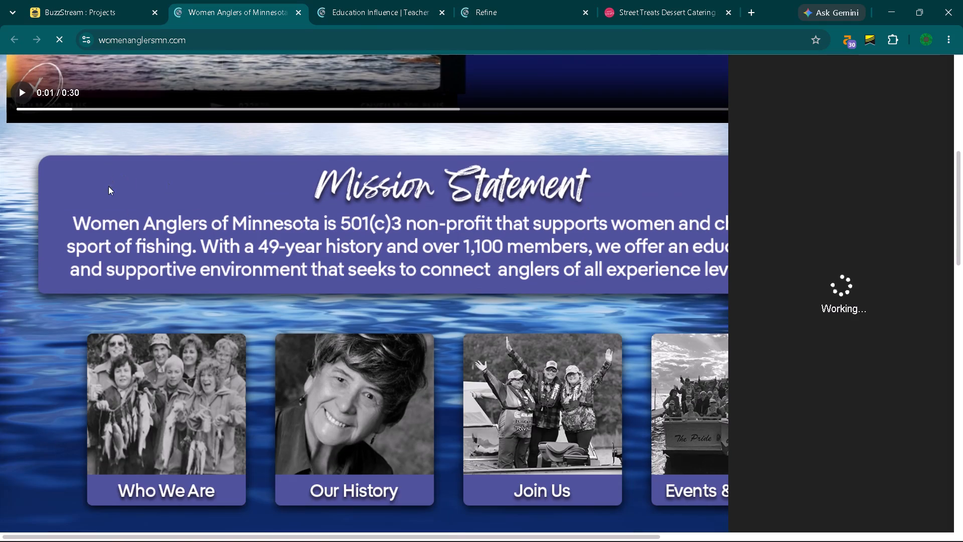
scroll(175, 89, down, 19)
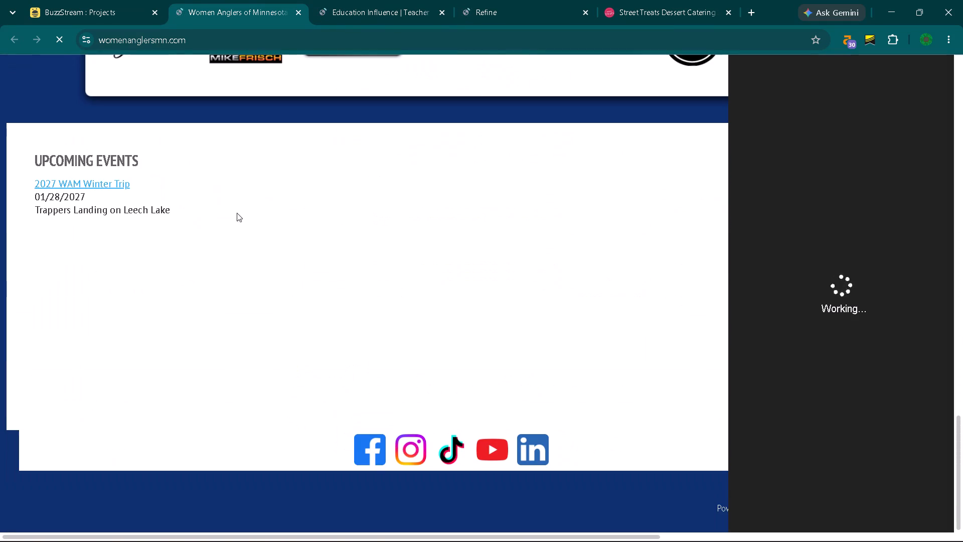
scroll(237, 213, down, 3)
scroll(155, 264, down, 1)
double_click(47, 156)
drag(47, 156, 178, 205)
click(171, 208)
drag(171, 208, 54, 160)
click(35, 153)
drag(35, 153, 179, 229)
click(214, 213)
click(332, 206)
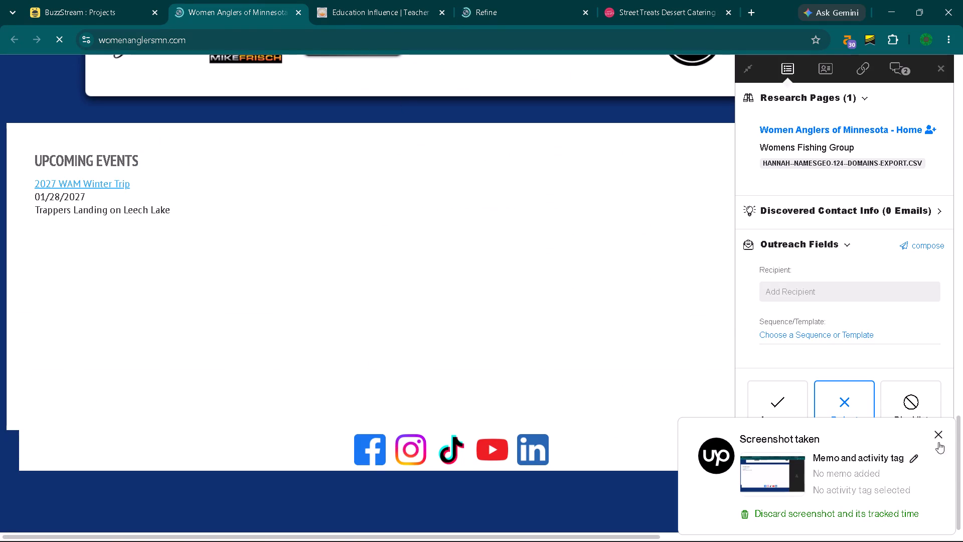
Dismiss the screenshot notification and finish the Women Anglers of Minnesota prospect with its Reject status kept.
click(941, 432)
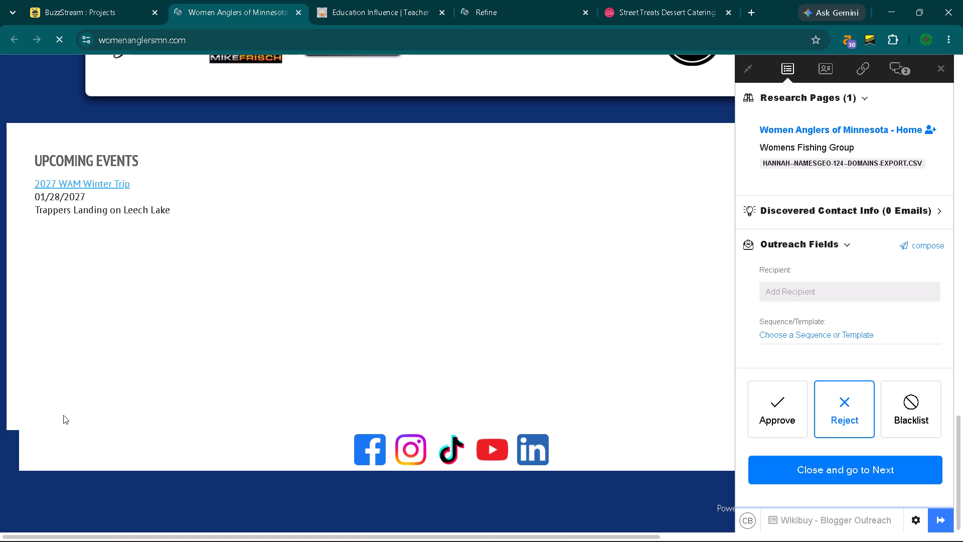
scroll(527, 427, down, 4)
click(831, 472)
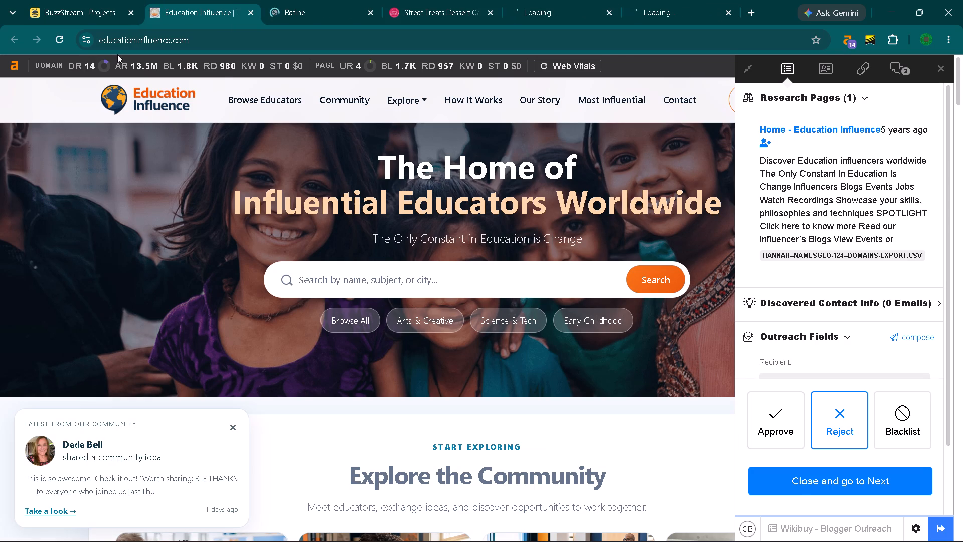
Finish the Education Influence prospect with its Reject status kept, and close its tab.
click(790, 476)
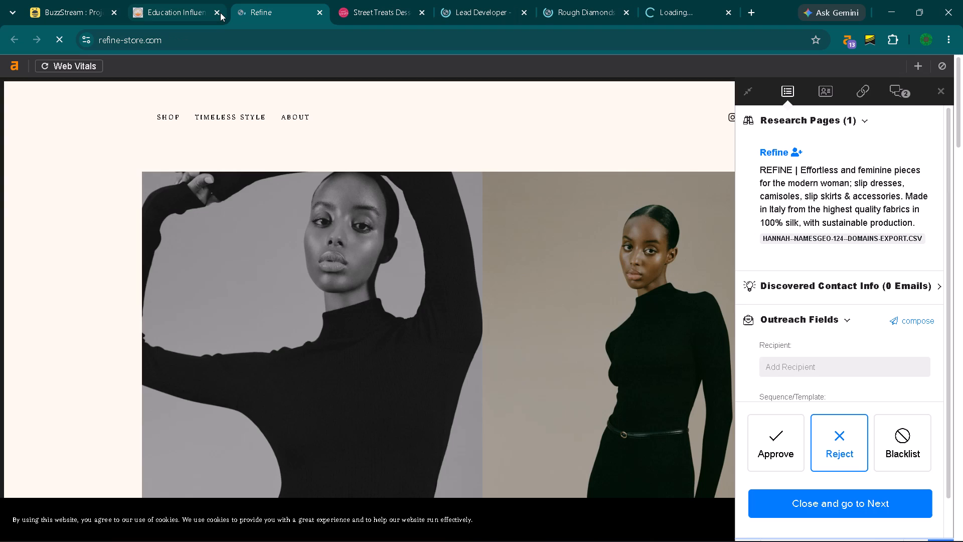
click(220, 13)
click(0, 237)
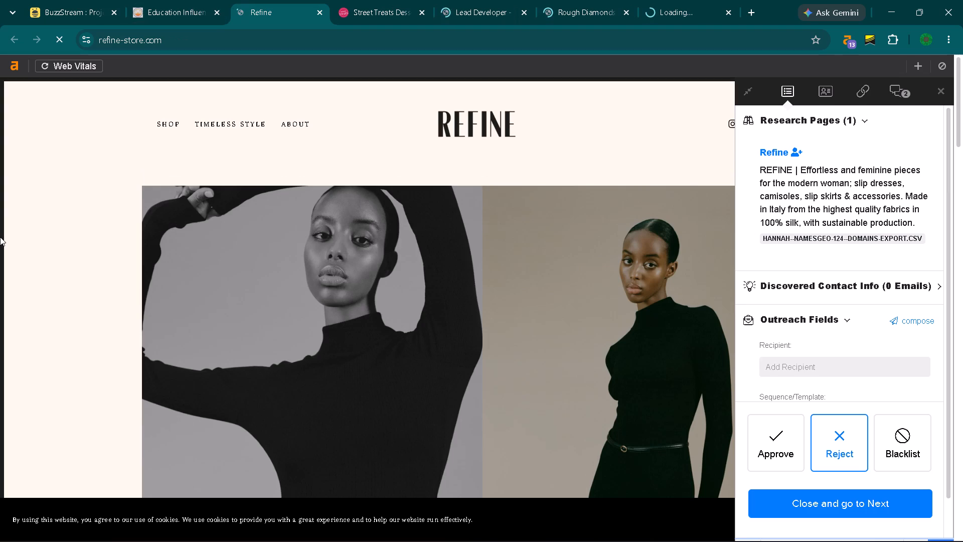
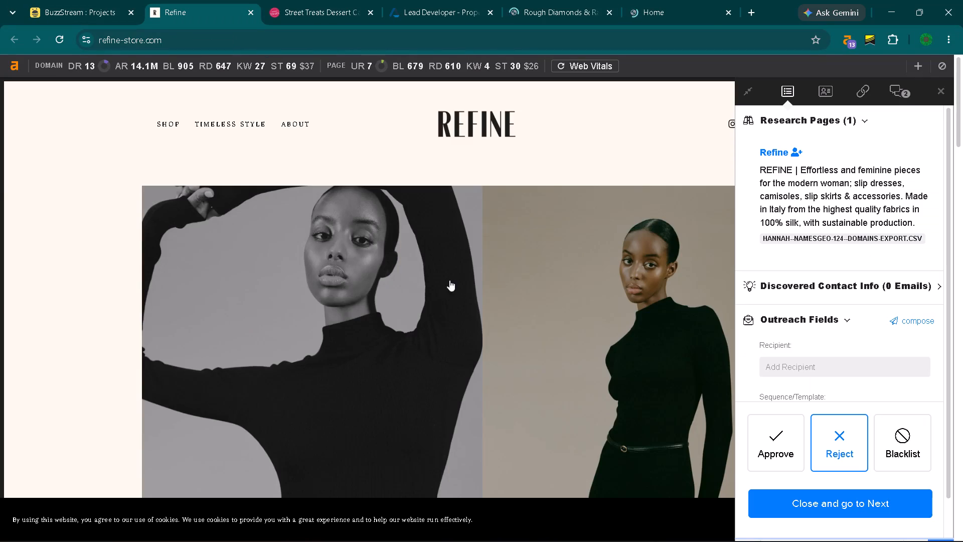
Finish the Refine prospect with its Reject status kept, and advance to the following prospect.
click(11, 199)
click(805, 510)
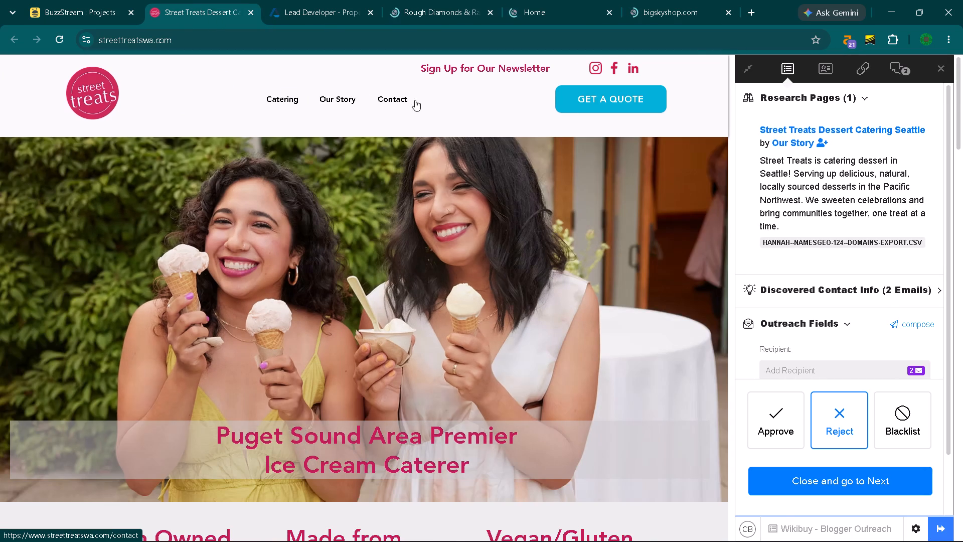
Look over the Street Treats homepage down to its footer and bring up its Ahrefs metrics.
scroll(199, 154, down, 20)
scroll(199, 154, down, 11)
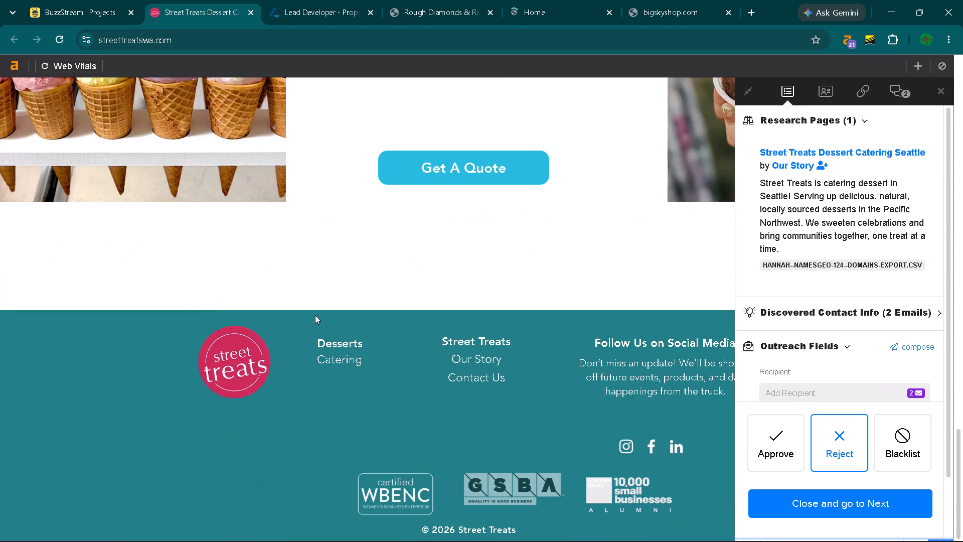
scroll(315, 315, down, 10)
scroll(440, 318, down, 4)
click(844, 44)
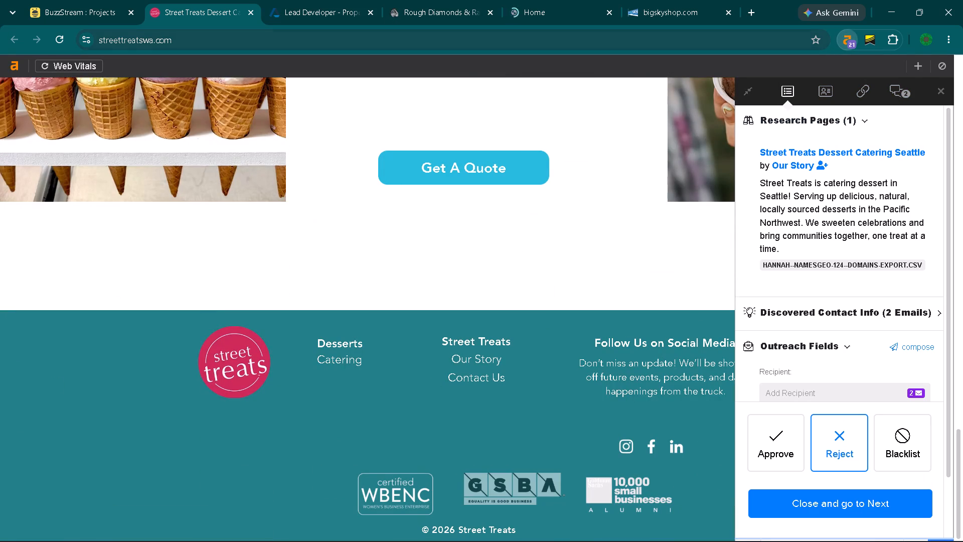
Open streettreatswa.com in the other browser window and examine the page down towards its footer.
click(208, 38)
key(ctrl+c)
key(ctrl+c)
key(ctrl+c)
key(alt+Tab)
click(208, 38)
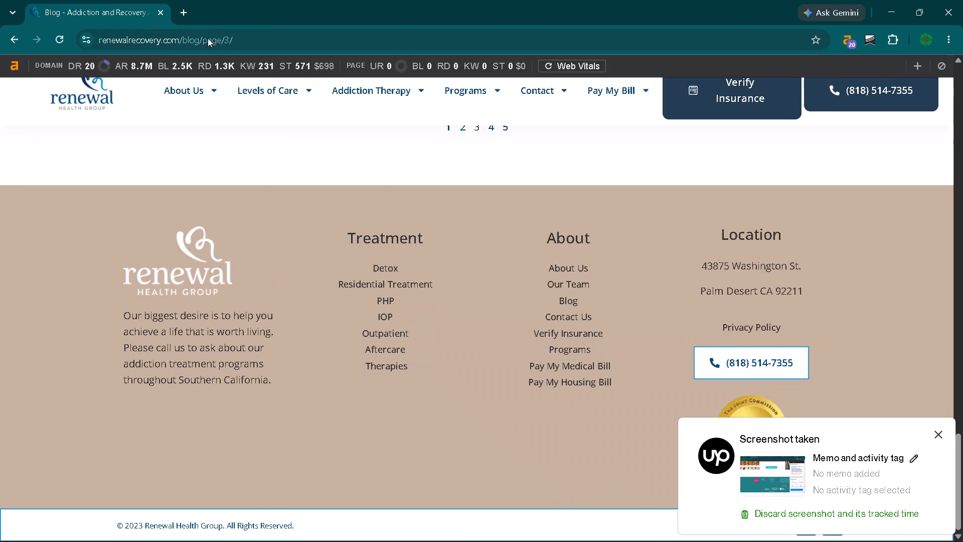
key(ctrl+v)
key(Return)
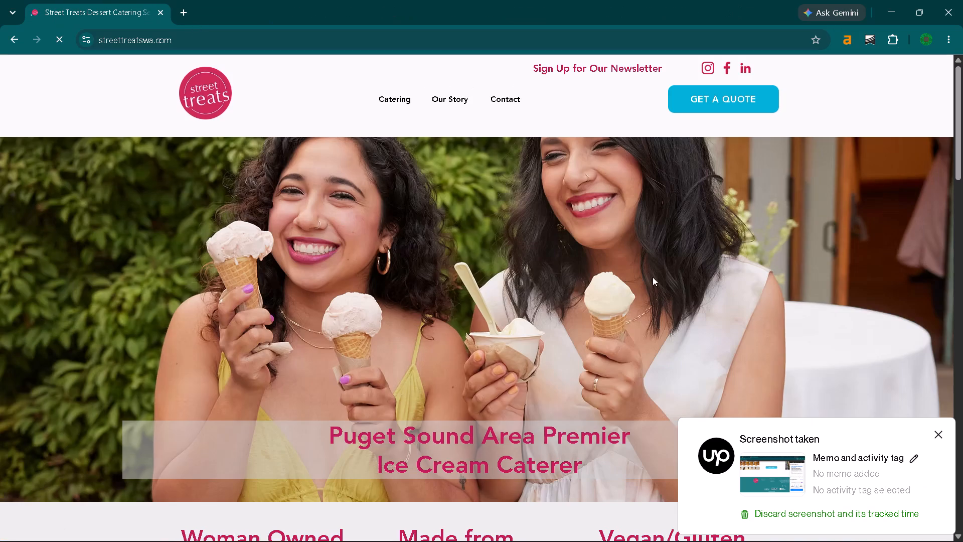
drag(962, 86, 962, 528)
scroll(368, 365, down, 3)
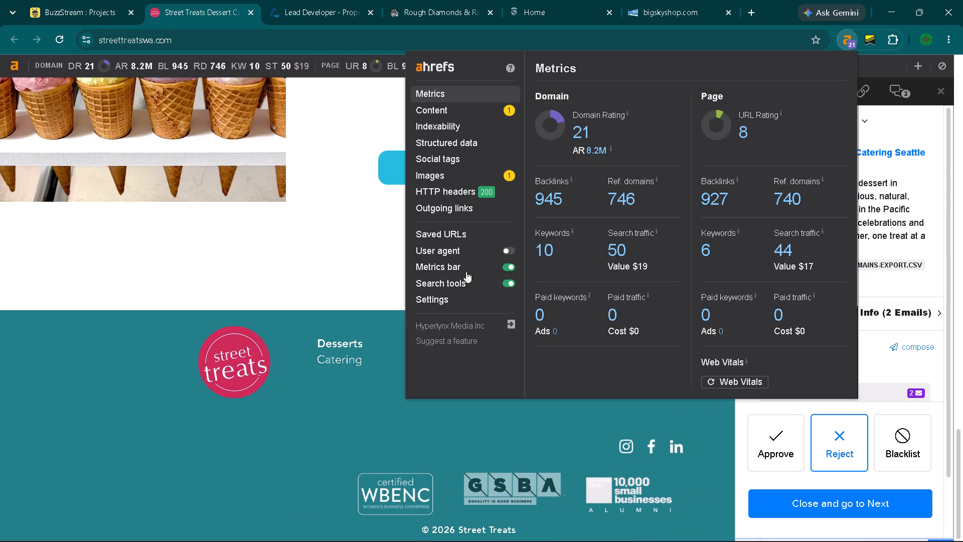
Dismiss the Ahrefs metrics and finish the Street Treats prospect with its Reject status kept.
click(0, 361)
click(794, 505)
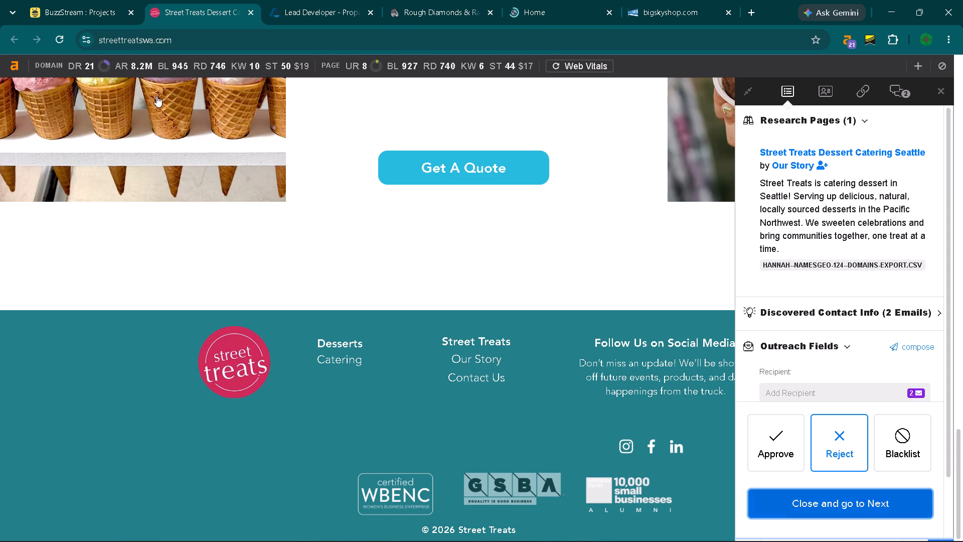
click(221, 8)
click(140, 269)
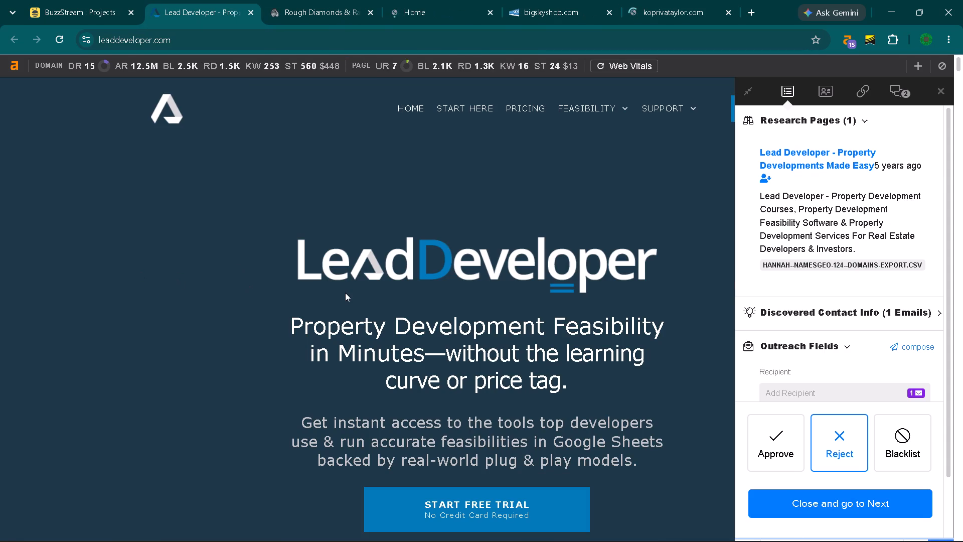
Open the Lead Developer prospect's address, leaddeveloper.com, in the other browser window.
click(186, 33)
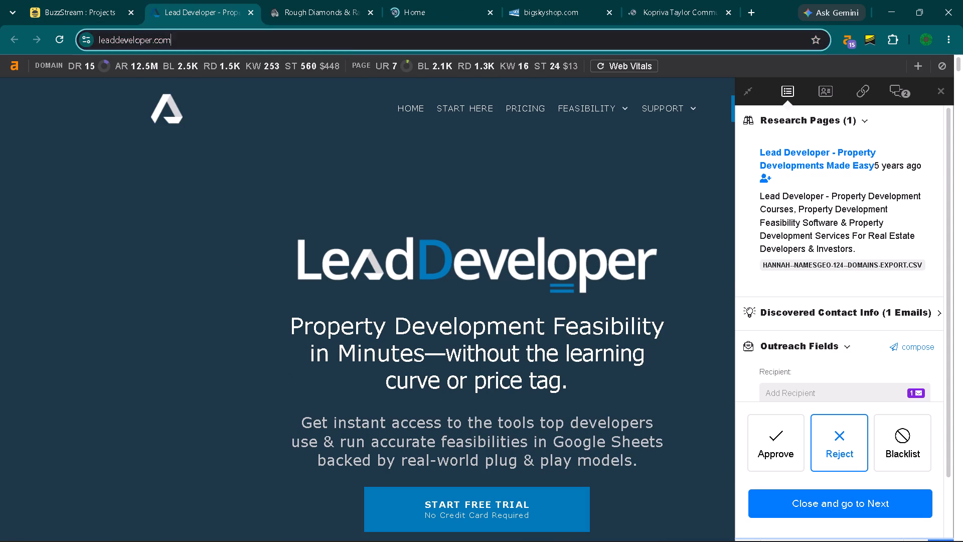
key(ctrl+c)
key(ctrl+c)
key(ctrl+c)
key(alt+Tab)
click(188, 37)
key(ctrl+v)
key(ctrl+Return)
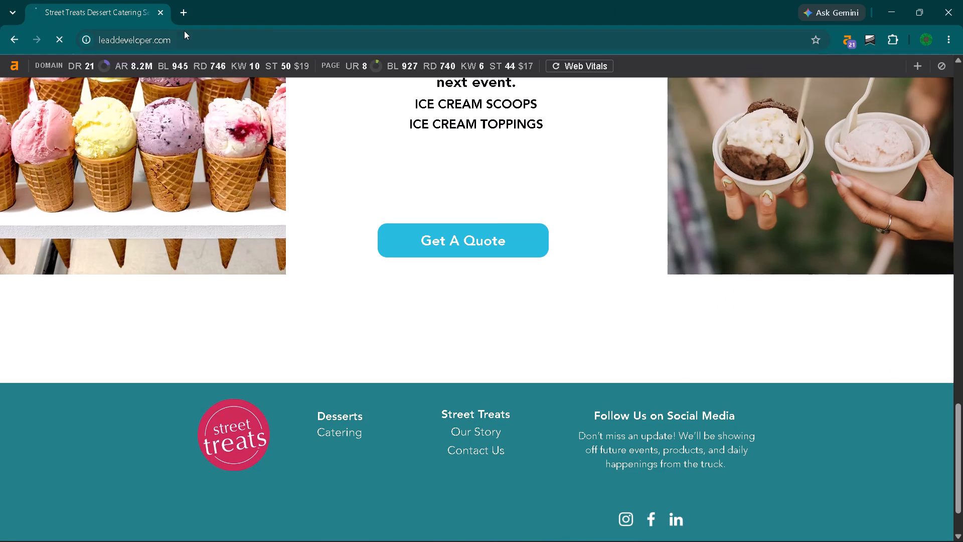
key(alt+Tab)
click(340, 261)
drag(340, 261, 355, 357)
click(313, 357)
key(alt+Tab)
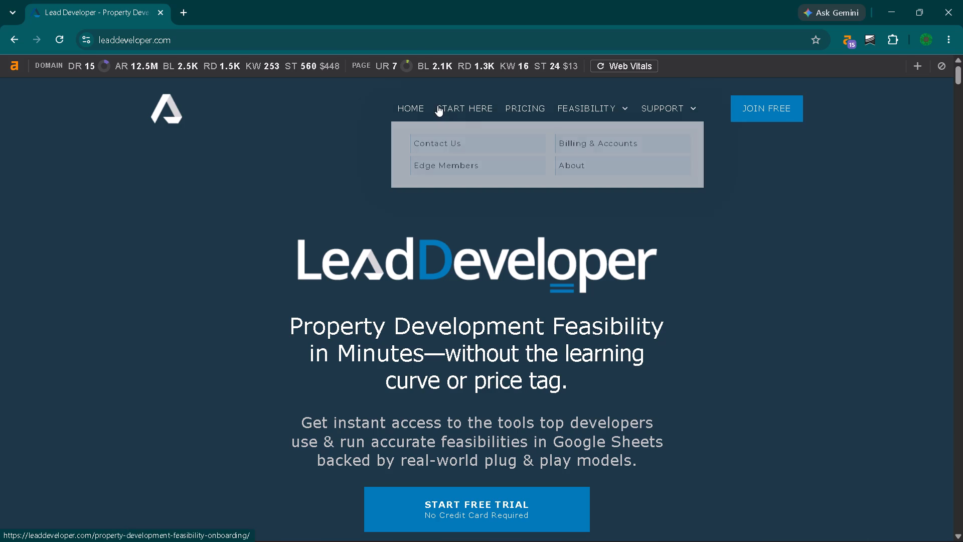
Examine the Lead Developer homepage from its opening section down to the footer links.
scroll(241, 181, down, 20)
scroll(241, 181, down, 5)
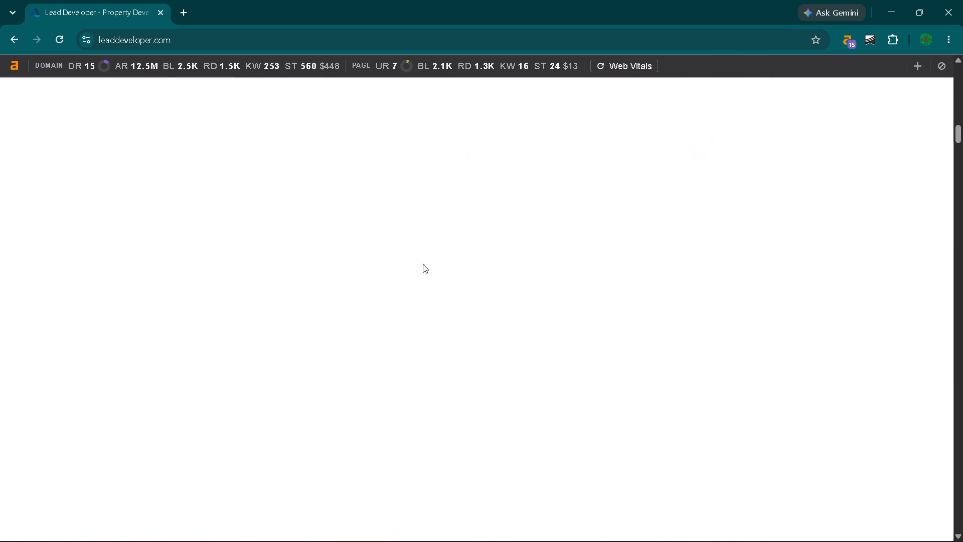
scroll(351, 249, down, 14)
scroll(441, 296, down, 14)
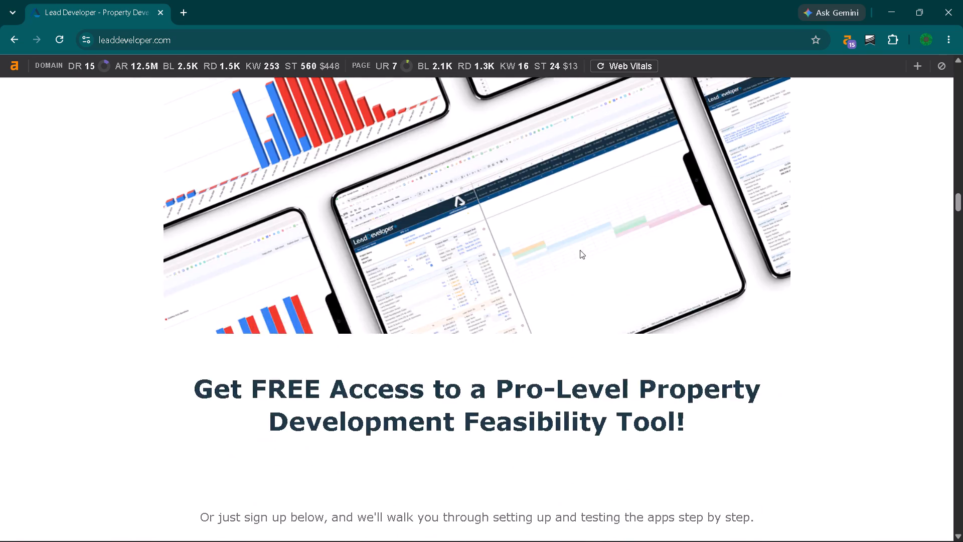
scroll(580, 250, down, 20)
scroll(580, 250, down, 2)
scroll(251, 276, down, 4)
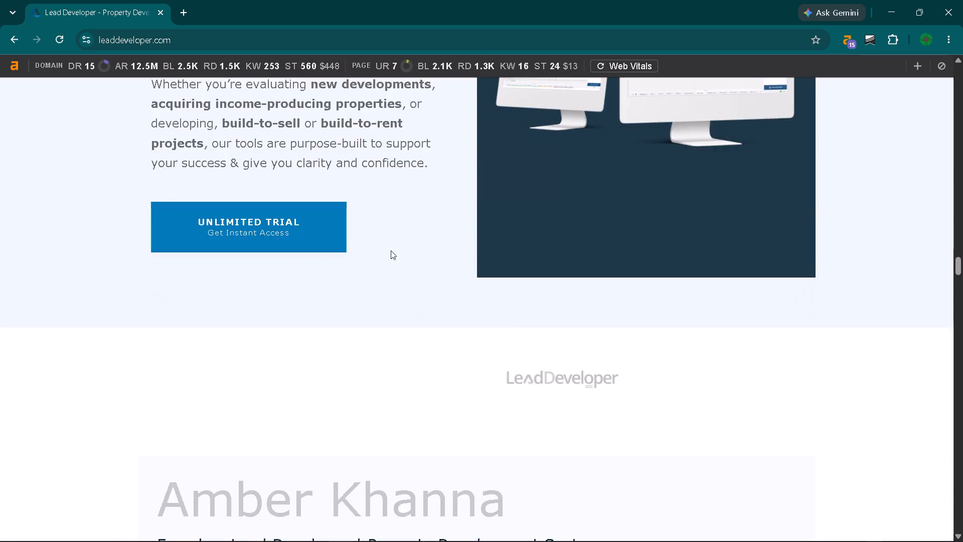
scroll(391, 250, down, 20)
scroll(391, 250, down, 11)
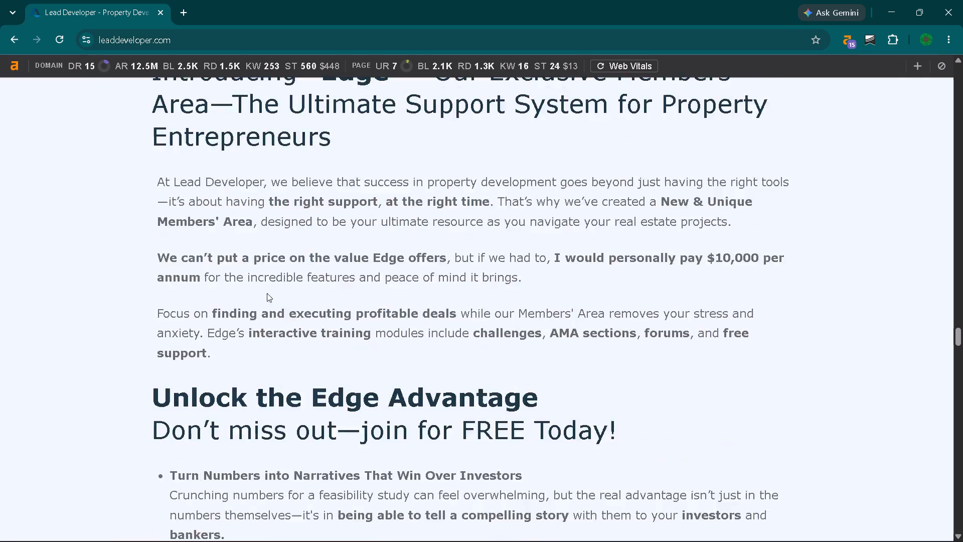
scroll(267, 293, down, 20)
scroll(267, 293, down, 11)
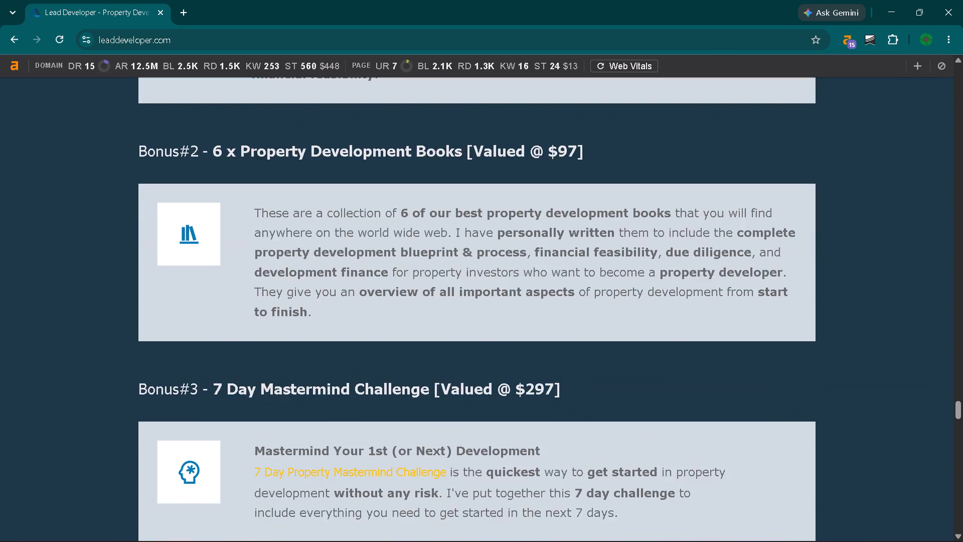
scroll(314, 293, down, 20)
scroll(344, 302, down, 7)
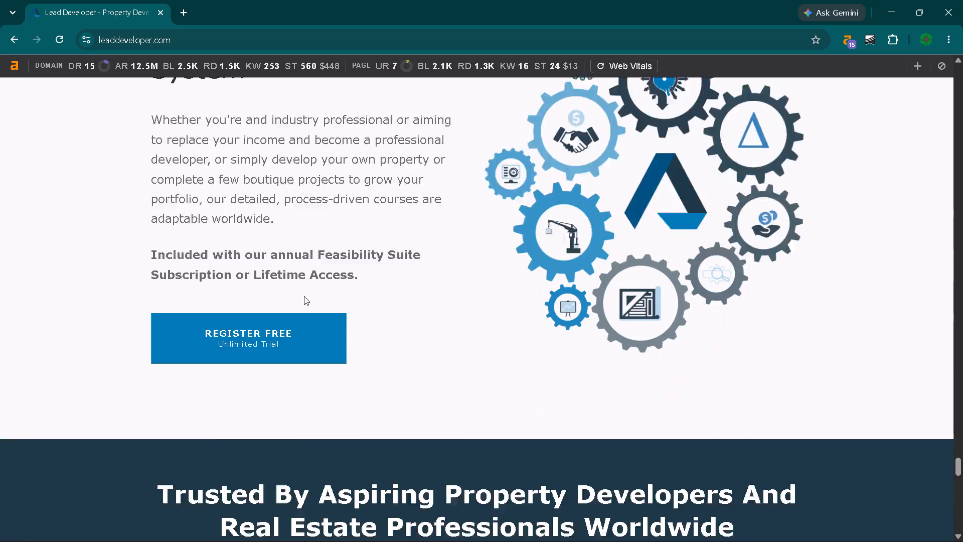
scroll(304, 296, down, 11)
scroll(220, 188, down, 7)
scroll(289, 283, down, 7)
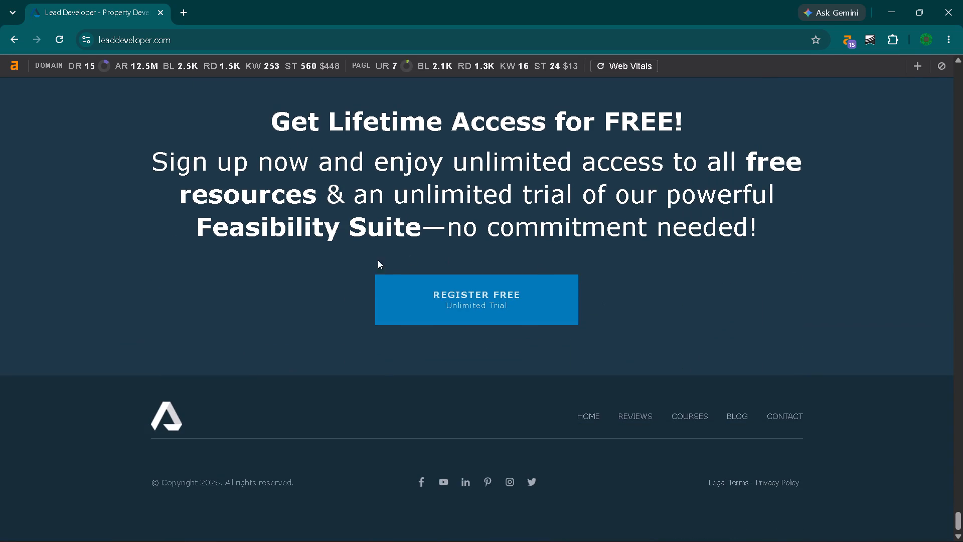
scroll(378, 260, down, 4)
scroll(586, 379, down, 2)
Go to the Lead Developer blog and open the 21 Casino, WildRobin and Slottica articles in separate tabs.
double_click(729, 411)
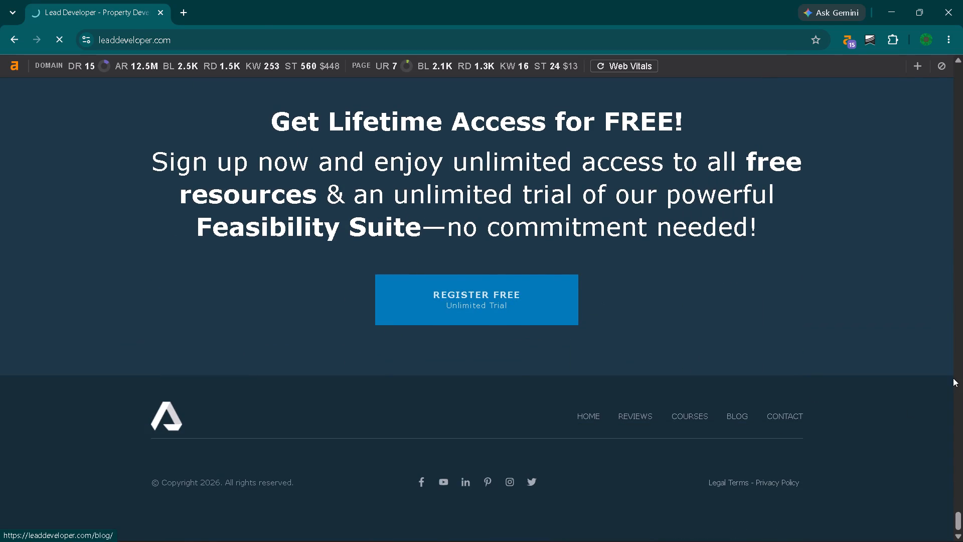
key(alt+Tab)
key(alt+Tab)
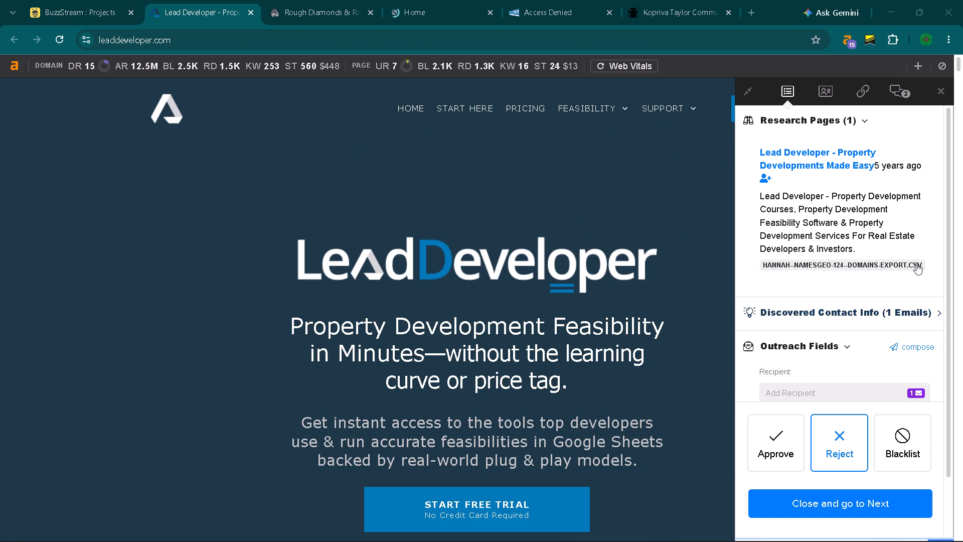
scroll(287, 269, down, 5)
scroll(307, 190, down, 3)
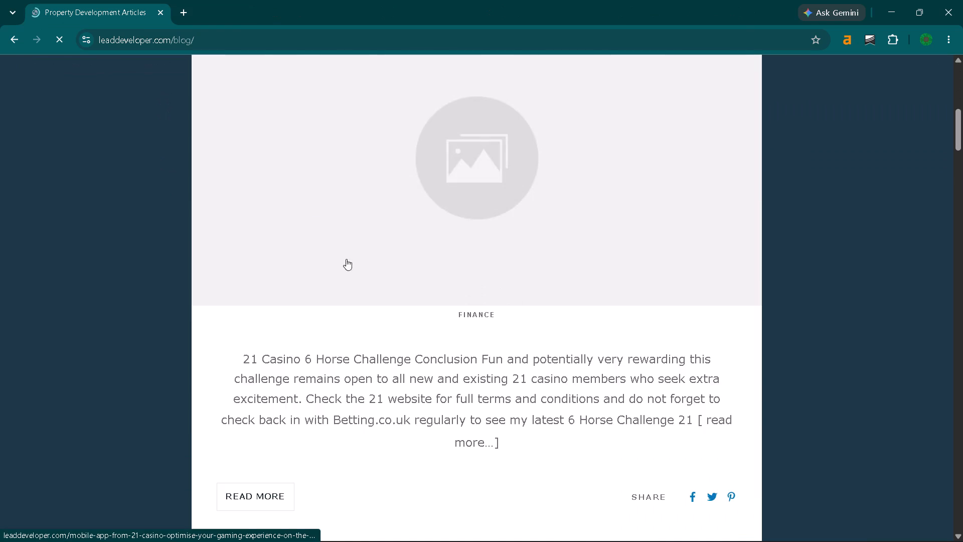
scroll(360, 279, up, 4)
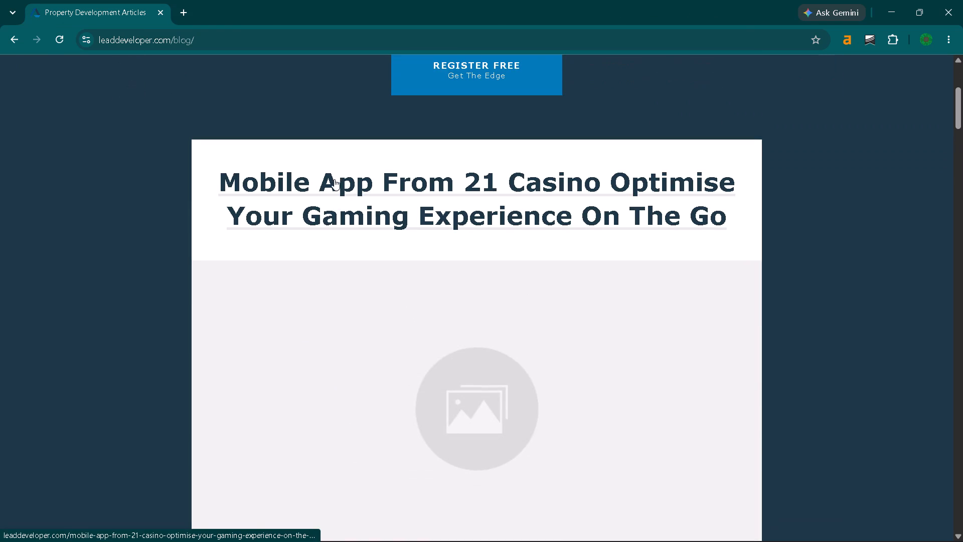
ctrl+click(334, 179)
scroll(326, 215, down, 6)
scroll(410, 355, down, 4)
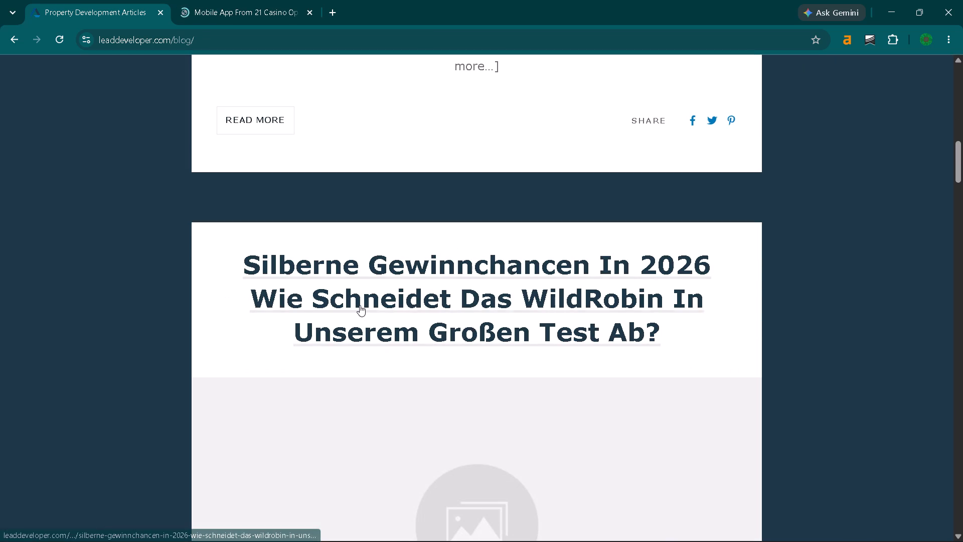
ctrl+click(360, 305)
scroll(345, 296, up, 1)
scroll(337, 298, down, 15)
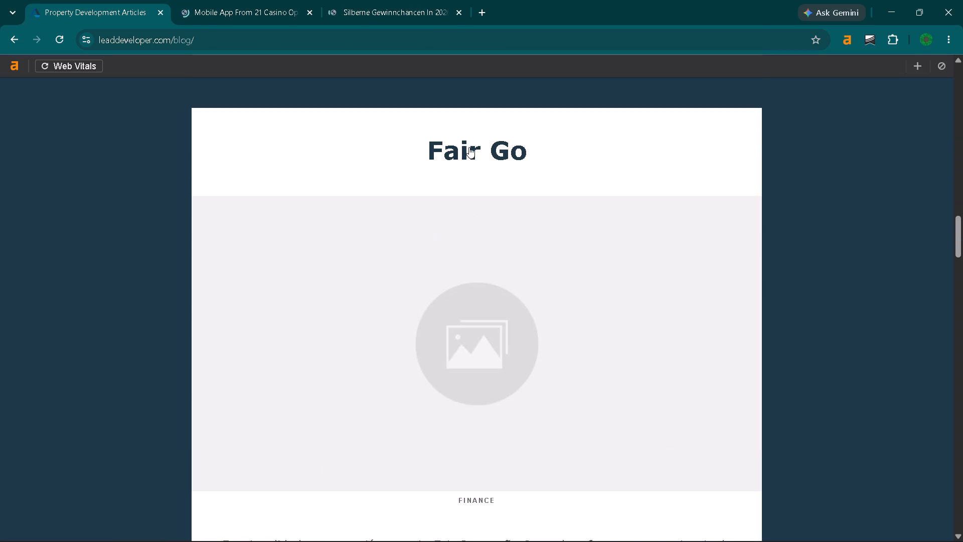
scroll(395, 241, down, 5)
scroll(385, 305, down, 3)
scroll(415, 334, down, 1)
ctrl+click(353, 279)
Examine the 21 Casino mobile app article, including its table of contents and opening sections.
key(ctrl+Tab)
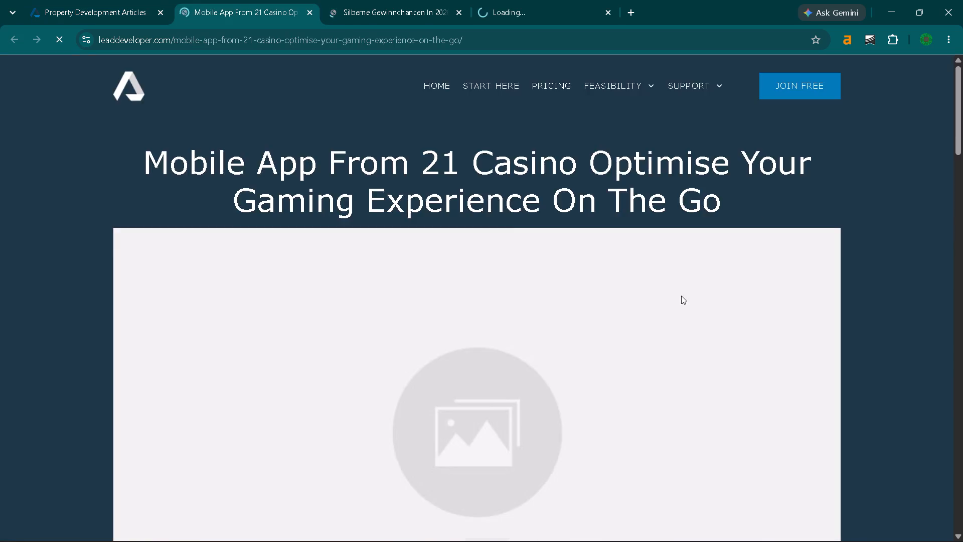
scroll(329, 155, down, 7)
scroll(333, 274, down, 1)
scroll(254, 241, down, 6)
scroll(520, 286, up, 5)
scroll(422, 272, up, 4)
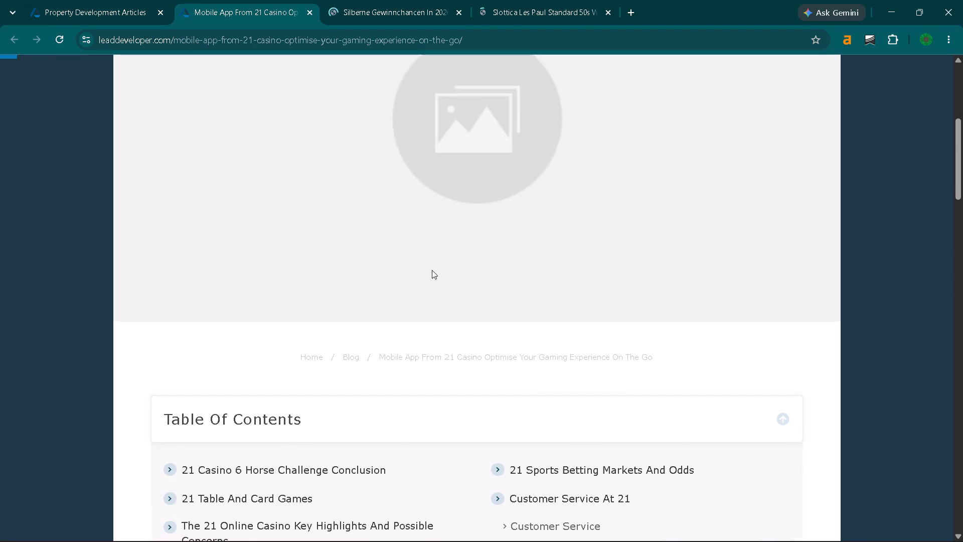
click(270, 352)
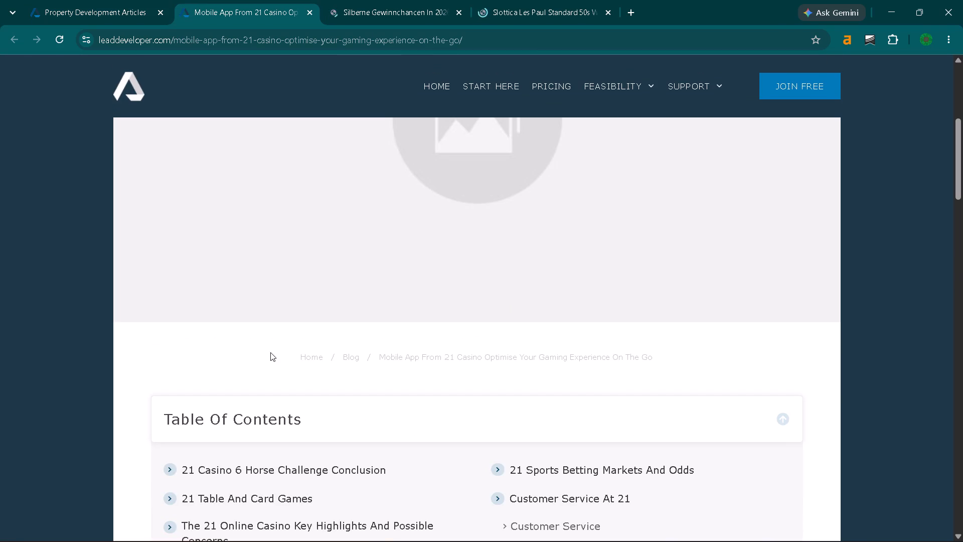
drag(270, 352, 610, 454)
scroll(397, 423, down, 10)
click(119, 287)
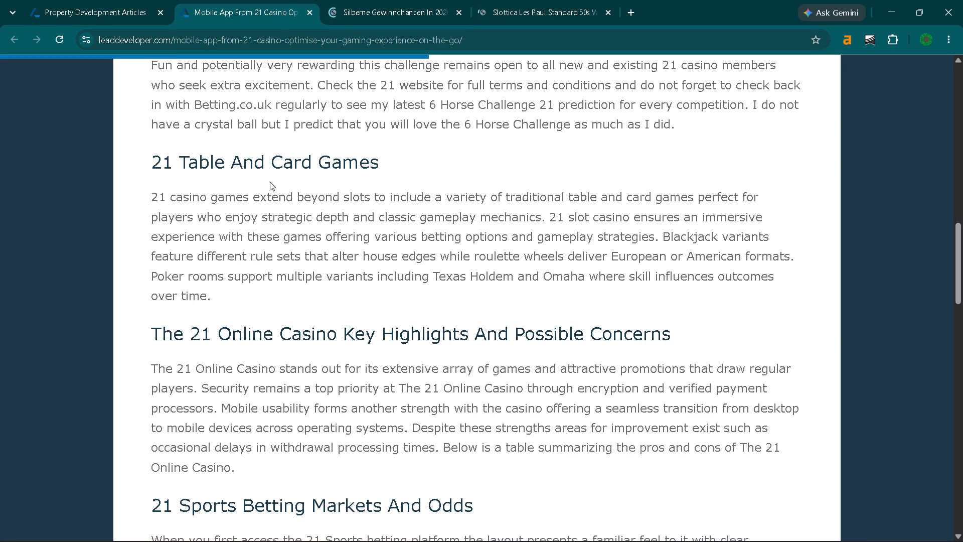
Search the 21 Casino article's page source for "publish" to check its publication date, and close the source tab.
right_click(270, 182)
click(361, 492)
key(ctrl+f)
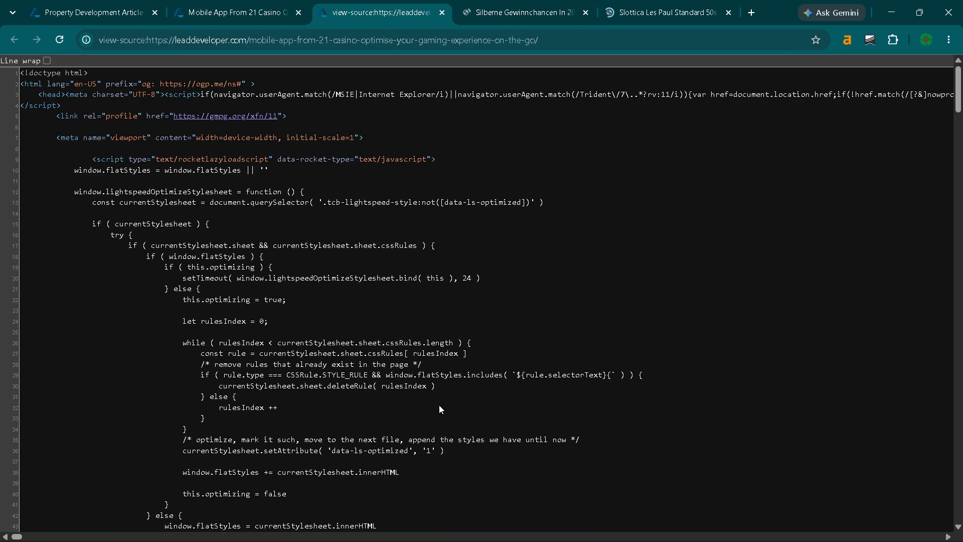
key(Return)
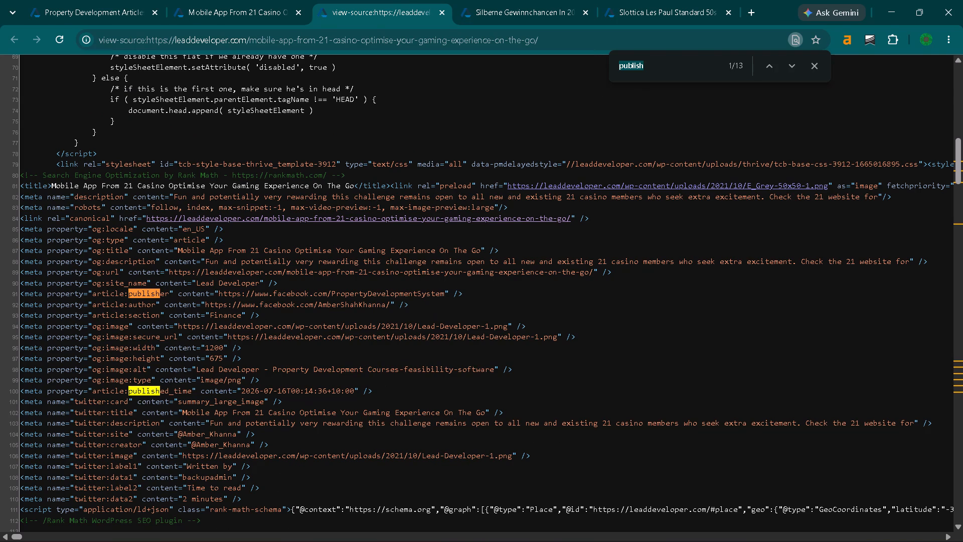
click(539, 392)
key(ctrl+w)
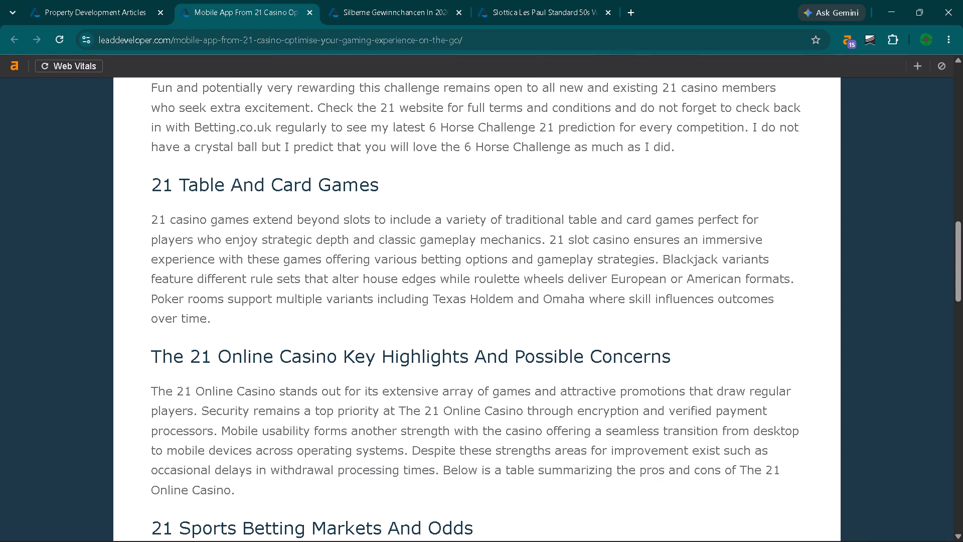
Read the rest of the 21 Casino article through its customer support sections, and close its tab.
scroll(191, 204, down, 6)
scroll(289, 265, down, 5)
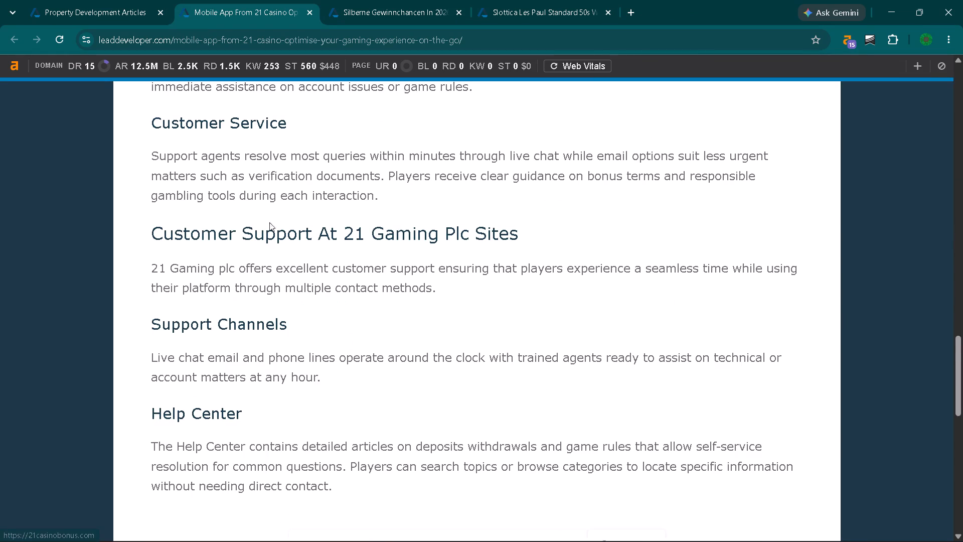
scroll(236, 249, down, 14)
key(ctrl+w)
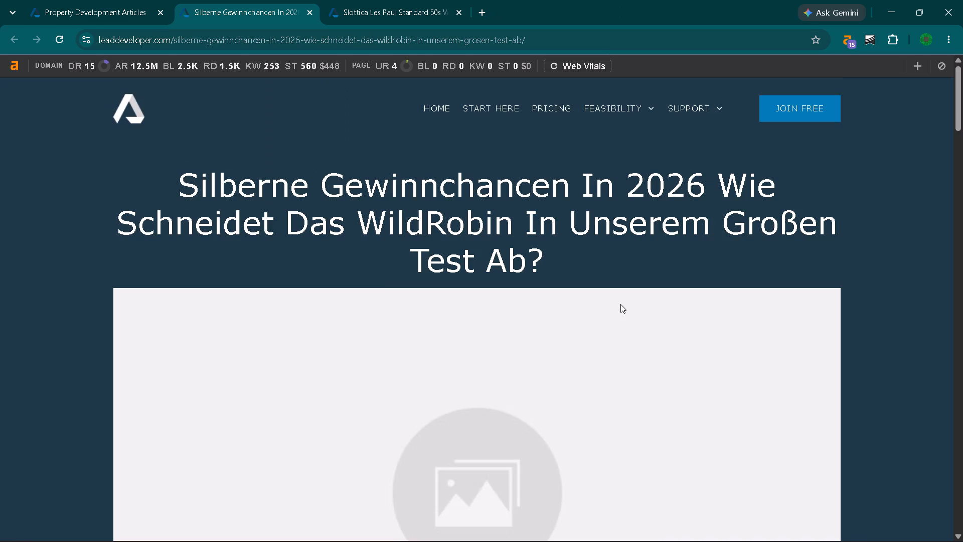
Skim the German WildRobin article for casino content and outgoing links, and close its tab.
scroll(420, 199, down, 10)
scroll(281, 259, down, 13)
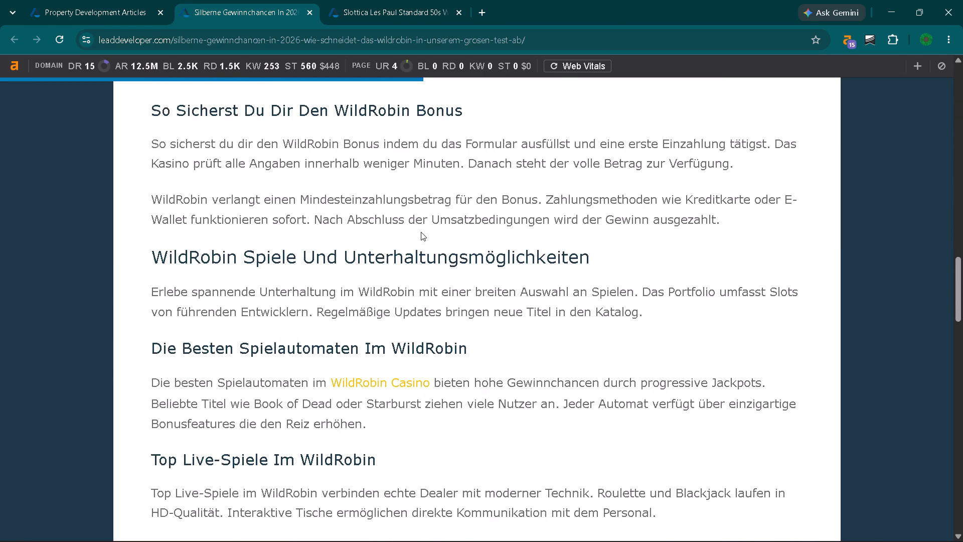
scroll(421, 232, down, 3)
scroll(338, 262, down, 10)
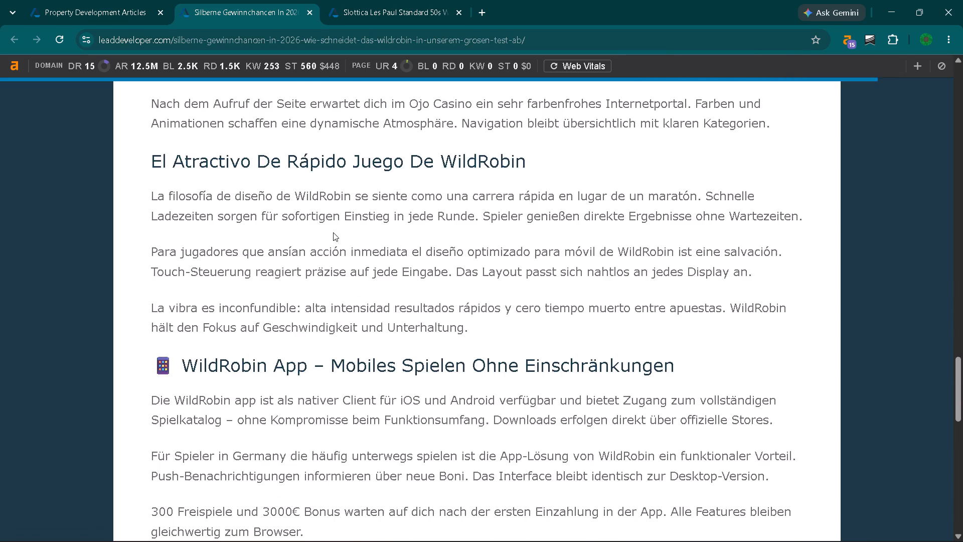
scroll(333, 232, down, 2)
scroll(299, 260, down, 6)
key(ctrl+w)
Skim the Polish Slottica article for casino content and outgoing links, and close its tab.
scroll(406, 234, down, 10)
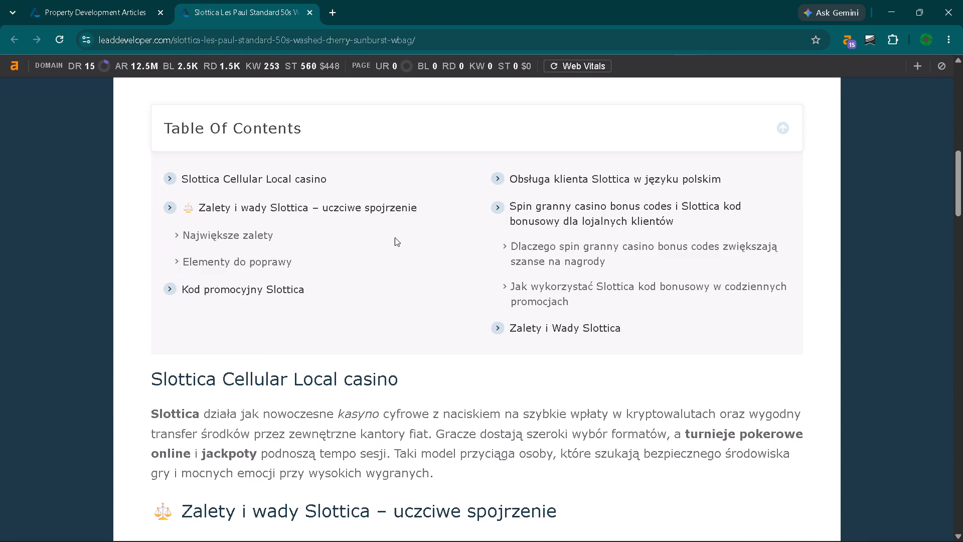
scroll(484, 269, down, 6)
scroll(359, 239, down, 3)
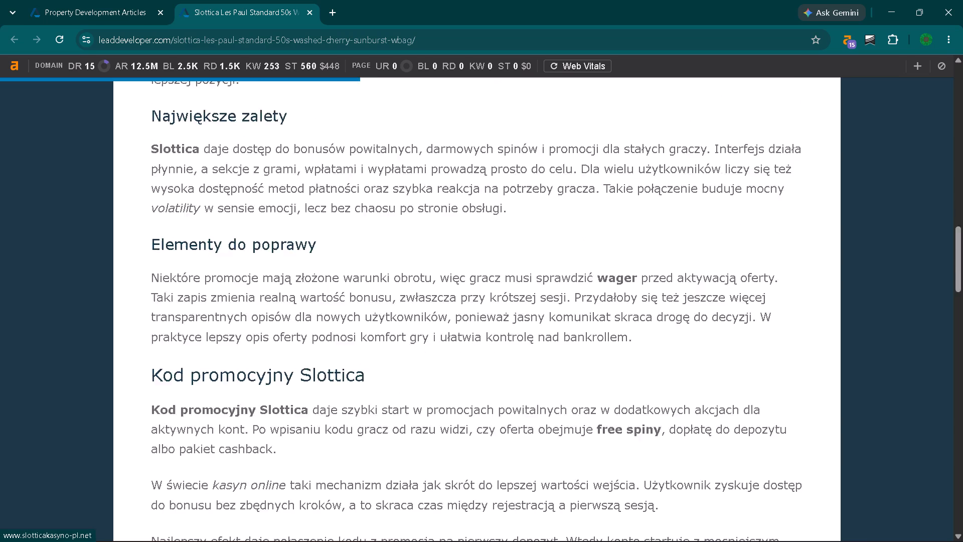
scroll(327, 273, down, 14)
key(ctrl+w)
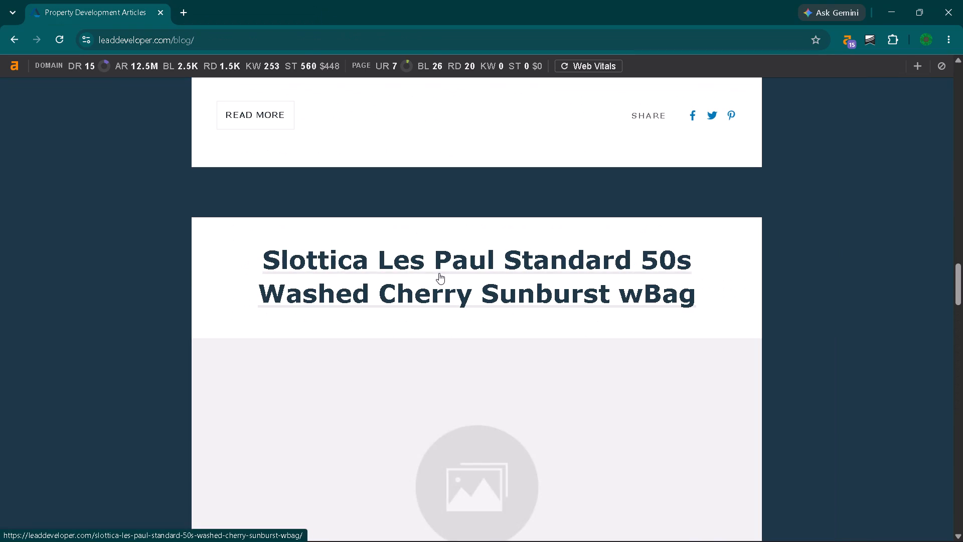
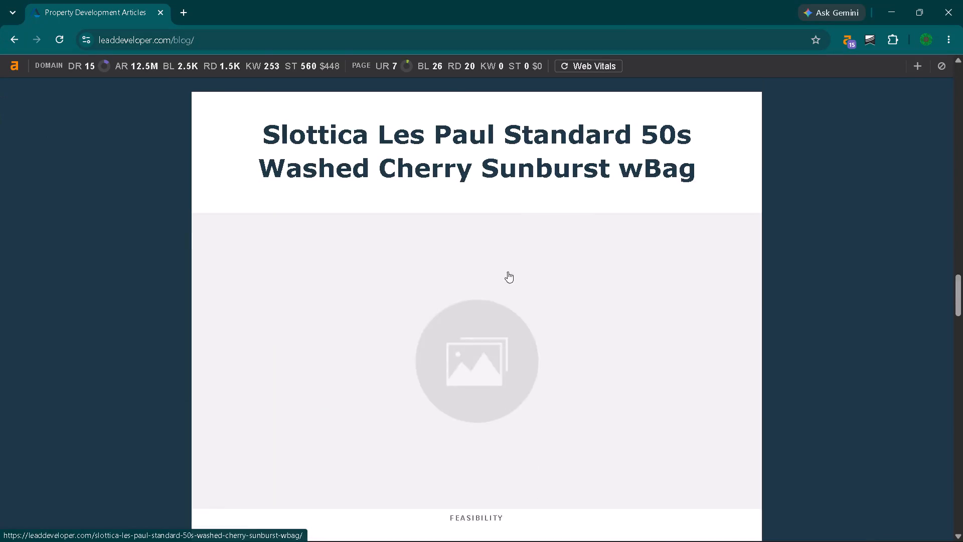
Return to the Lead Developer prospect, keep it rejected, advance to the next prospect in the batch, and close the Lead Developer tab.
key(alt+Tab)
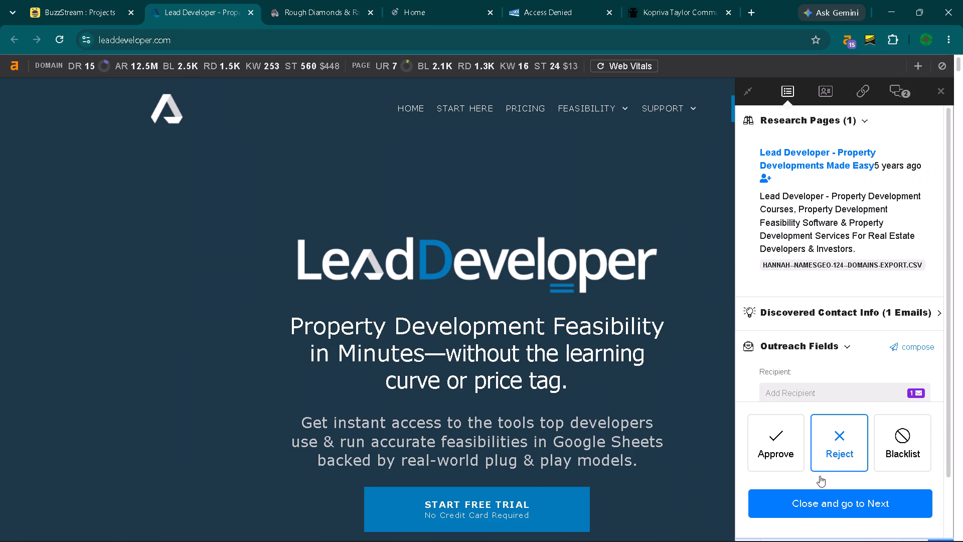
click(814, 497)
click(821, 502)
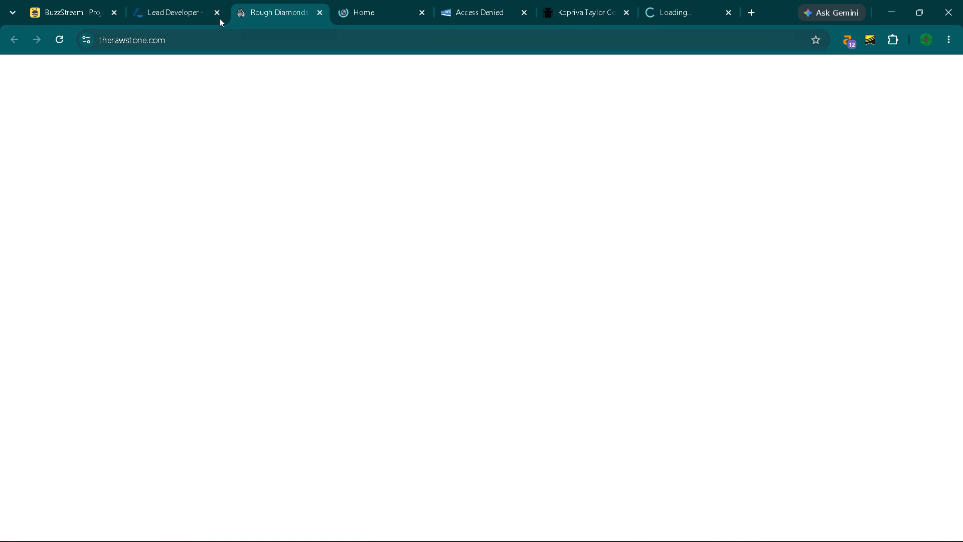
click(219, 12)
click(126, 156)
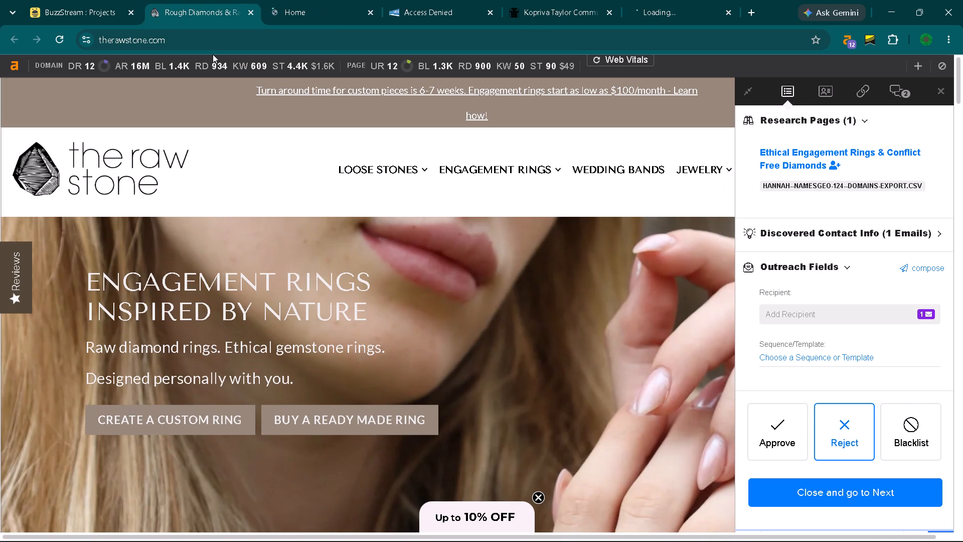
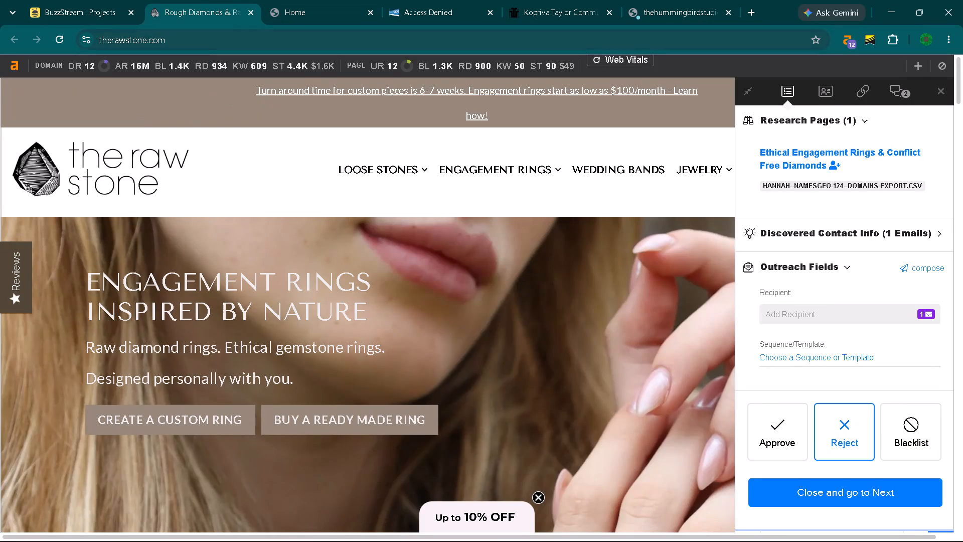
Copy the therawstone.com address and open the site in the other Chrome window without the BuzzStream sidebar.
click(208, 39)
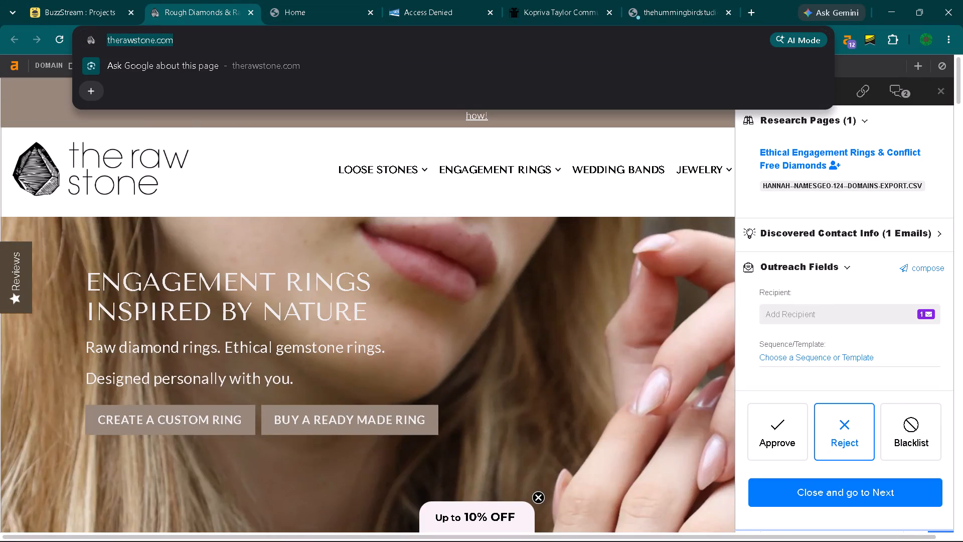
key(ctrl+c)
key(ctrl+c)
key(ctrl+c)
key(alt+Tab)
click(208, 39)
key(ctrl+v)
key(Return)
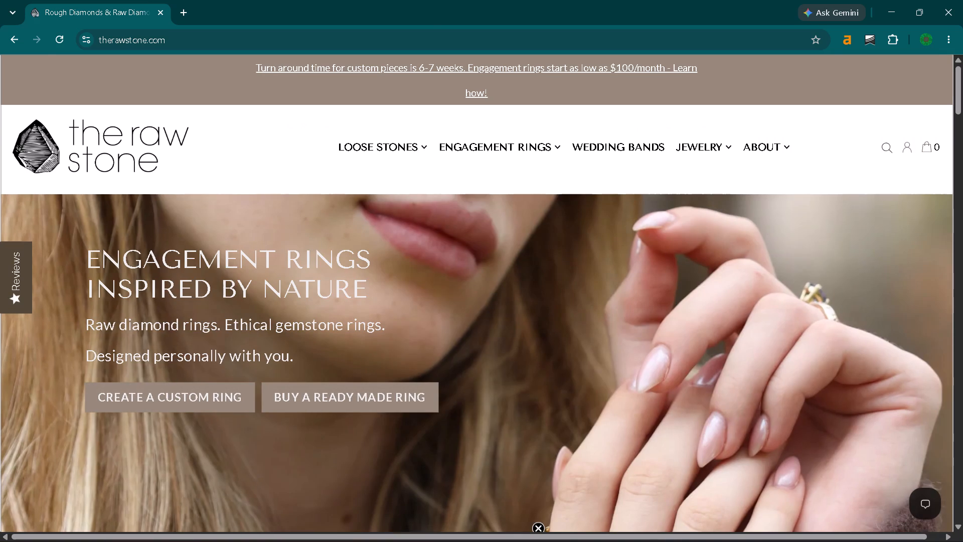
Switch to the Upwork Time Tracker and stop time tracking for the current work session.
key(alt+Tab)
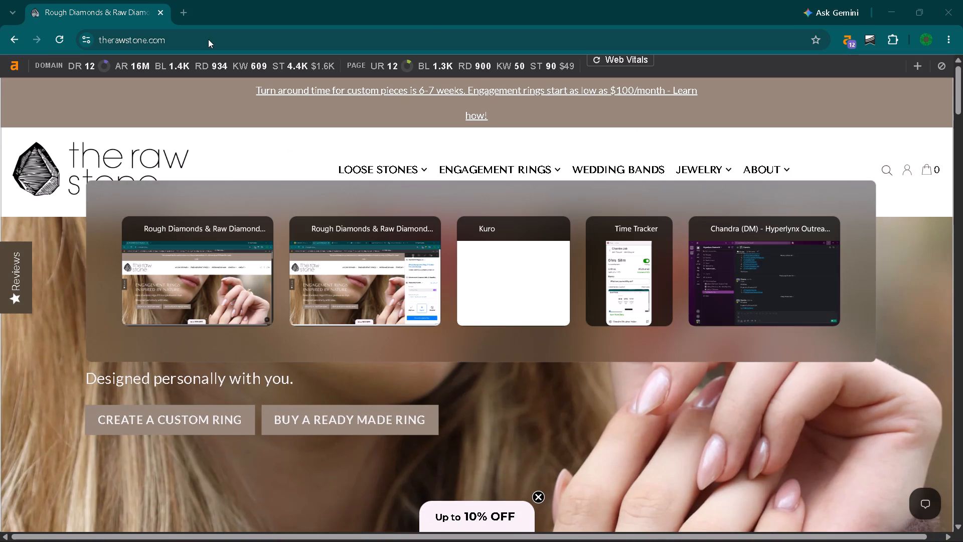
key(alt+Tab)
key(alt+Tab)
key(alt+Tab)
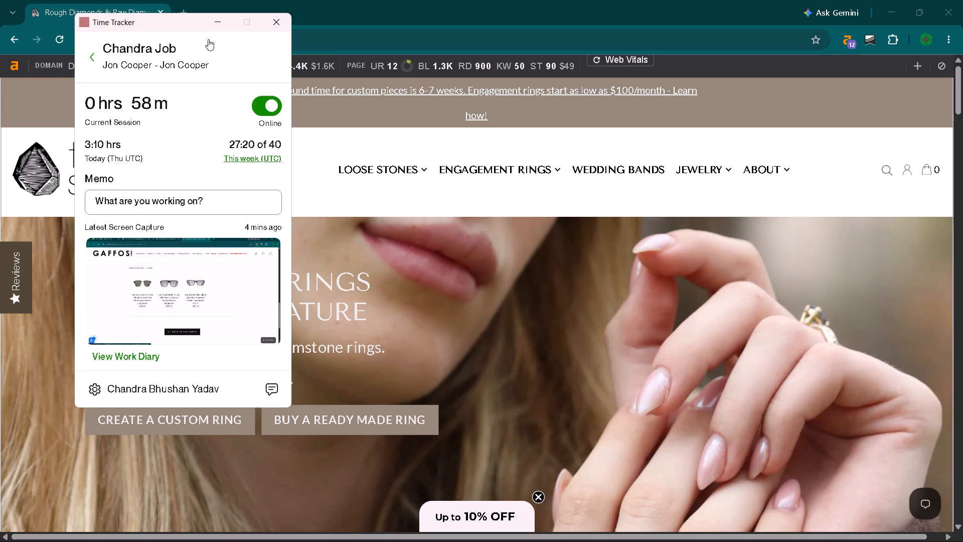
key(alt+Tab)
key(alt+Tab)
key(alt+Tab)
key(alt+Tab)
key(alt+Tab)
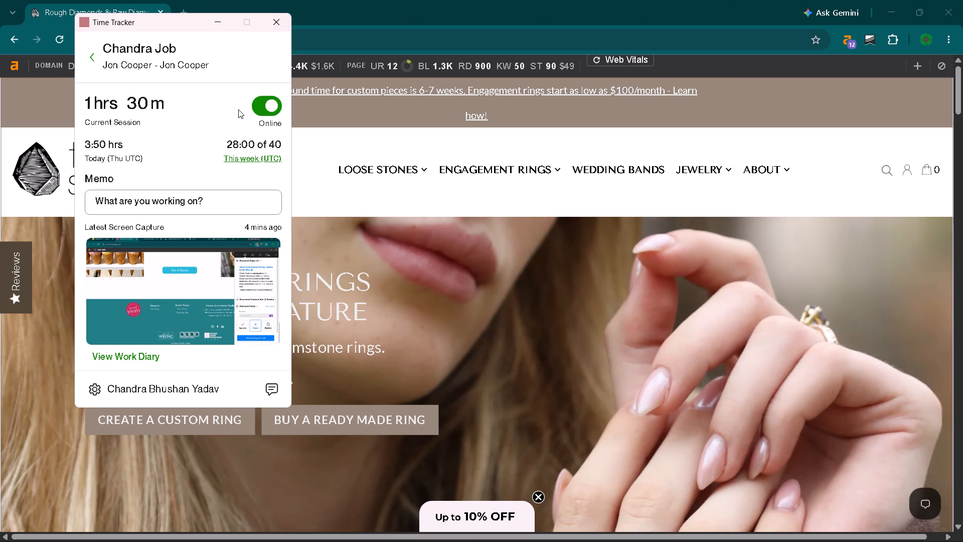
click(265, 110)
click(340, 128)
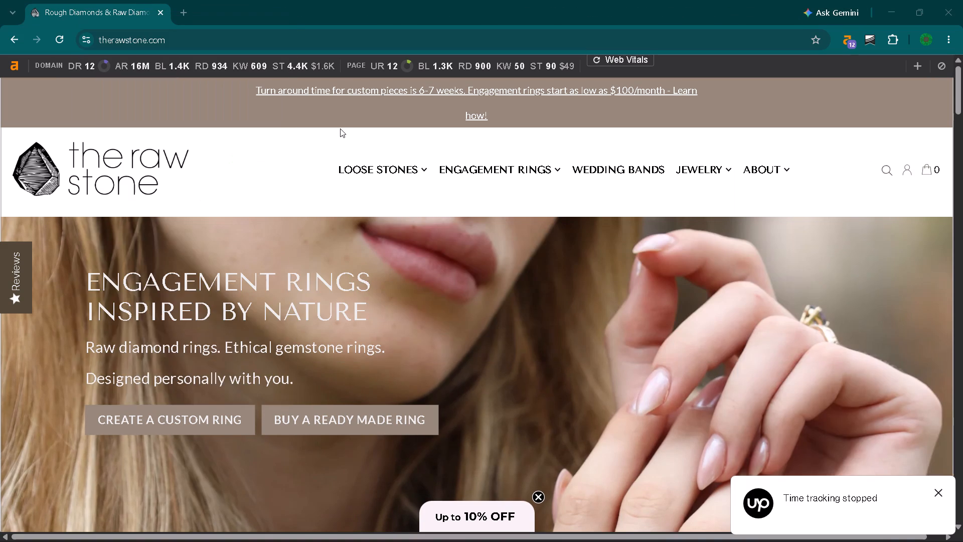
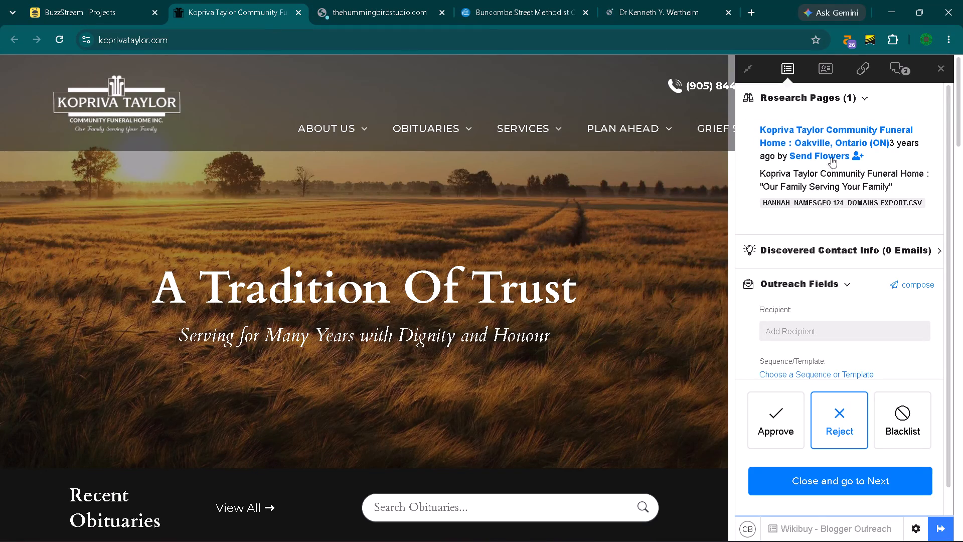
Copy the koprivataylor.com address, advance from this rejected prospect to the next one in BuzzStream, and close its tab.
click(263, 36)
key(ctrl+c)
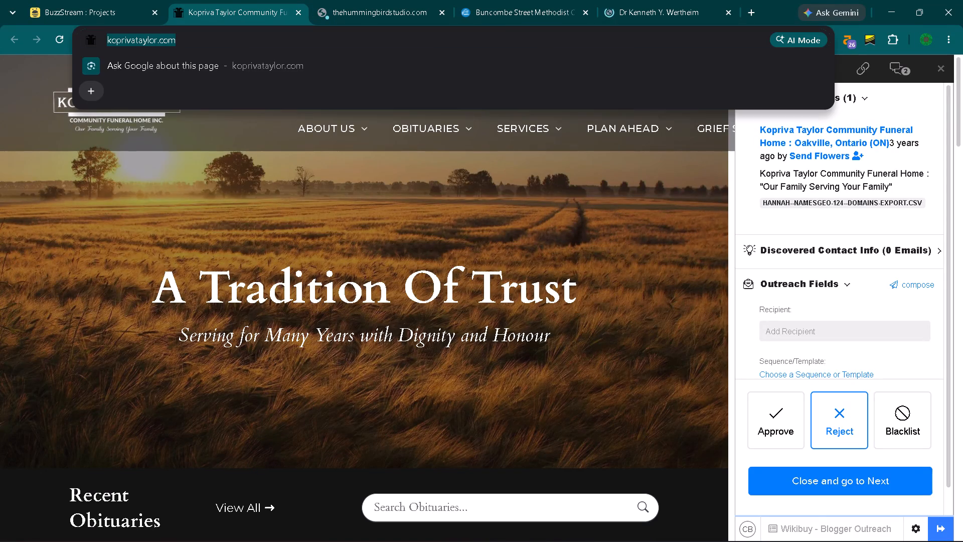
key(ctrl+c)
click(172, 361)
click(831, 481)
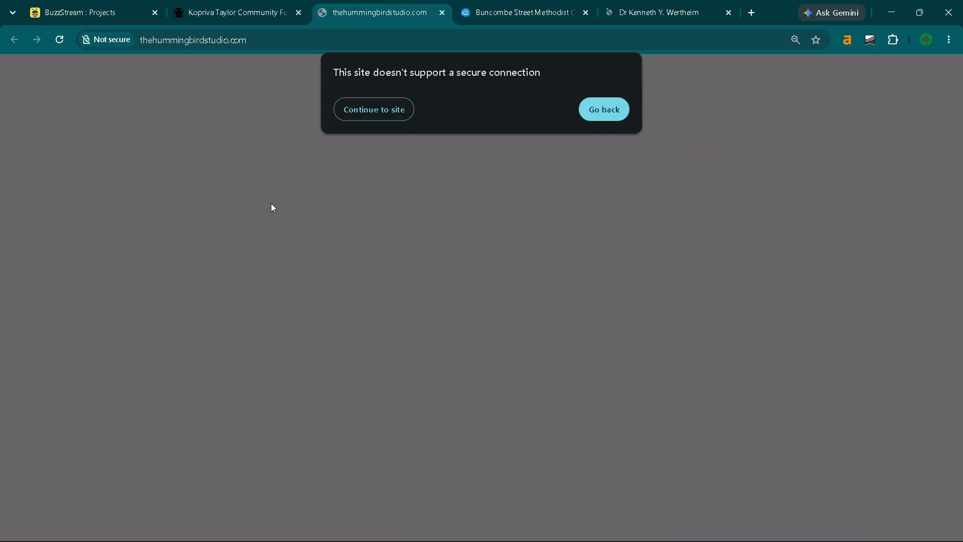
click(219, 13)
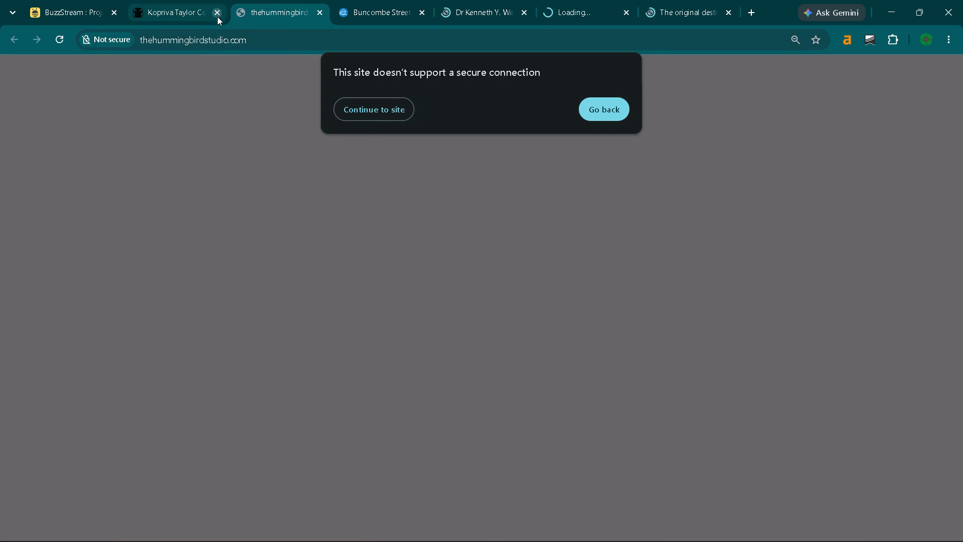
Continue to thehummingbirdstudio.com without a secure connection and visit the other open prospect tabs so they load.
click(365, 116)
click(302, 0)
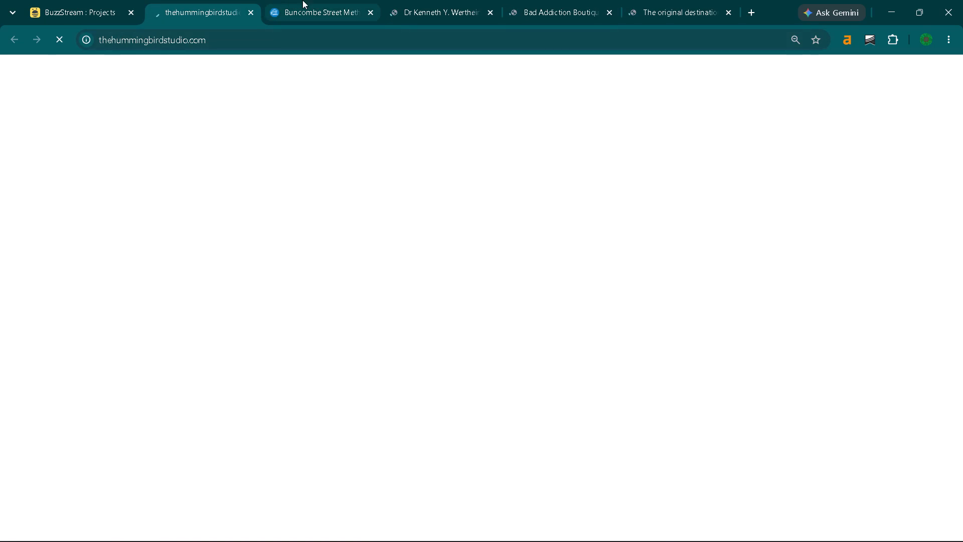
click(455, 0)
click(545, 0)
click(630, 1)
click(145, 0)
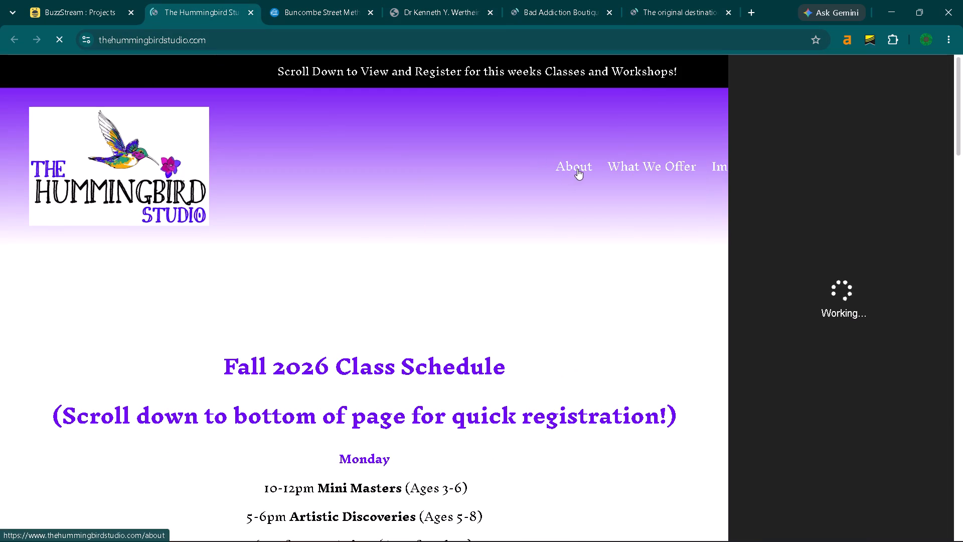
Copy the thehummingbirdstudio.com address and open the site in the other Chrome window without the BuzzStream sidebar.
click(258, 36)
key(ctrl+c)
key(ctrl+c)
key(ctrl+c)
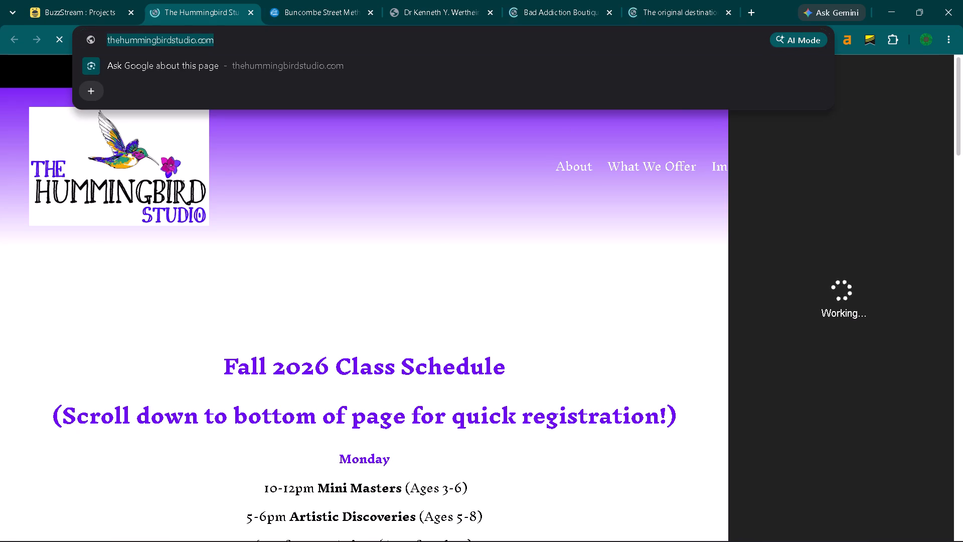
key(alt+Tab)
click(258, 36)
key(ctrl+v)
key(Return)
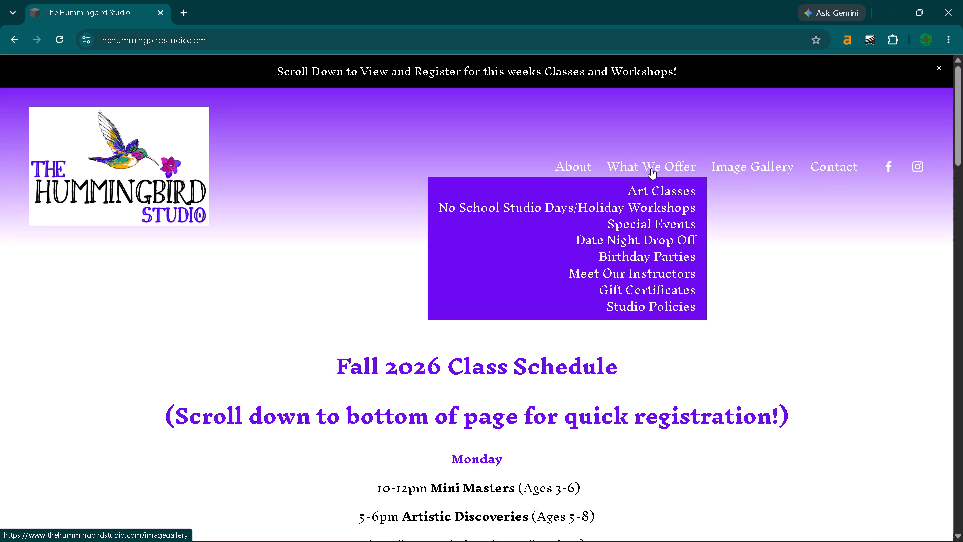
Examine The Hummingbird Studio homepage from class schedule to footer, including its navigation, for a blog and outreach suitability.
scroll(365, 307, down, 5)
scroll(424, 237, down, 9)
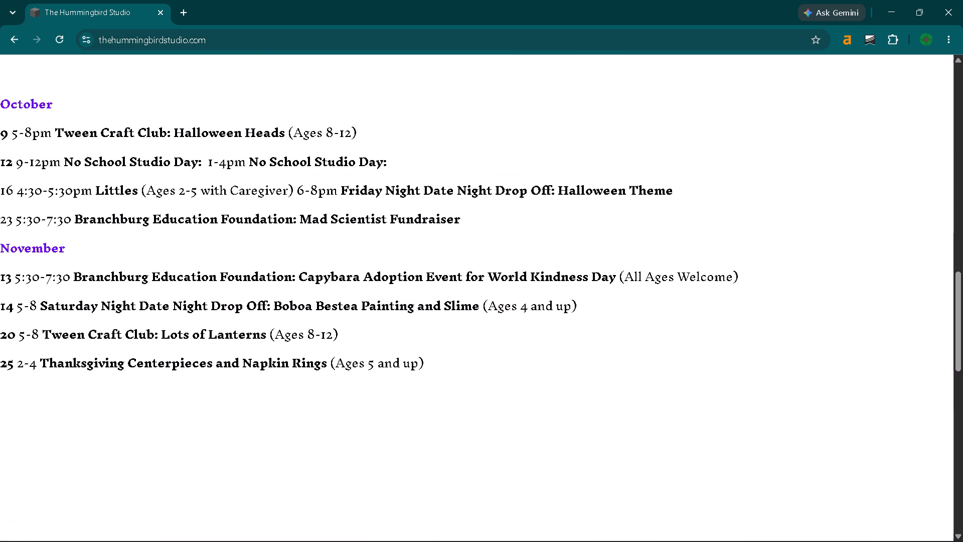
scroll(519, 233, down, 20)
scroll(519, 233, down, 15)
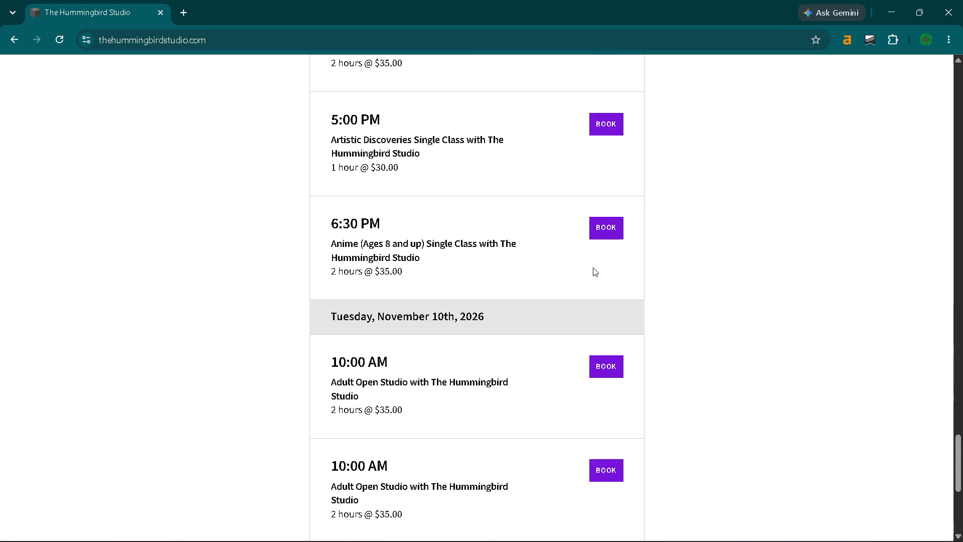
scroll(593, 267, down, 15)
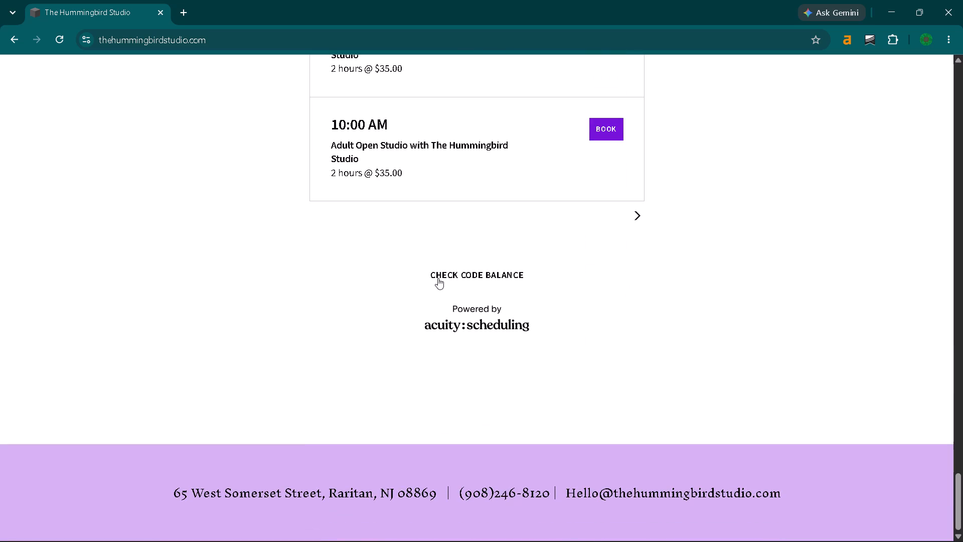
scroll(531, 389, down, 6)
drag(962, 491, 957, 20)
scroll(737, 93, up, 3)
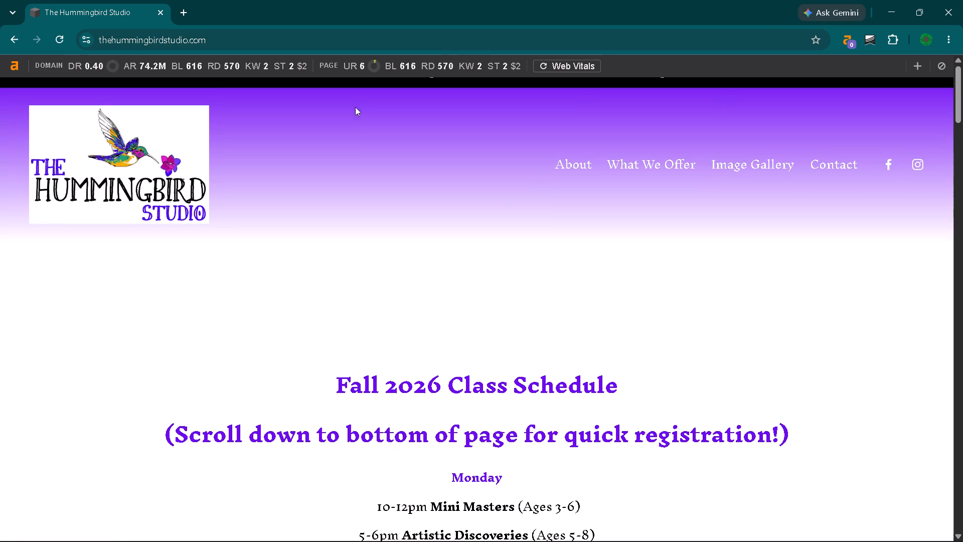
scroll(355, 107, up, 2)
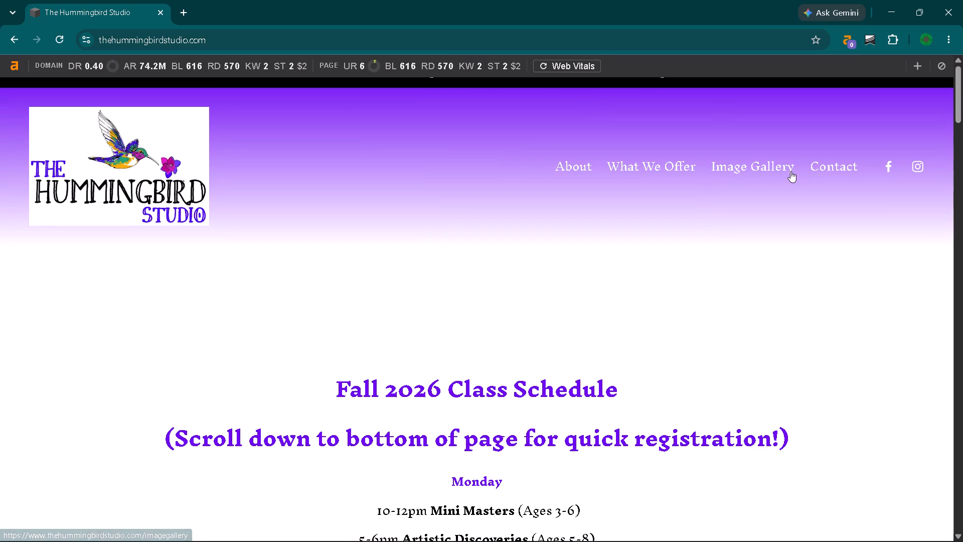
scroll(0, 231, down, 4)
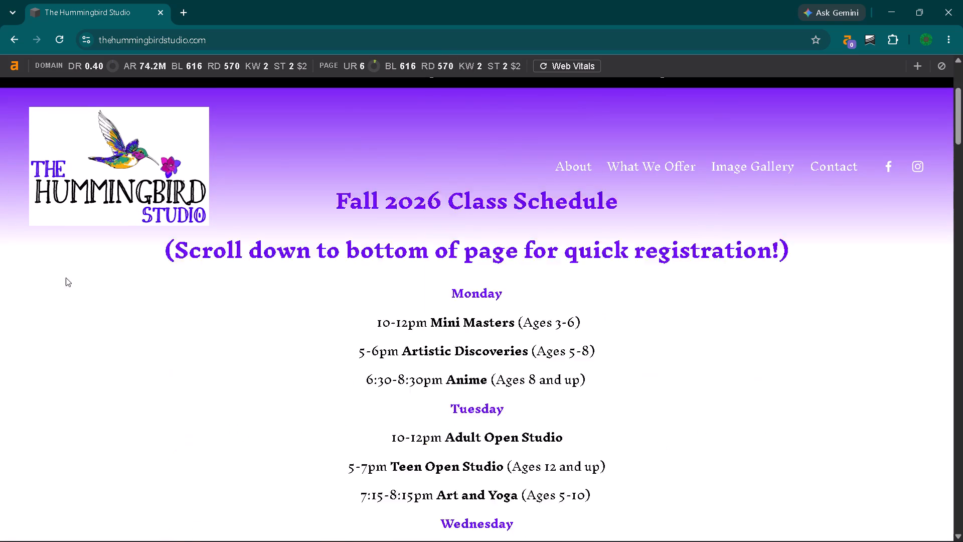
scroll(66, 278, down, 3)
scroll(495, 279, up, 3)
scroll(450, 267, down, 1)
scroll(434, 265, up, 2)
double_click(354, 201)
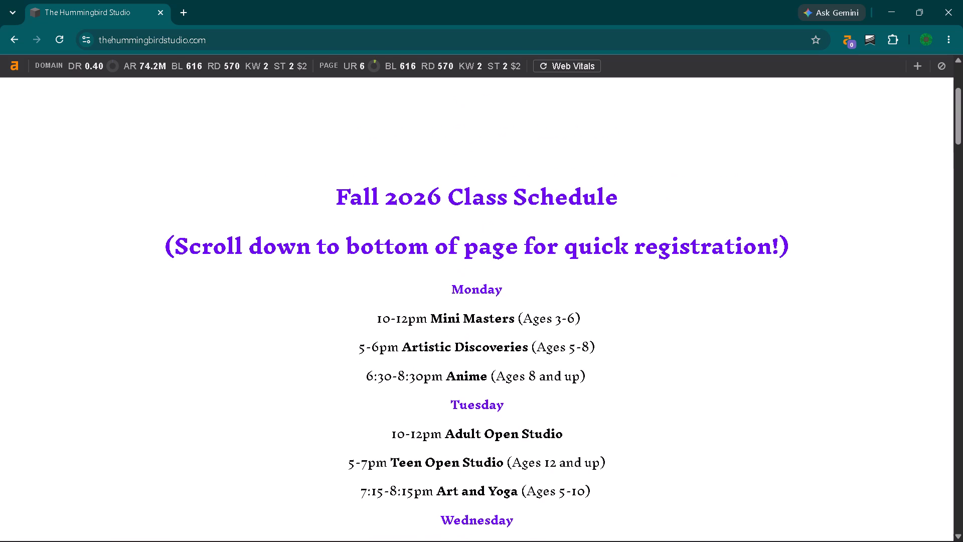
drag(354, 201, 813, 273)
click(765, 261)
click(336, 197)
drag(336, 197, 581, 369)
click(606, 362)
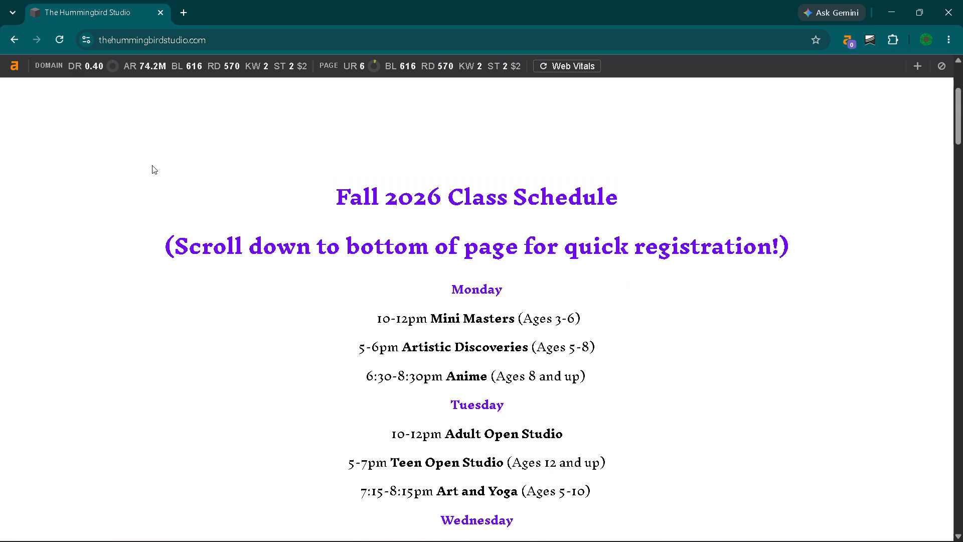
Return to the BuzzStream window, leave The Hummingbird Studio rejected, advance to the next prospect, and close its tab.
key(alt+Tab)
click(796, 478)
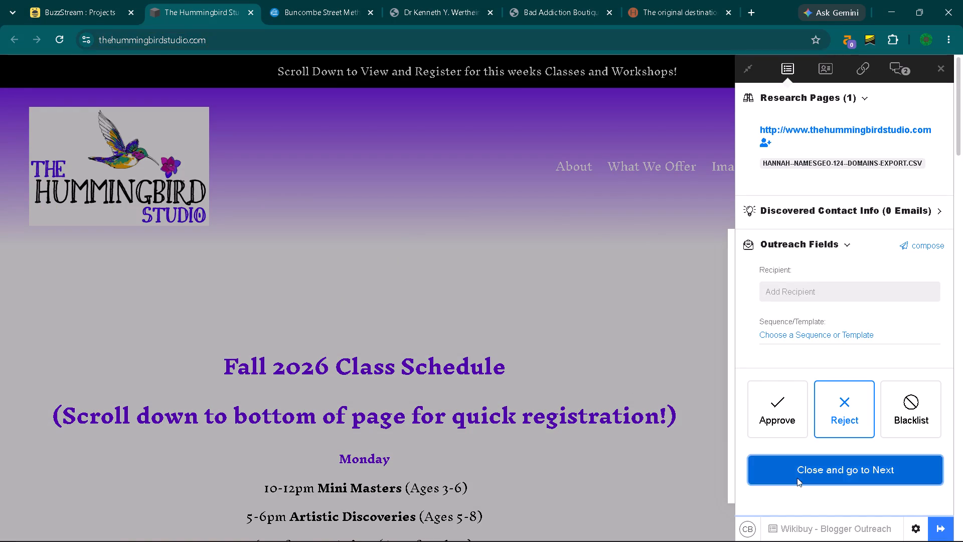
click(172, 13)
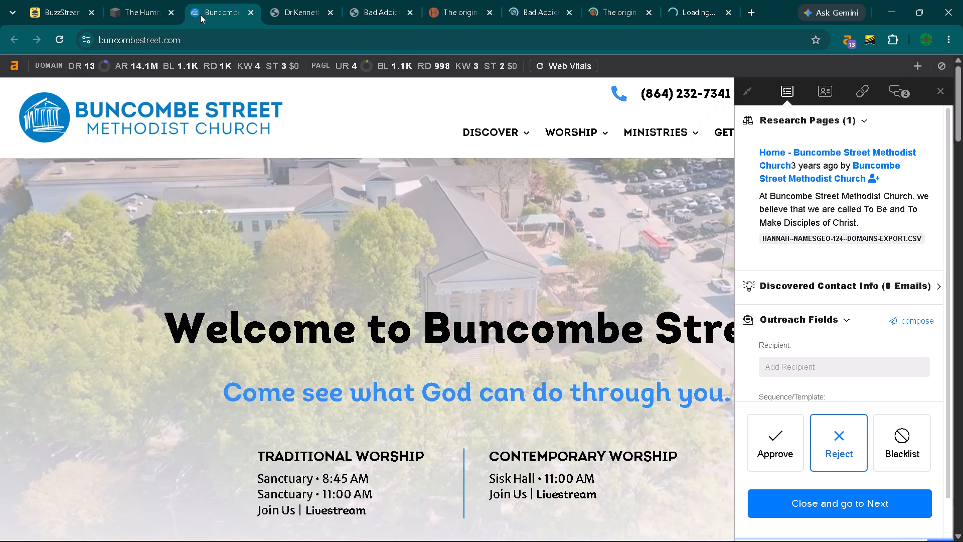
Search Google for "3.4 gram silver price" in a new tab of the other Chrome window.
key(alt+Tab)
click(185, 8)
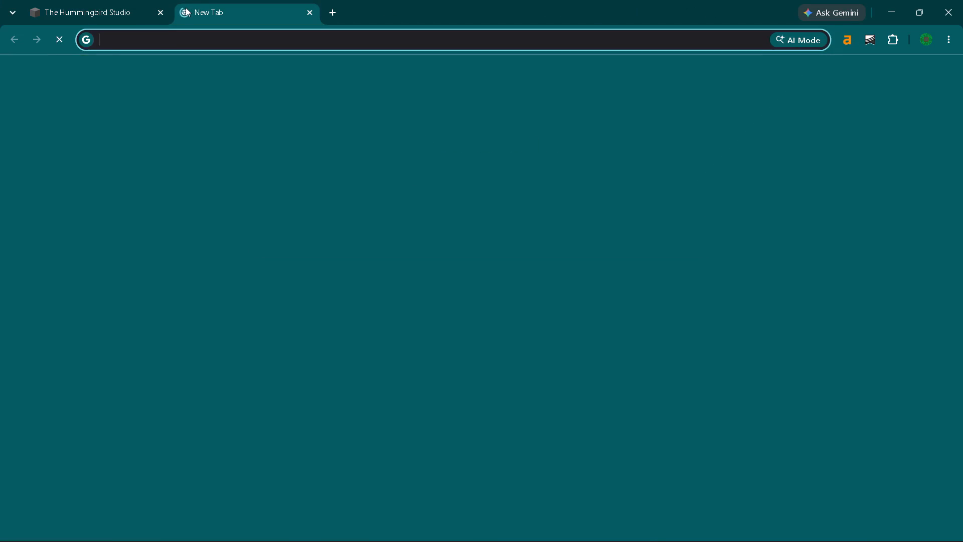
text(34)
key(BackSpace)
key(Insert)
key(period)
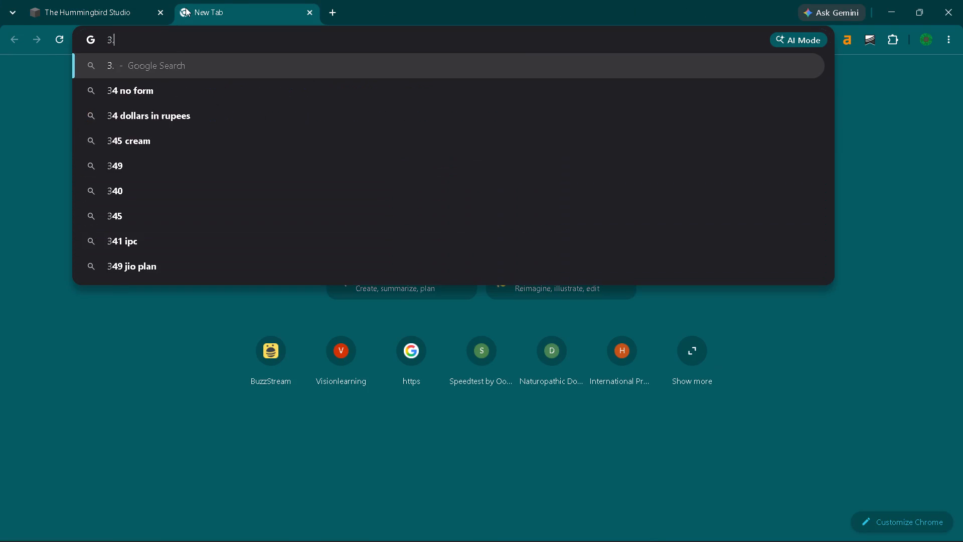
key(alt+Tab)
text(4 gm of)
key(space)
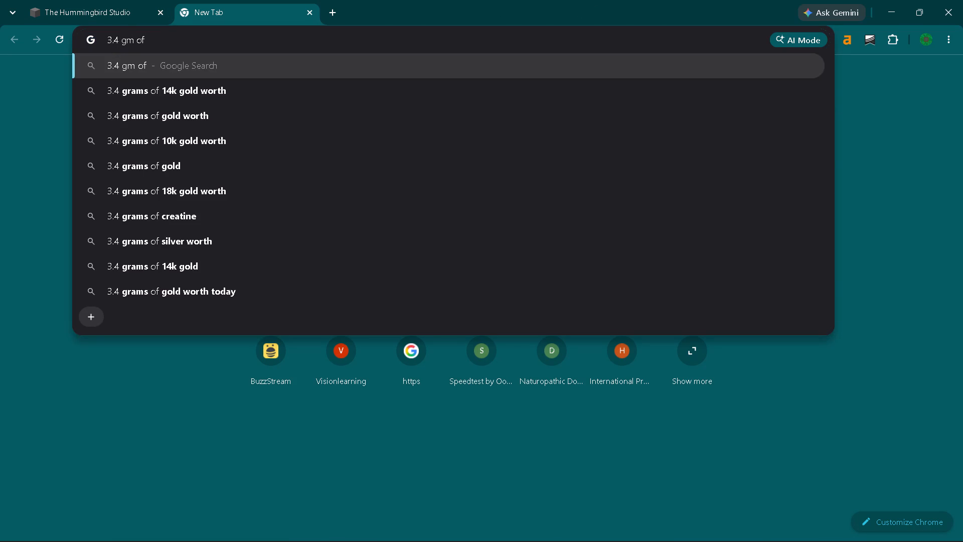
text(silver)
key(space)
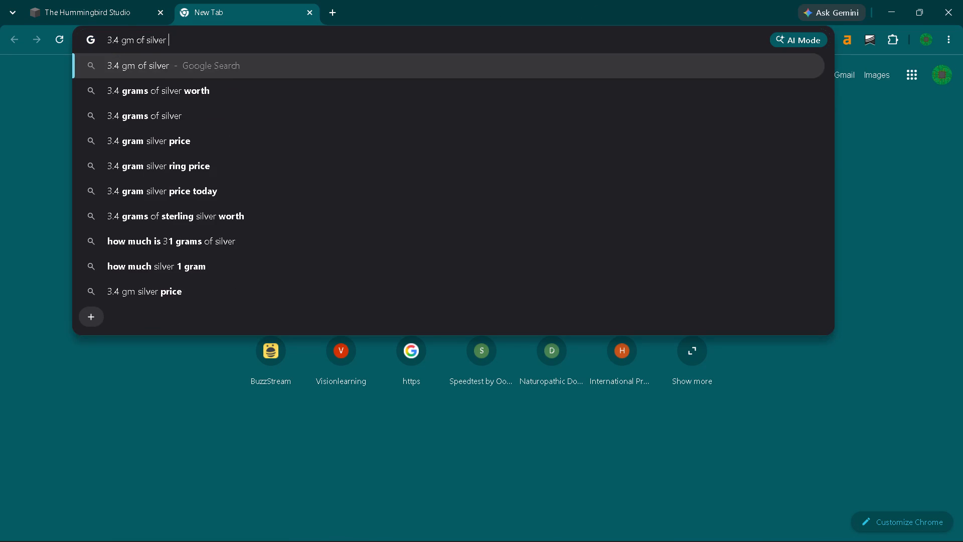
click(133, 151)
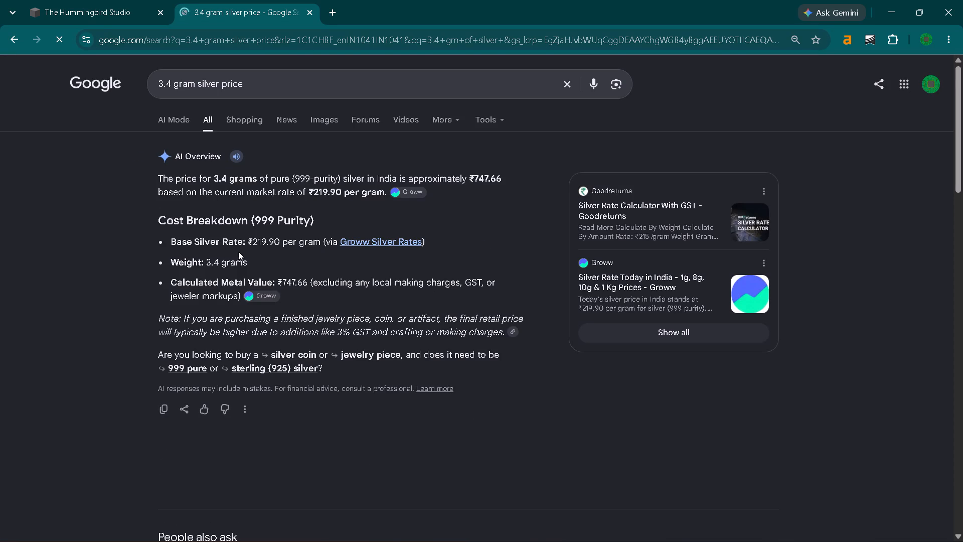
Examine the silver price overview and expand the related question "How much do 4 grams of silver cost?".
scroll(315, 254, down, 3)
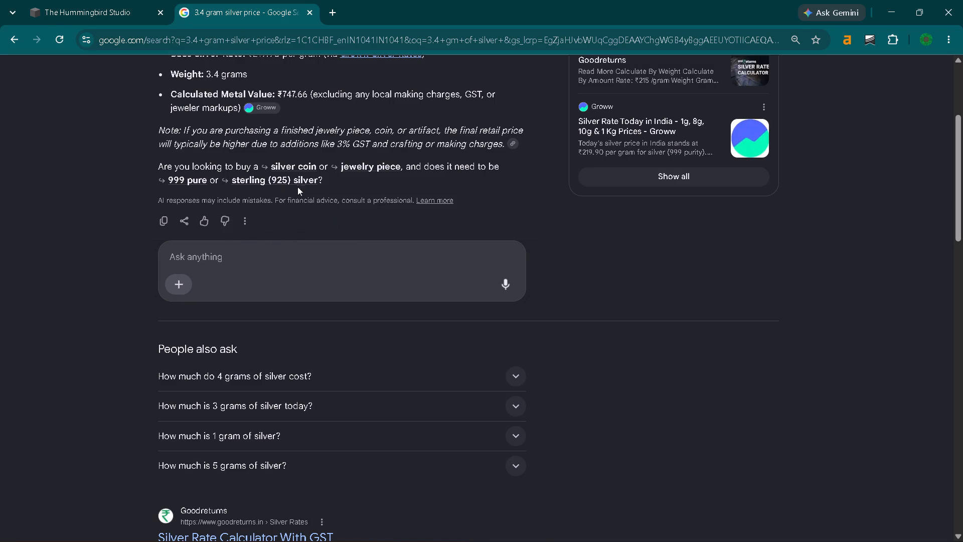
scroll(310, 276, up, 2)
scroll(277, 320, down, 1)
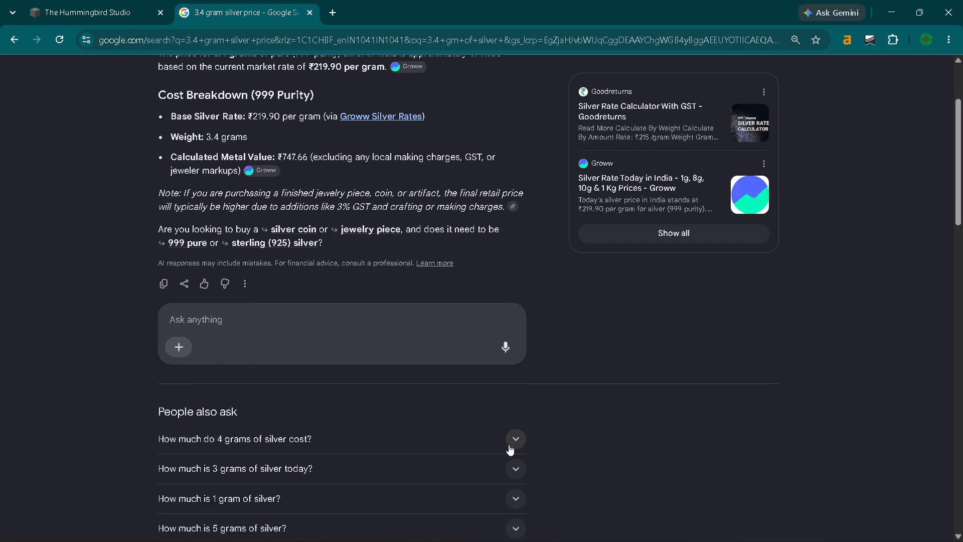
click(511, 440)
scroll(450, 377, down, 2)
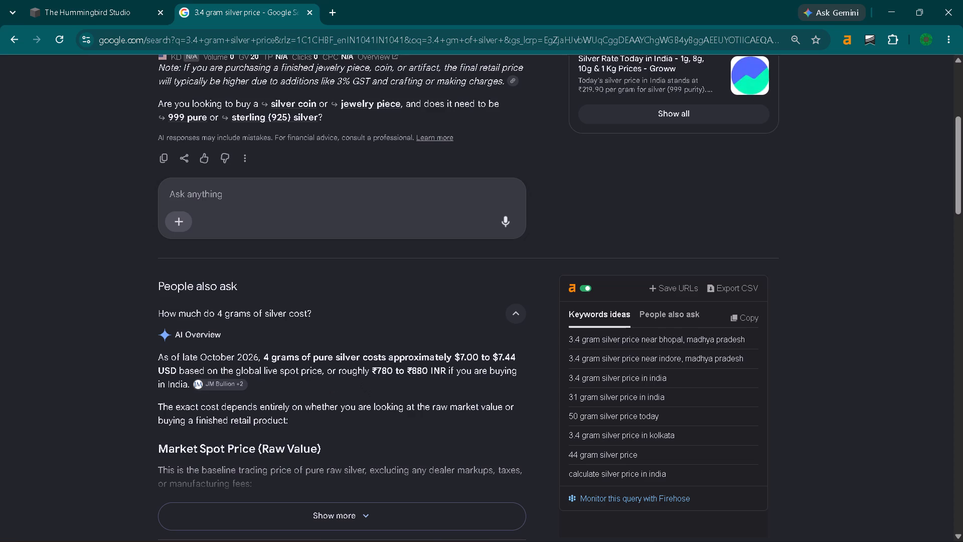
scroll(320, 416, down, 1)
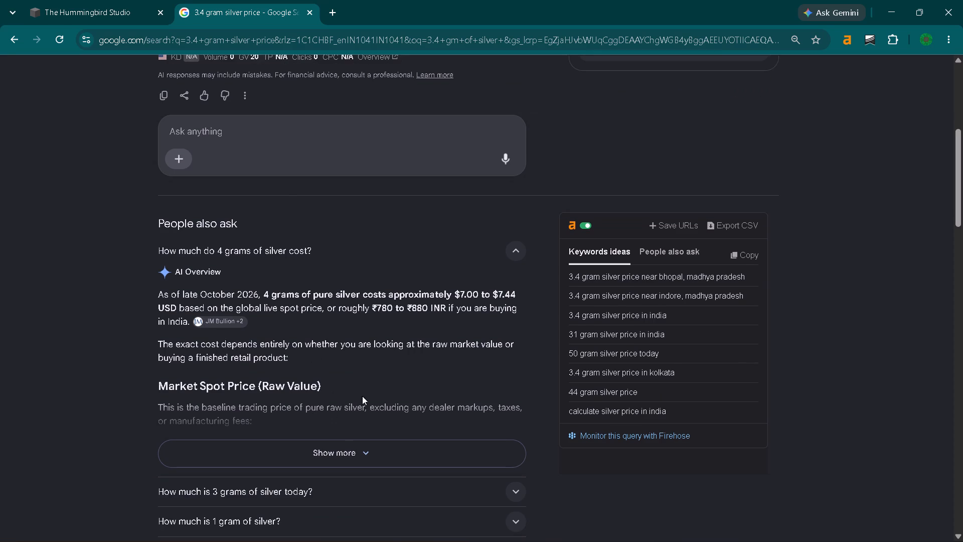
scroll(272, 332, up, 11)
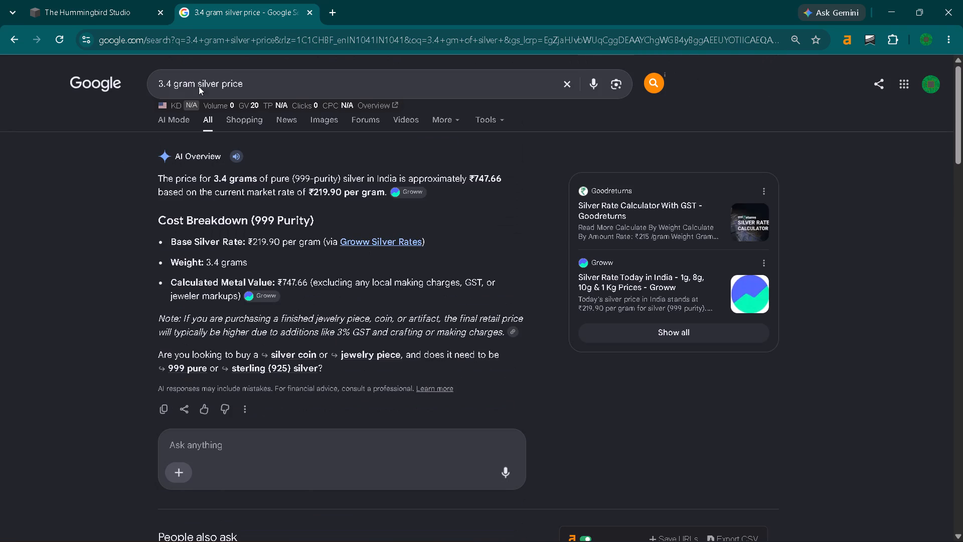
Refine the search to "3.4 gram silver price near Indore, Madhya Pradesh" and review the local price breakdown.
click(243, 85)
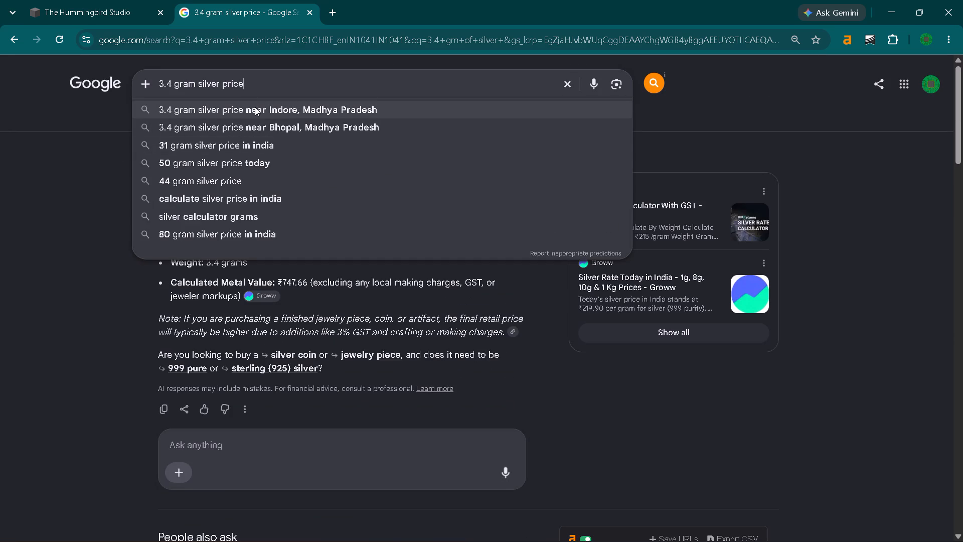
click(255, 107)
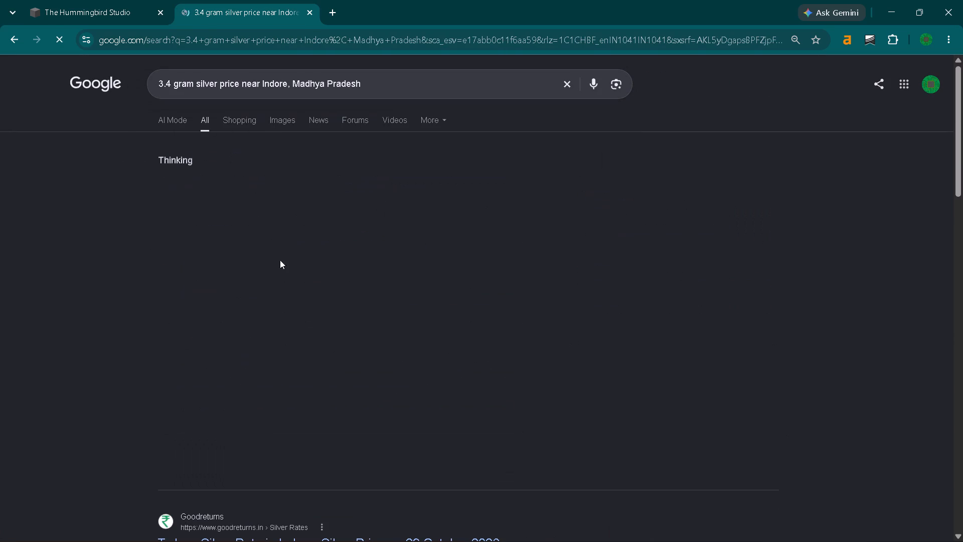
scroll(191, 263, down, 3)
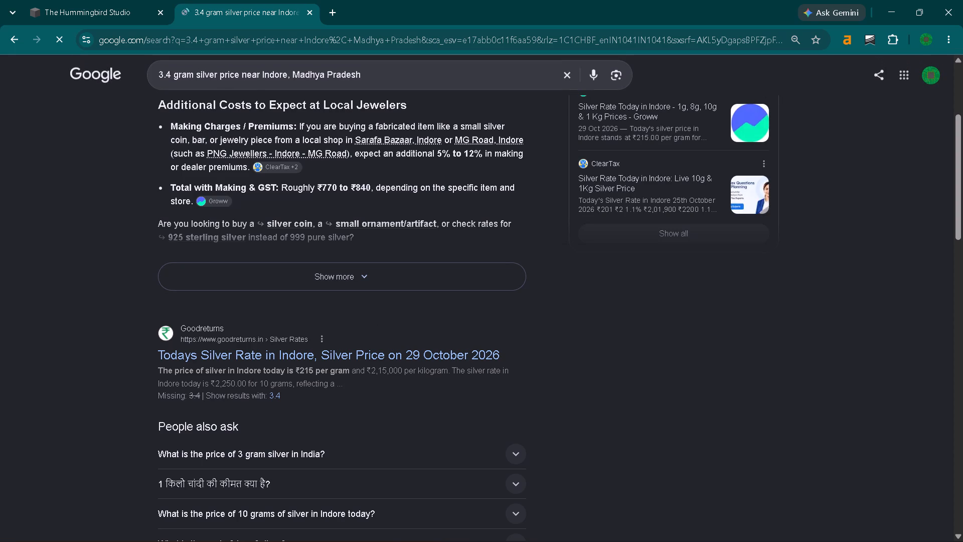
scroll(406, 227, up, 1)
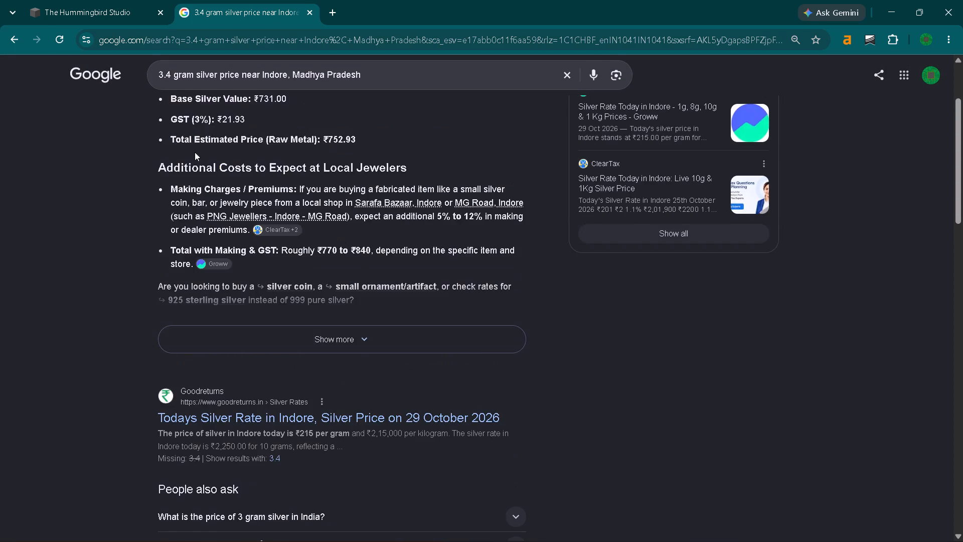
scroll(165, 158, up, 3)
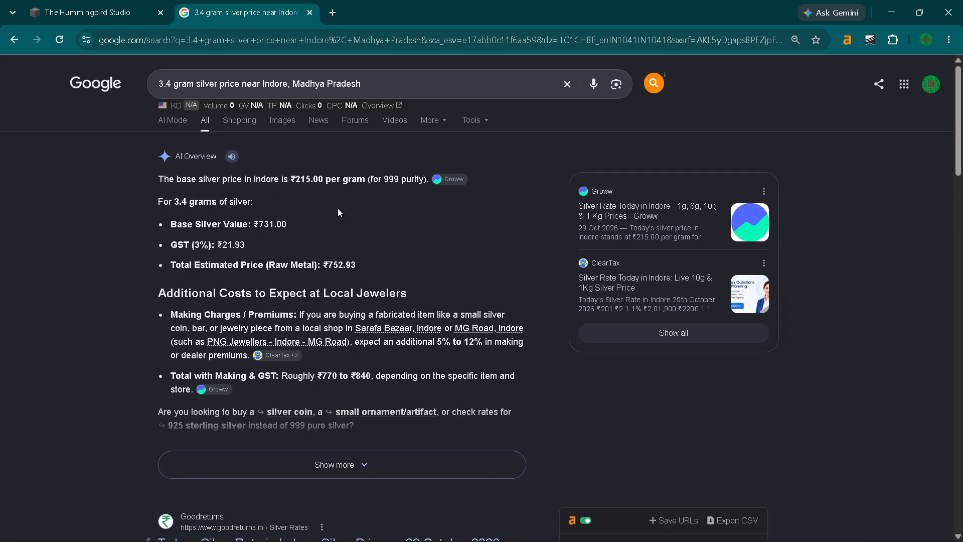
Replace the location wording in the Google query and search for "3.4 gram silver jewellry price".
click(387, 81)
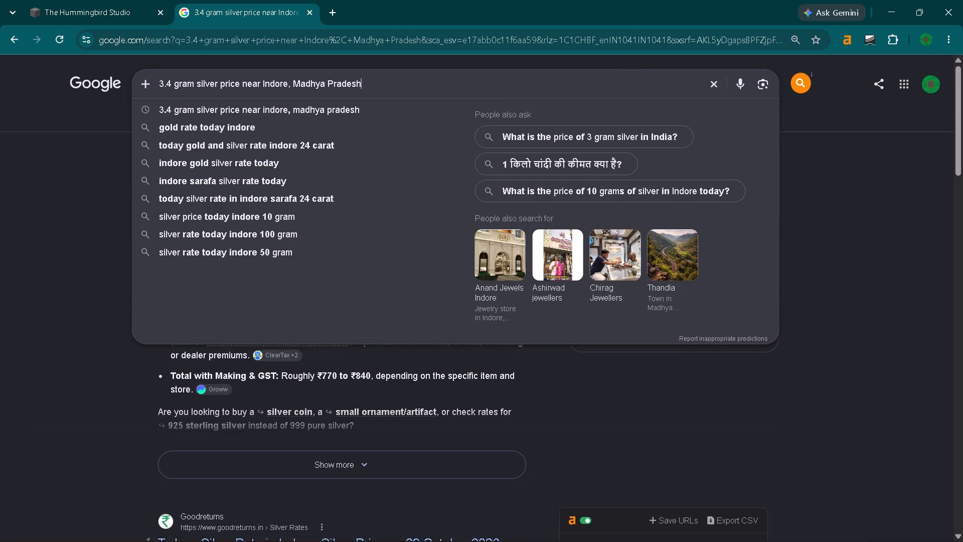
click(256, 84)
drag(256, 84, 400, 87)
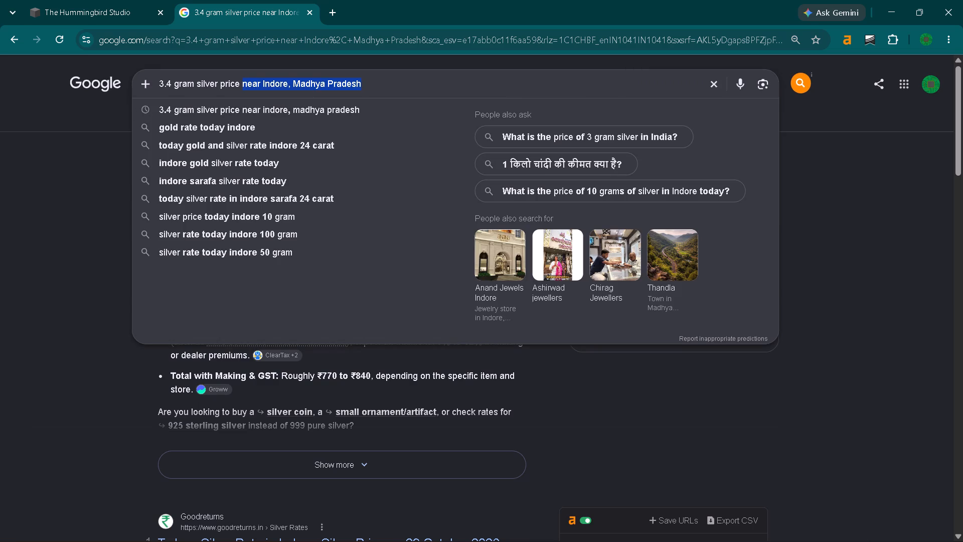
key(ctrl+BackSpace)
key(BackSpace)
key(BackSpace)
key(BackSpace)
key(BackSpace)
key(BackSpace)
key(BackSpace)
key(BackSpace)
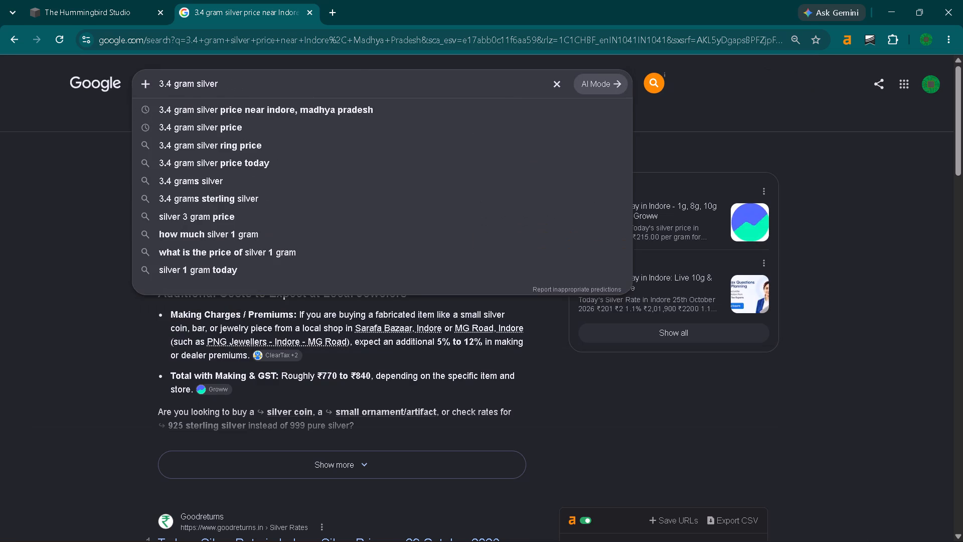
key(space)
text(jewel)
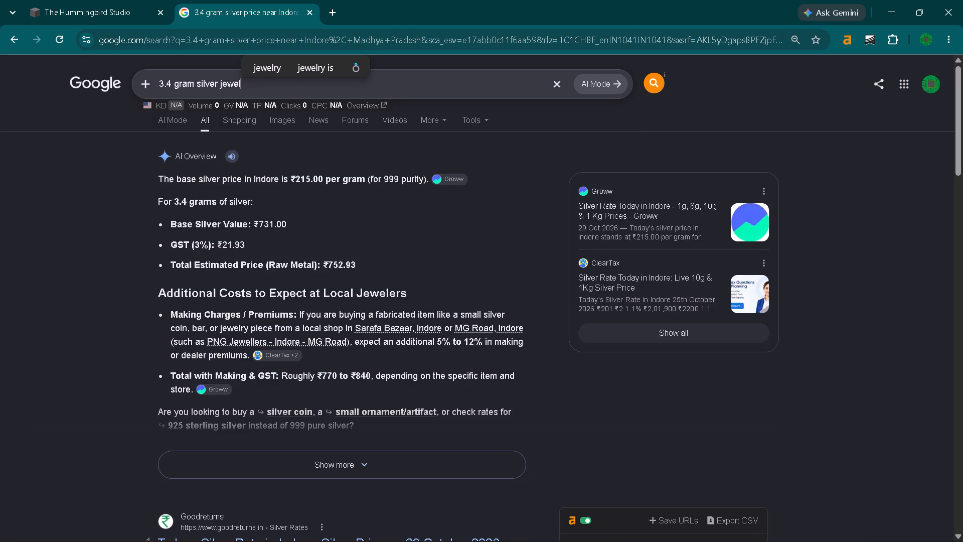
key(Up)
key(Return)
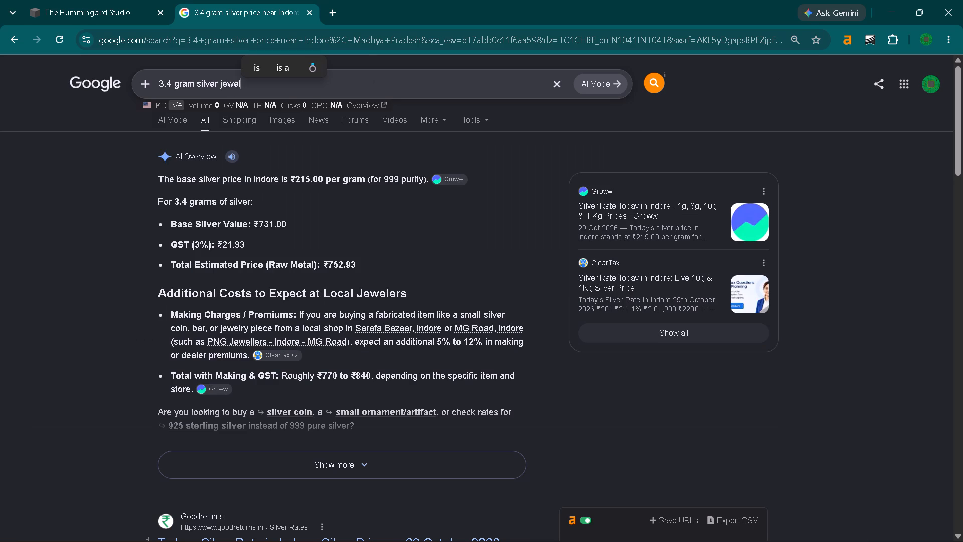
key(l)
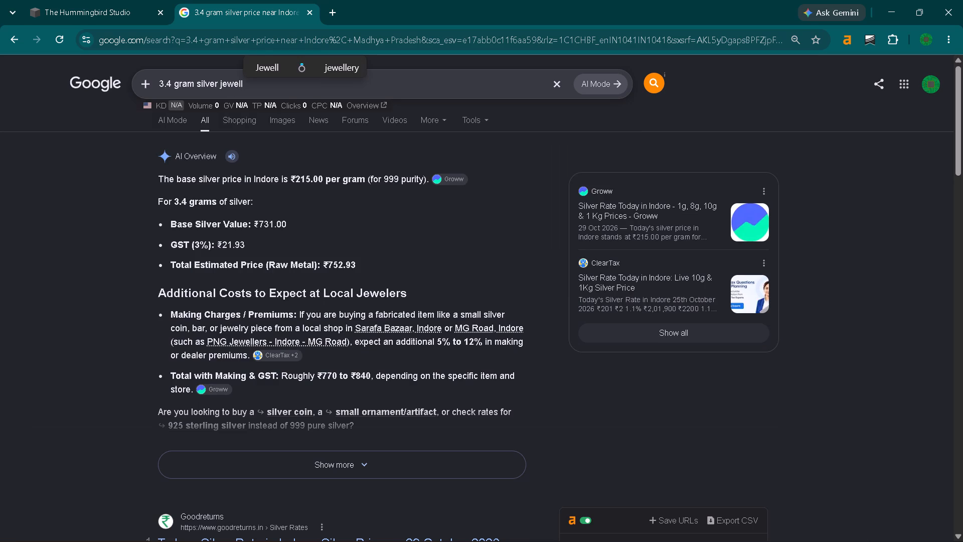
click(333, 70)
click(343, 69)
click(332, 76)
double_click(348, 66)
click(379, 78)
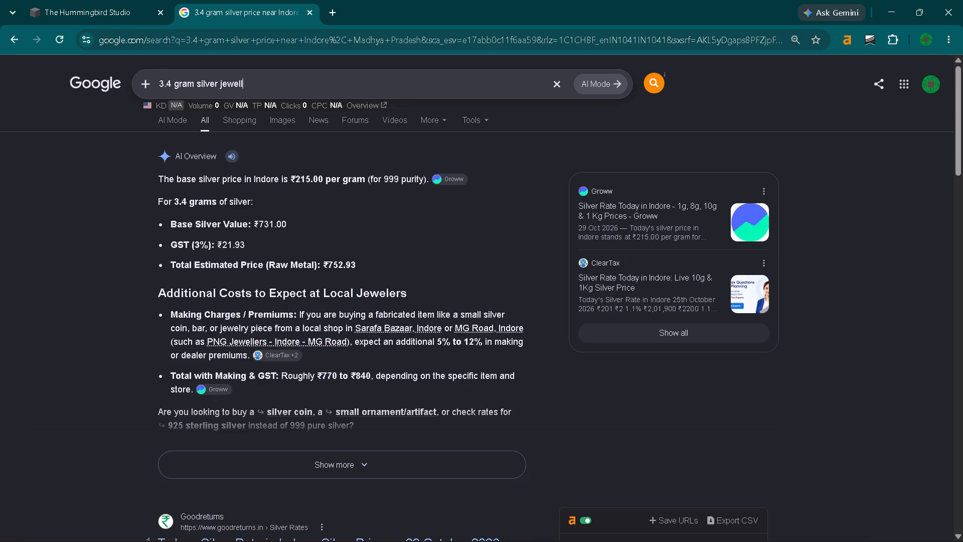
text(ry)
key(space)
text(prc)
key(BackSpace)
text(ice)
key(Return)
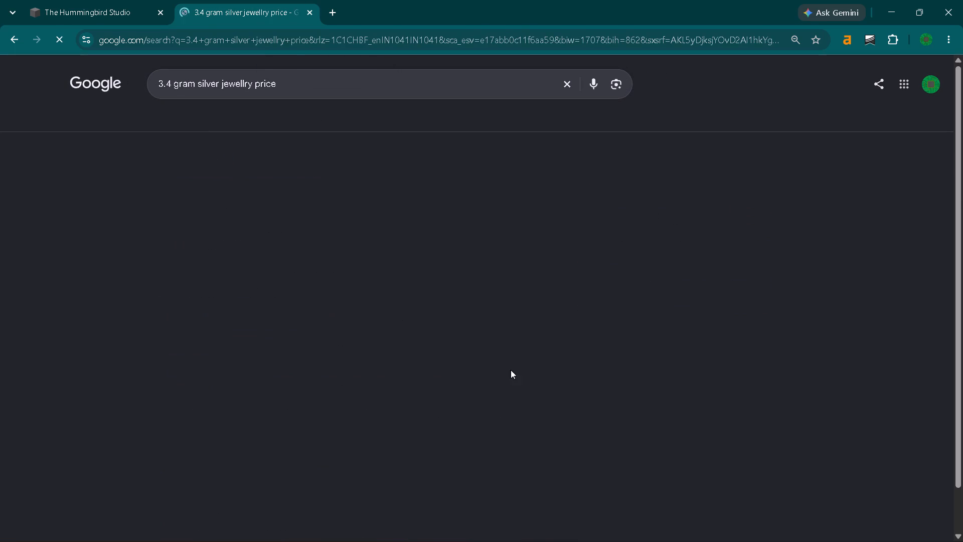
Expand the AI overview, review its price breakdown and cost factors for silver jewelry, and close the search tab.
scroll(390, 270, down, 1)
scroll(435, 292, up, 2)
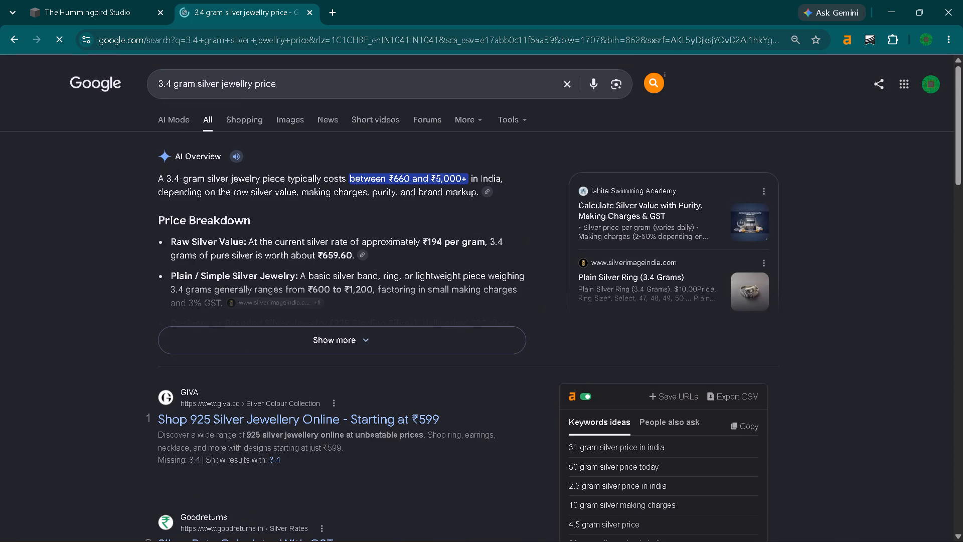
click(313, 334)
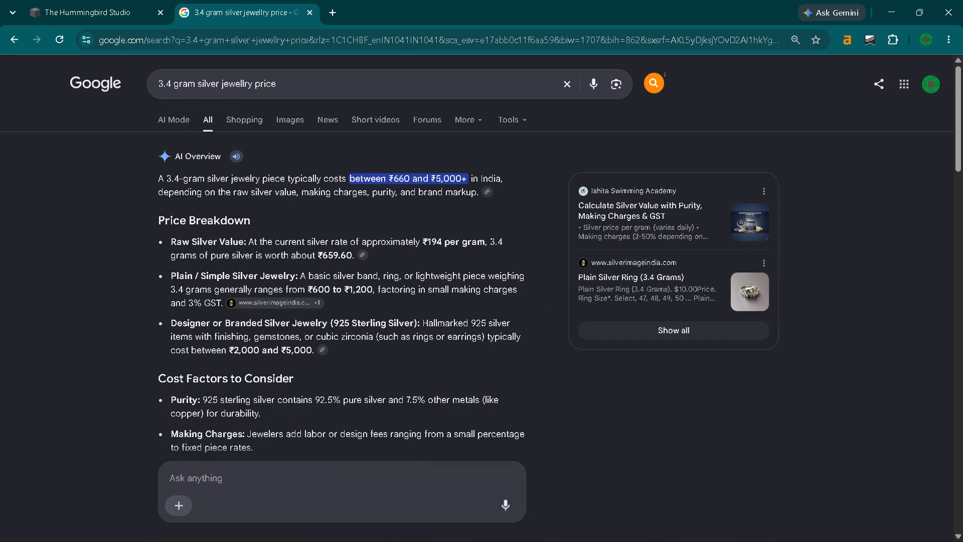
scroll(452, 243, down, 1)
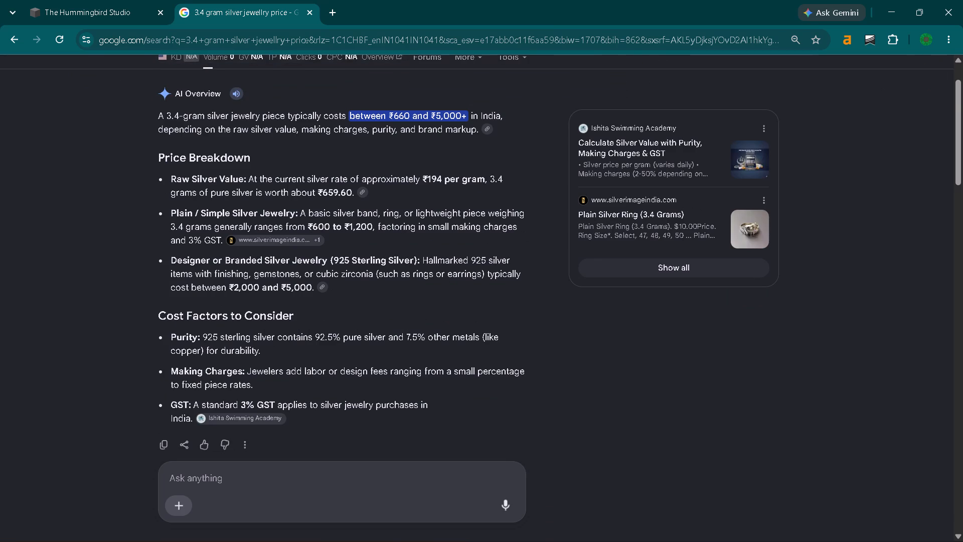
scroll(16, 281, down, 2)
scroll(0, 271, up, 4)
key(ctrl+w)
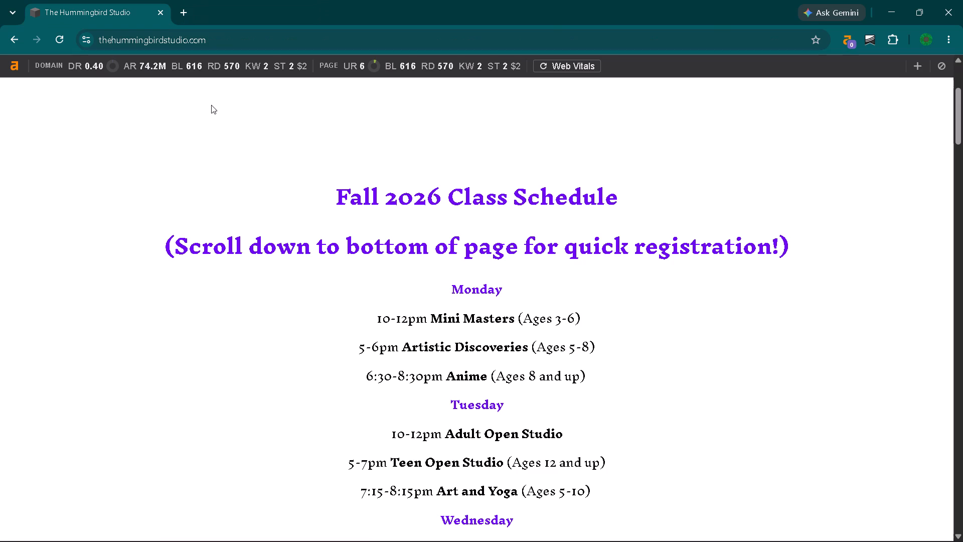
Return to the BuzzStream window, leave Buncombe Street Methodist Church rejected, and advance to the next prospect.
key(alt+Tab)
key(alt+Tab)
key(alt+Tab)
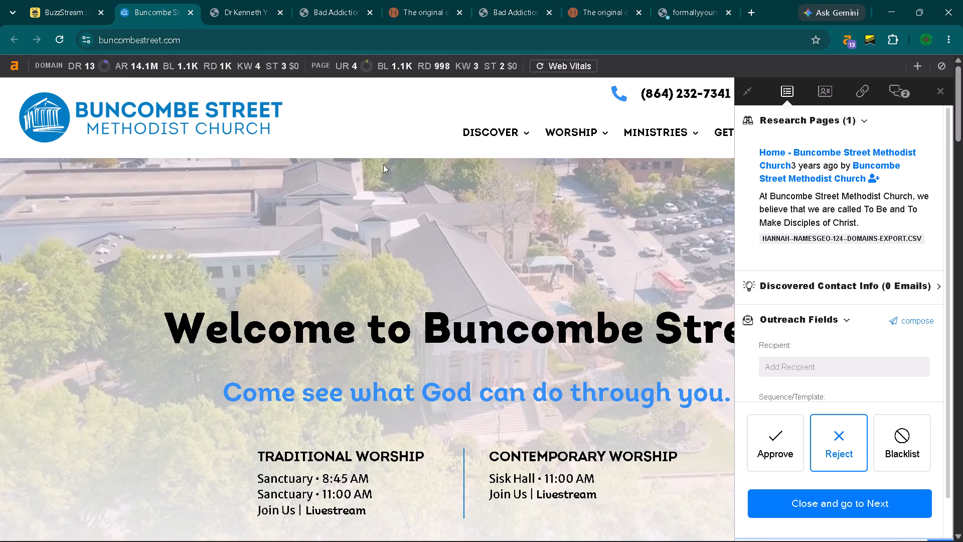
click(788, 501)
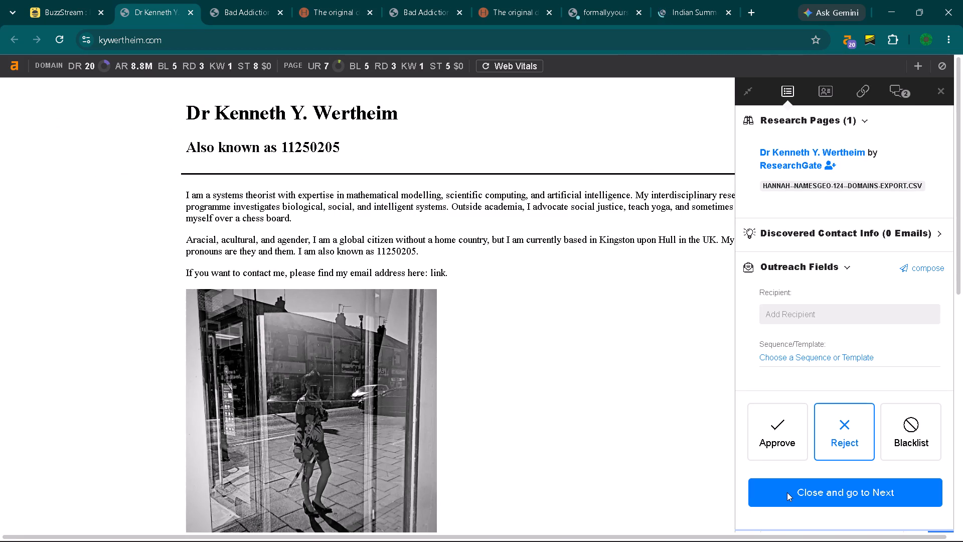
Leave the systems theorist's personal site rejected, advance to the next prospect, and close its tab.
click(768, 494)
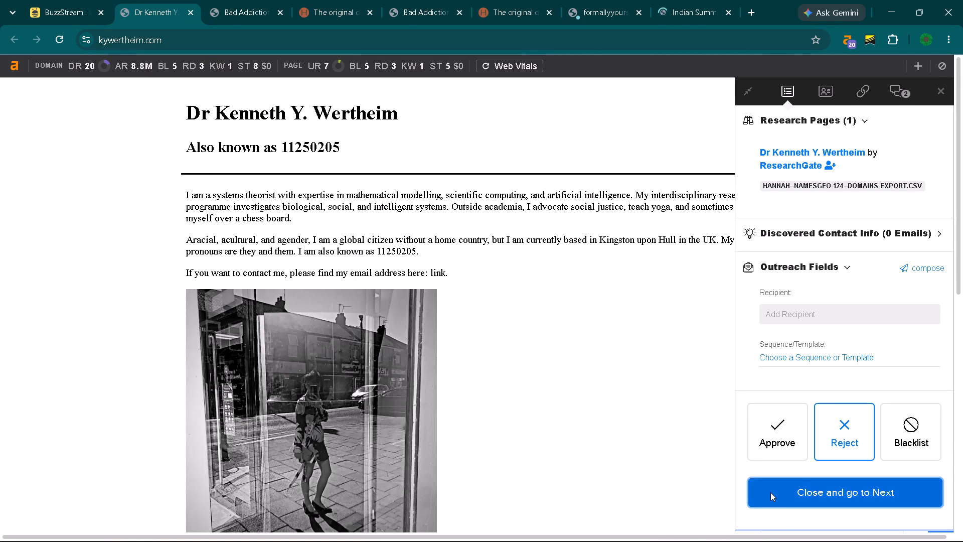
click(145, 150)
click(194, 14)
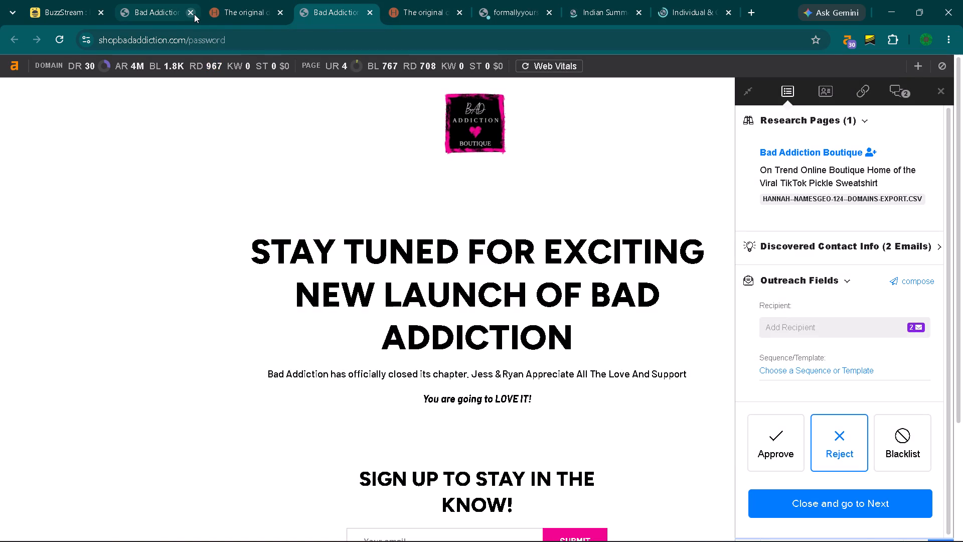
Close the duplicate Bad Addiction tab, leave Bad Addiction Boutique rejected, advance to the next prospect, and close its remaining tab.
click(194, 14)
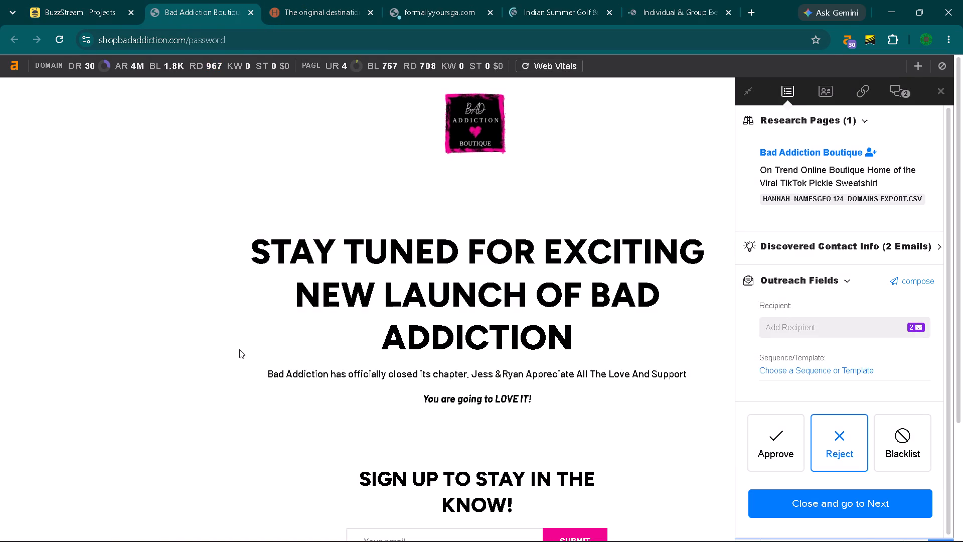
click(806, 502)
click(215, 12)
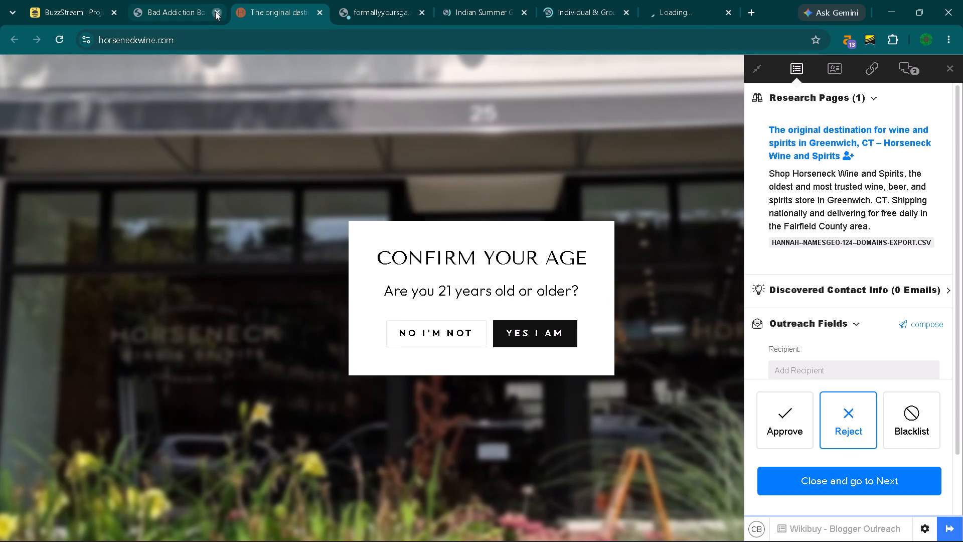
Pass the 21-or-older check on Horseneck Wine, load horseneckwine.com in the other Chrome window, and dismiss the sign-up popup in the BuzzStream window.
click(143, 275)
click(528, 333)
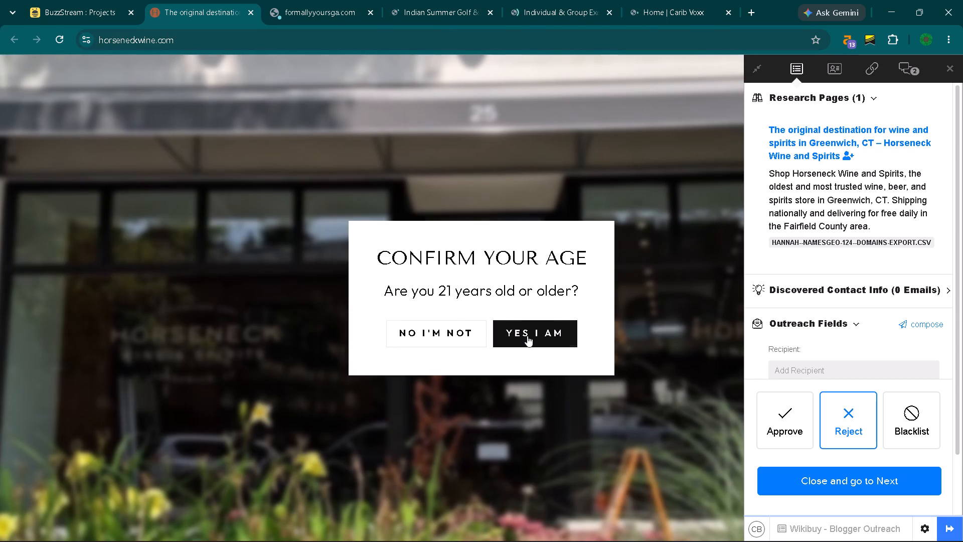
click(232, 42)
key(ctrl+c)
key(ctrl+c)
key(ctrl+c)
key(alt+Tab)
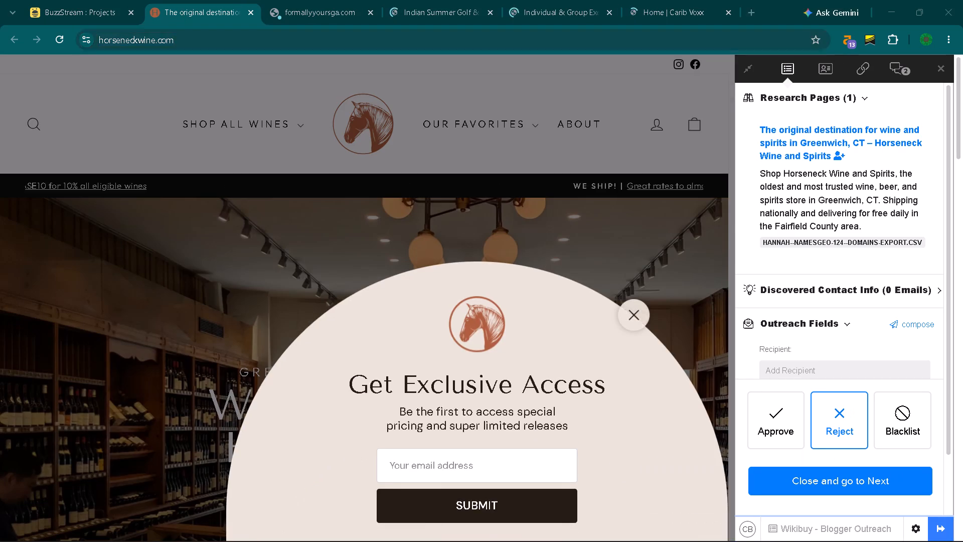
click(232, 42)
key(ctrl+v)
key(Return)
key(alt+Tab)
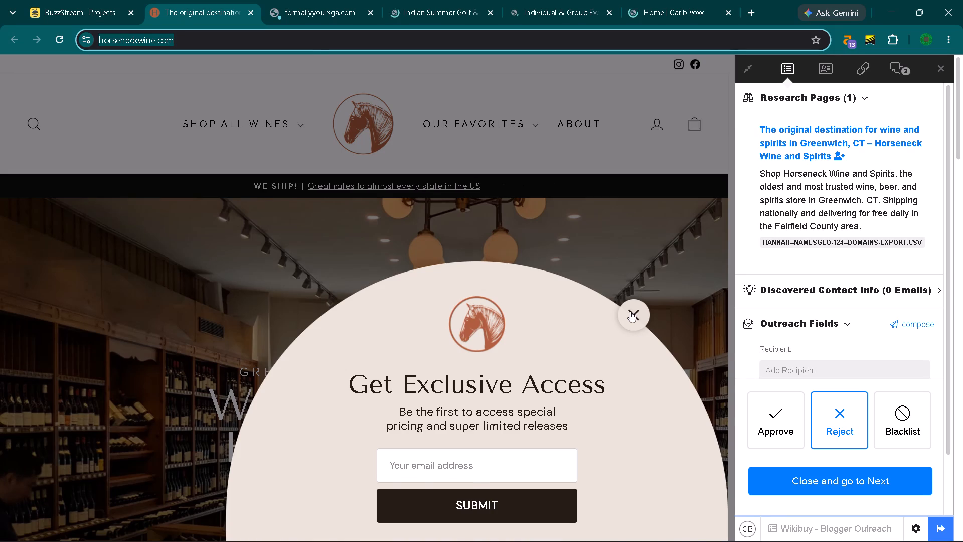
click(629, 311)
Continue to formallyyoursga.com without a secure connection and visit the remaining prospect tabs before returning to Horseneck Wine.
click(289, 0)
click(369, 95)
click(373, 101)
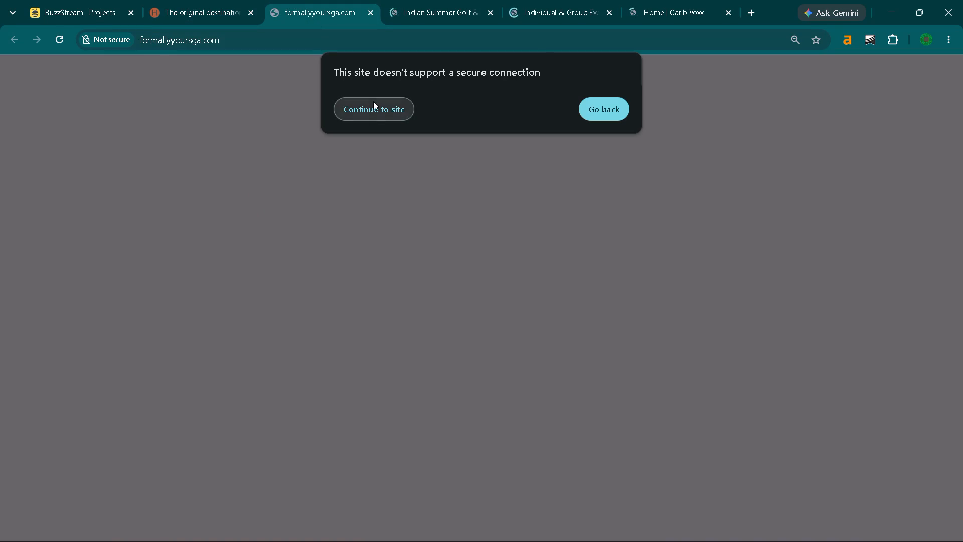
click(477, 0)
click(579, 0)
click(683, 0)
click(196, 0)
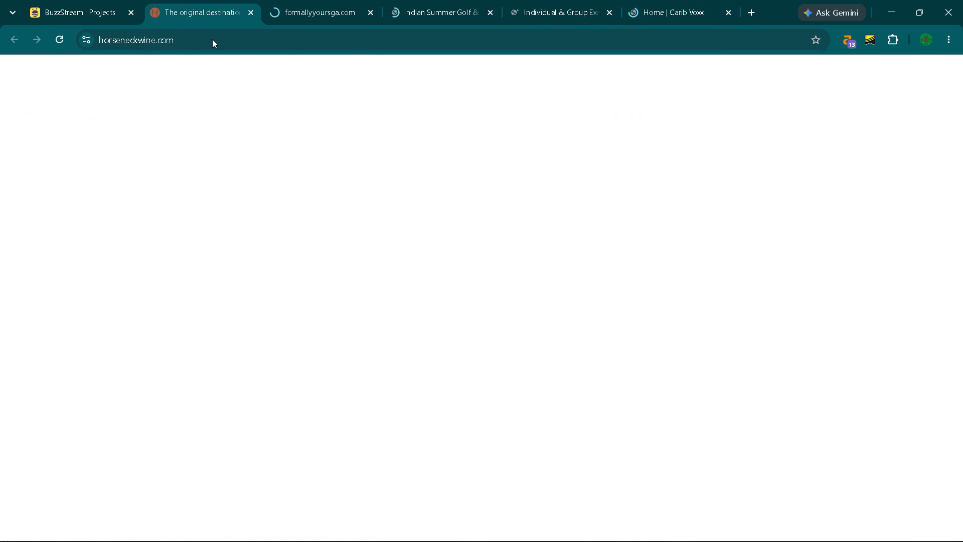
Check the Horseneck Wine homepage down to its footer in the other window, leave the prospect rejected, and advance to the next one.
key(alt+Tab)
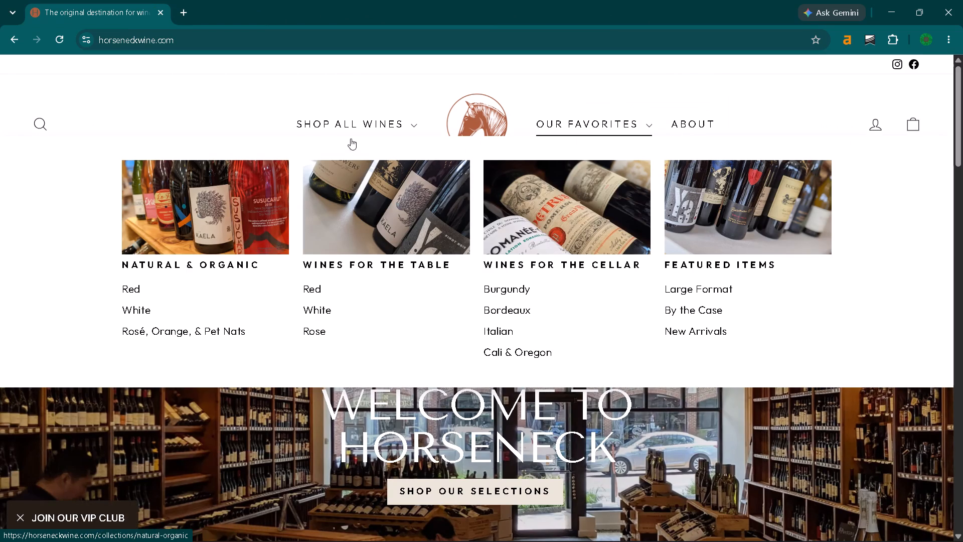
scroll(98, 450, down, 6)
scroll(938, 399, down, 10)
drag(962, 285, 957, 533)
scroll(480, 428, down, 3)
key(alt+Tab)
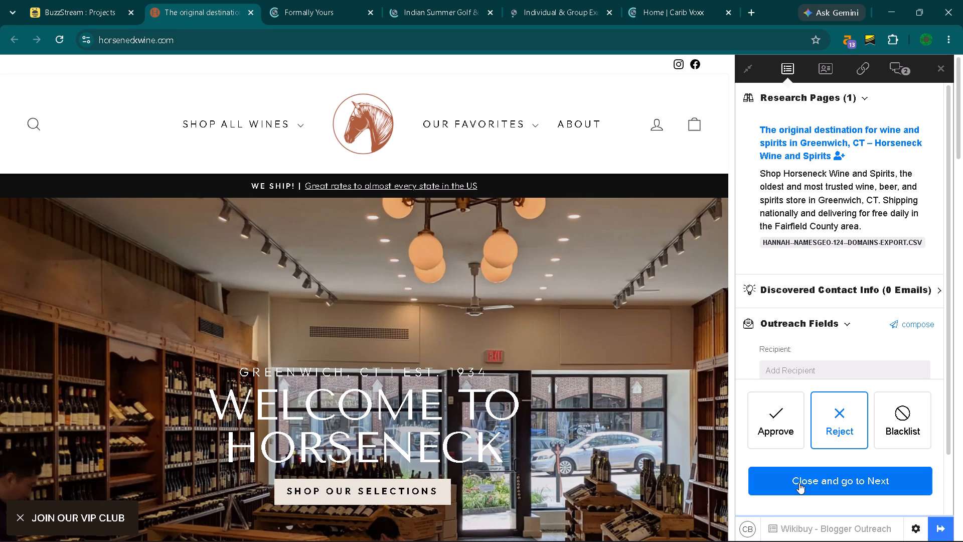
click(799, 483)
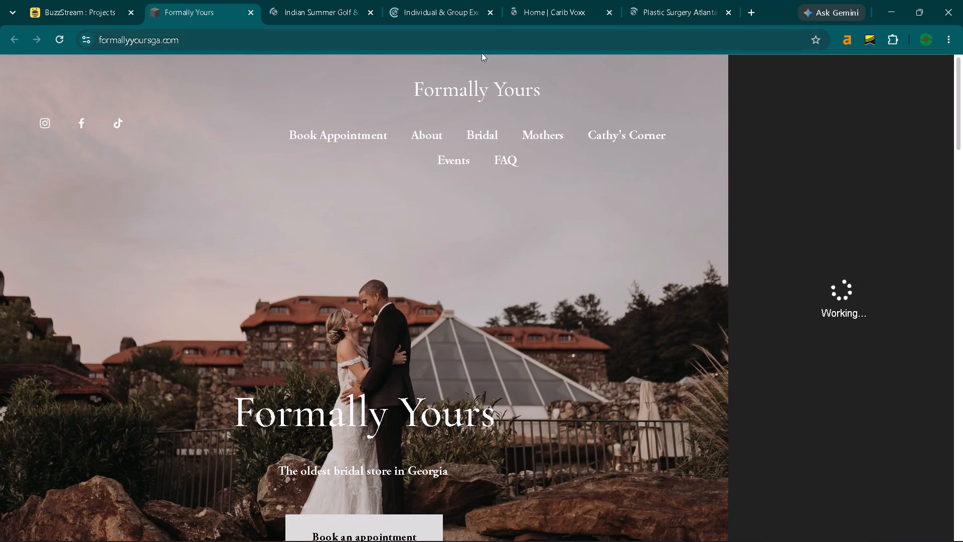
Load the Formally Yours site, formallyyoursga.com, in the other Chrome window for checking.
click(223, 32)
key(ctrl+c)
key(ctrl+c)
key(ctrl+c)
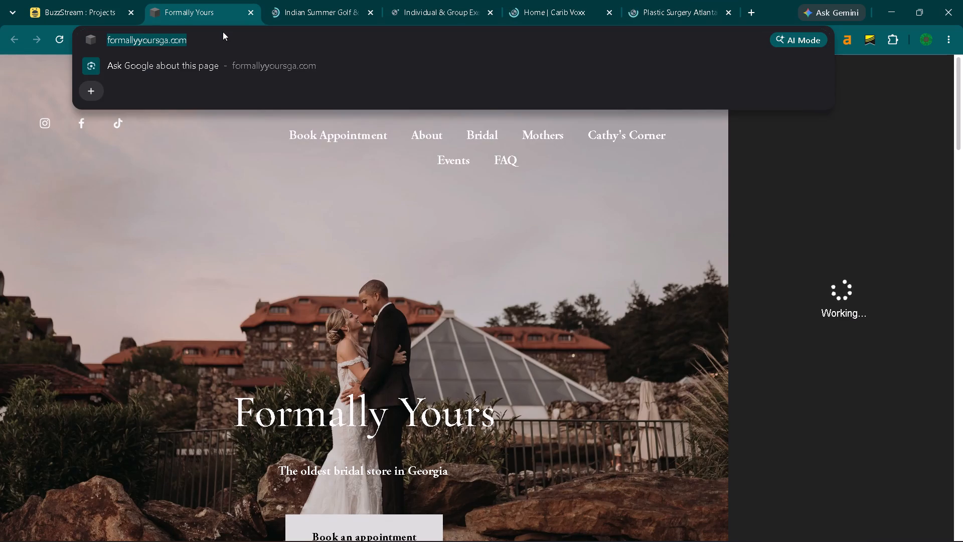
key(alt+Tab)
click(217, 39)
key(ctrl+v)
key(Return)
key(alt+Tab)
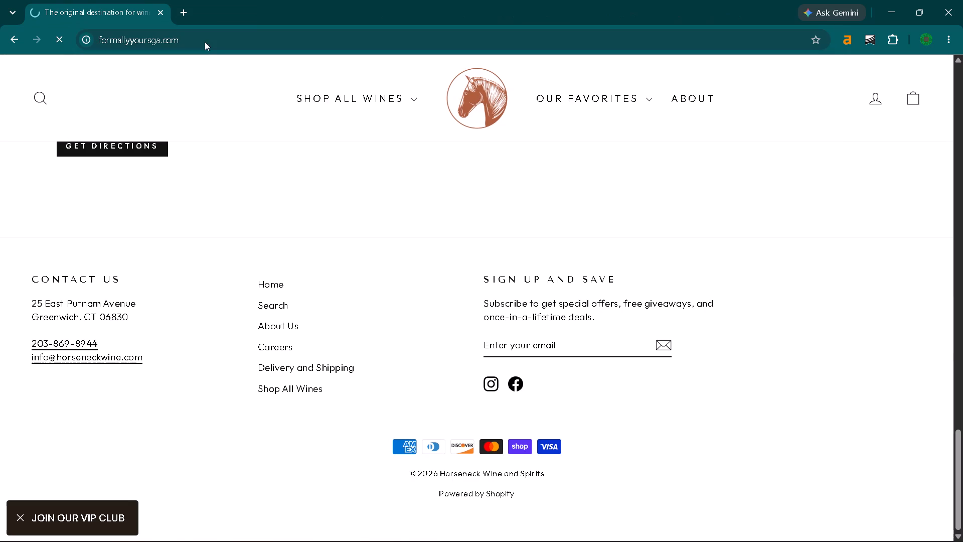
key(alt+Tab)
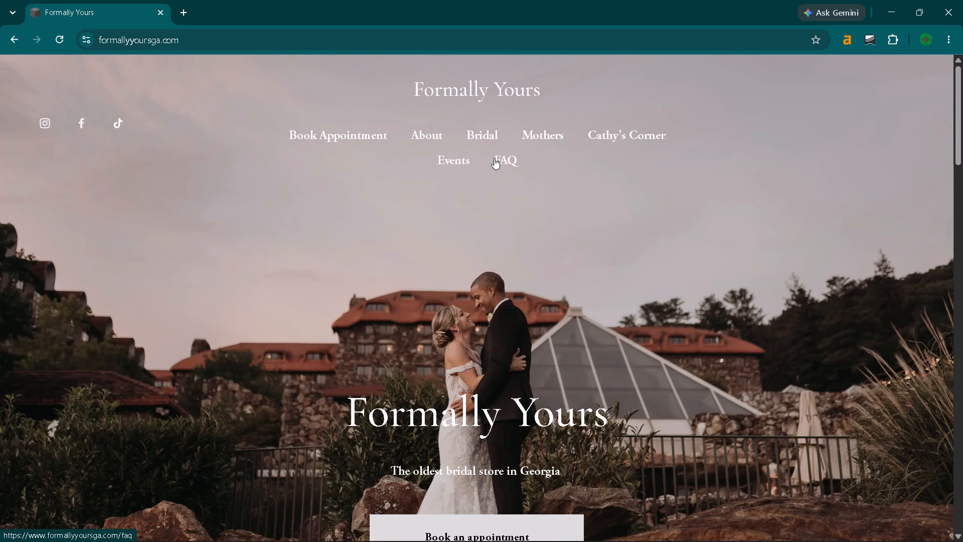
Open Cathy's Corner in a separate tab and examine the Formally Yours homepage down to its contact section.
ctrl+click(630, 132)
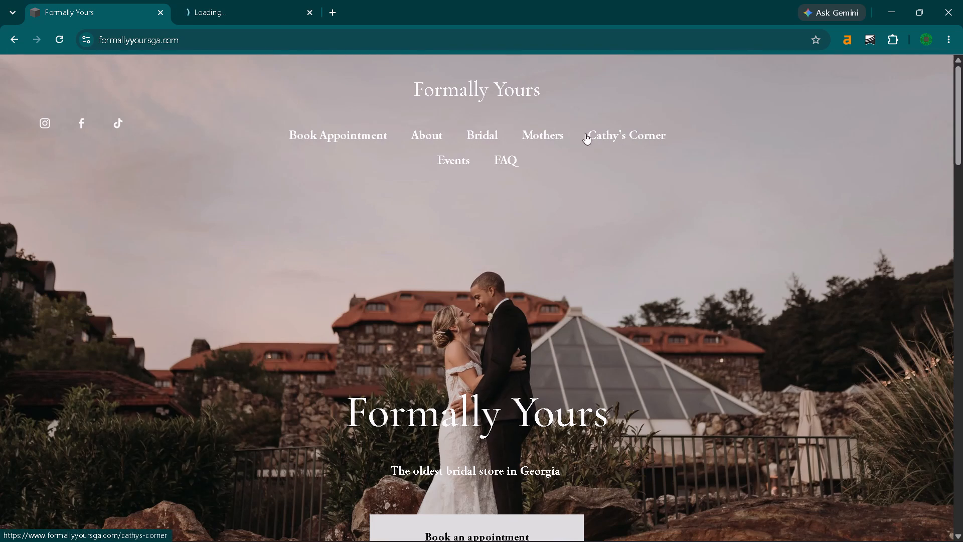
drag(962, 83, 958, 534)
scroll(338, 420, down, 5)
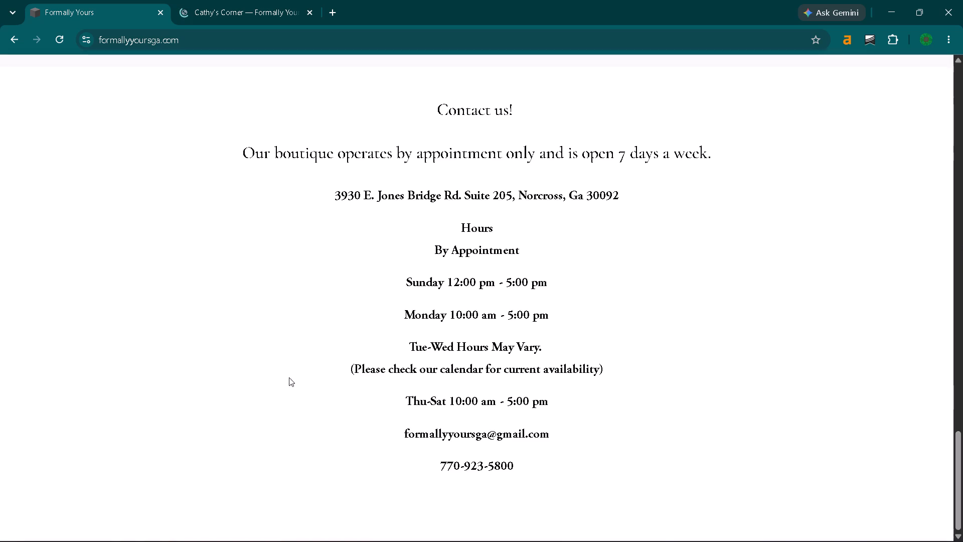
scroll(603, 370, up, 4)
scroll(401, 328, down, 5)
scroll(702, 363, up, 3)
scroll(702, 363, down, 1)
scroll(702, 363, up, 5)
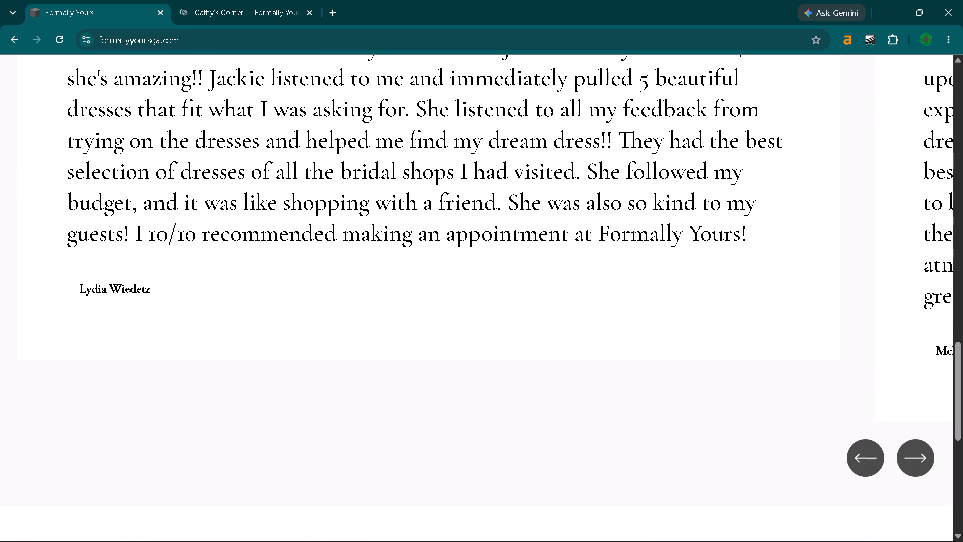
scroll(932, 78, down, 5)
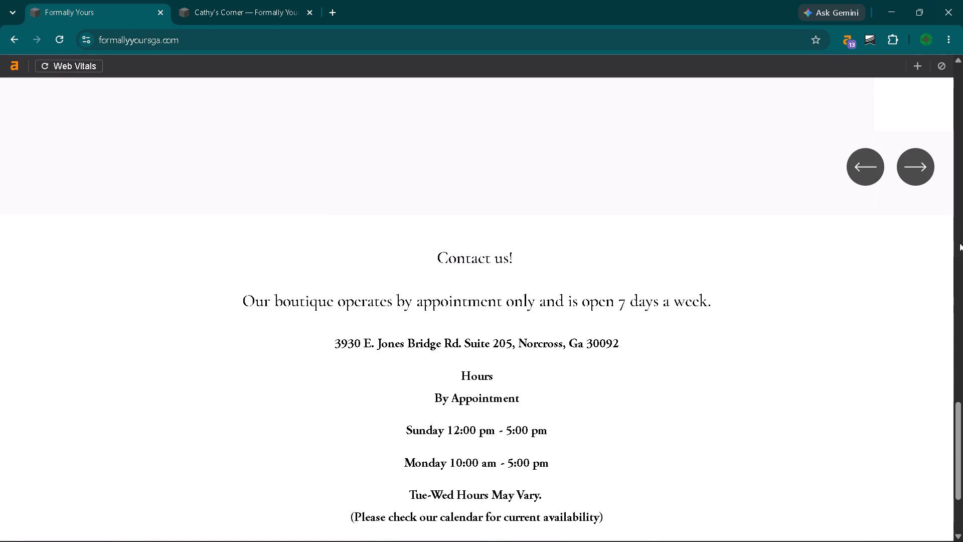
scroll(959, 243, down, 4)
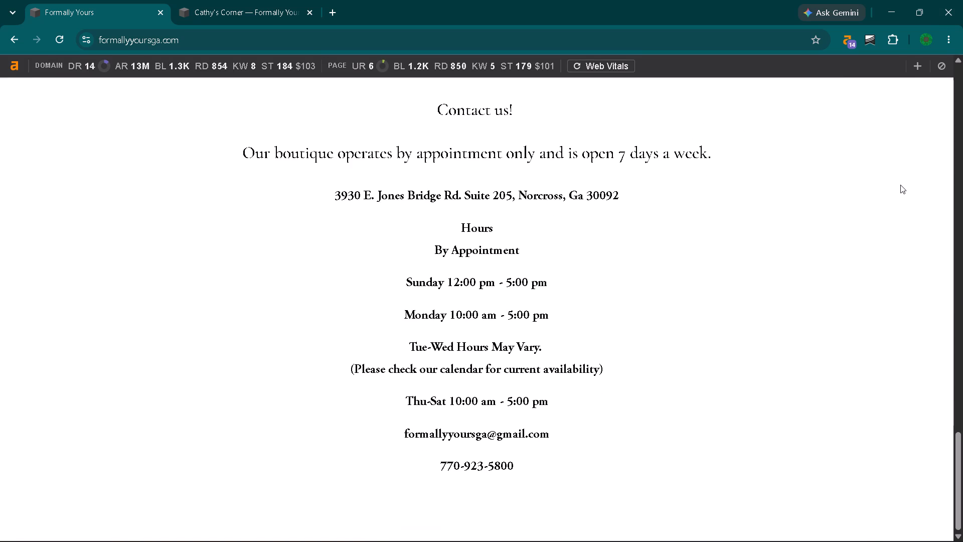
scroll(911, 167, down, 7)
scroll(891, 296, up, 8)
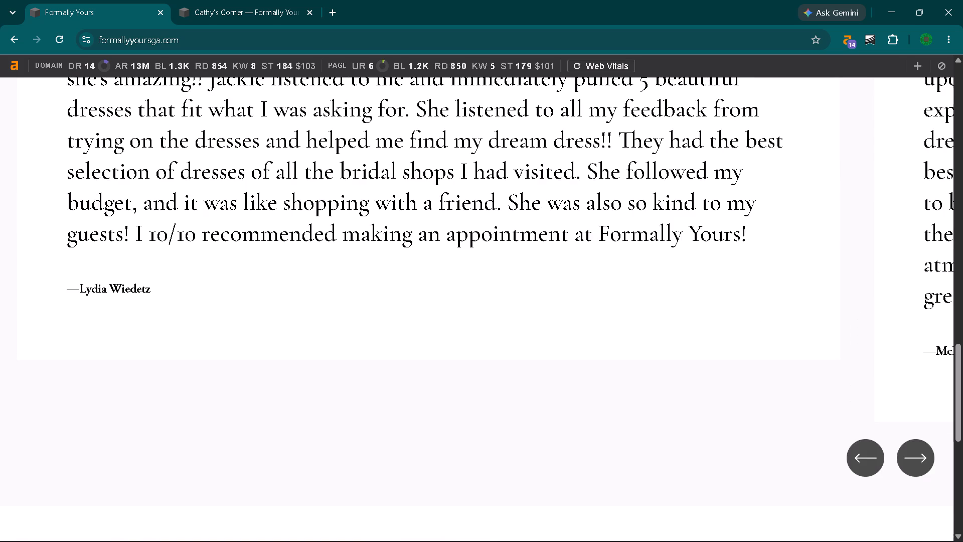
scroll(869, 381, down, 2)
scroll(916, 371, up, 20)
scroll(916, 371, up, 7)
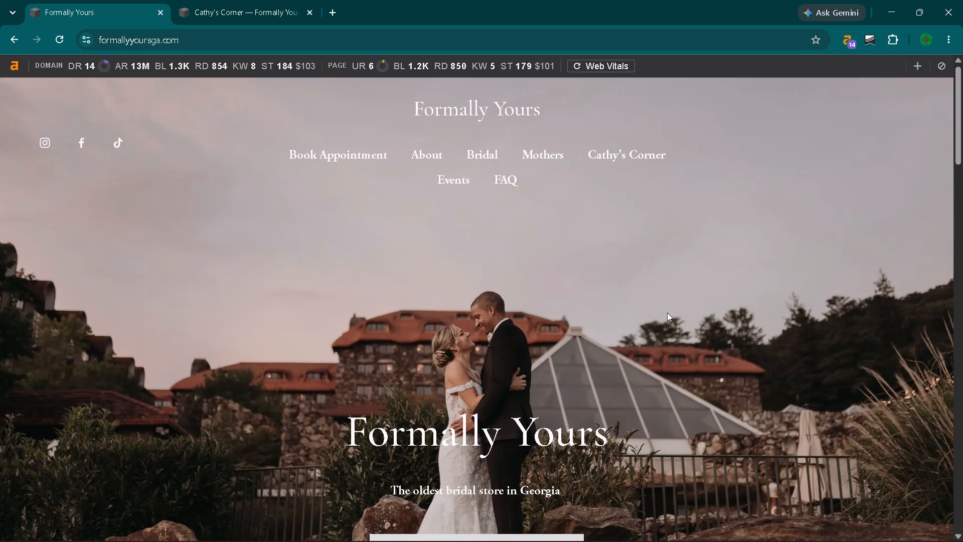
scroll(635, 271, up, 4)
scroll(543, 424, down, 2)
scroll(427, 220, up, 2)
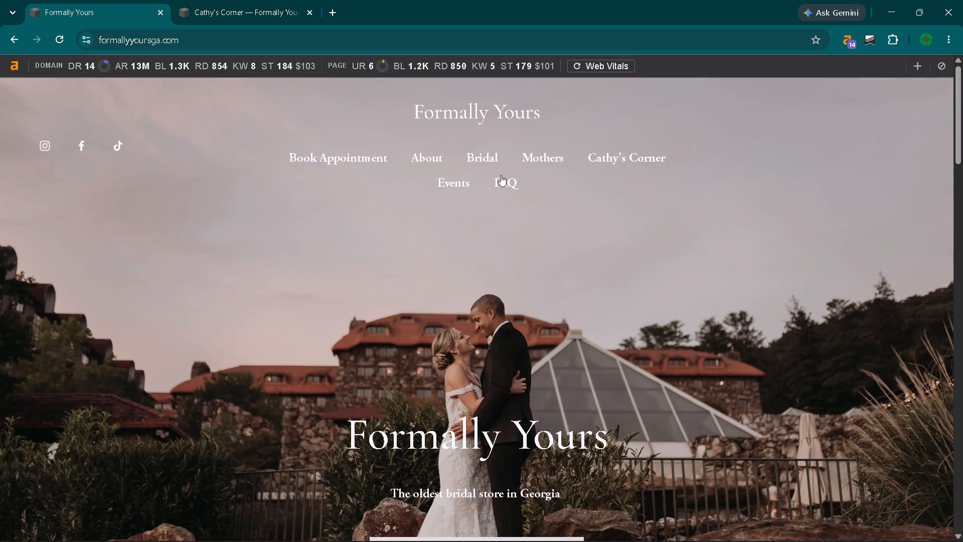
scroll(651, 267, up, 6)
From Cathy's Corner, open the four newest posts in separate tabs, from the vintage wedding dress post to the emotional-or-scientific decision post.
key(ctrl+Tab)
scroll(424, 217, down, 8)
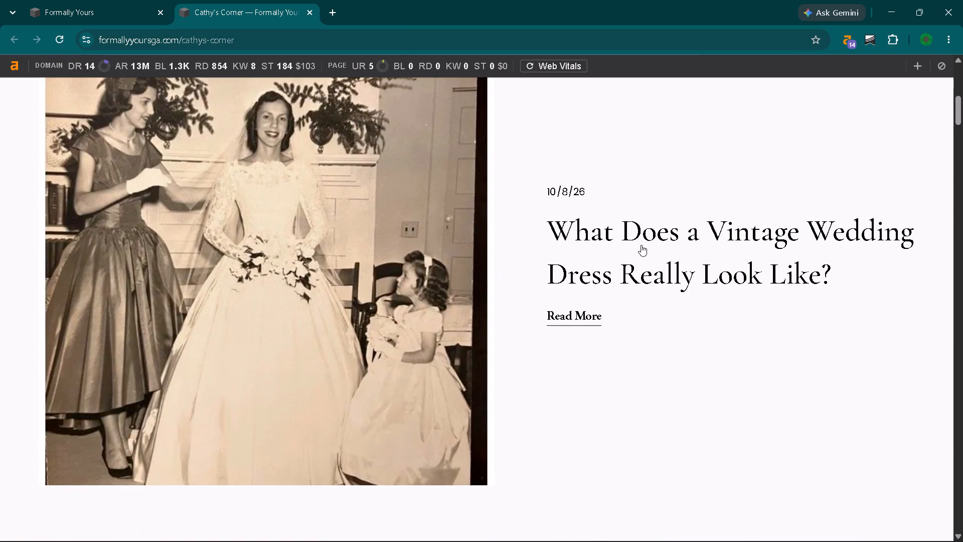
ctrl+click(635, 216)
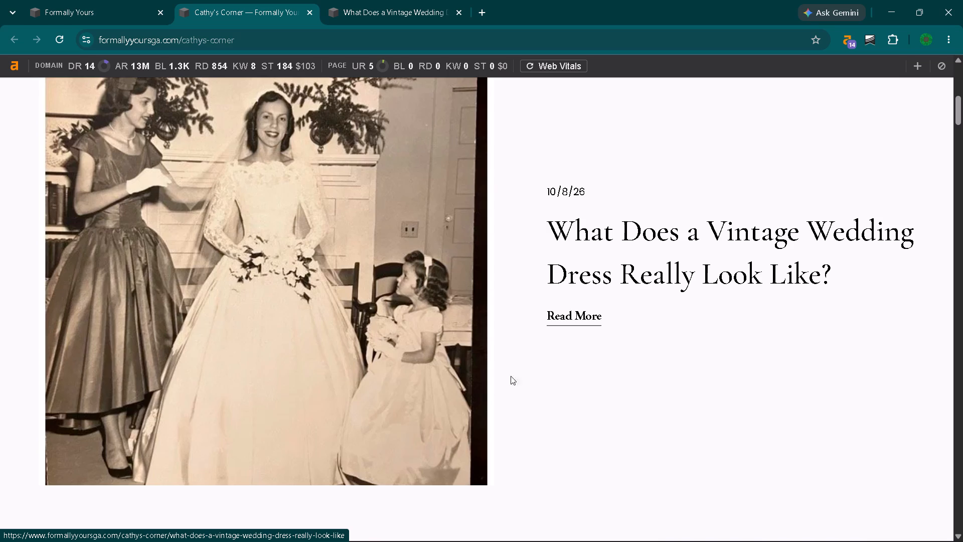
scroll(569, 200, up, 5)
scroll(476, 211, down, 8)
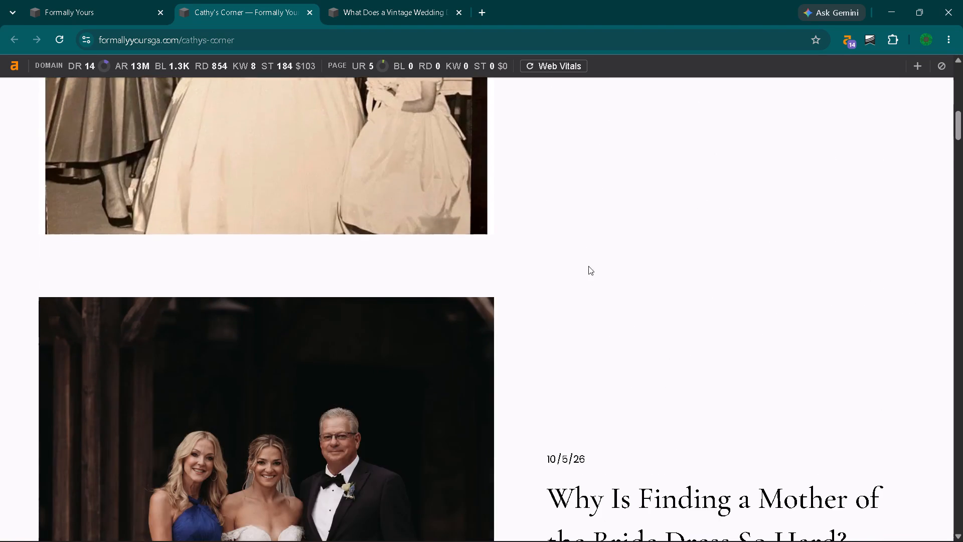
scroll(588, 266, down, 4)
ctrl+click(630, 300)
scroll(594, 303, down, 9)
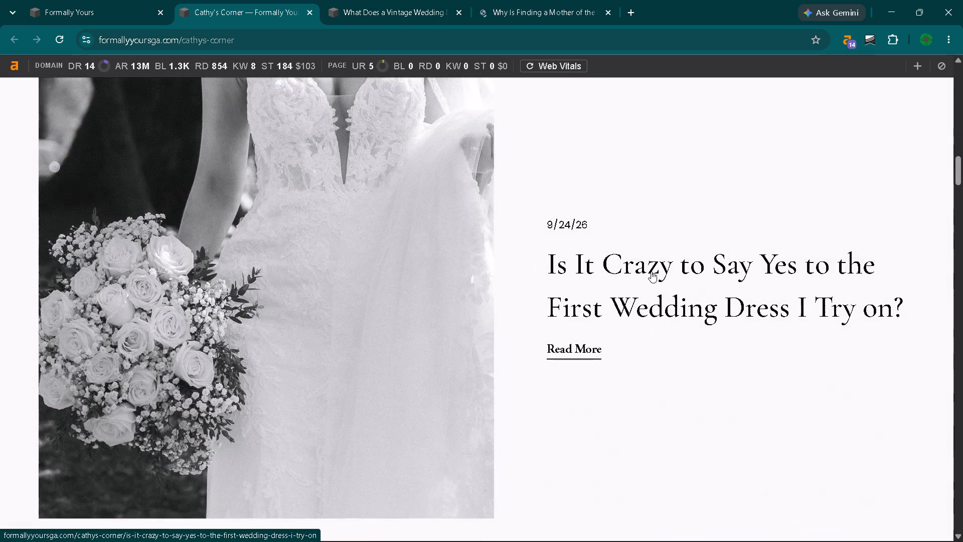
ctrl+click(651, 272)
scroll(627, 297, down, 8)
ctrl+click(671, 286)
Skim the vintage wedding dress and mother of the bride dress posts for outbound links, closing each tab when done.
key(ctrl+Tab)
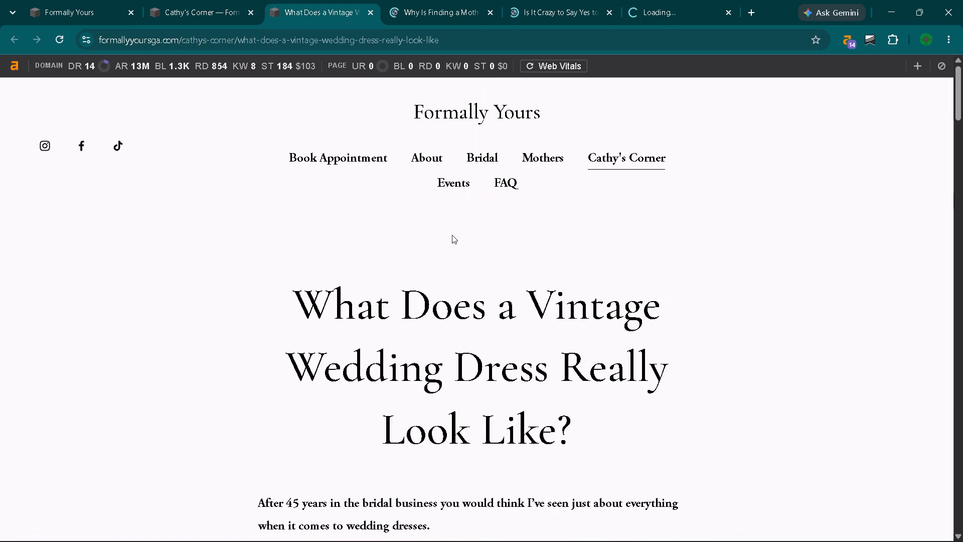
scroll(429, 262, down, 20)
scroll(429, 262, down, 1)
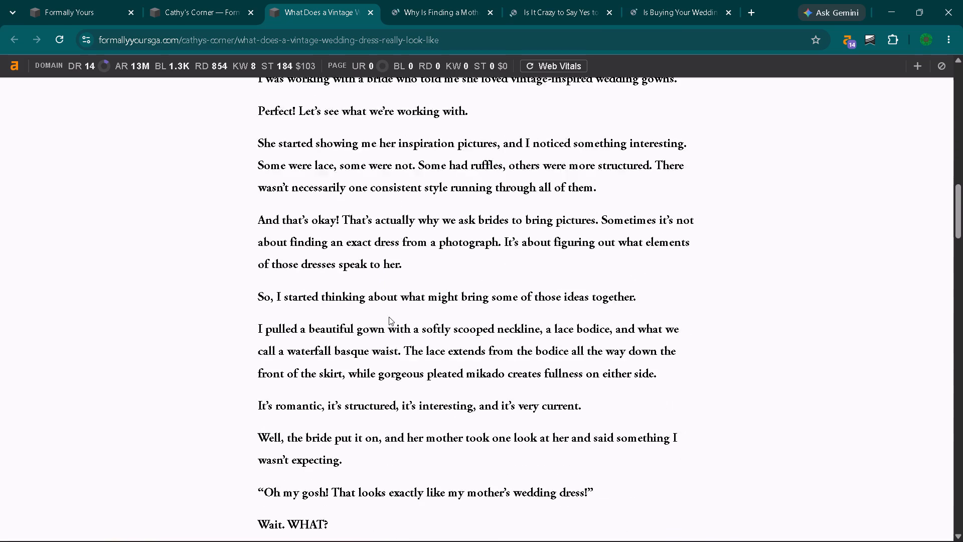
scroll(389, 317, down, 20)
scroll(389, 317, down, 2)
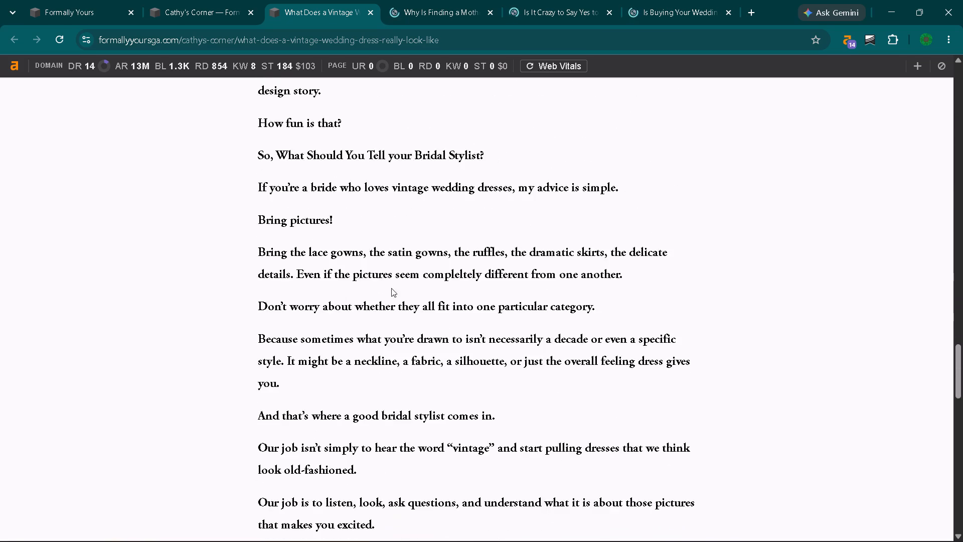
scroll(391, 288, down, 20)
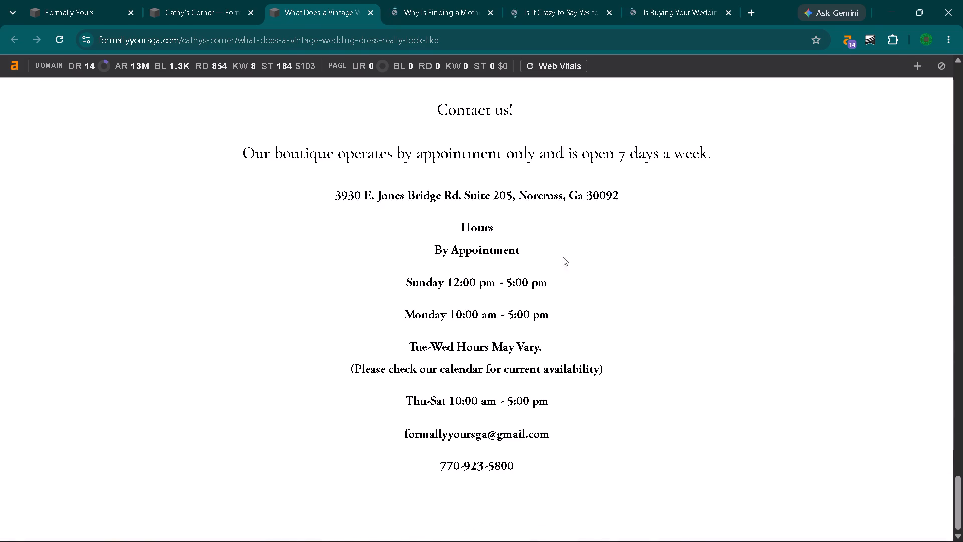
key(ctrl+w)
scroll(397, 232, down, 19)
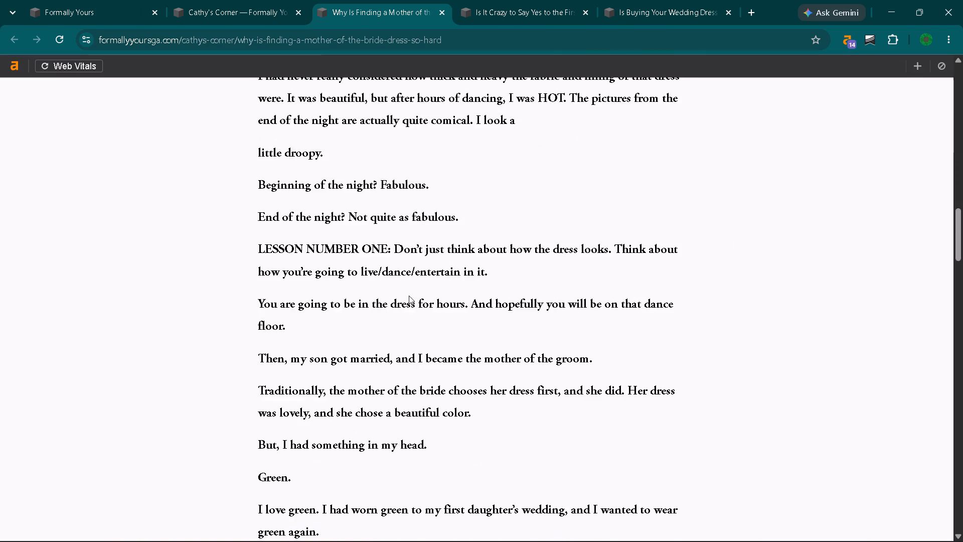
scroll(409, 296, down, 20)
scroll(409, 296, down, 2)
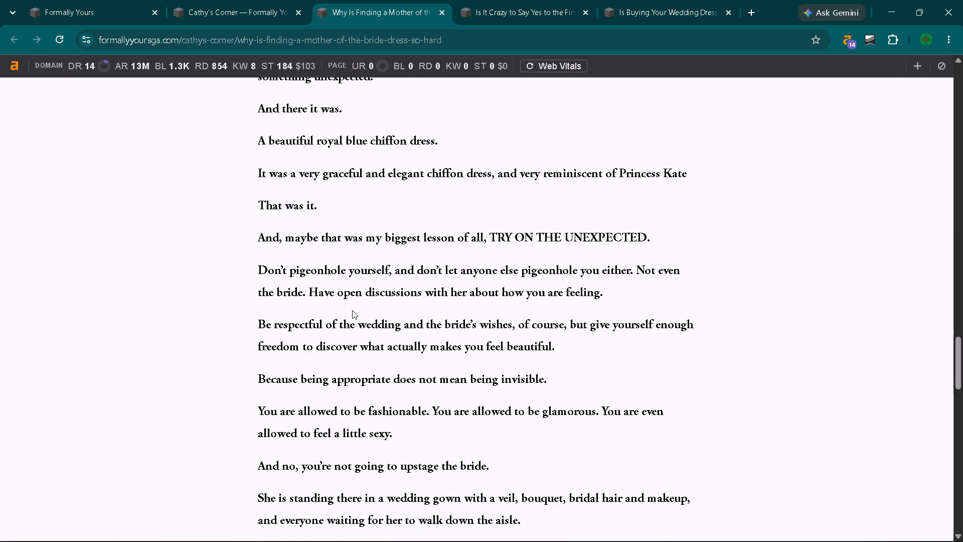
scroll(352, 310, down, 19)
key(ctrl+w)
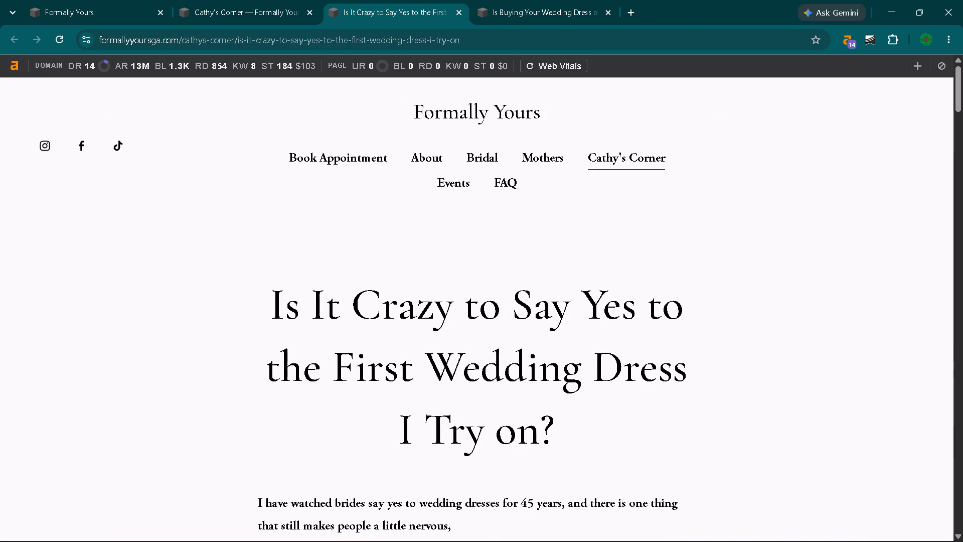
Skim the posts on saying yes to the first dress and on emotional or scientific dress buying, closing each tab.
scroll(408, 273, down, 10)
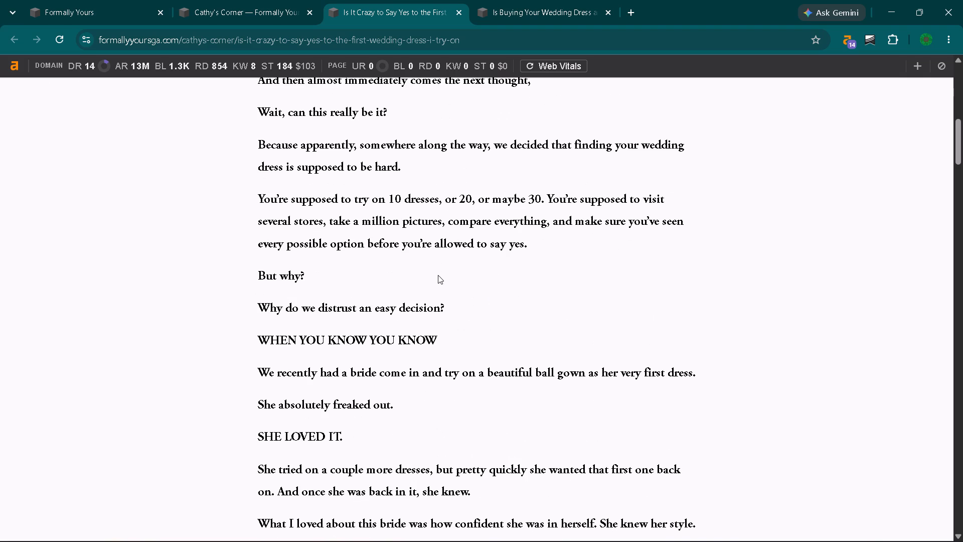
scroll(384, 287, down, 4)
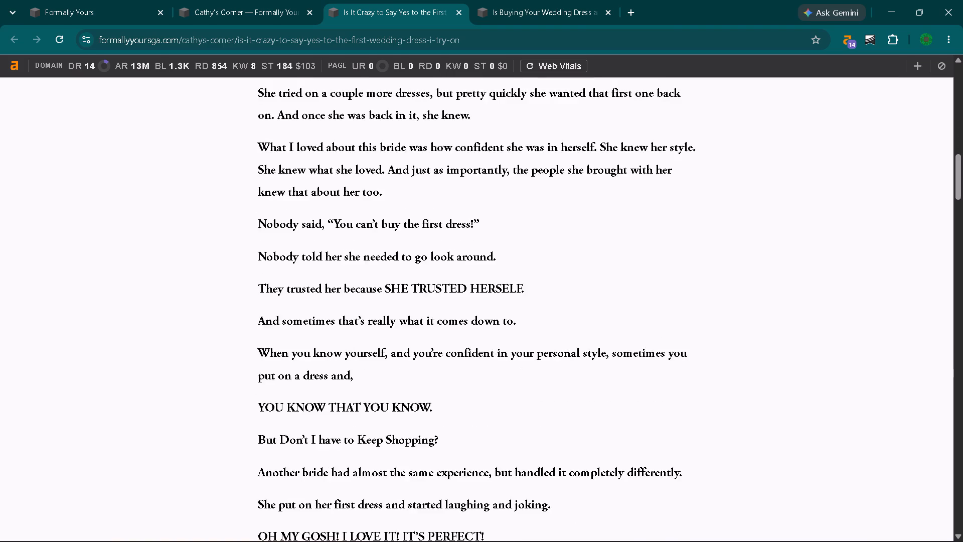
scroll(370, 293, down, 20)
scroll(370, 293, down, 5)
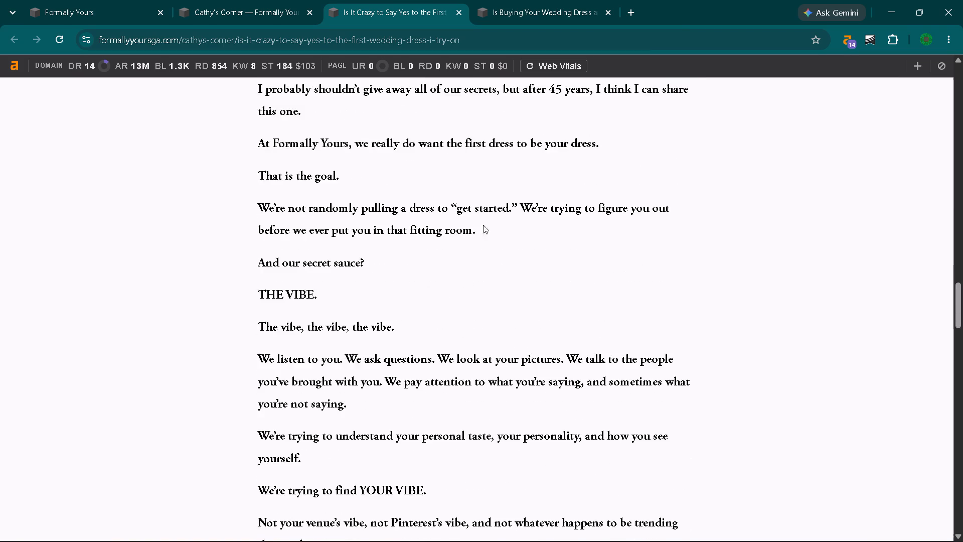
scroll(483, 225, down, 20)
scroll(483, 225, down, 5)
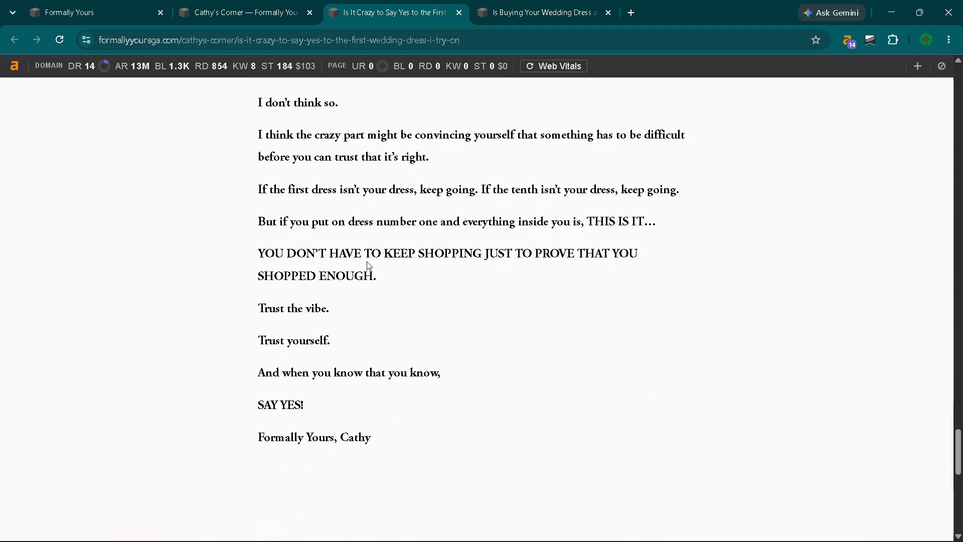
scroll(367, 261, down, 5)
key(ctrl+w)
scroll(436, 184, down, 13)
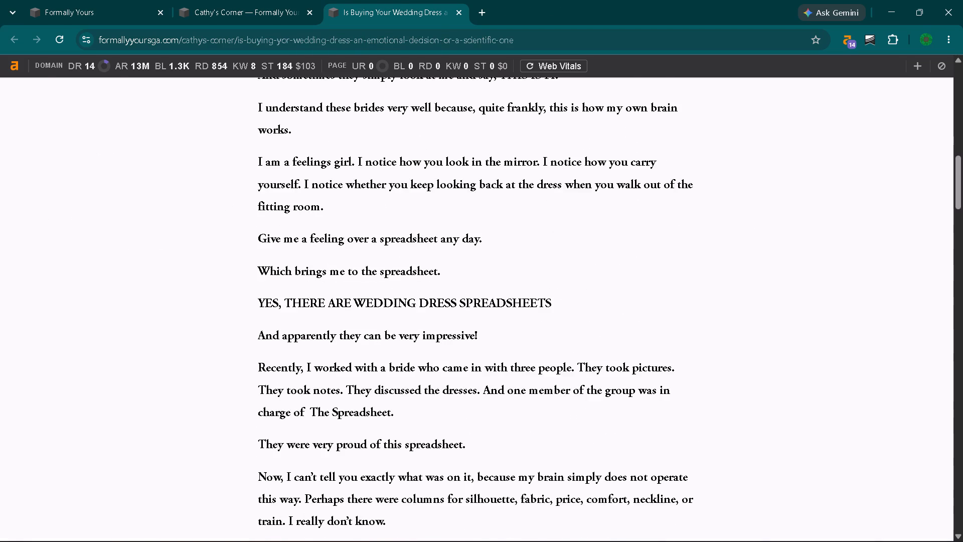
scroll(386, 256, down, 20)
scroll(386, 256, down, 9)
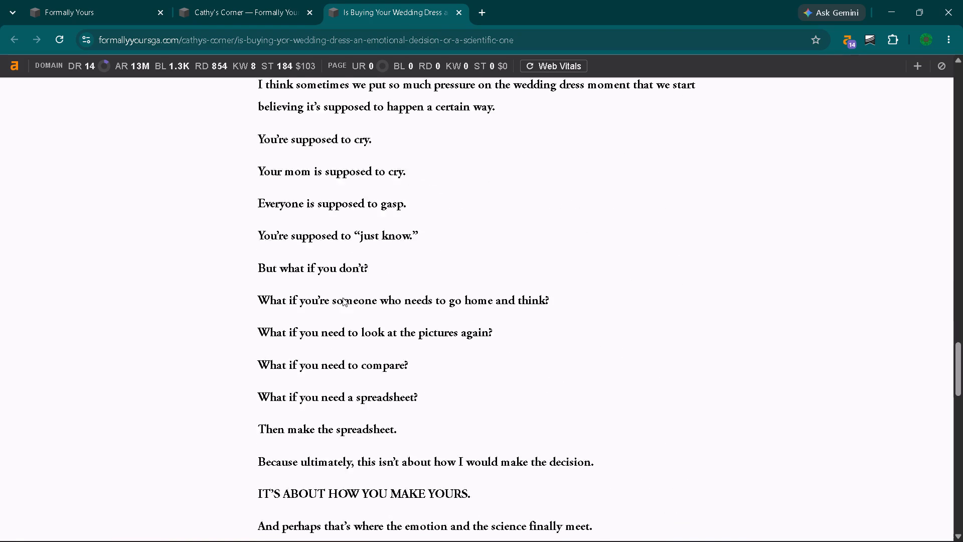
scroll(343, 298, down, 9)
scroll(307, 253, down, 9)
key(ctrl+w)
Open the Cathy's Corner posts on matching the venue, how many people to bring, crying over the dress, and the wedding dress trend.
scroll(201, 242, down, 3)
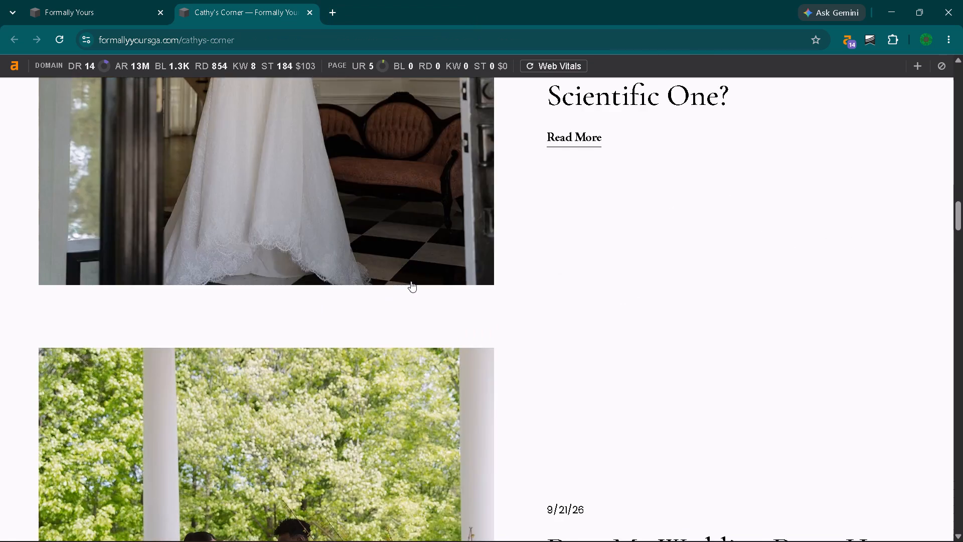
scroll(411, 281, down, 7)
ctrl+click(624, 189)
scroll(564, 218, down, 6)
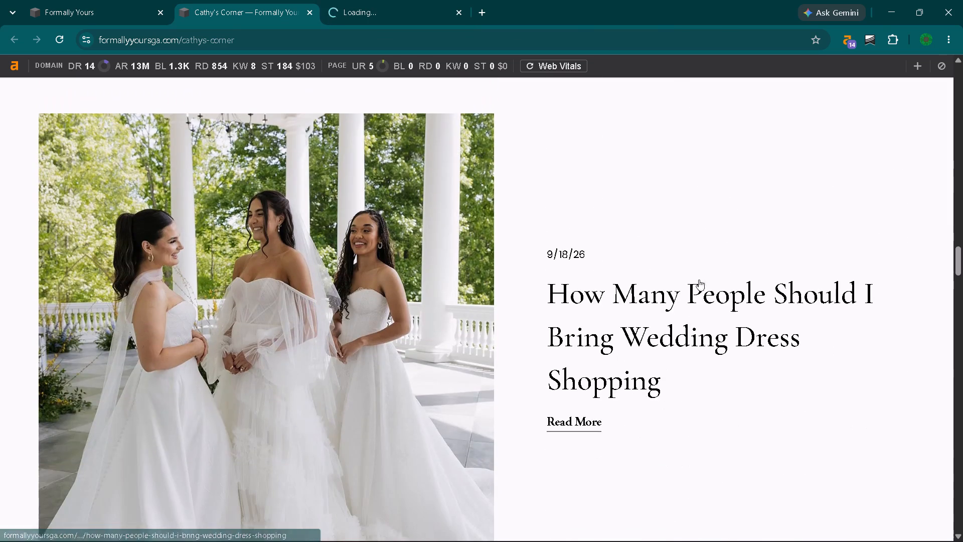
ctrl+click(663, 299)
scroll(603, 283, down, 10)
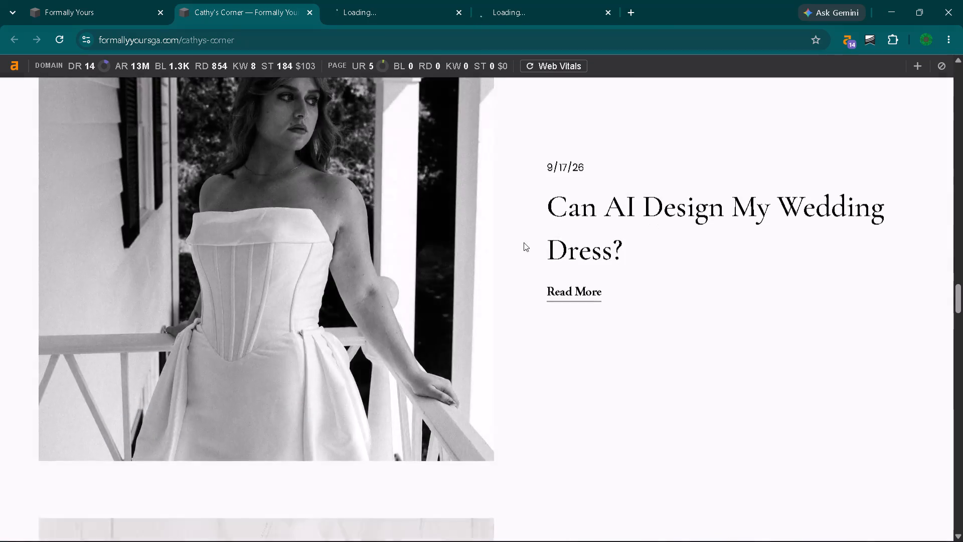
scroll(526, 247, down, 8)
scroll(730, 280, down, 1)
ctrl+click(605, 173)
scroll(546, 182, down, 5)
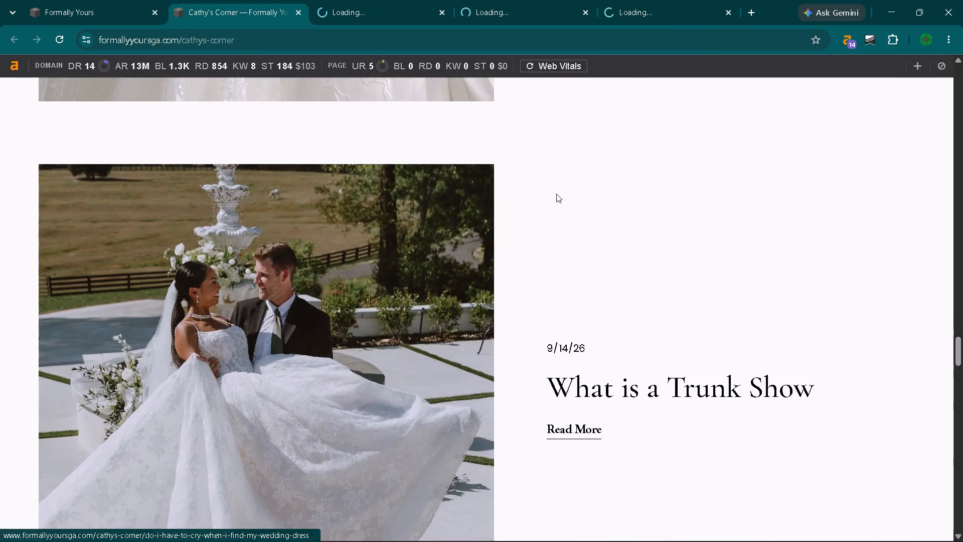
scroll(556, 194, down, 11)
ctrl+click(676, 186)
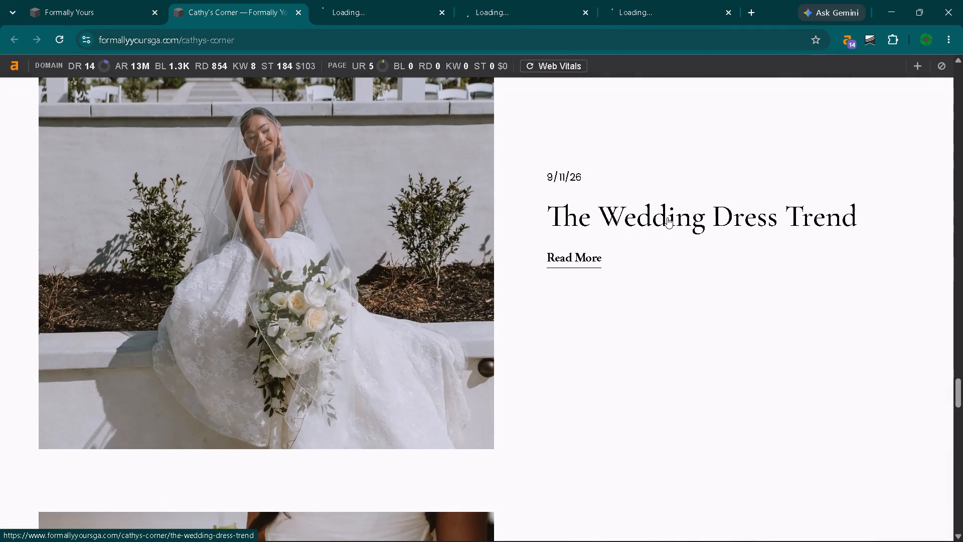
ctrl+click(667, 217)
Check the remaining older posts in Cathy's Corner down to the contact section at the page's end.
scroll(609, 217, down, 6)
scroll(649, 254, down, 14)
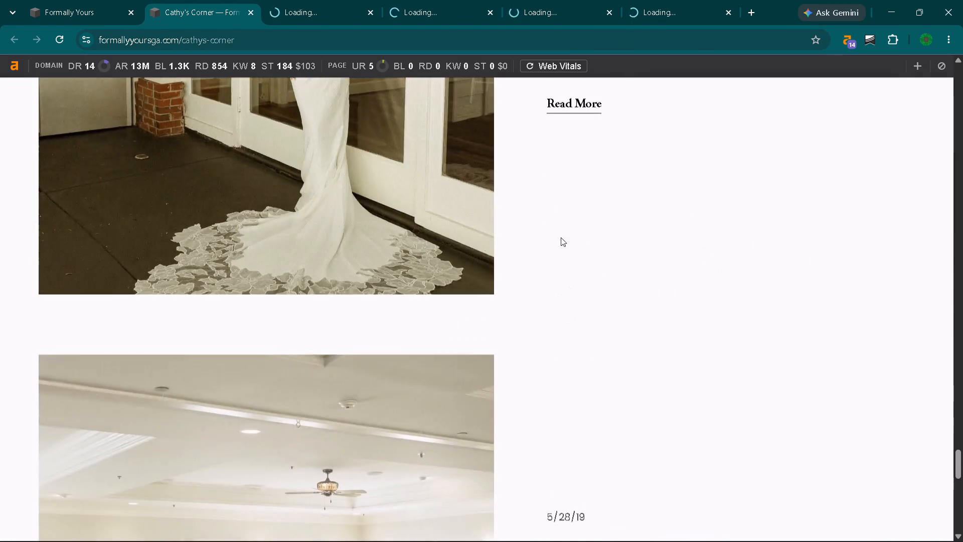
scroll(561, 237, down, 5)
scroll(501, 215, down, 9)
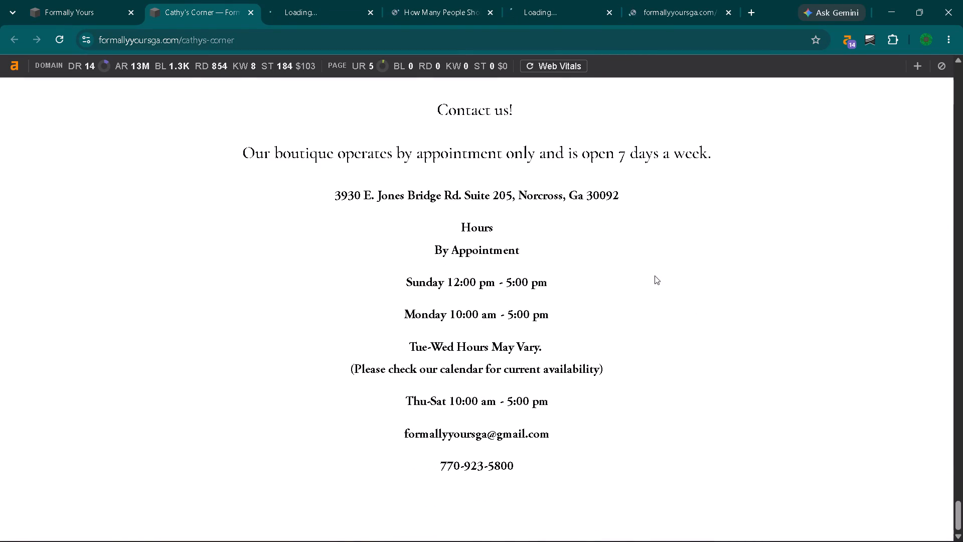
scroll(685, 275, up, 4)
scroll(685, 275, down, 1)
scroll(685, 275, up, 2)
Skim the posts on matching the dress to the venue and how many people to bring for outbound links, closing each tab.
key(ctrl+Tab)
scroll(362, 257, down, 6)
scroll(486, 237, down, 8)
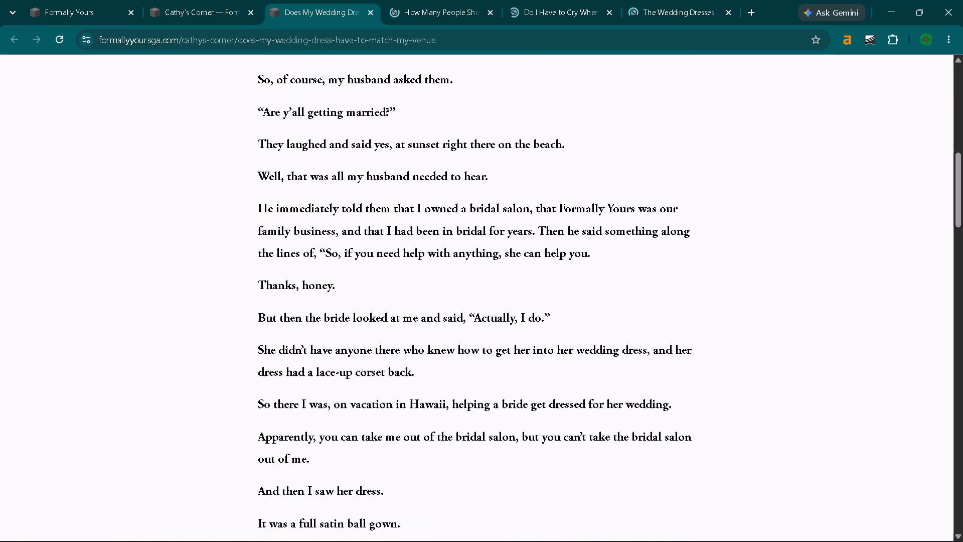
scroll(372, 224, down, 19)
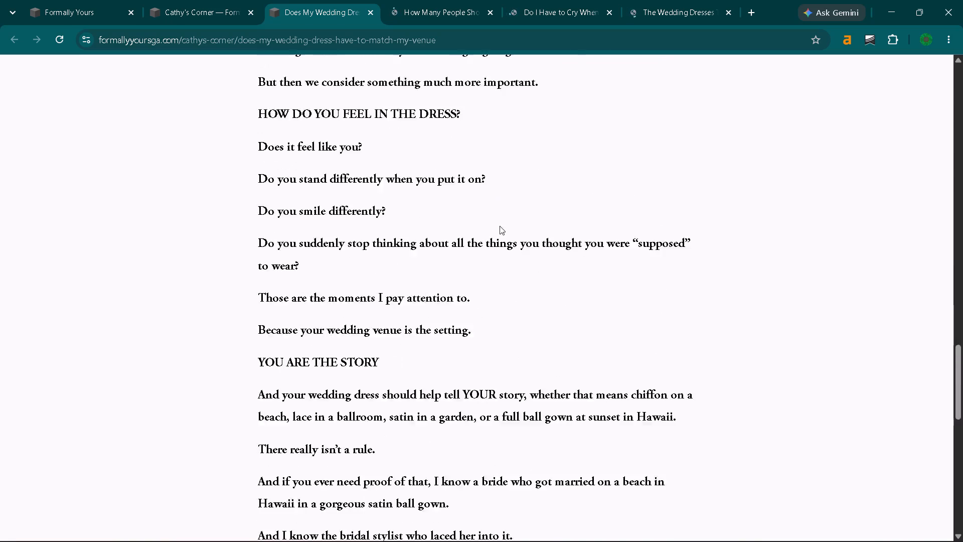
scroll(500, 226, down, 11)
key(ctrl+w)
scroll(535, 227, down, 6)
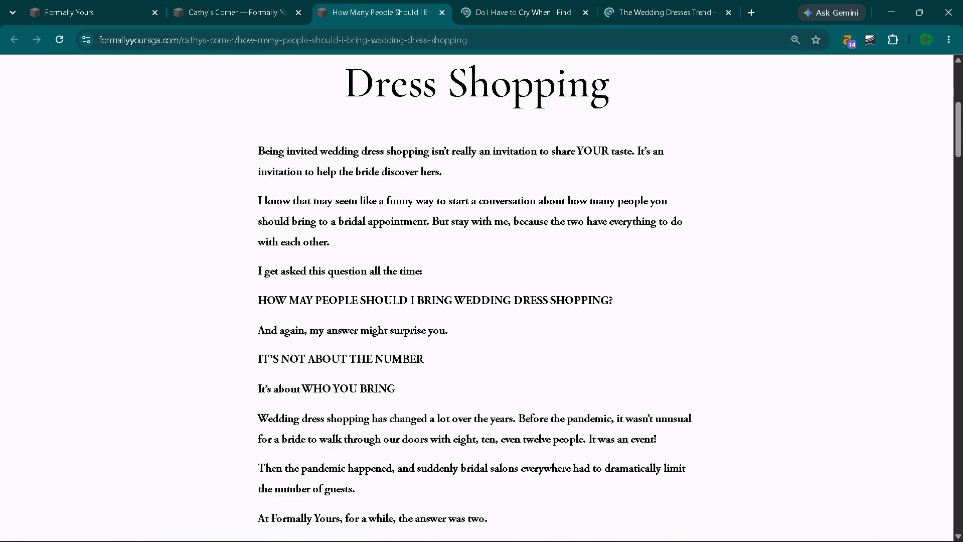
scroll(440, 221, down, 20)
scroll(440, 221, down, 1)
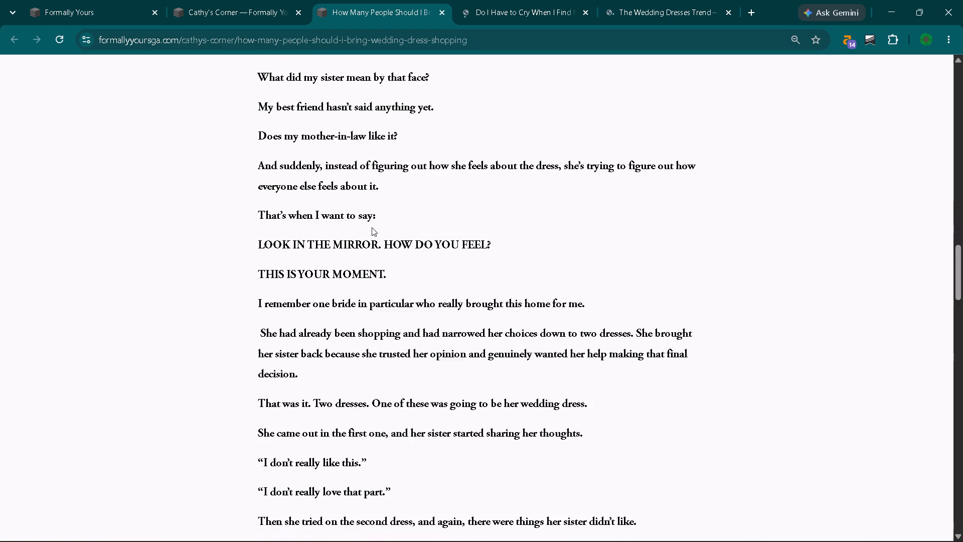
scroll(372, 227, down, 20)
scroll(372, 227, down, 1)
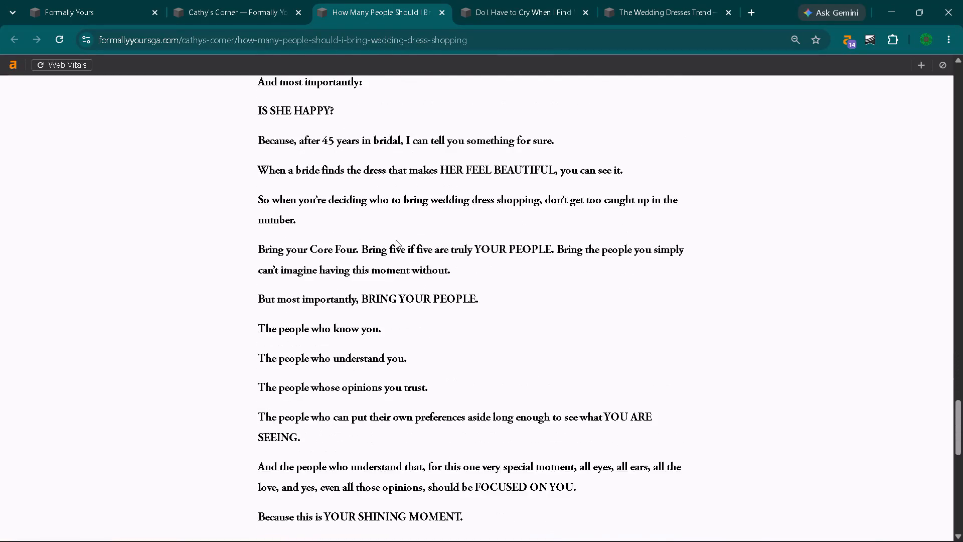
scroll(396, 240, down, 11)
key(ctrl+w)
Skim the posts on crying over the wedding dress and the wedding dress trend for outbound links, closing each tab.
scroll(368, 264, down, 7)
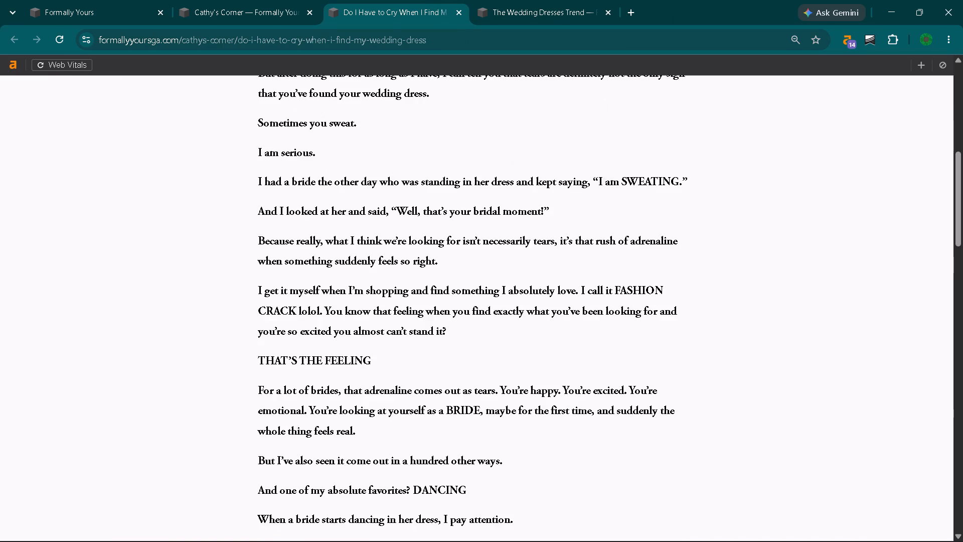
scroll(424, 252, down, 20)
scroll(424, 252, down, 2)
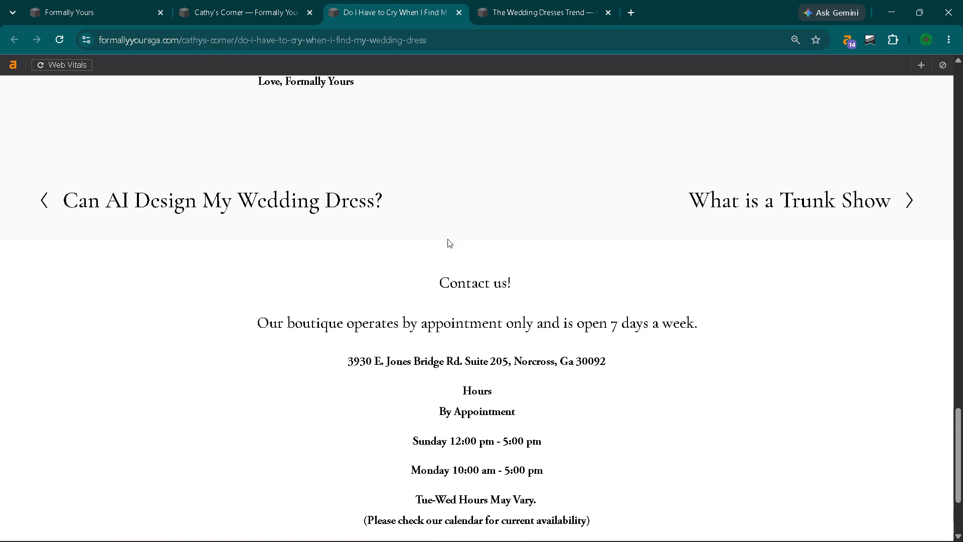
scroll(447, 239, down, 3)
key(ctrl+w)
scroll(388, 251, down, 14)
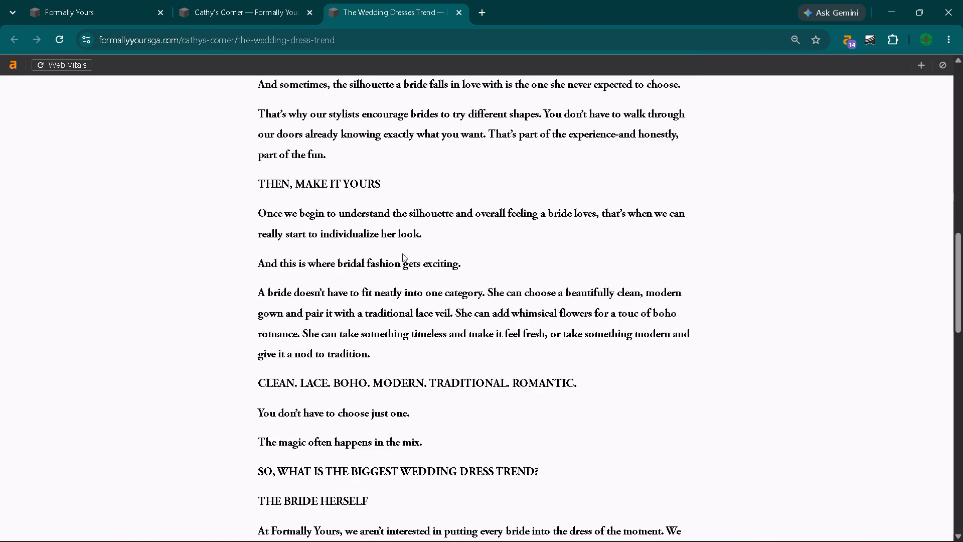
scroll(402, 253, down, 17)
key(ctrl+w)
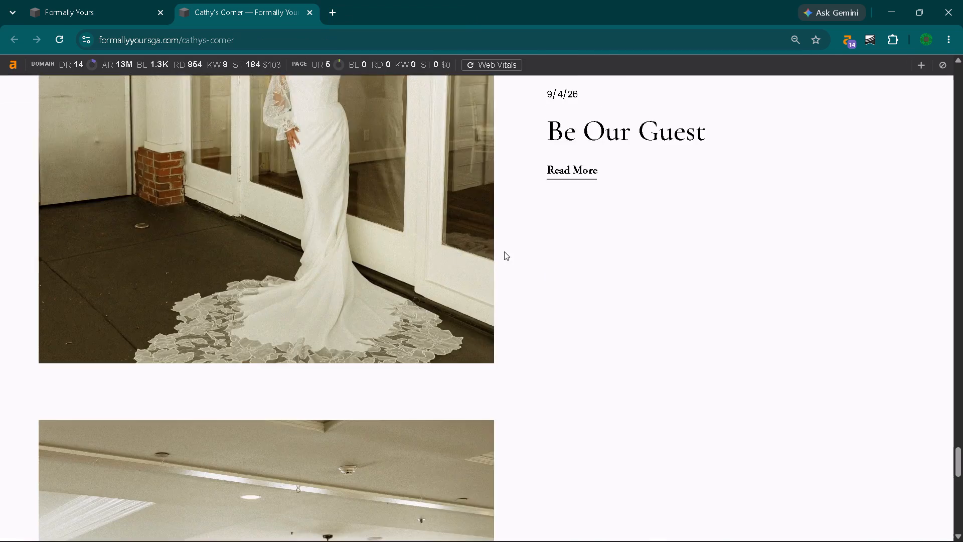
Check the last posts in the Cathy's Corner listing, close that tab, and look further down the Formally Yours homepage.
scroll(364, 261, down, 16)
scroll(647, 262, up, 7)
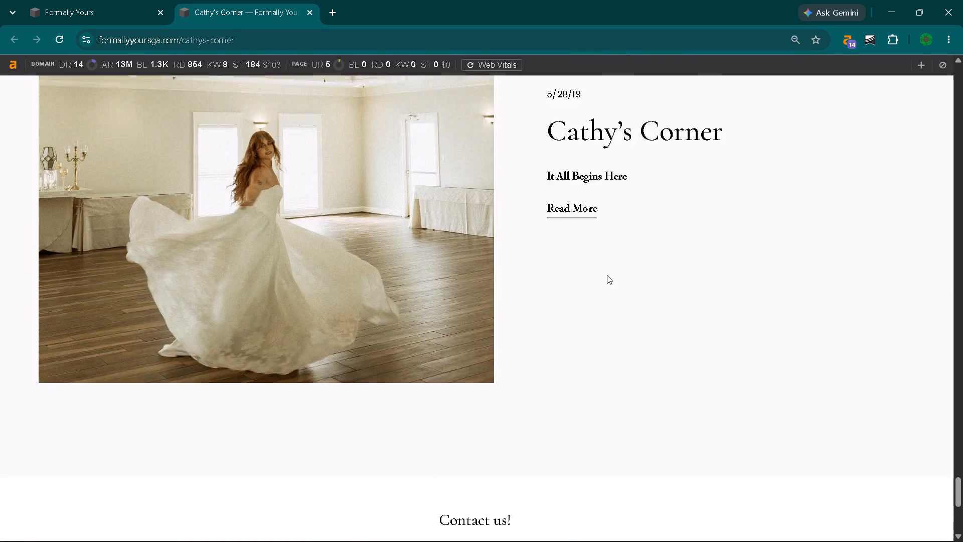
scroll(607, 275, up, 2)
key(ctrl+w)
scroll(459, 343, down, 13)
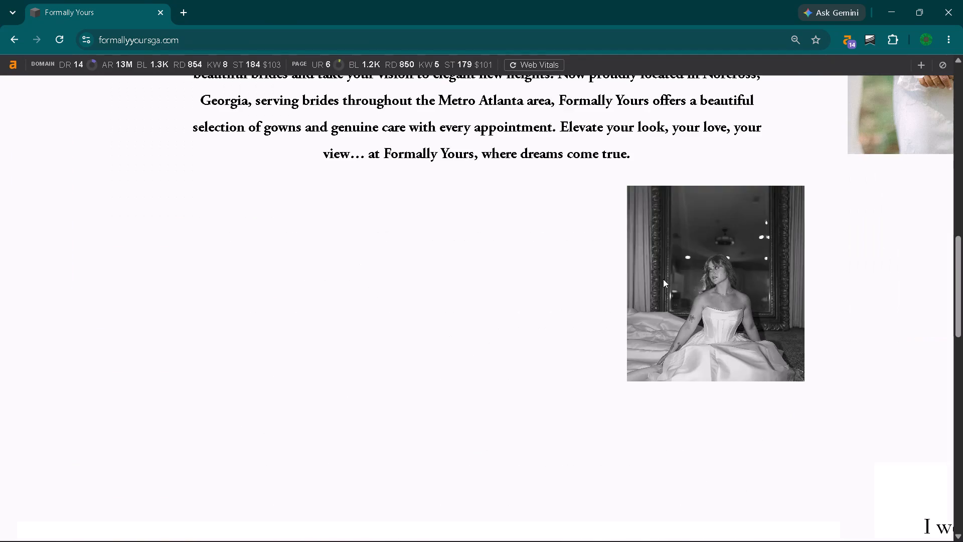
In the BuzzStream review window, finish the Formally Yours prospect, advance to the next one, and close the Formally Yours tab.
key(alt+Tab)
click(828, 445)
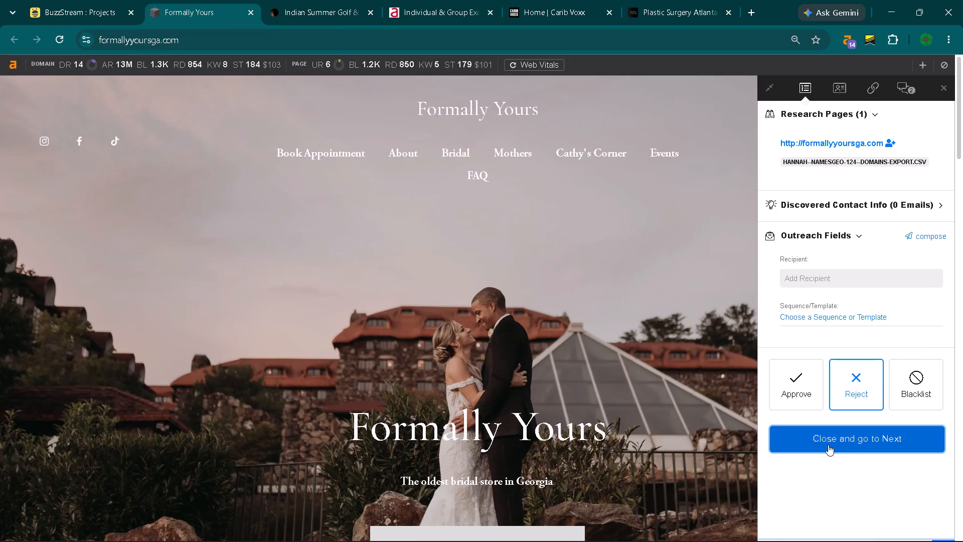
click(220, 8)
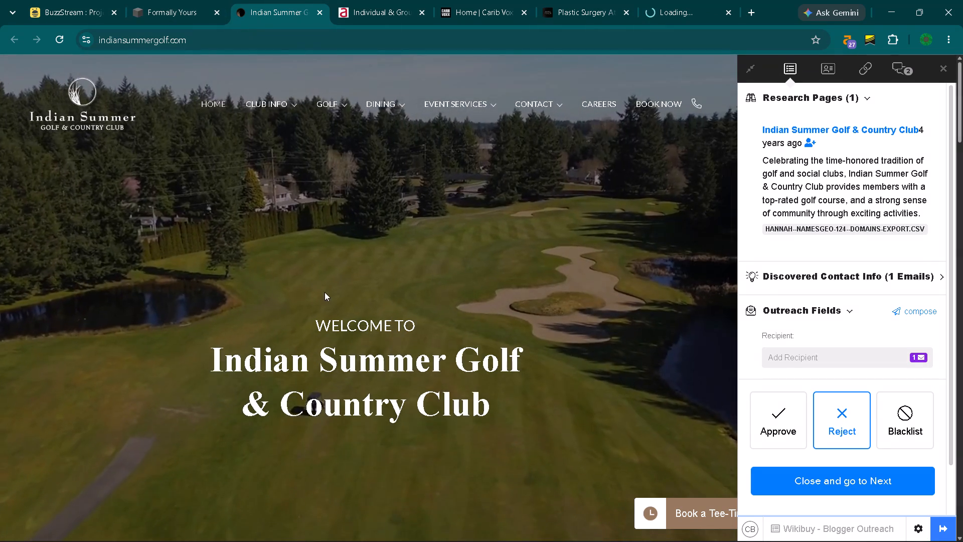
Copy the Indian Summer Golf & Country Club address, indiansummergolf.com, and load it in the separate site-checking window.
click(325, 292)
click(254, 42)
key(ctrl+c)
key(ctrl+c)
key(alt+Tab)
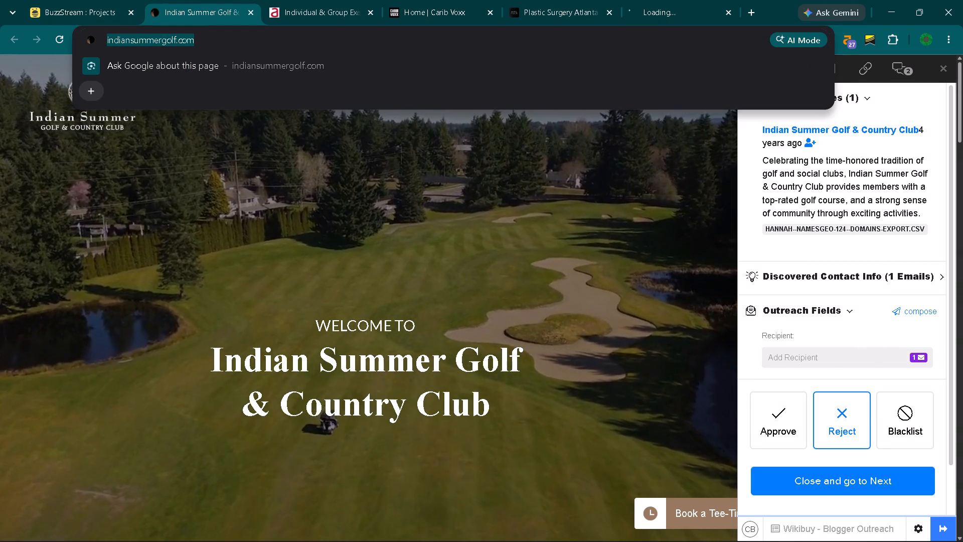
click(254, 42)
key(ctrl+v)
key(Return)
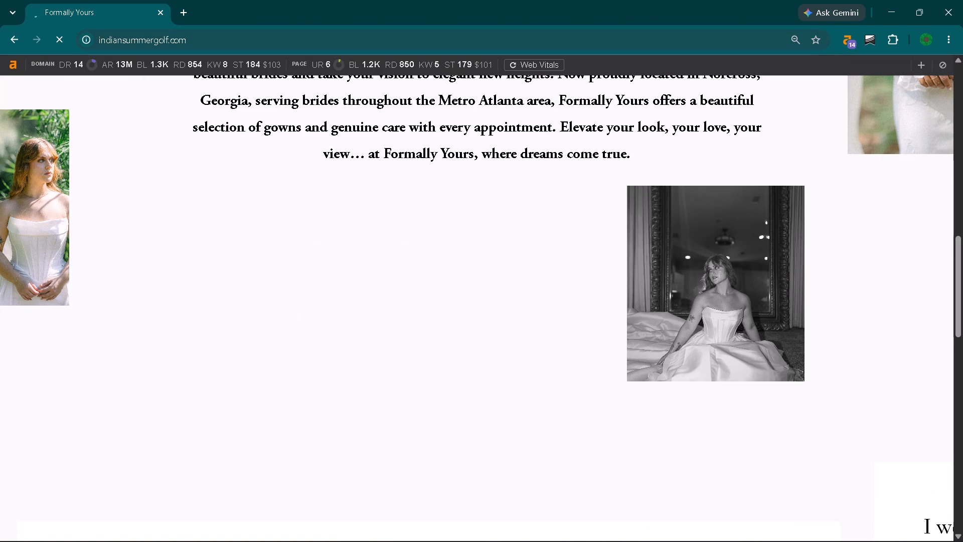
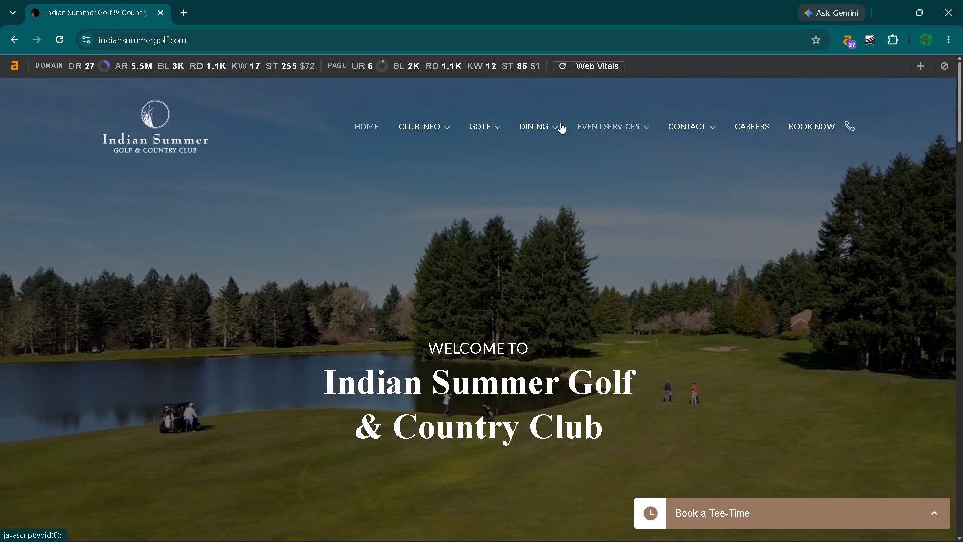
Examine the Indian Summer Golf & Country Club homepage from top to footer for a blog or relevant content.
drag(962, 96, 962, 476)
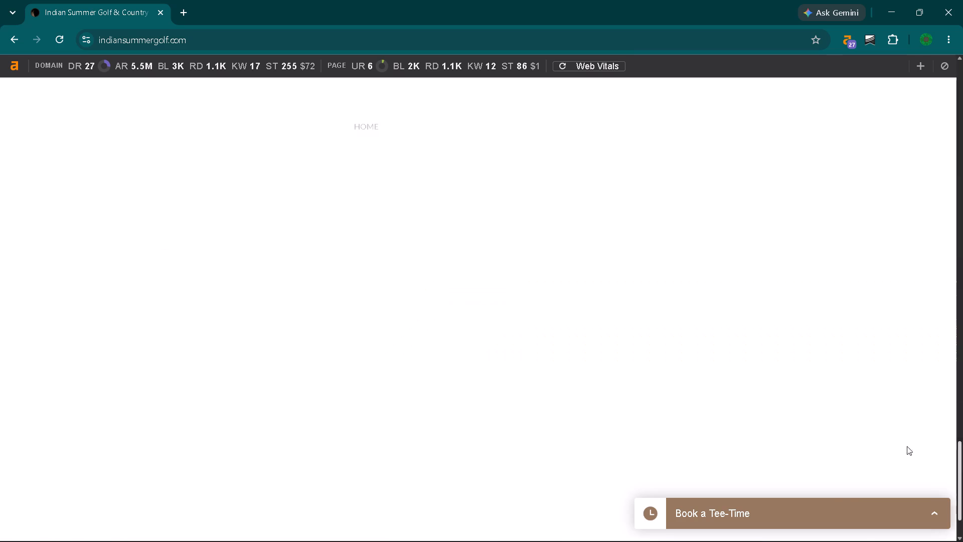
scroll(654, 432, down, 11)
scroll(793, 390, up, 11)
scroll(415, 342, up, 4)
scroll(481, 373, down, 2)
double_click(464, 318)
drag(464, 318, 524, 313)
scroll(134, 282, up, 4)
scroll(183, 283, up, 11)
scroll(433, 335, down, 3)
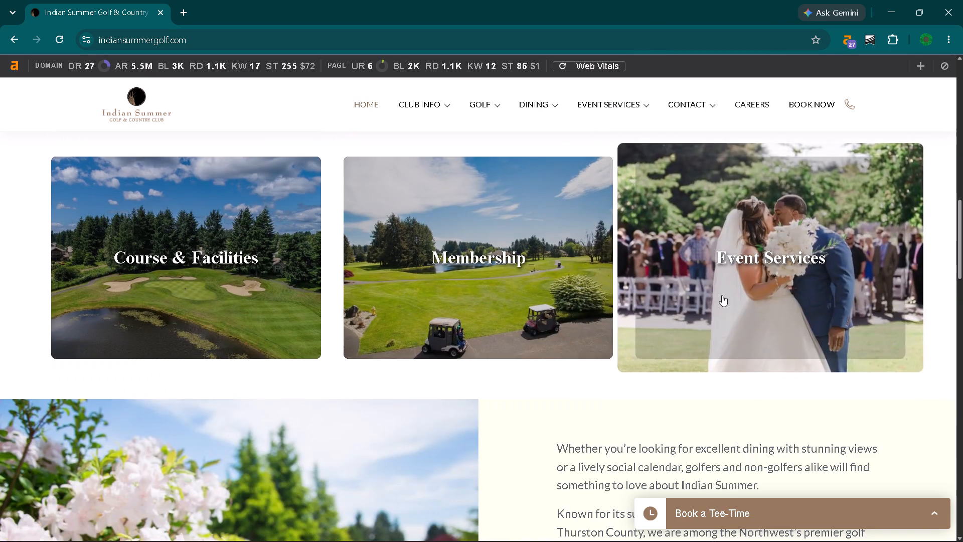
scroll(666, 264, up, 4)
scroll(602, 280, up, 4)
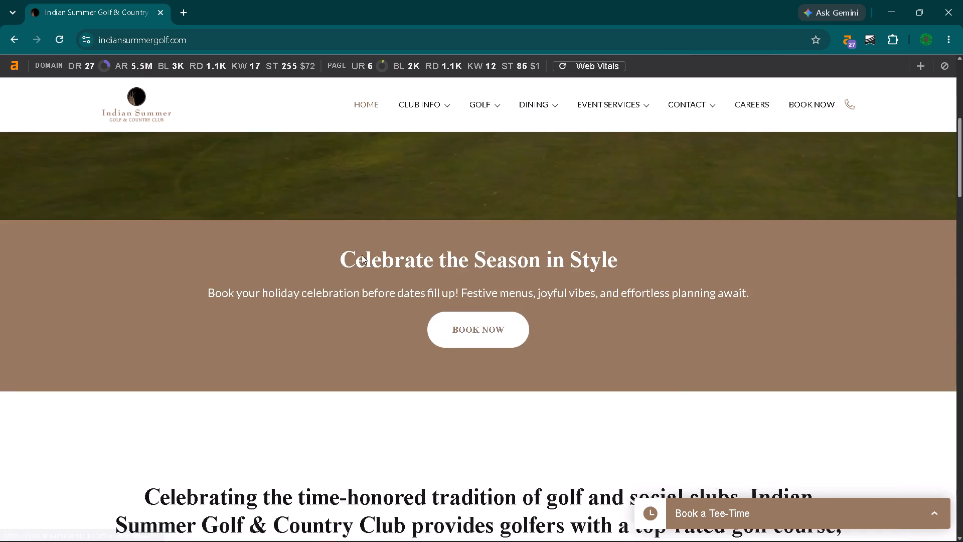
scroll(362, 255, up, 11)
scroll(368, 308, down, 7)
click(174, 258)
In the BuzzStream review window, finish the Indian Summer prospect, advance to the next one, and close the Indian Summer tab.
key(alt+Tab)
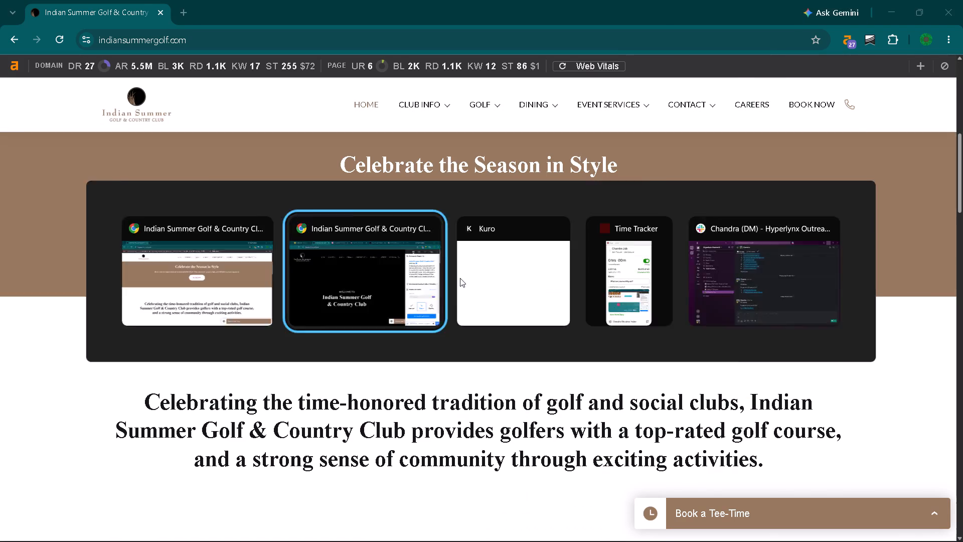
click(852, 505)
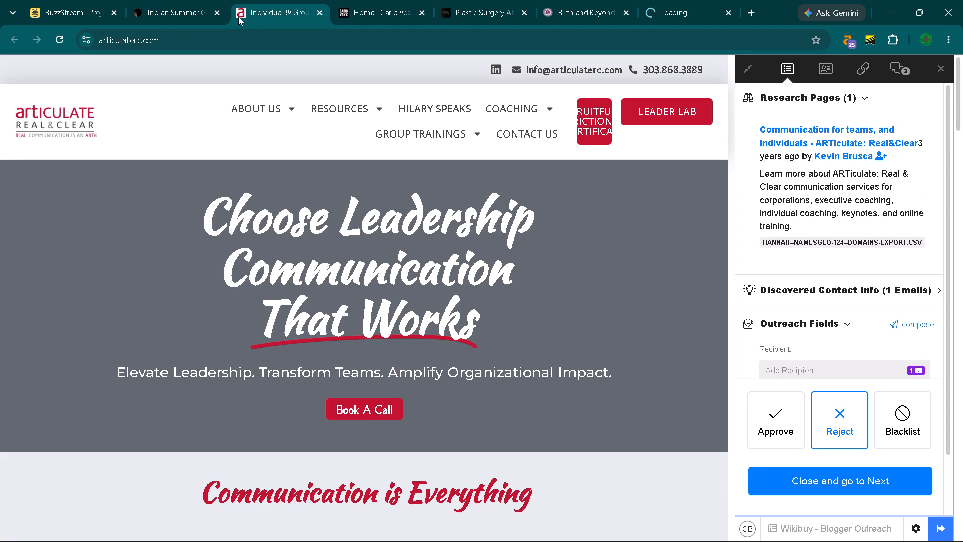
click(215, 13)
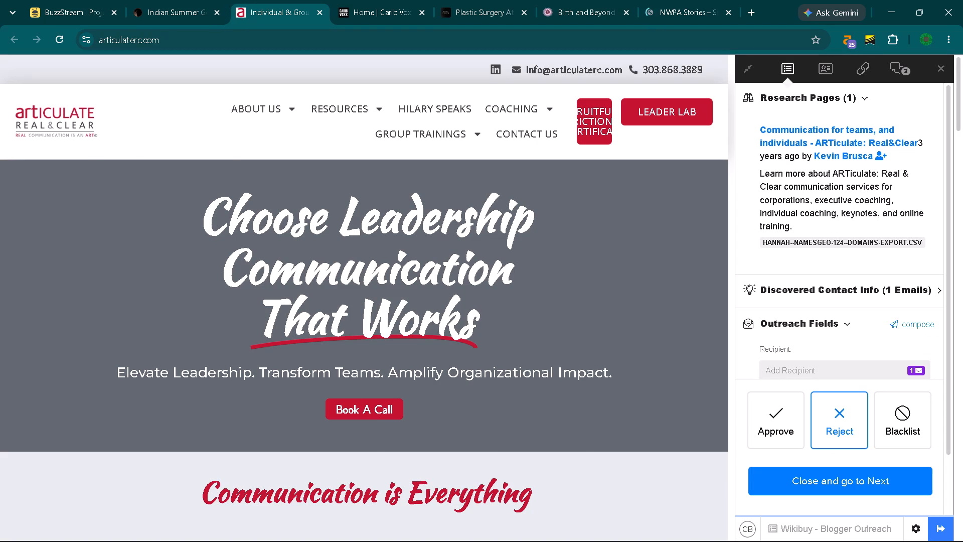
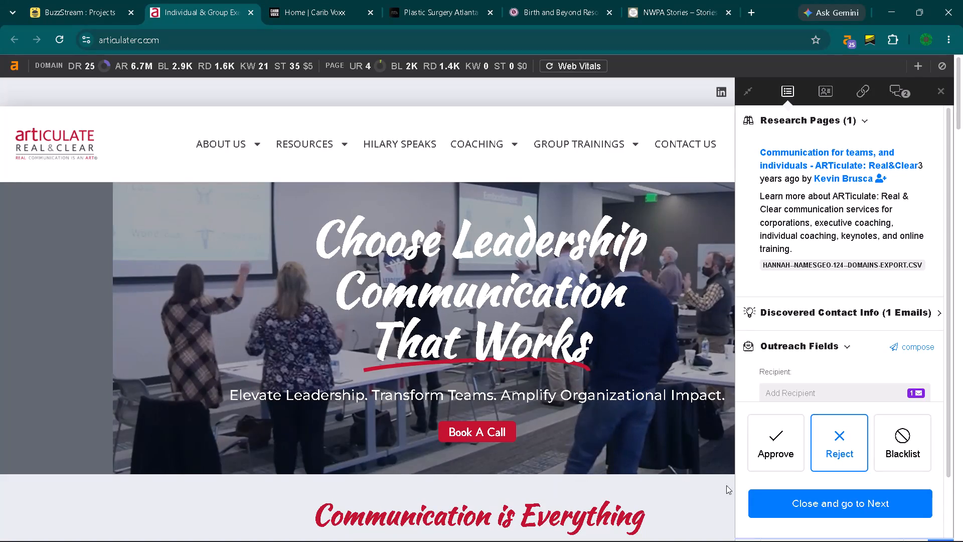
Finish the ARTiculate: Real&Clear prospect as rejected, advance to the next one, and close the ARTiculate tab.
click(798, 498)
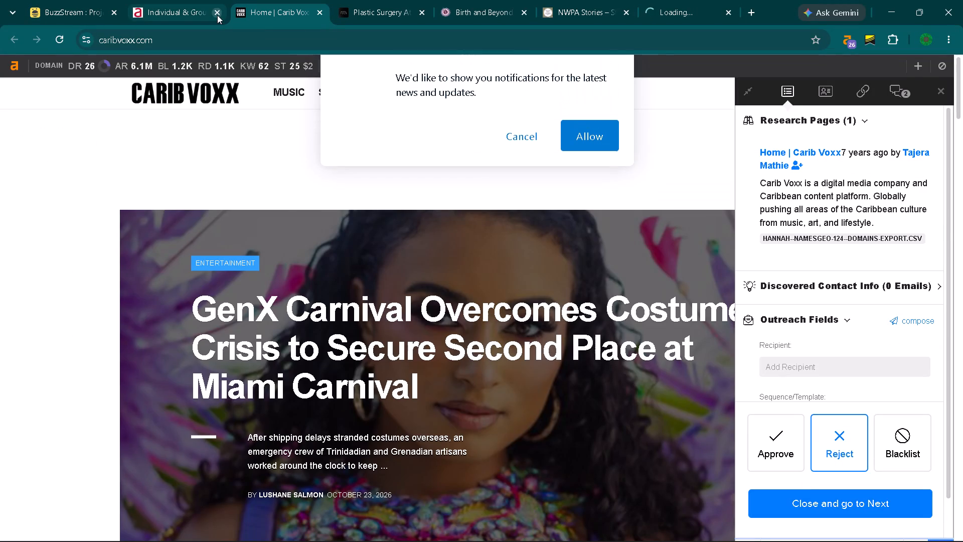
click(217, 15)
Decline Carib Voxx's notification request, finish that prospect as rejected, and close its tab.
click(516, 135)
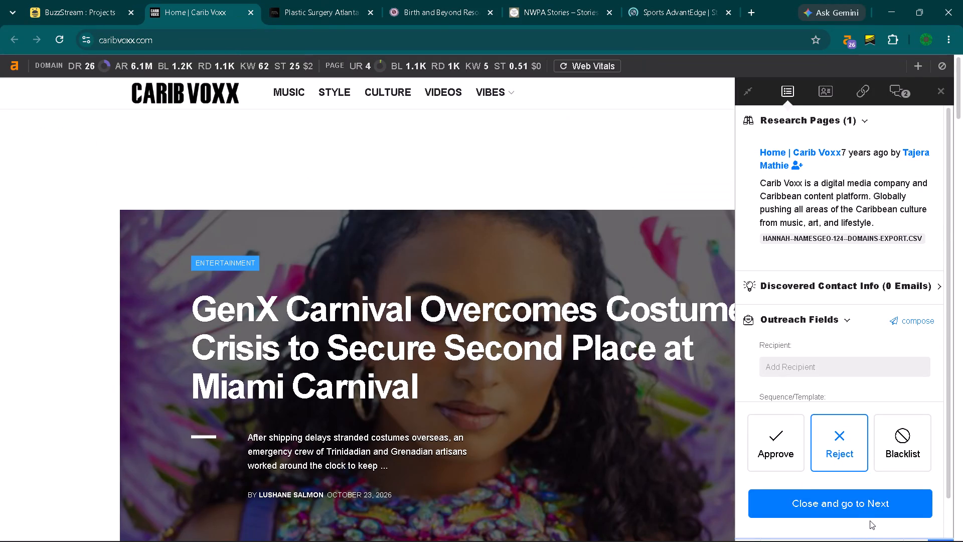
click(807, 507)
click(217, 15)
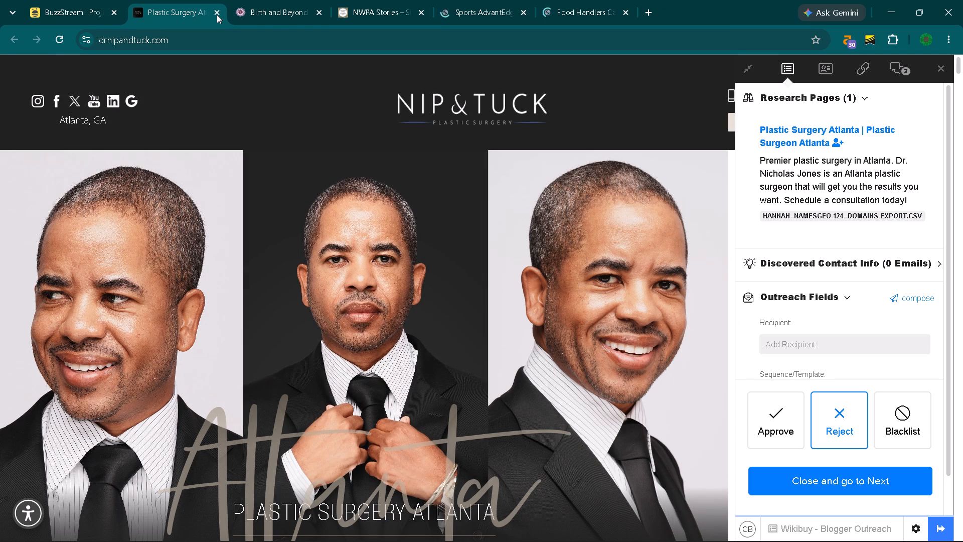
Examine the Nip & Tuck Plastic Surgery homepage for a blog or relevant content.
scroll(348, 232, down, 20)
scroll(348, 232, down, 3)
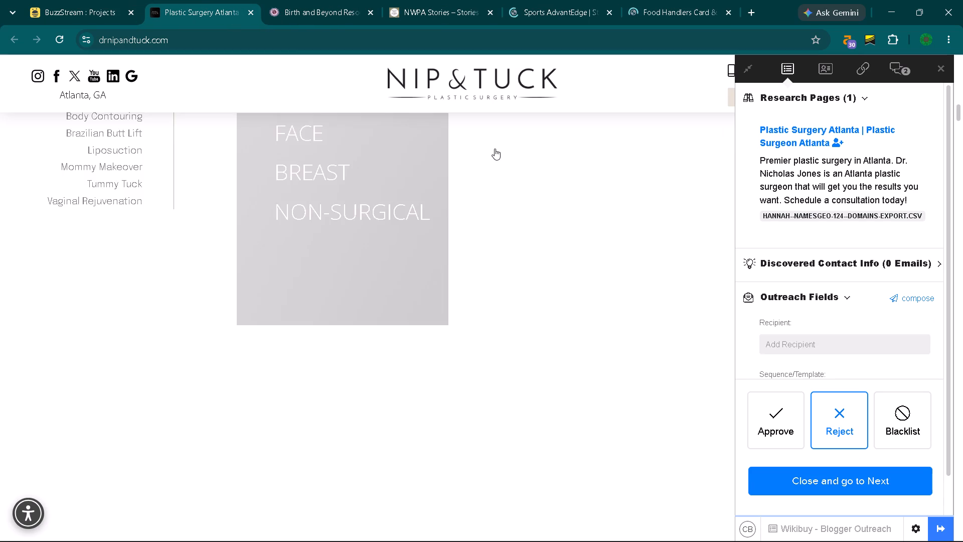
scroll(514, 196, down, 20)
scroll(514, 196, down, 4)
scroll(352, 388, up, 7)
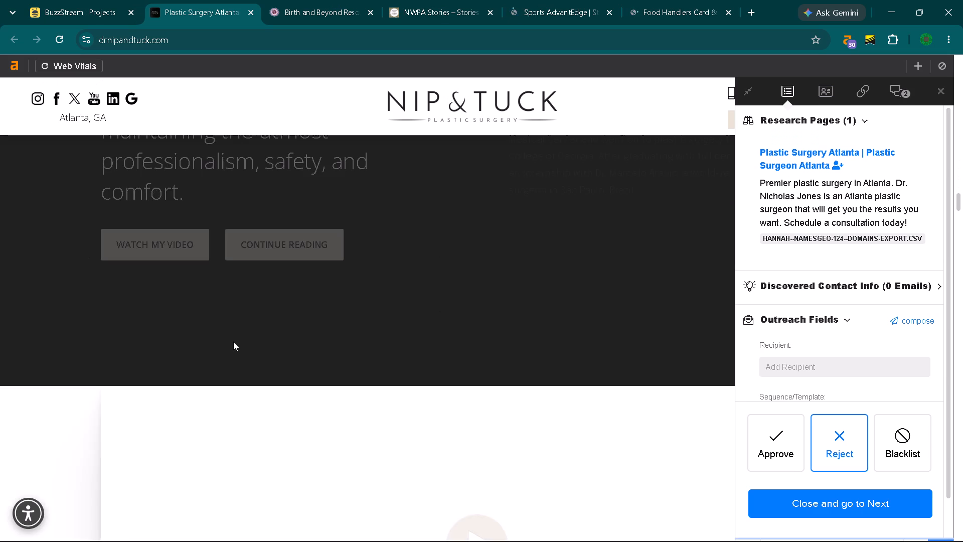
scroll(298, 334, up, 5)
scroll(301, 341, down, 20)
scroll(301, 341, down, 3)
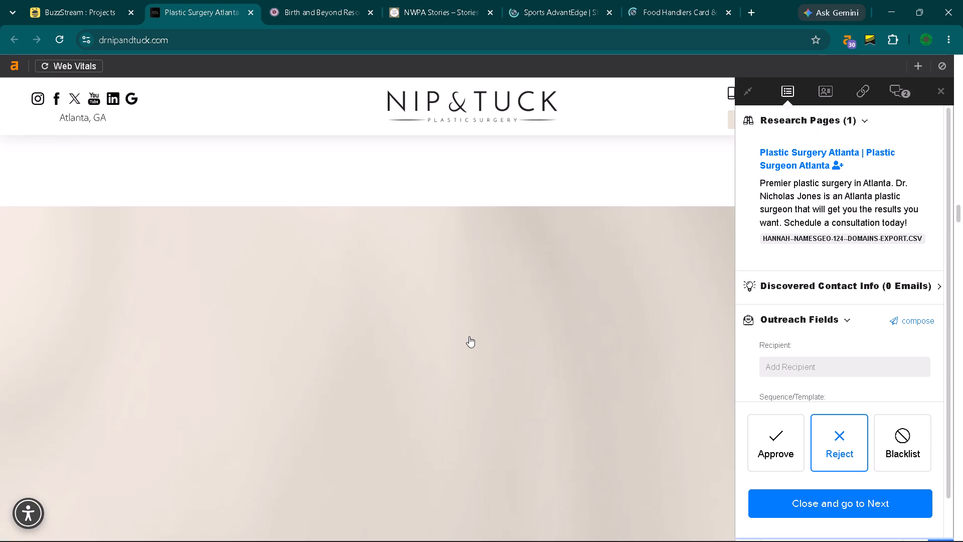
scroll(469, 336, down, 10)
scroll(351, 354, up, 5)
scroll(210, 376, down, 11)
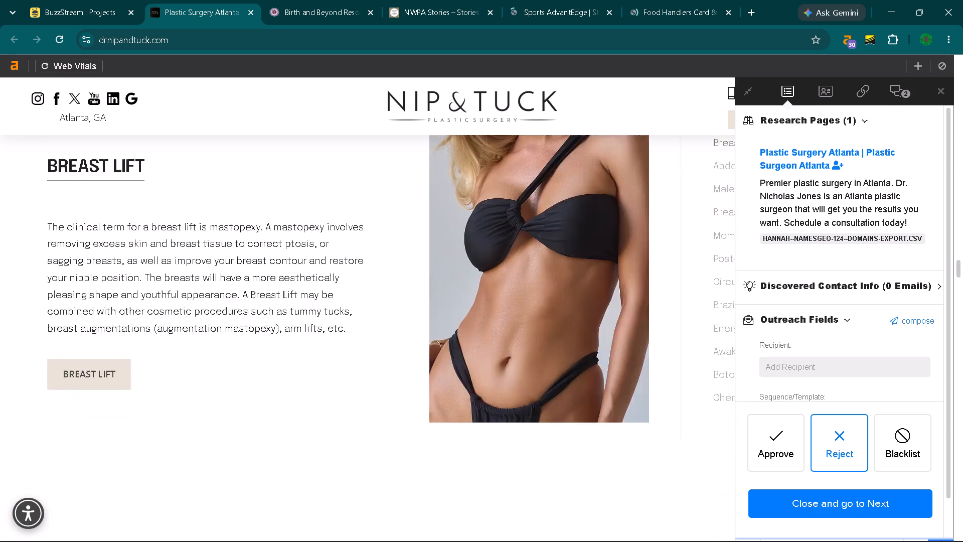
scroll(318, 418, down, 16)
scroll(190, 523, down, 5)
Finish the Nip & Tuck prospect as rejected, advance to the next one, and close the Nip & Tuck tab.
click(797, 503)
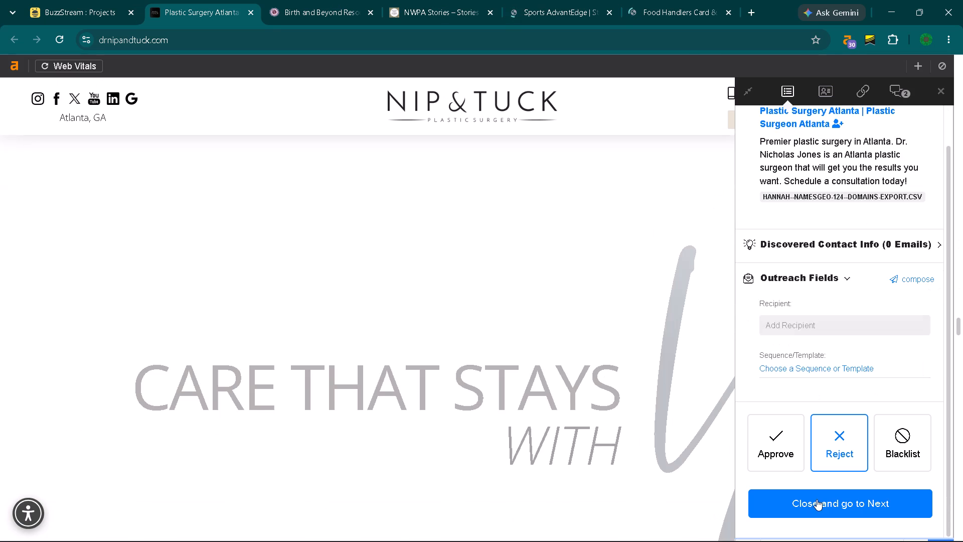
click(220, 12)
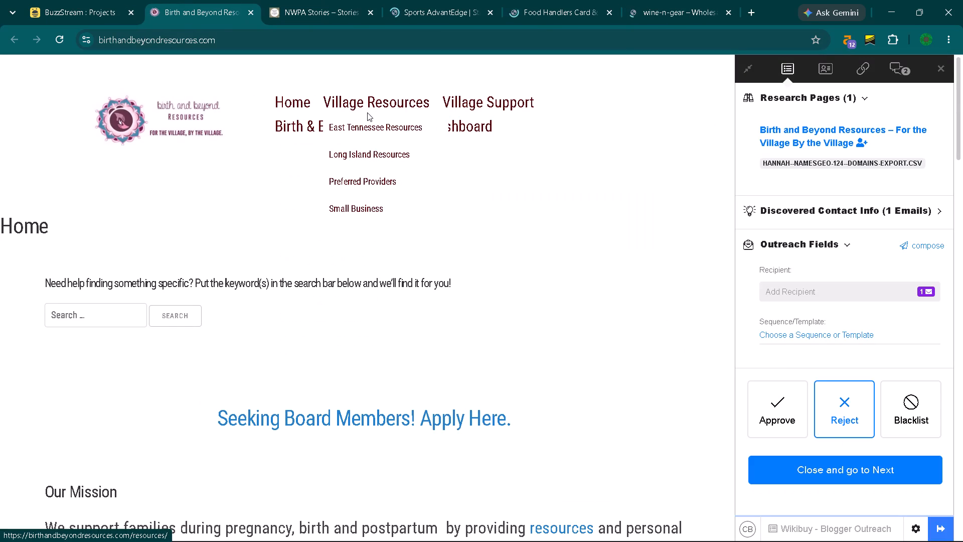
Examine the Birth and Beyond Resources homepage down to its footer for a blog or relevant content.
scroll(342, 254, down, 12)
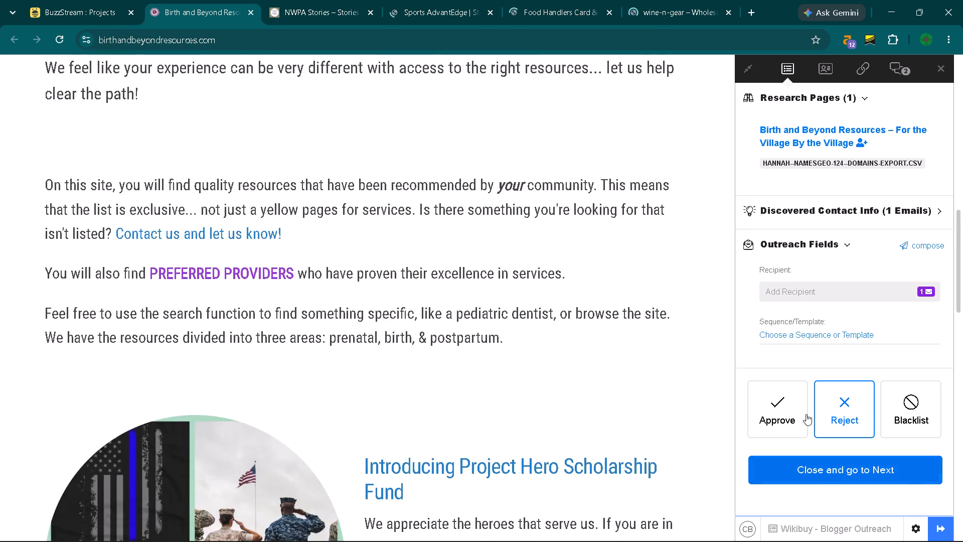
scroll(806, 414, down, 11)
key(space)
key(space)
key(space)
key(space)
key(space)
key(space)
key(space)
key(space)
key(space)
key(space)
key(space)
key(space)
key(space)
key(space)
key(space)
scroll(595, 241, down, 5)
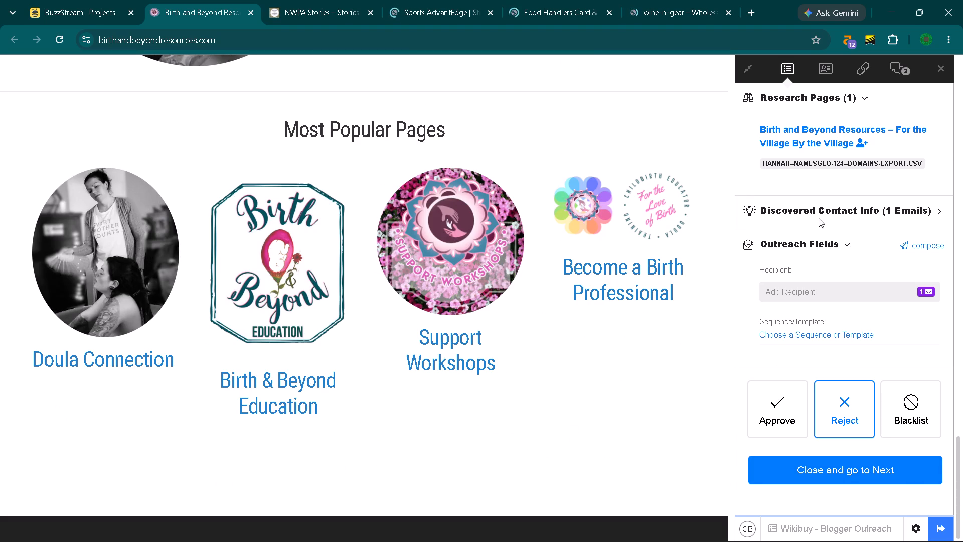
scroll(819, 218, down, 9)
Copy the Birth and Beyond Resources address and open birthandbeyondresources.com in the other browser window.
click(301, 32)
key(ctrl+c)
key(ctrl+c)
key(ctrl+c)
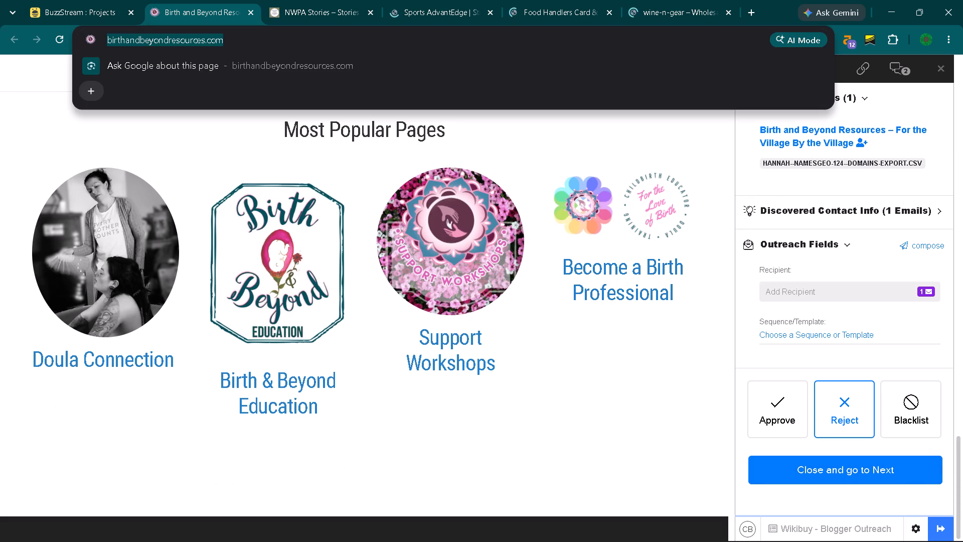
key(alt+Tab)
click(290, 36)
key(ctrl+v)
key(Return)
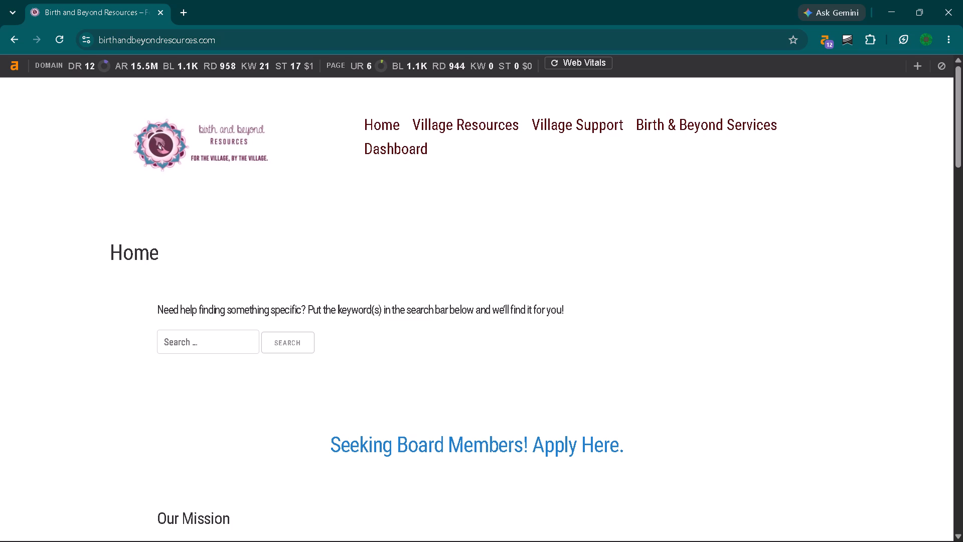
Examine the Birth and Beyond Resources homepage and its site navigation in this separate window.
scroll(469, 317, down, 18)
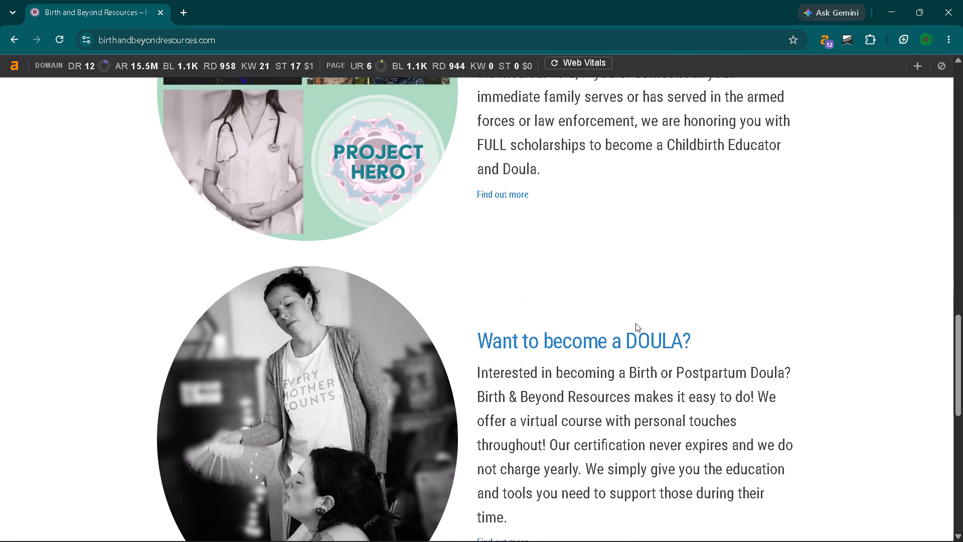
scroll(635, 323, down, 5)
click(666, 528)
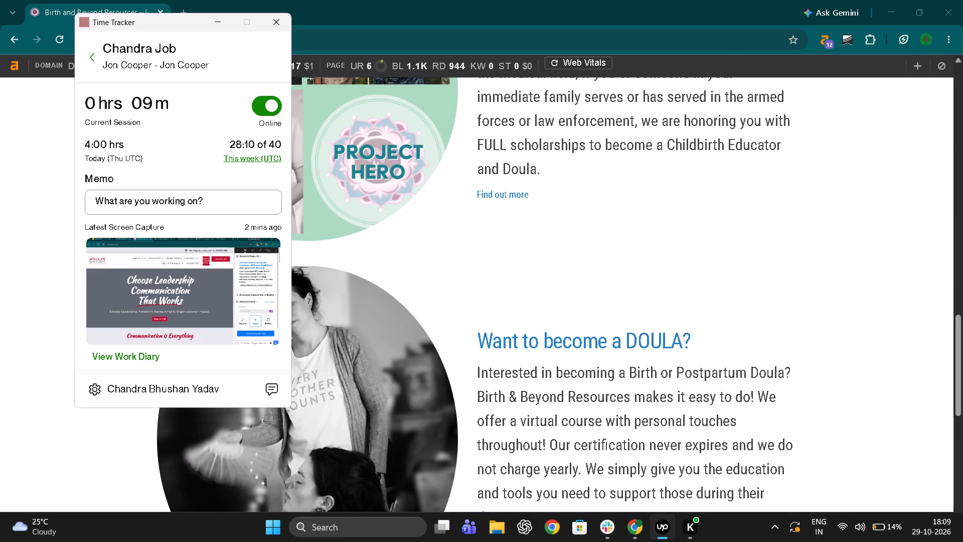
click(746, 274)
scroll(703, 362, down, 16)
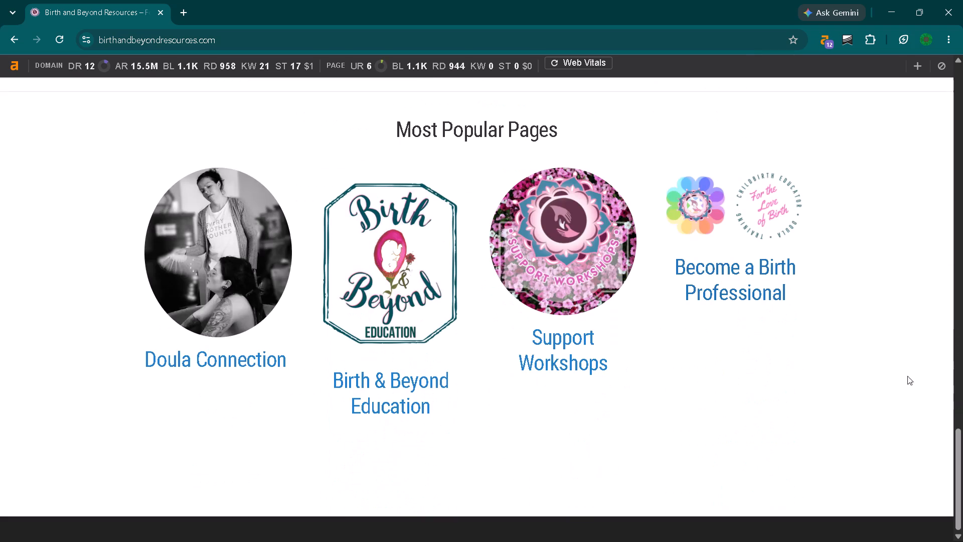
drag(962, 465, 958, 6)
scroll(706, 293, up, 5)
triple_click(371, 311)
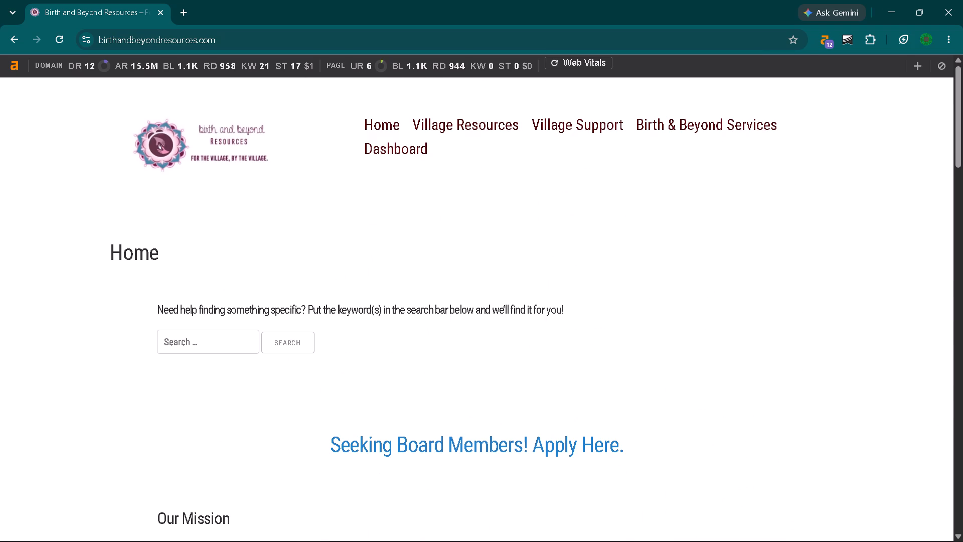
click(371, 311)
click(509, 301)
Return to the BuzzStream review window, finish the Birth and Beyond Resources prospect as rejected, and advance to the next one.
key(alt+Tab)
key(alt+Tab)
key(alt+Tab)
key(alt+Tab)
click(849, 489)
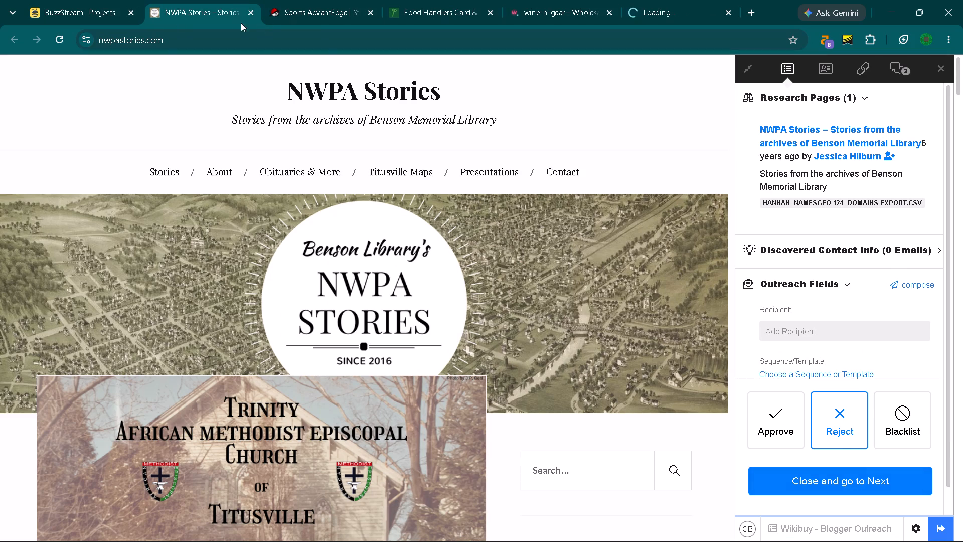
Finish the NWPA Stories prospect as rejected, advance to the next one, and close the NWPA Stories tab.
click(102, 121)
click(804, 513)
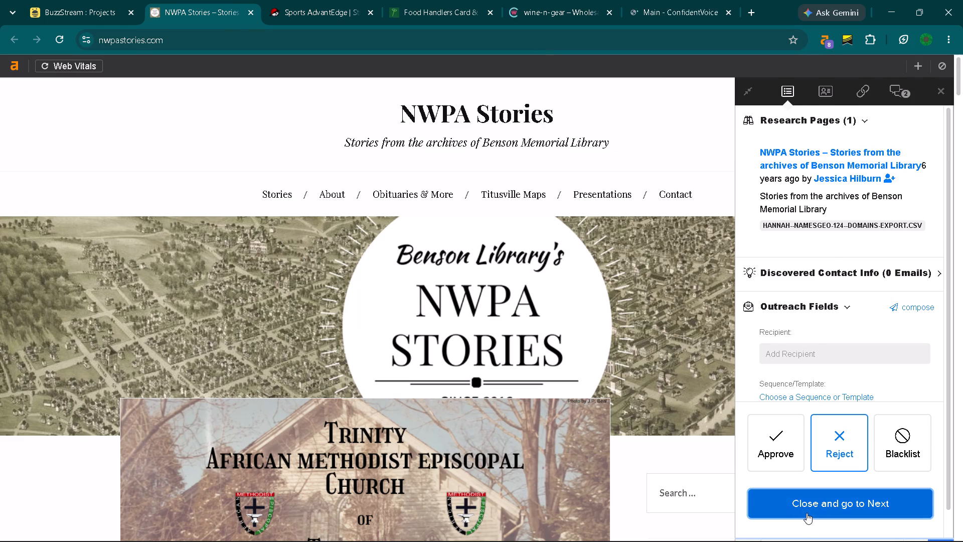
click(224, 13)
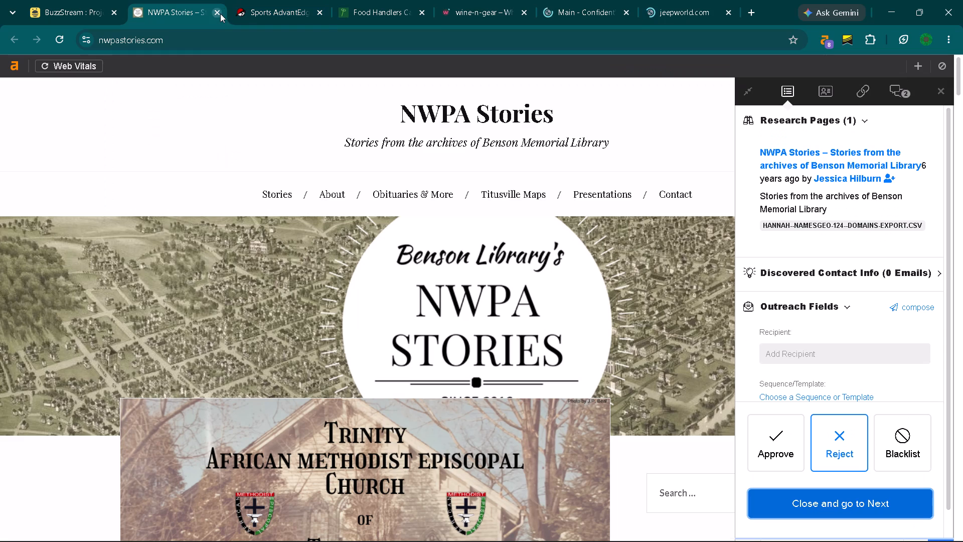
click(220, 14)
Skim the Sports AdvantEdge homepage, finish that prospect as rejected, and close its tab.
click(118, 237)
scroll(119, 202, down, 3)
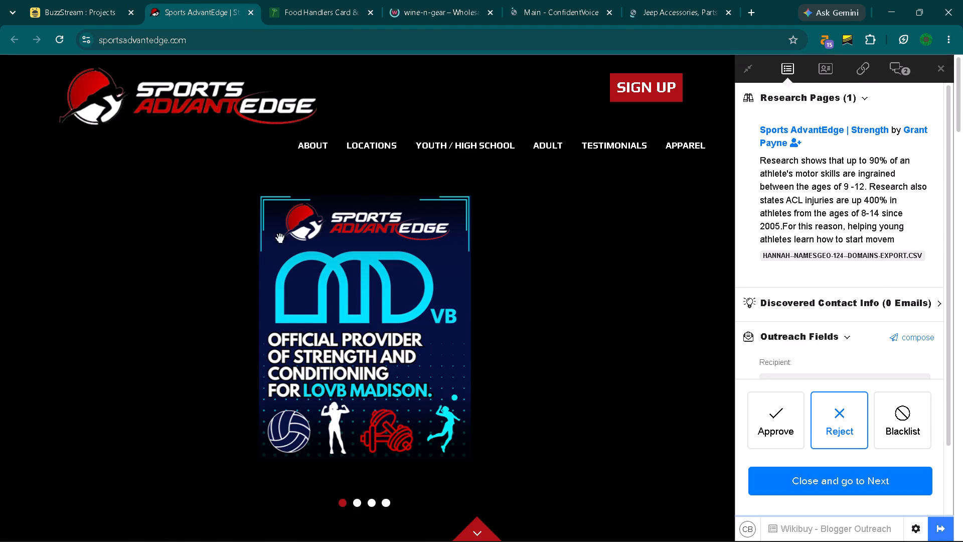
scroll(275, 233, down, 20)
scroll(275, 233, down, 4)
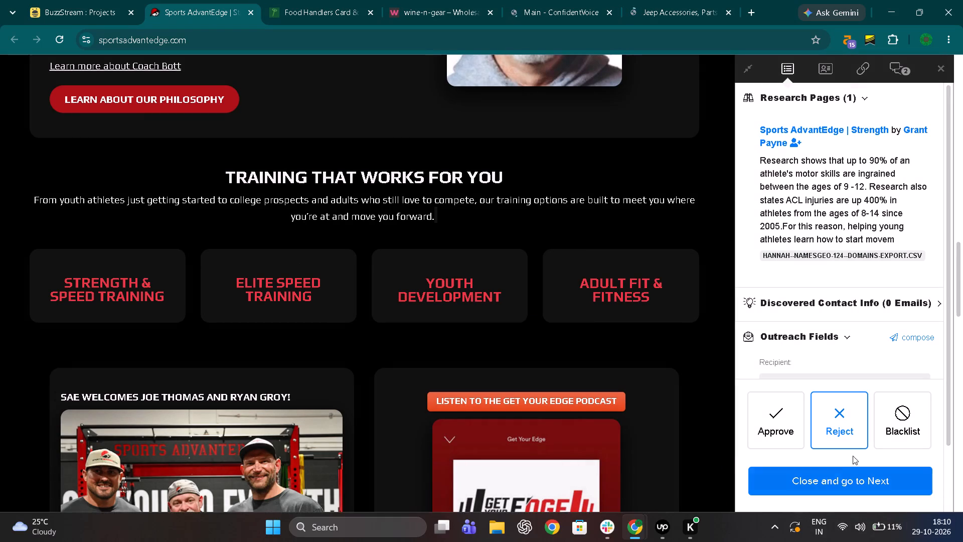
click(817, 484)
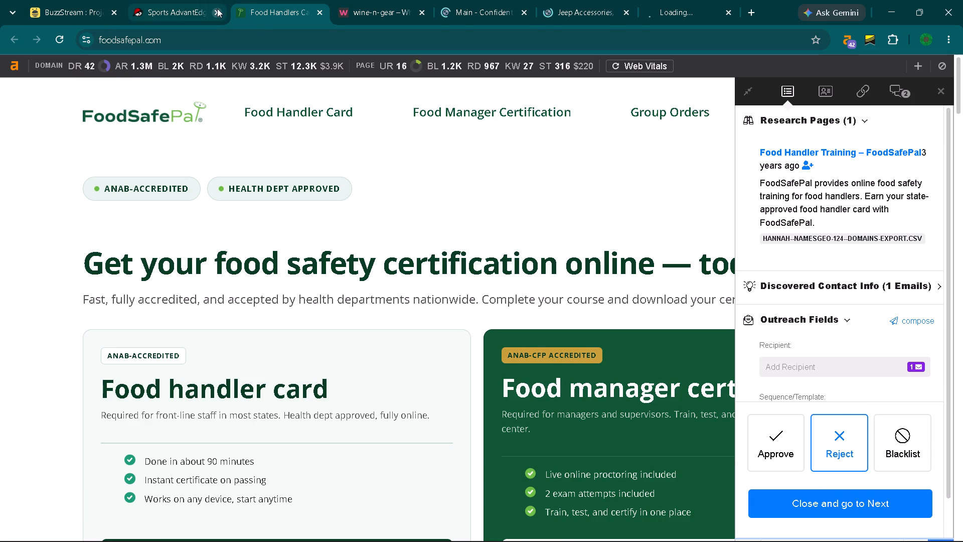
click(217, 9)
Skim the FoodSafePal homepage, finish that prospect as rejected, and close its tab.
click(0, 173)
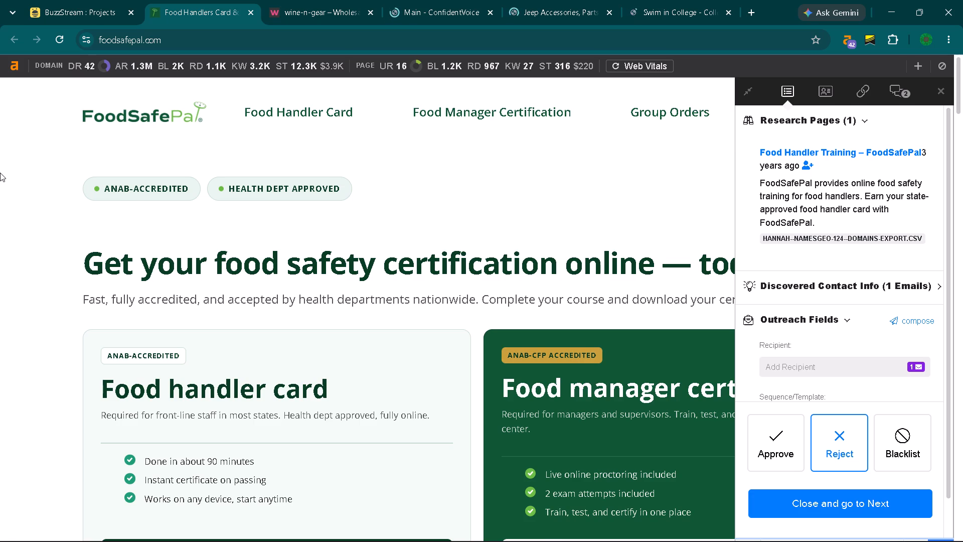
scroll(777, 516, down, 1)
click(782, 500)
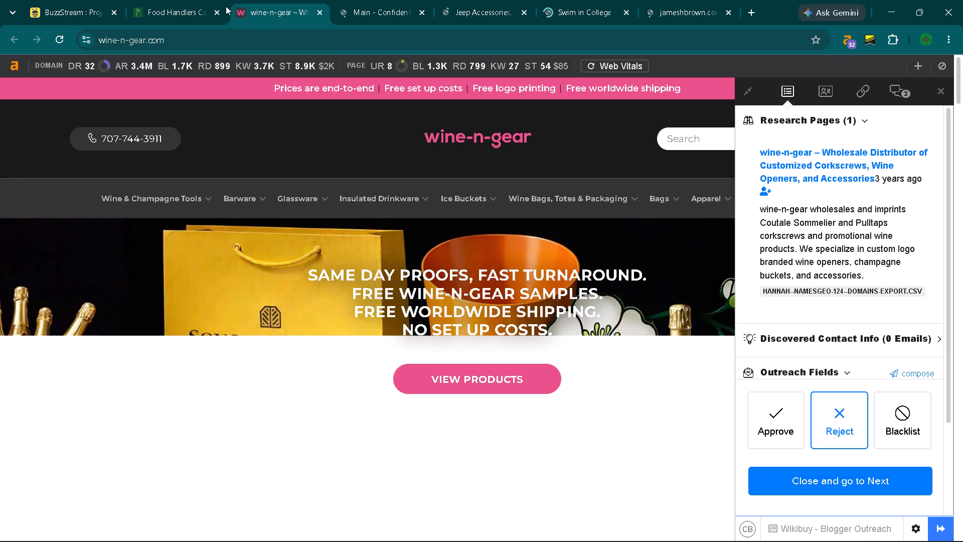
click(218, 11)
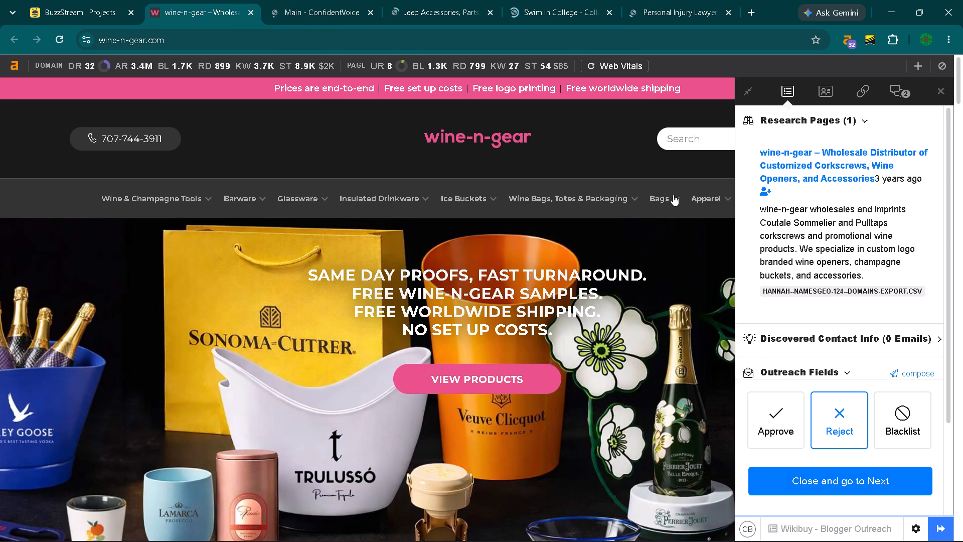
Skim the wine-n-gear homepage, finish that prospect as rejected, and close its tab.
scroll(26, 408, down, 11)
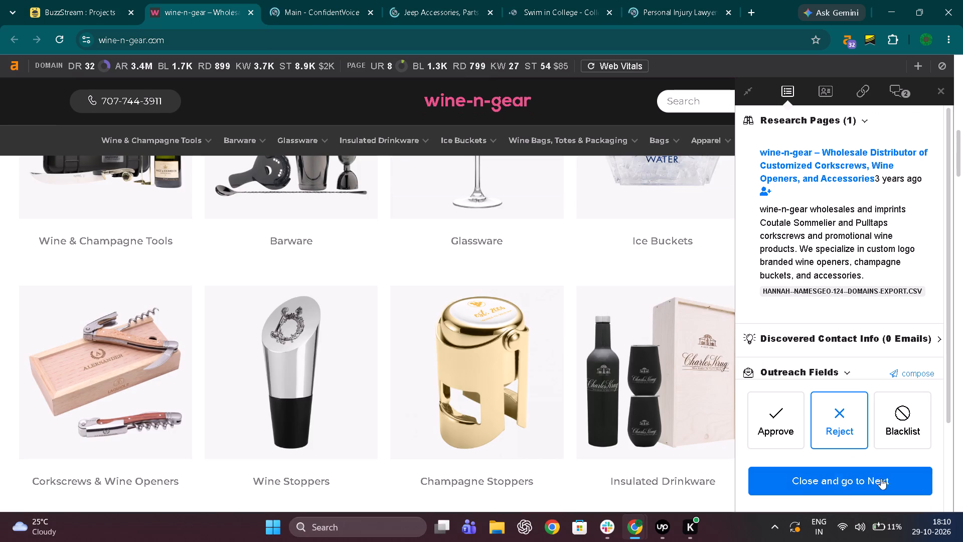
click(804, 480)
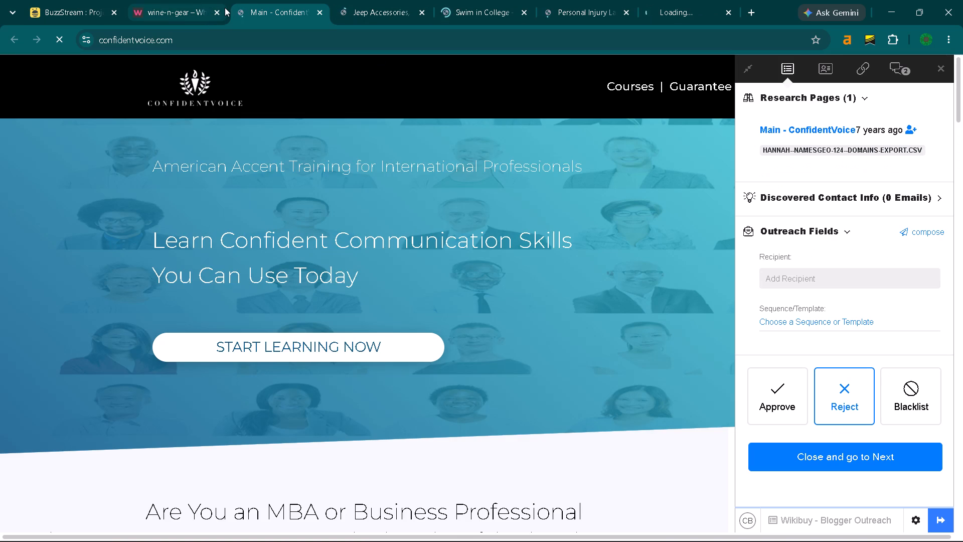
click(213, 14)
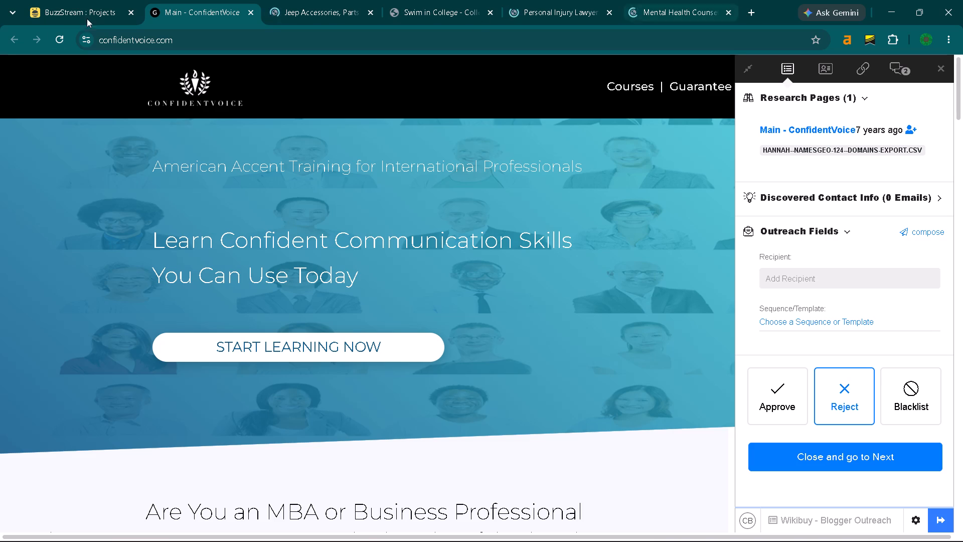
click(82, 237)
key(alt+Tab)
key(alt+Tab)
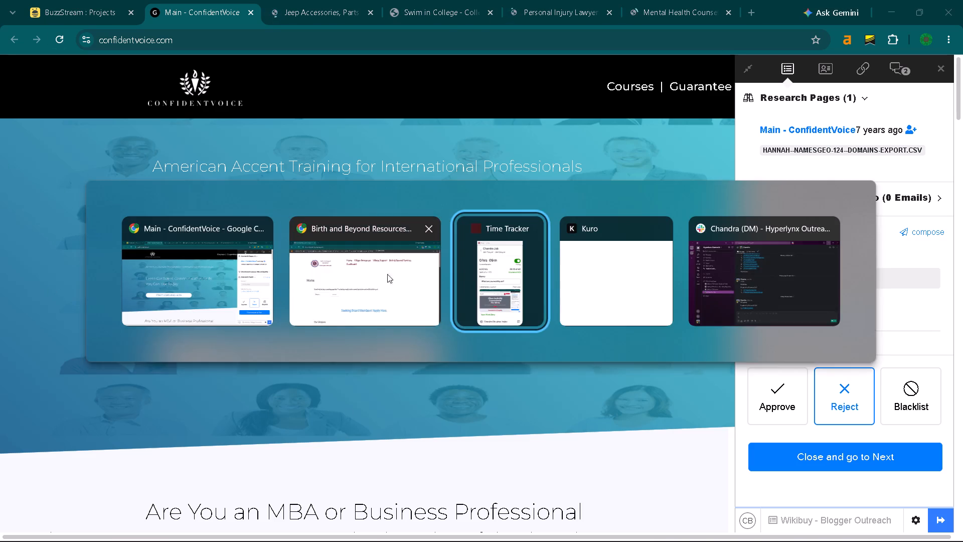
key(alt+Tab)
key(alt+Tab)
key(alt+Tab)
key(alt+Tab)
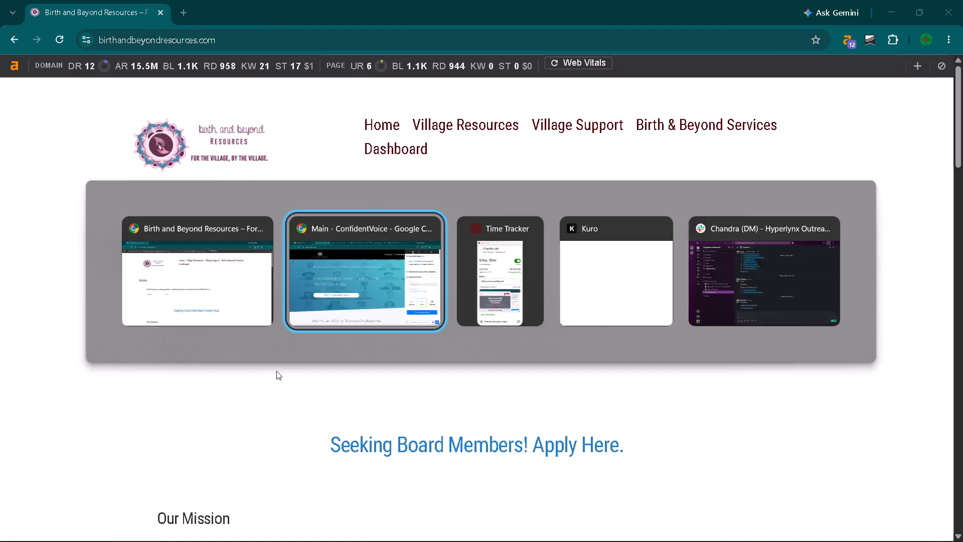
Finish the ConfidentVoice prospect as rejected, advance to the next one, and close the ConfidentVoice tab.
click(778, 456)
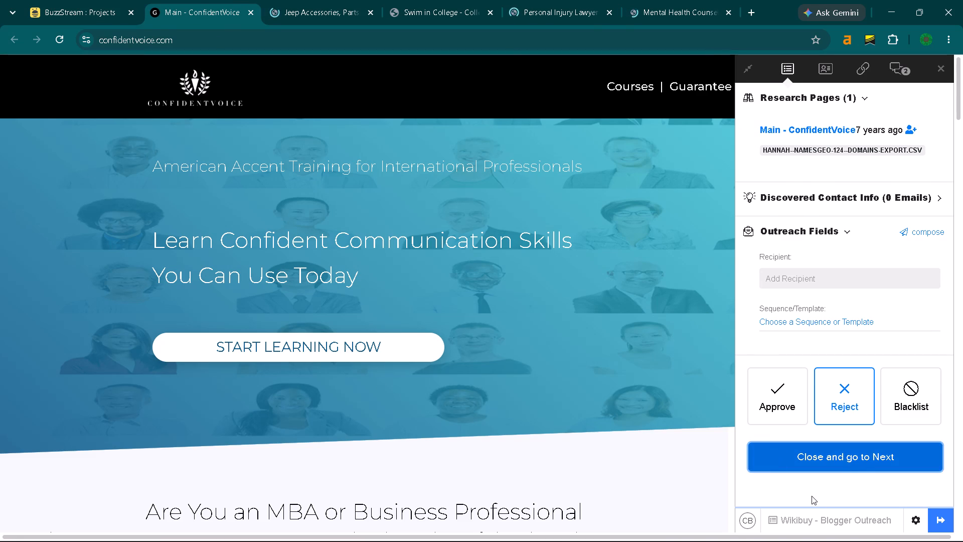
click(216, 13)
click(0, 250)
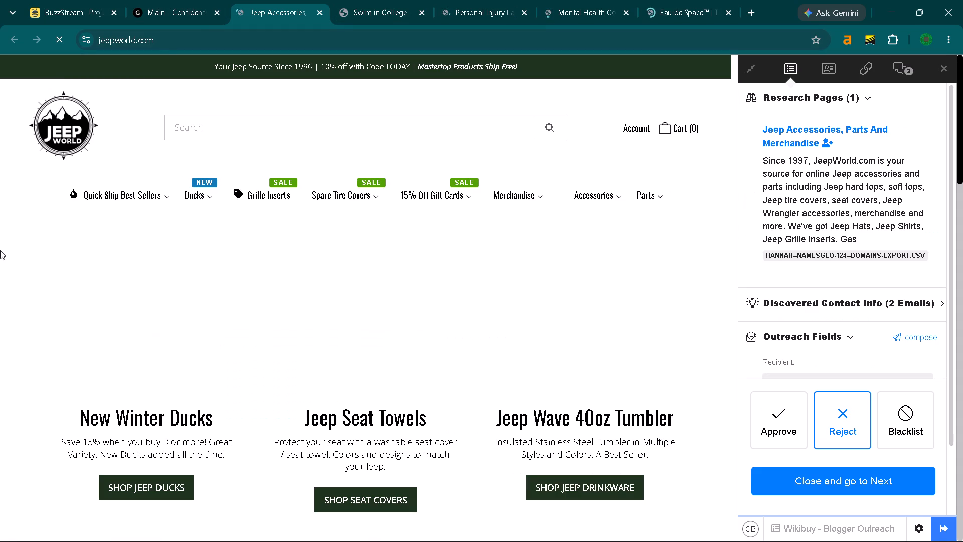
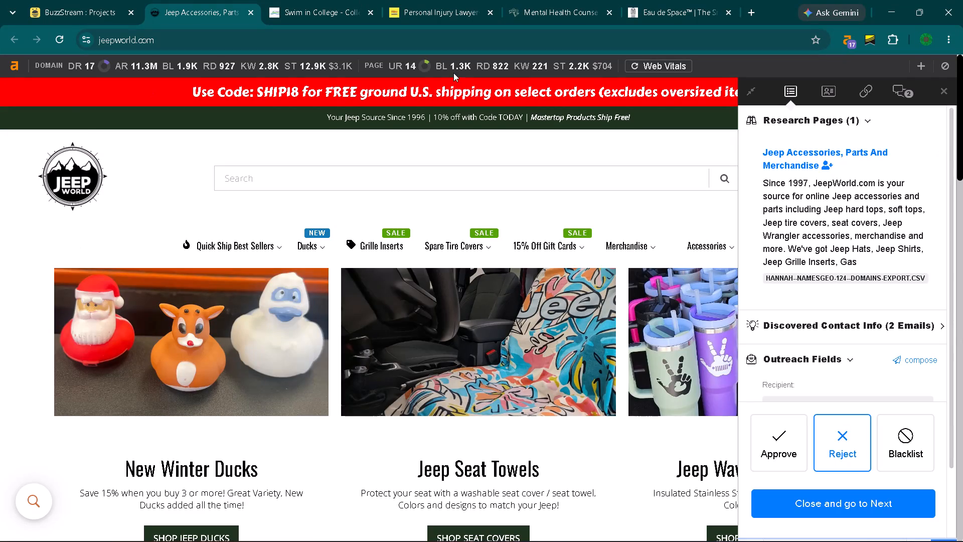
Finish the Jeep World prospect as rejected, advance to the next one, and close the Jeep World tab.
click(837, 493)
click(820, 495)
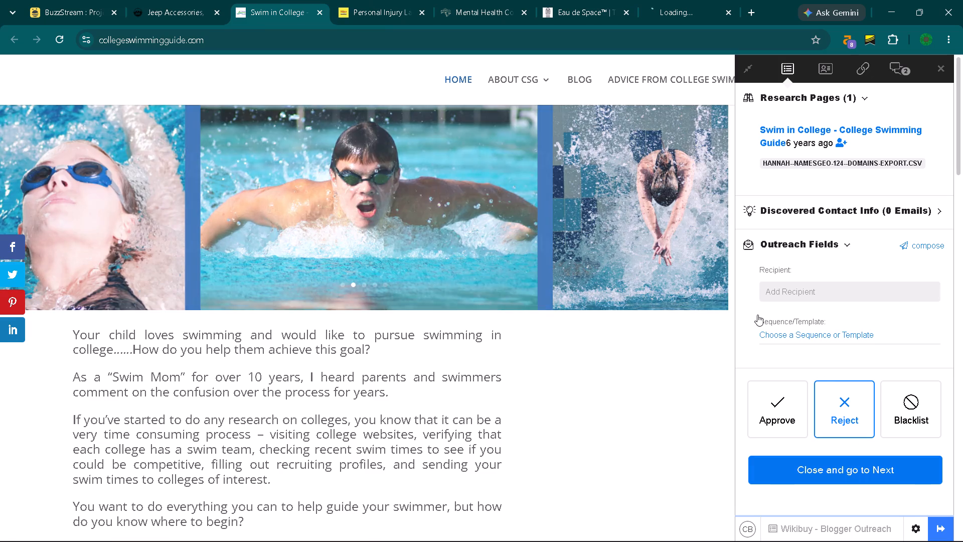
click(219, 15)
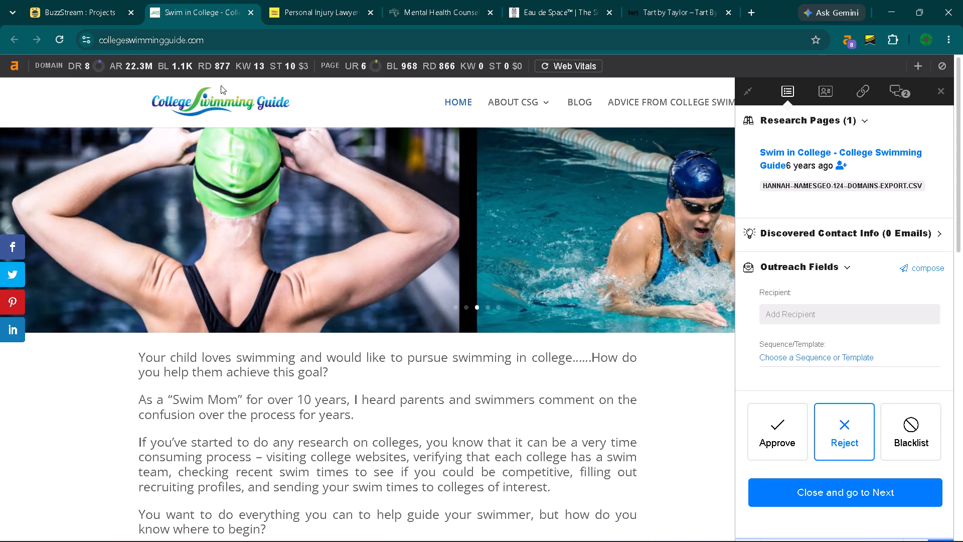
Finish the College Swimming Guide prospect as rejected, advance to the next one, and close its tab.
click(838, 492)
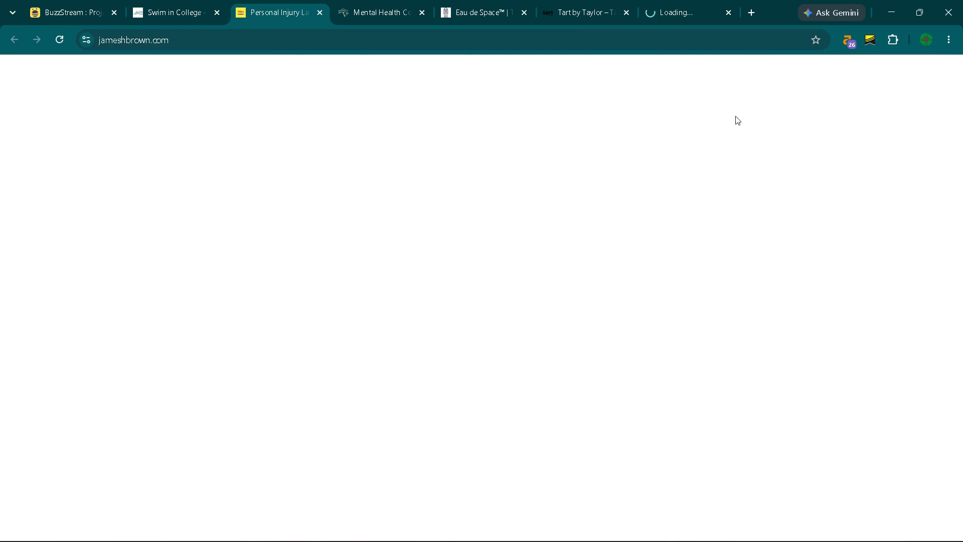
click(214, 9)
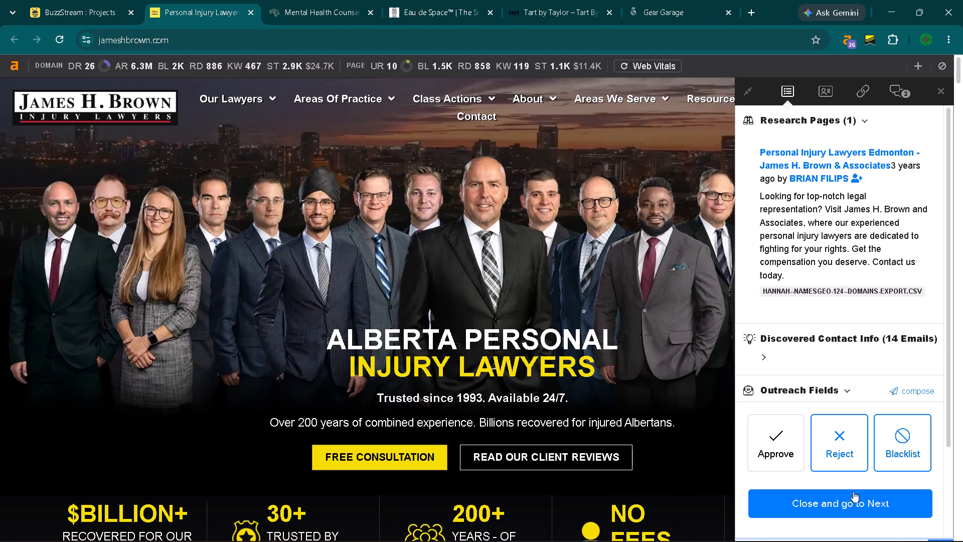
Finish the James H. Brown Injury Lawyers prospect as rejected, advance to the next one, and close its tab.
click(837, 502)
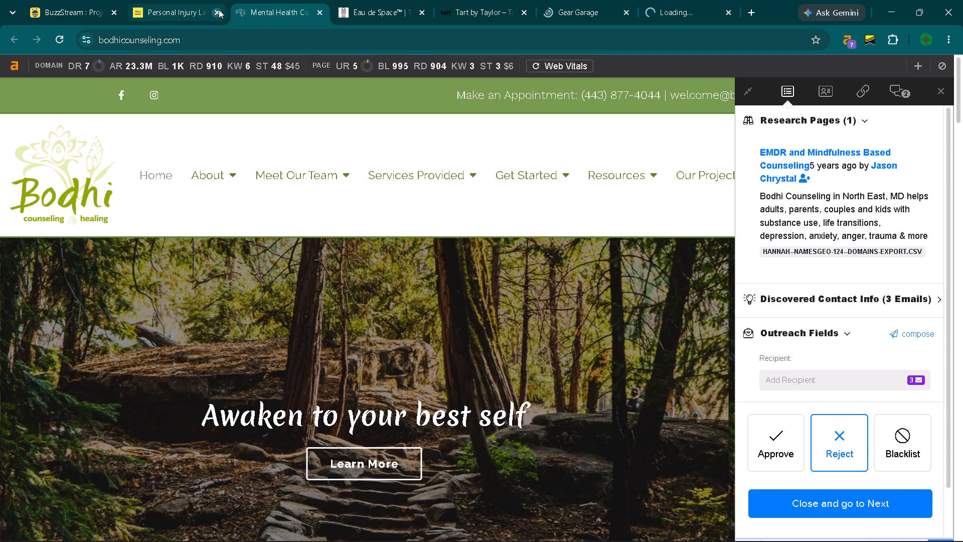
click(219, 10)
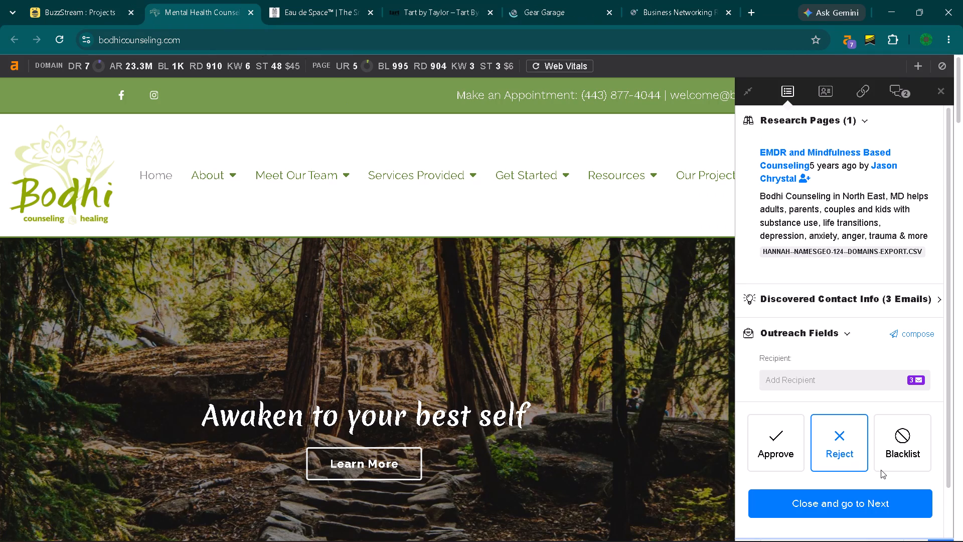
Finish the Bodhi Counseling prospect as rejected, advance to the next one, and close its tab.
click(818, 493)
click(215, 15)
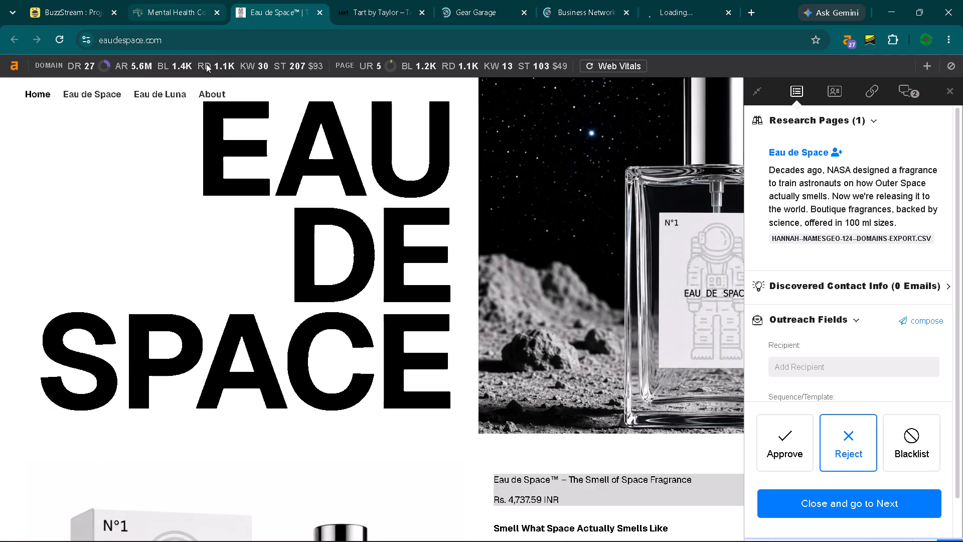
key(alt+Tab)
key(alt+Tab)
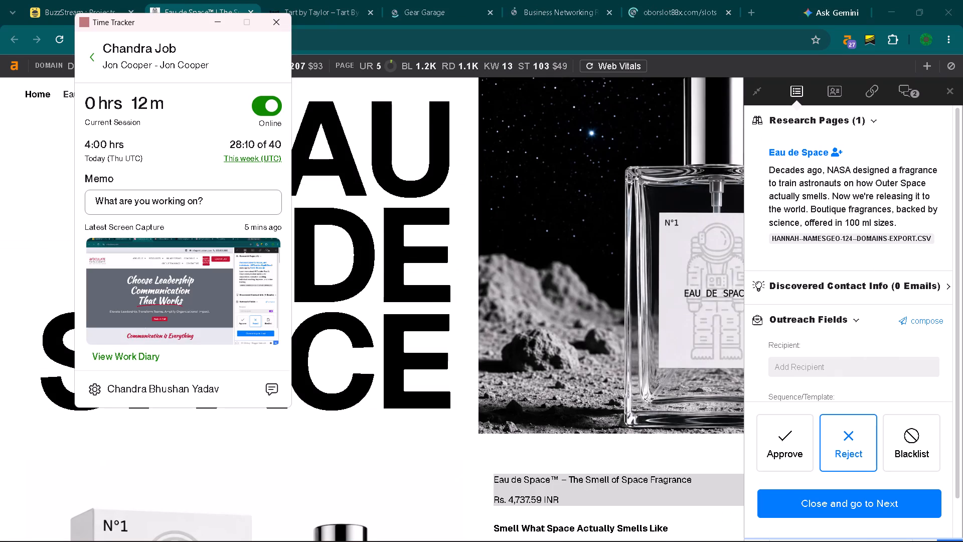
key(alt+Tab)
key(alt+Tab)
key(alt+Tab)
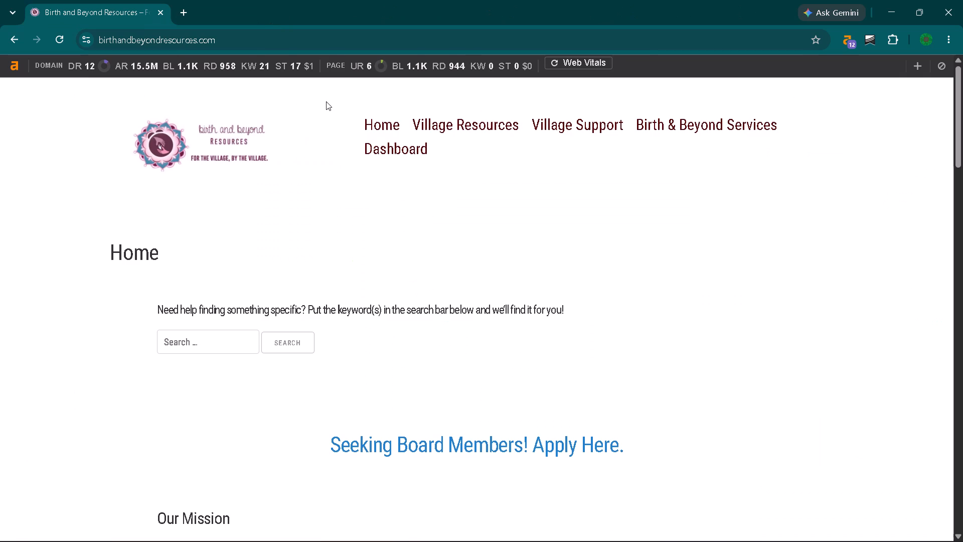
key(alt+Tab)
Skim the Eau de Space homepage for relevant content, finish that prospect as rejected, and close its tab.
scroll(358, 145, down, 4)
scroll(230, 219, down, 9)
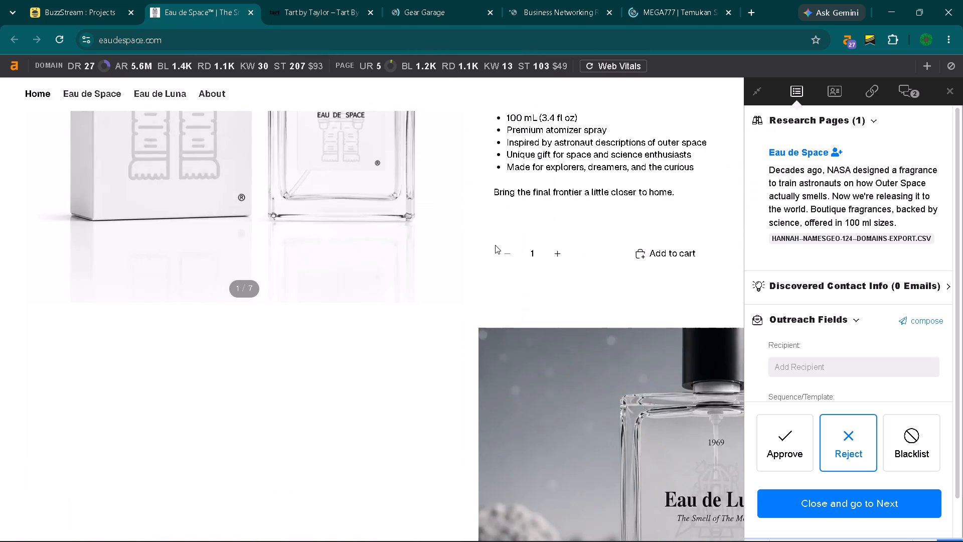
scroll(495, 245, down, 20)
scroll(495, 245, down, 13)
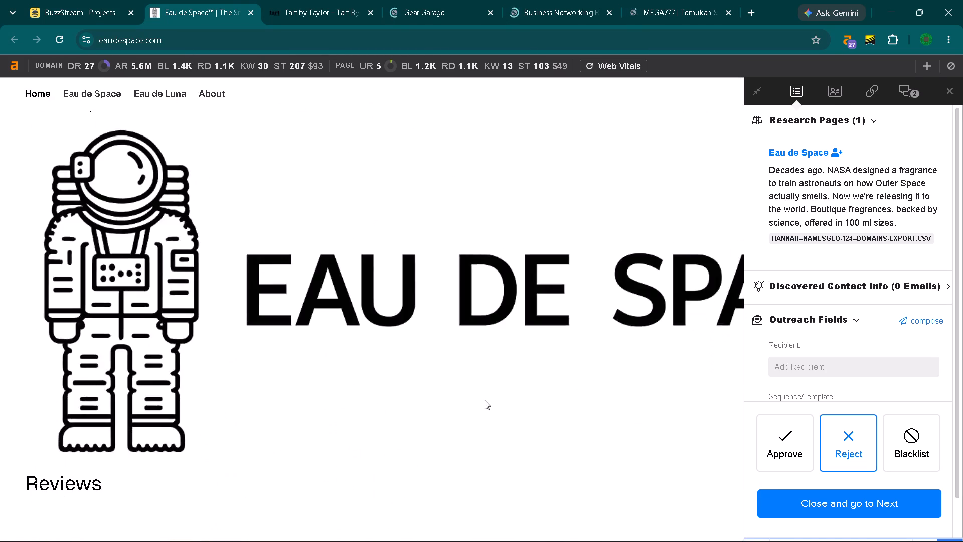
scroll(485, 400, down, 11)
click(787, 500)
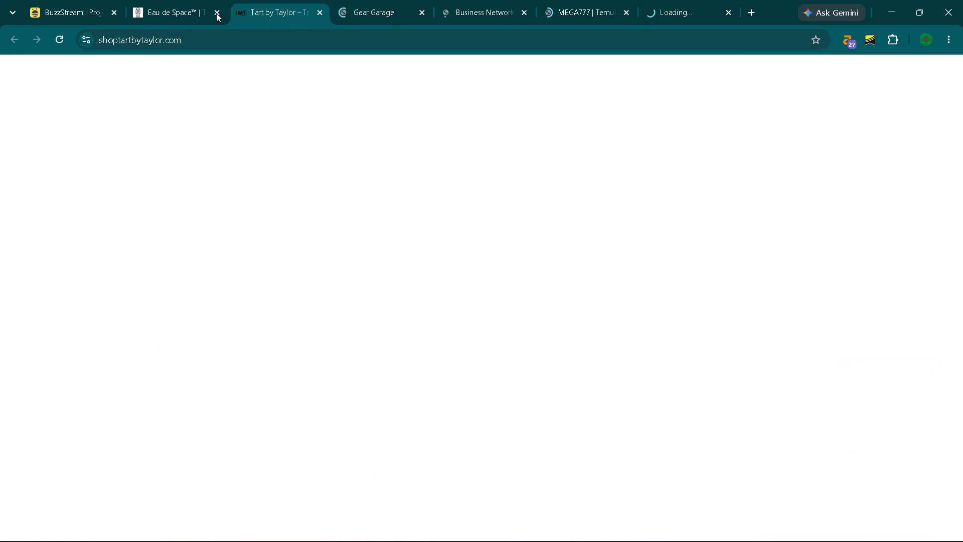
click(216, 13)
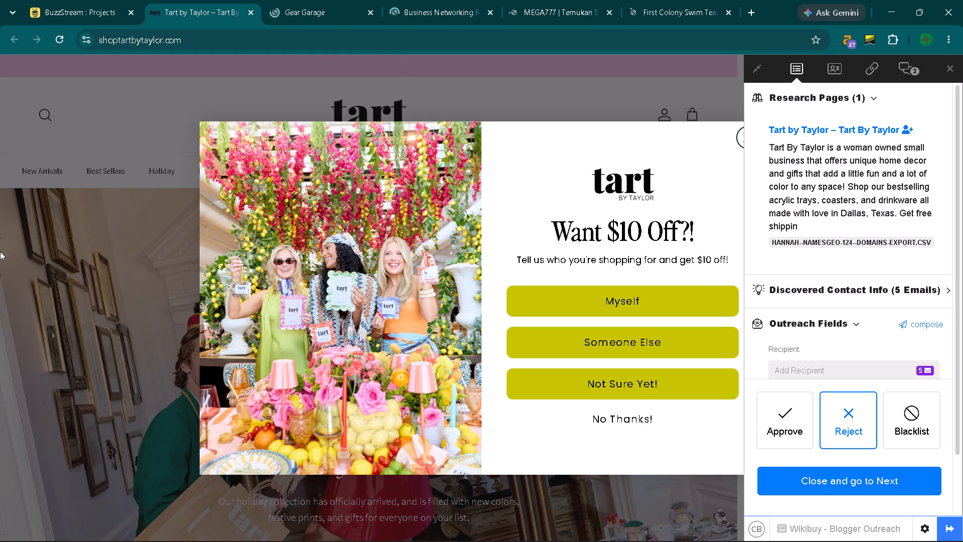
Decline the $10 discount offer covering the Tart by Taylor homepage.
click(0, 287)
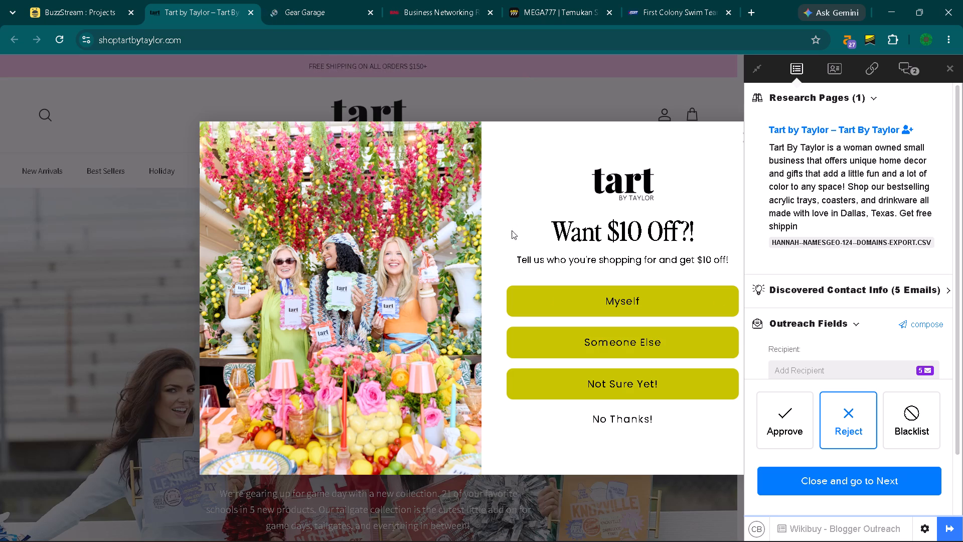
click(15, 192)
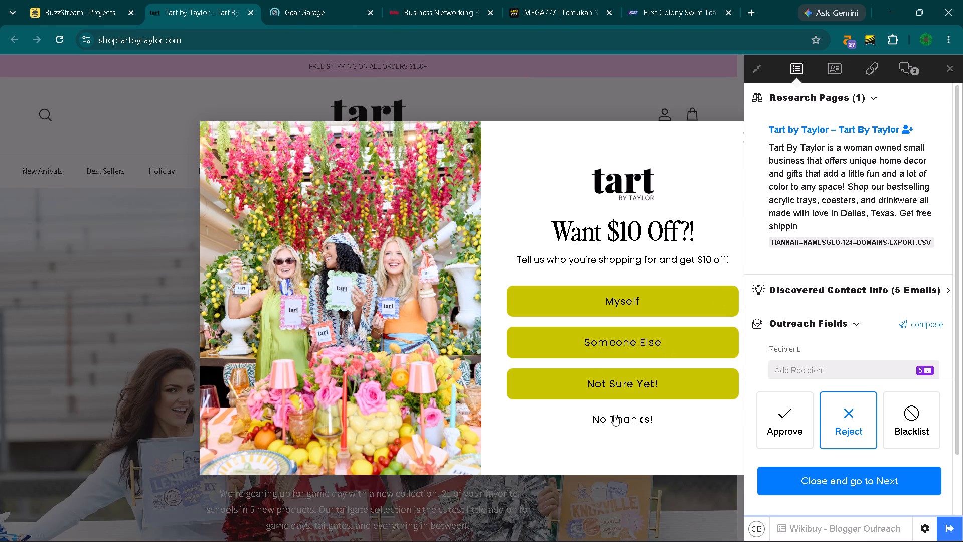
click(614, 415)
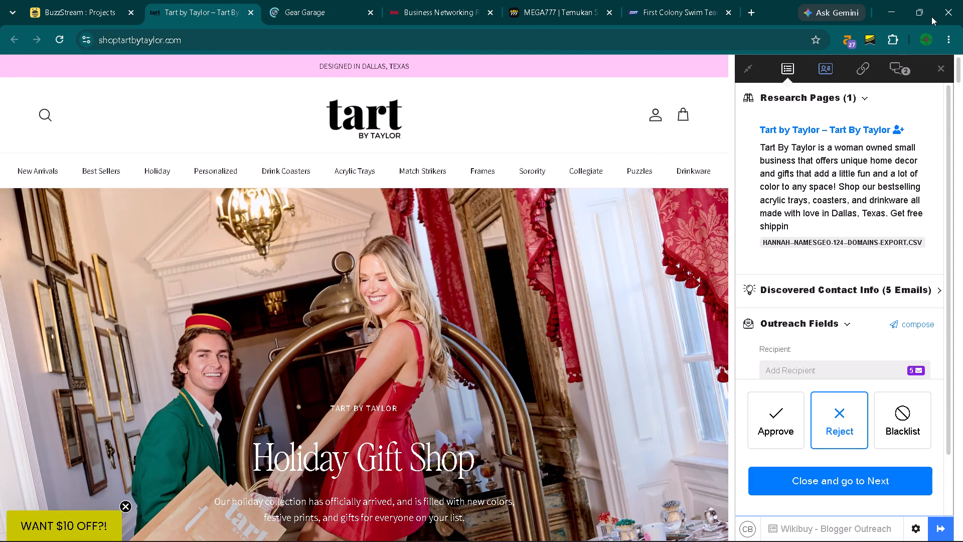
Skim the Tart by Taylor homepage down to its footer, finish that prospect as rejected, and close its tab.
click(852, 46)
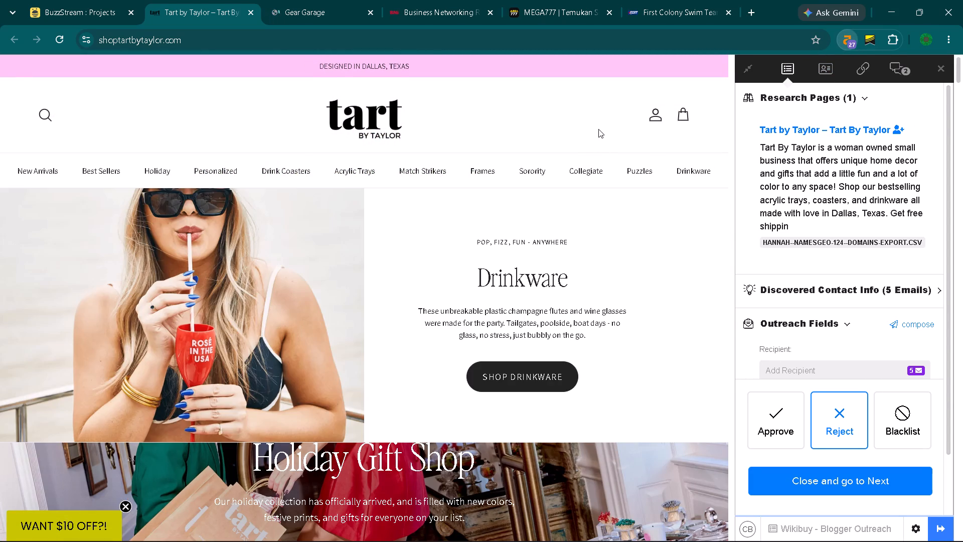
scroll(183, 271, down, 15)
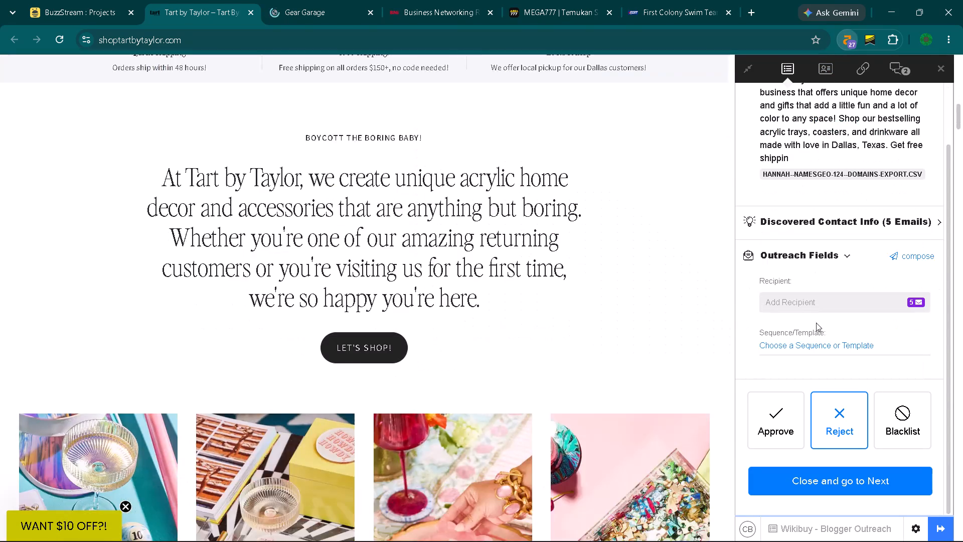
scroll(816, 323, down, 18)
scroll(224, 322, up, 1)
scroll(233, 333, down, 18)
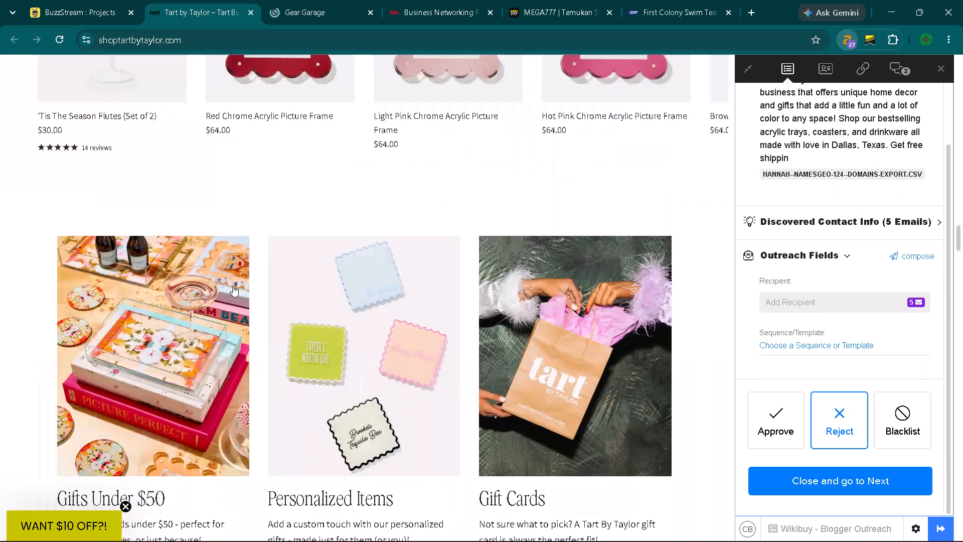
scroll(300, 353, down, 15)
scroll(90, 339, down, 20)
scroll(90, 339, down, 4)
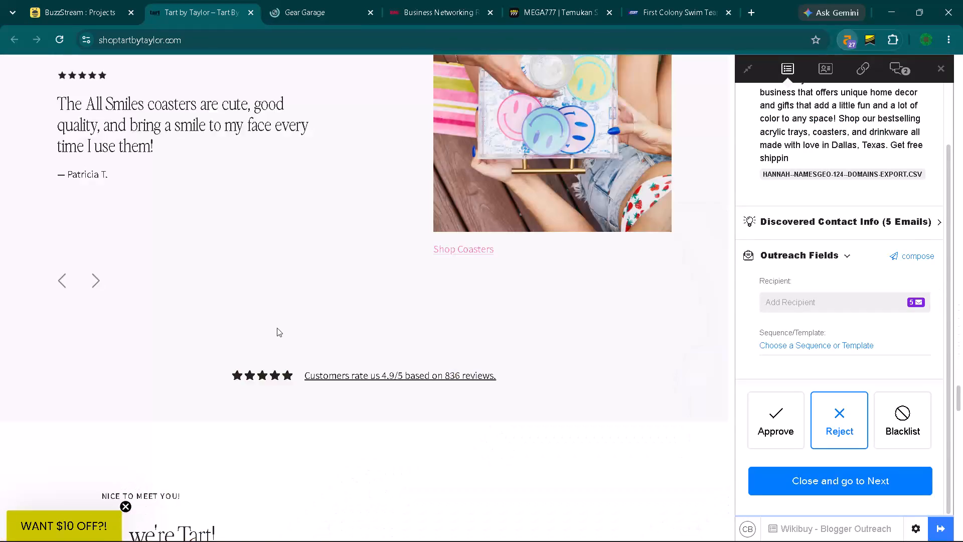
scroll(277, 328, down, 20)
scroll(277, 328, down, 7)
scroll(435, 351, up, 1)
scroll(448, 344, down, 6)
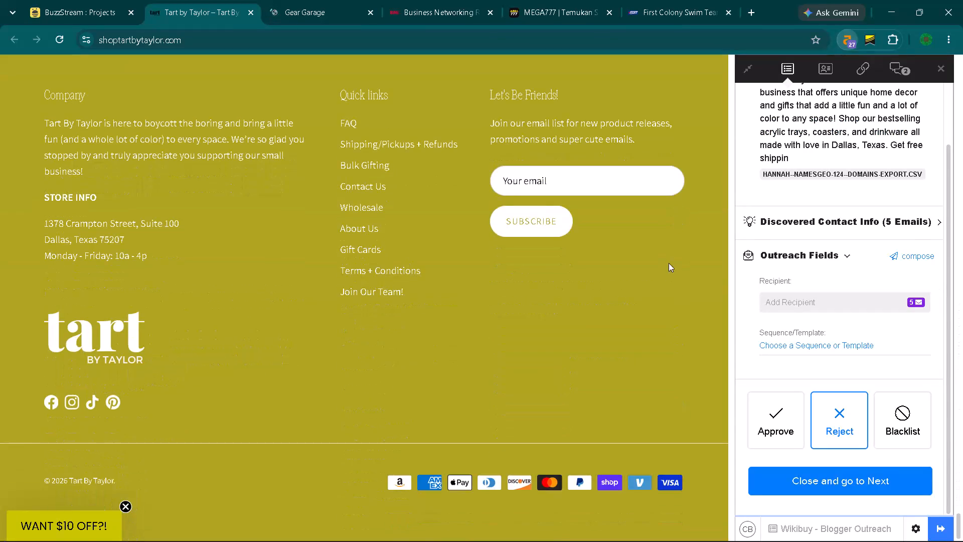
click(828, 479)
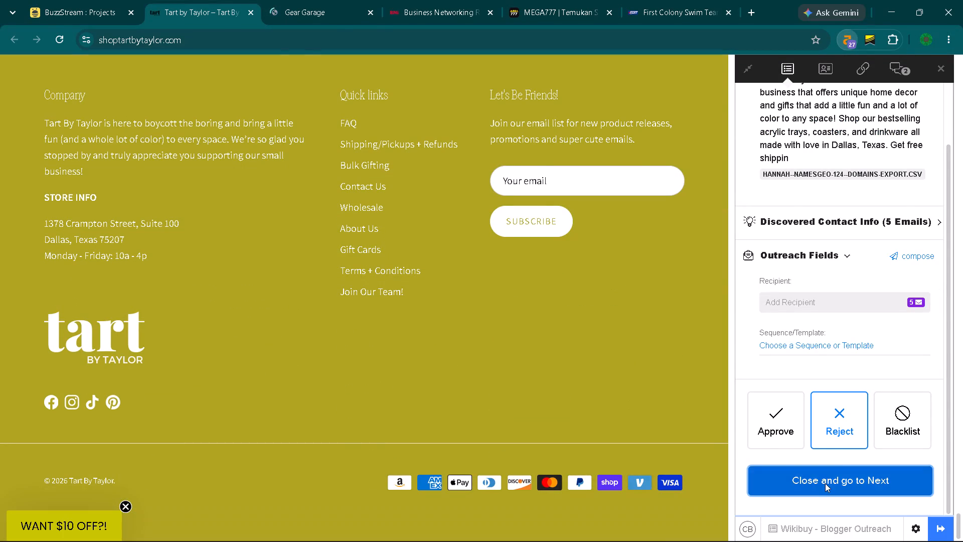
click(214, 13)
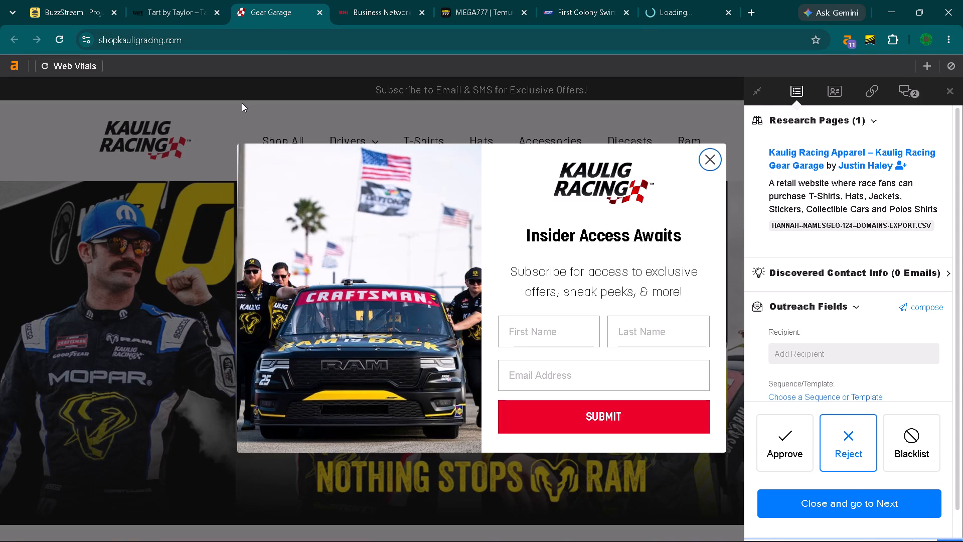
Dismiss the Kaulig Racing subscription popup, finish that prospect as rejected, and close its Gear Garage tab.
click(242, 103)
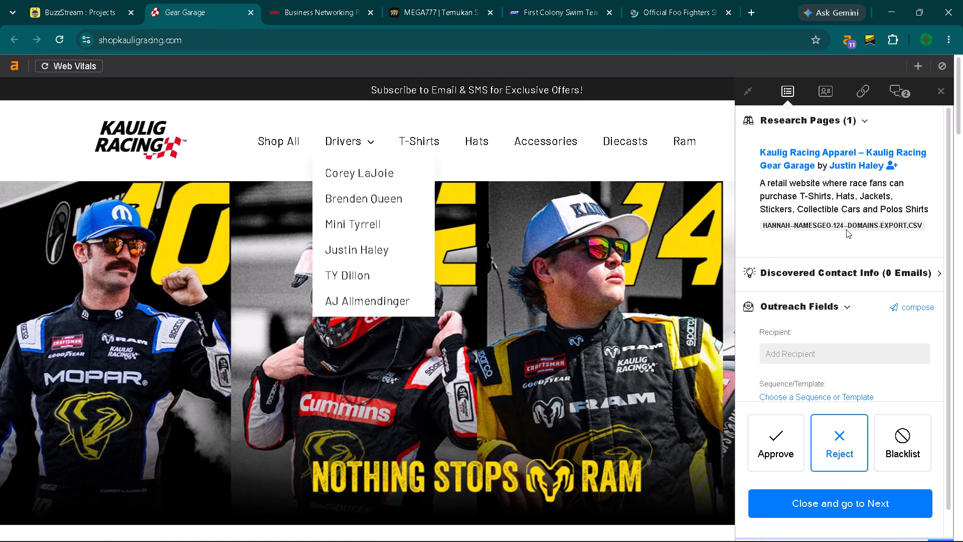
click(819, 505)
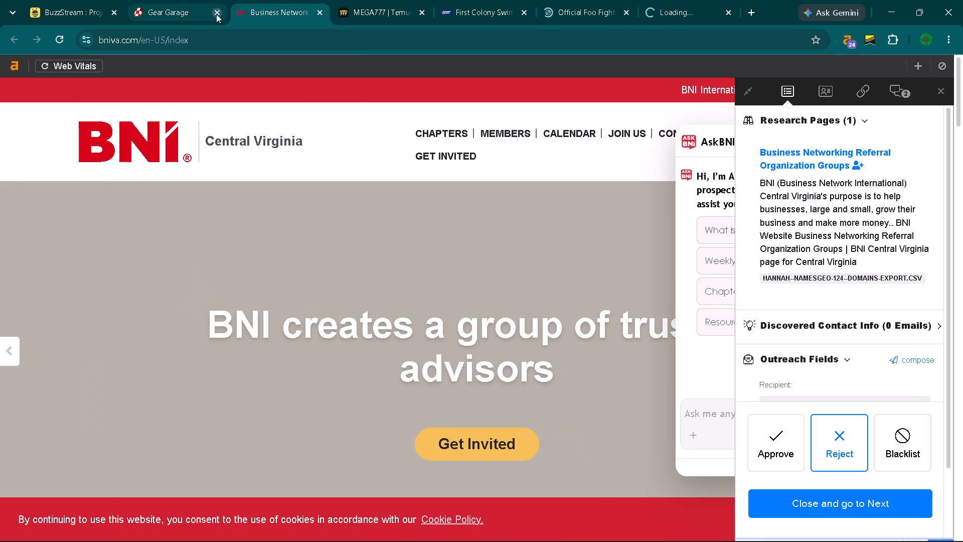
click(216, 14)
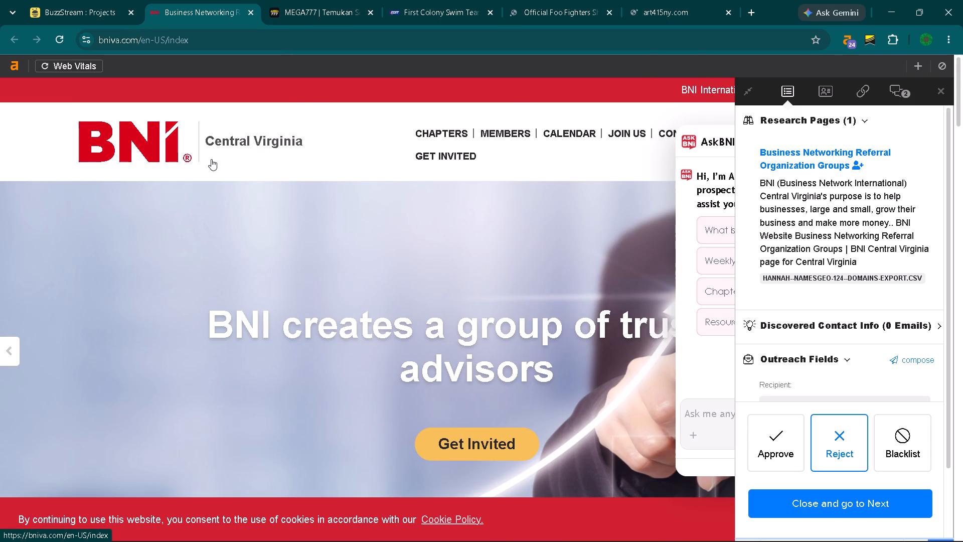
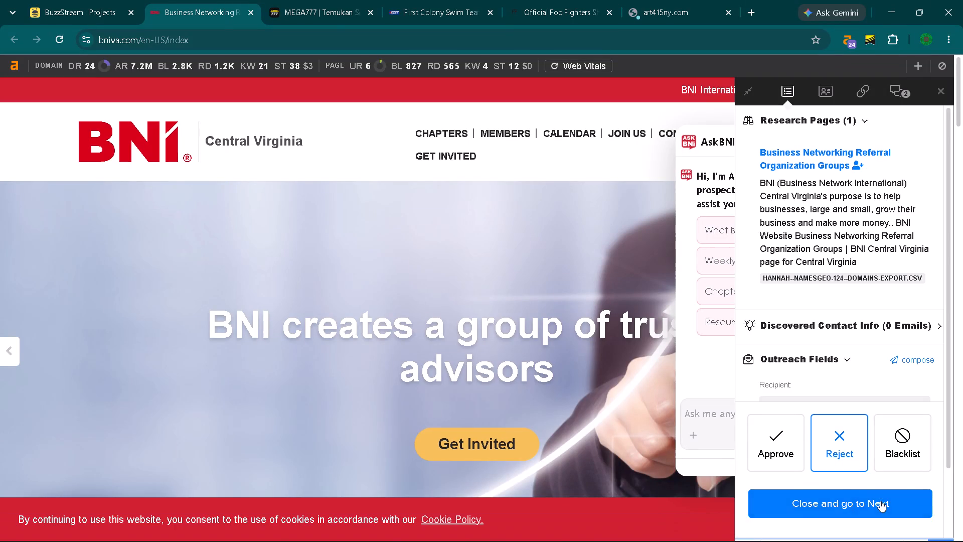
Finish the BNI Central Virginia prospect as rejected and close its tab.
click(830, 503)
click(218, 11)
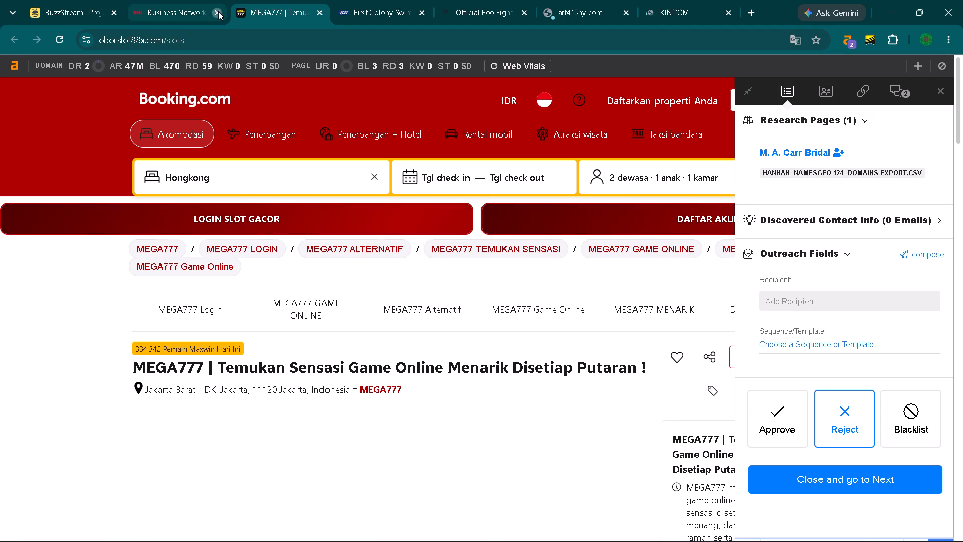
Finish the M. A. Carr Bridal prospect, whose domain shows a MEGA777 page, as rejected and close its tab.
click(24, 247)
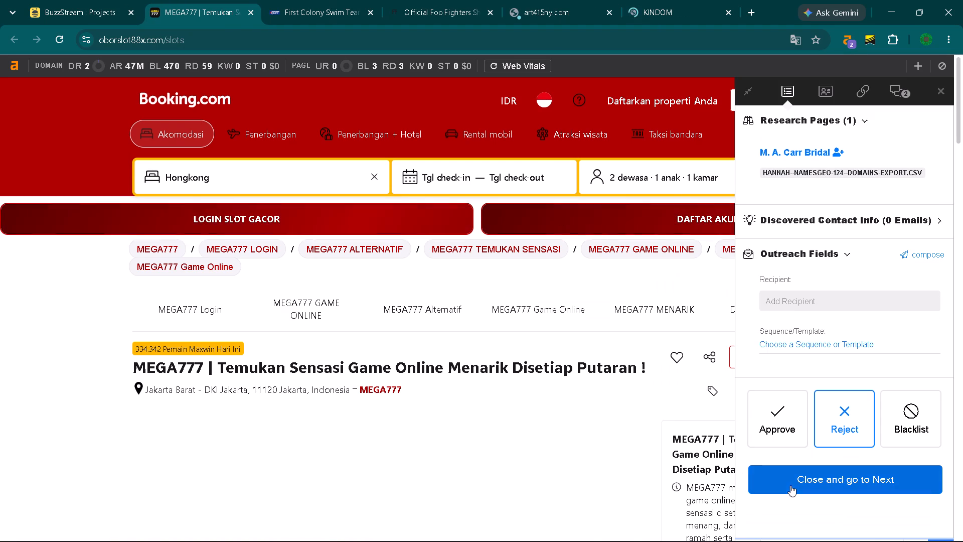
click(790, 485)
click(218, 17)
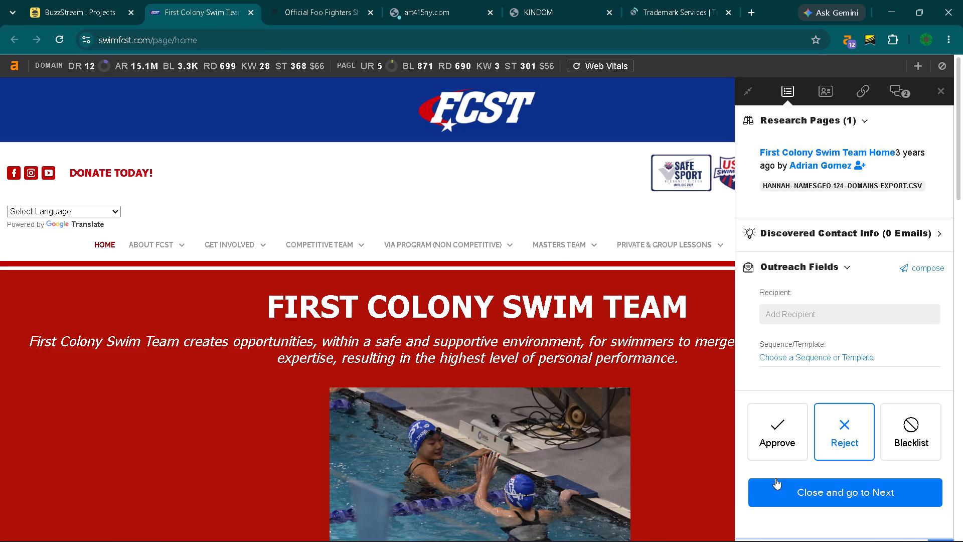
Finish the First Colony Swim Team prospect as rejected and close its tab.
click(793, 486)
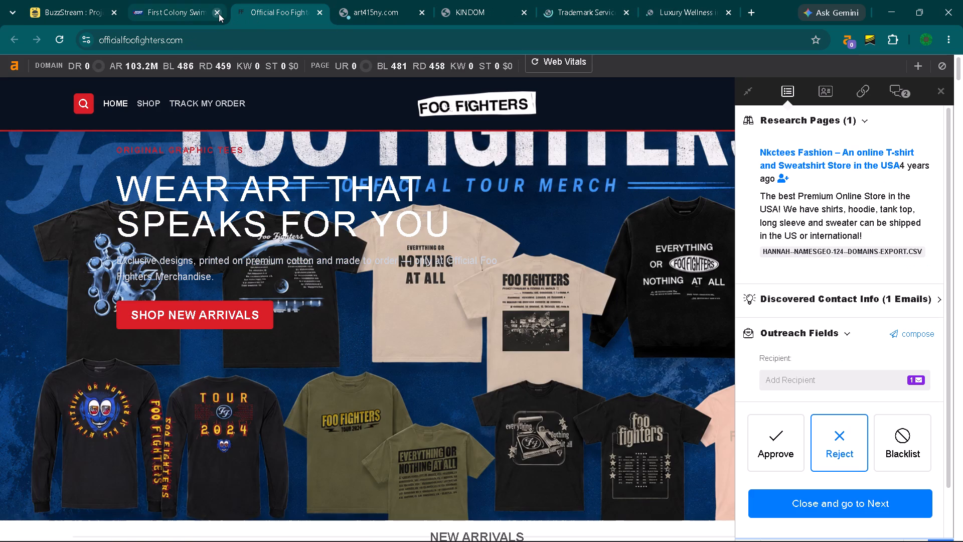
click(219, 14)
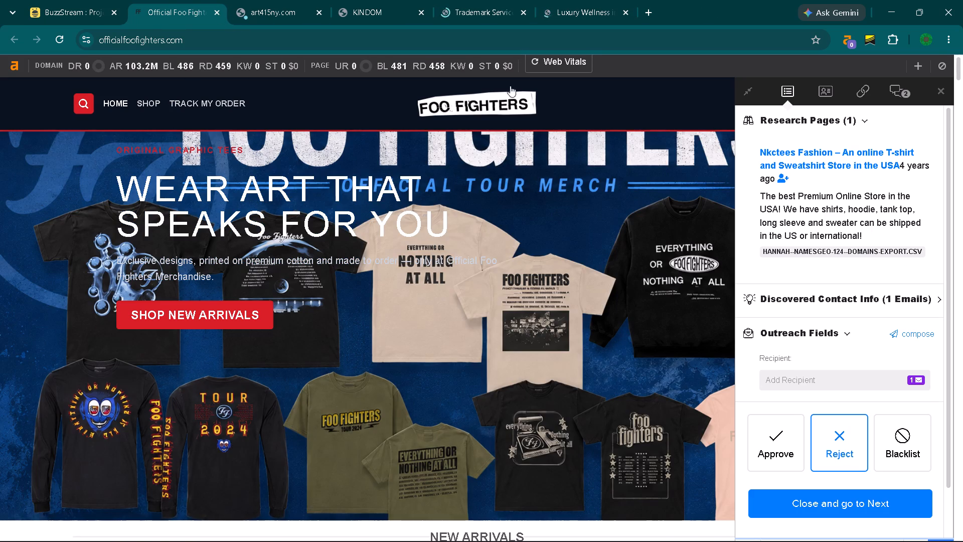
Skim the Foo Fighters merchandise homepage, finish that Nkctees Fashion prospect as rejected, and close its tab.
scroll(463, 104, down, 5)
click(771, 492)
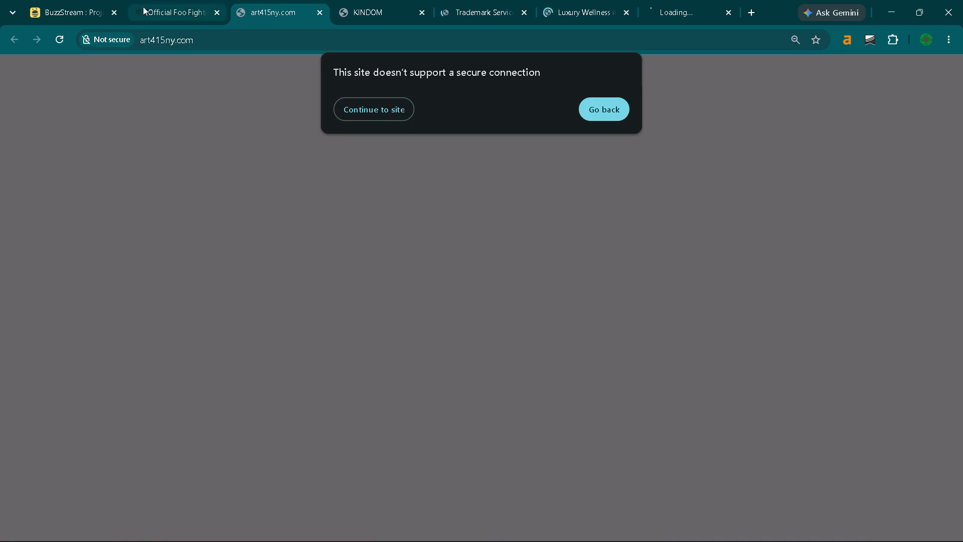
click(219, 13)
Continue to the unsecured art415ny.com site and visit the other queued prospect tabs before returning to Mahlstedt Gallery.
click(364, 106)
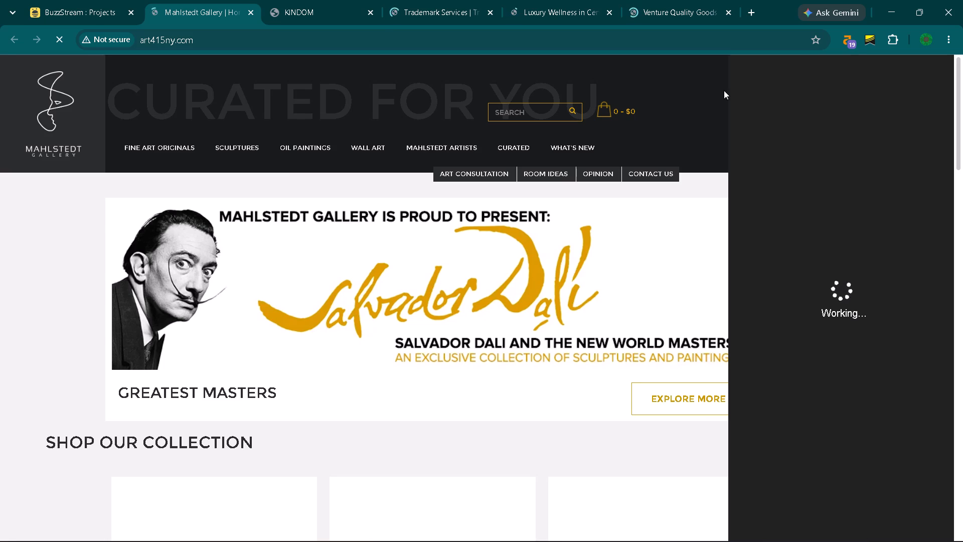
click(274, 0)
click(439, 4)
click(568, 0)
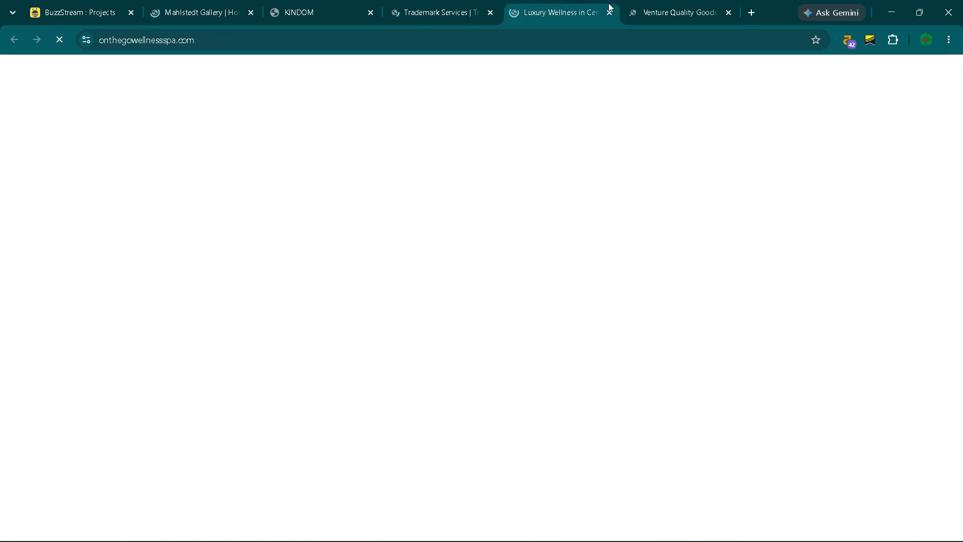
click(677, 1)
click(223, 0)
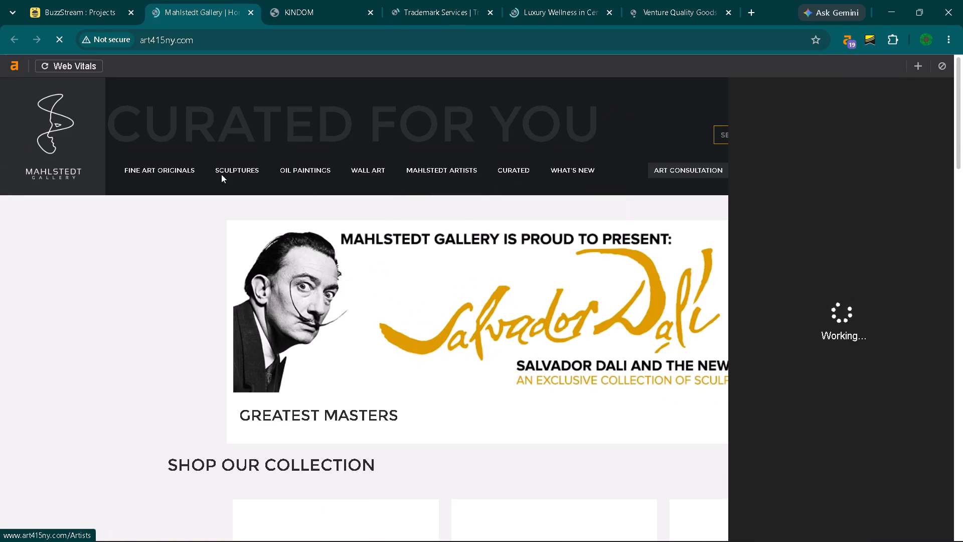
Skim the Mahlstedt Gallery homepage down to its footer, finish that prospect as rejected, and close its tab.
scroll(12, 229, down, 20)
scroll(12, 229, down, 11)
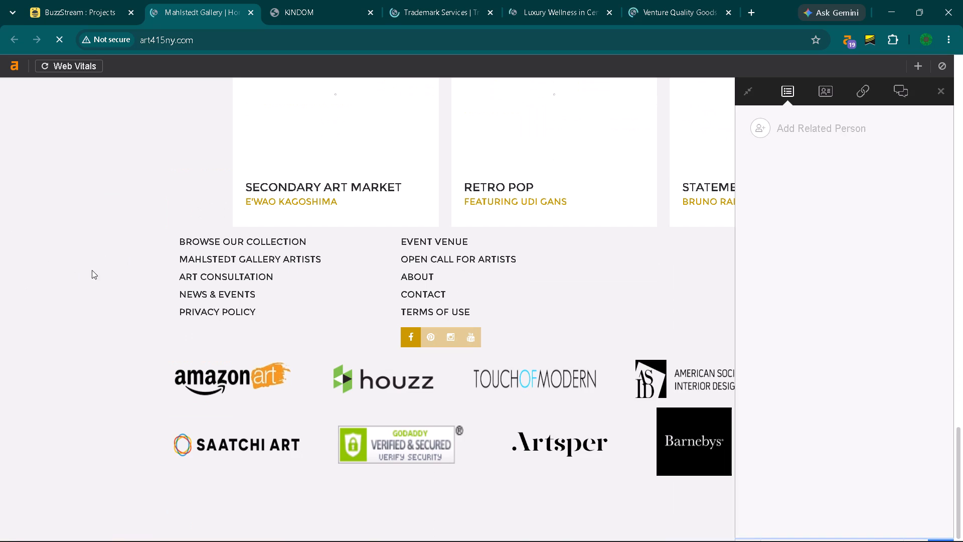
scroll(92, 270, down, 9)
click(839, 491)
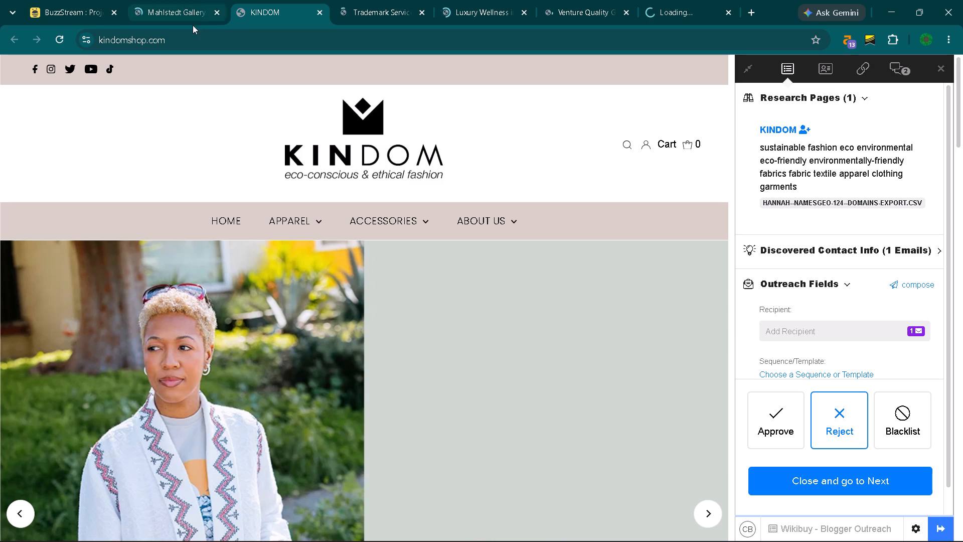
click(215, 10)
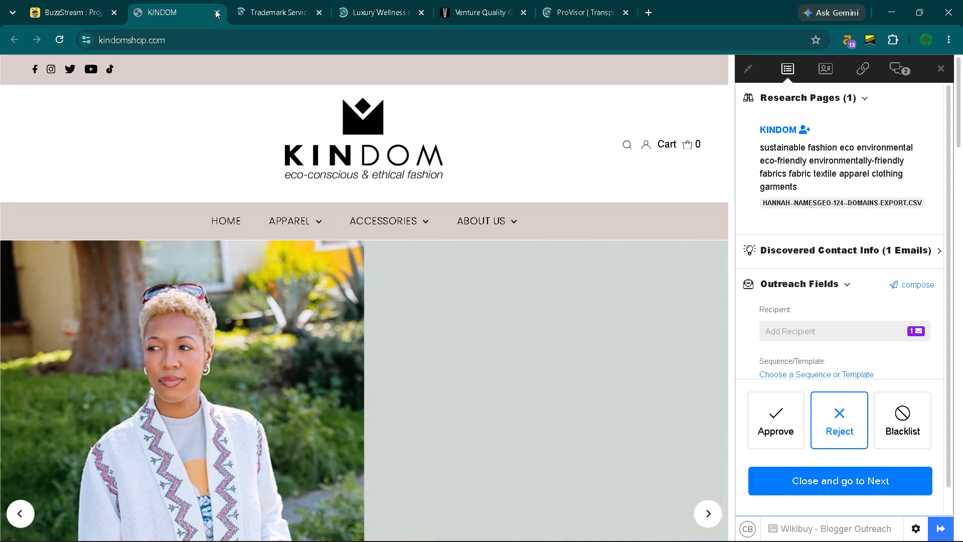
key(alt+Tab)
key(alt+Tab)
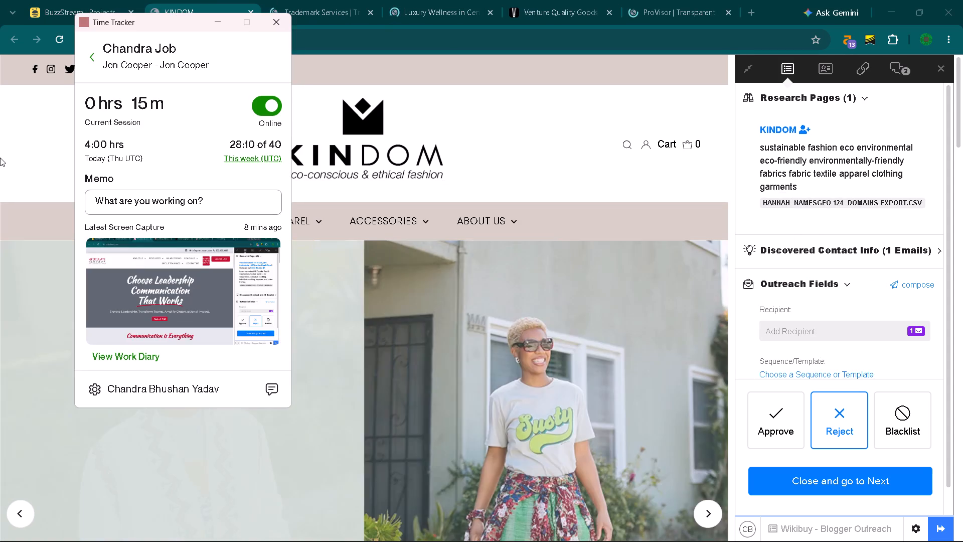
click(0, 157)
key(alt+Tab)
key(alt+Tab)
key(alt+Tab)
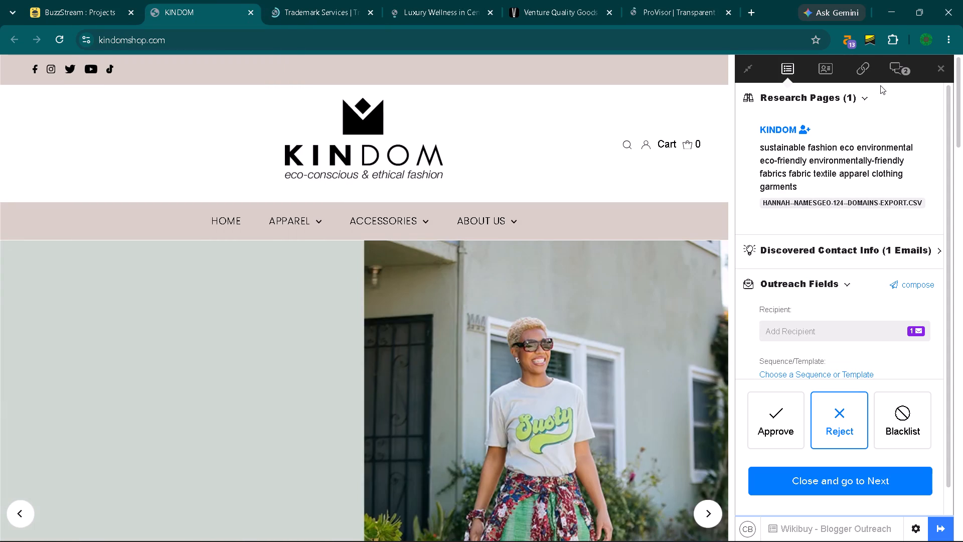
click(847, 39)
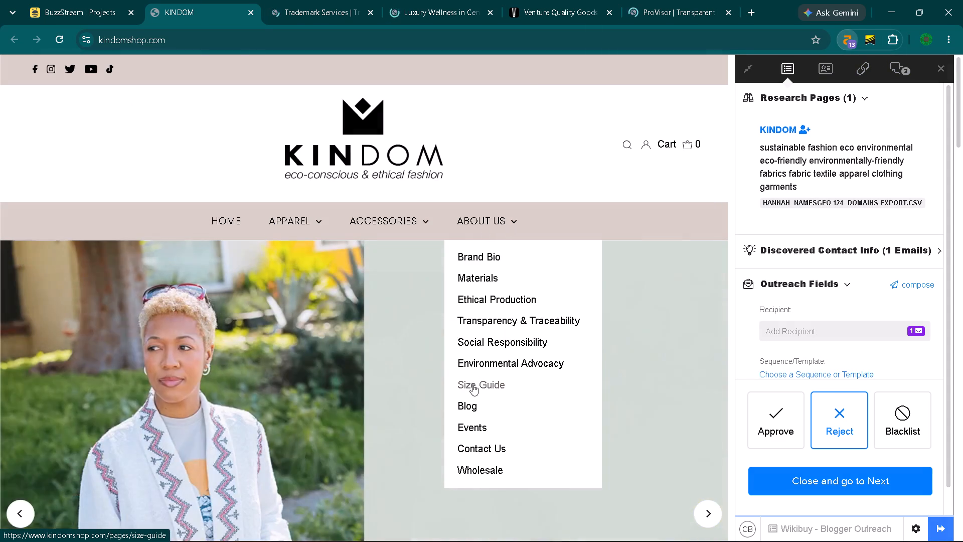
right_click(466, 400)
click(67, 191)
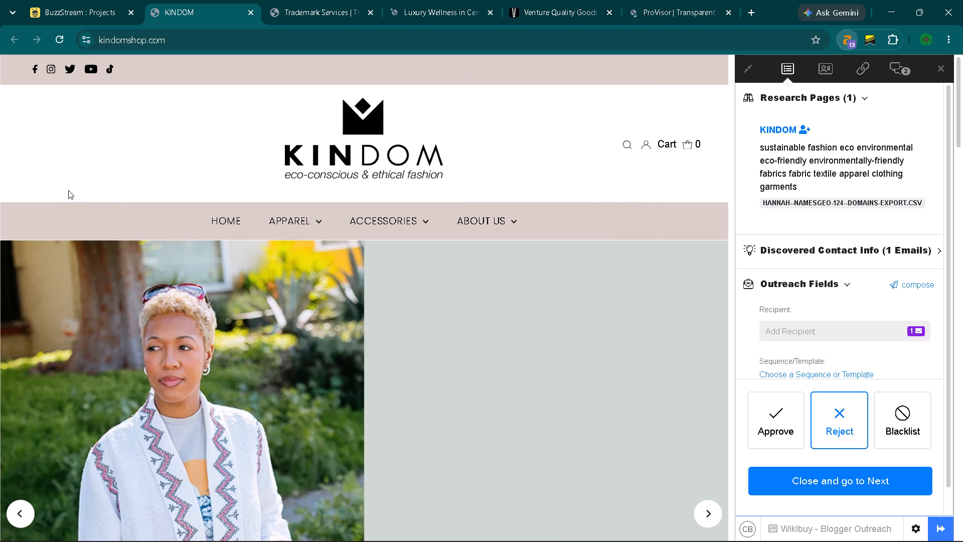
Copy the KINDOM site address and open kindomshop.com in the other browser window.
click(263, 31)
key(ctrl+c)
key(ctrl+c)
key(ctrl+c)
key(alt+Tab)
click(245, 39)
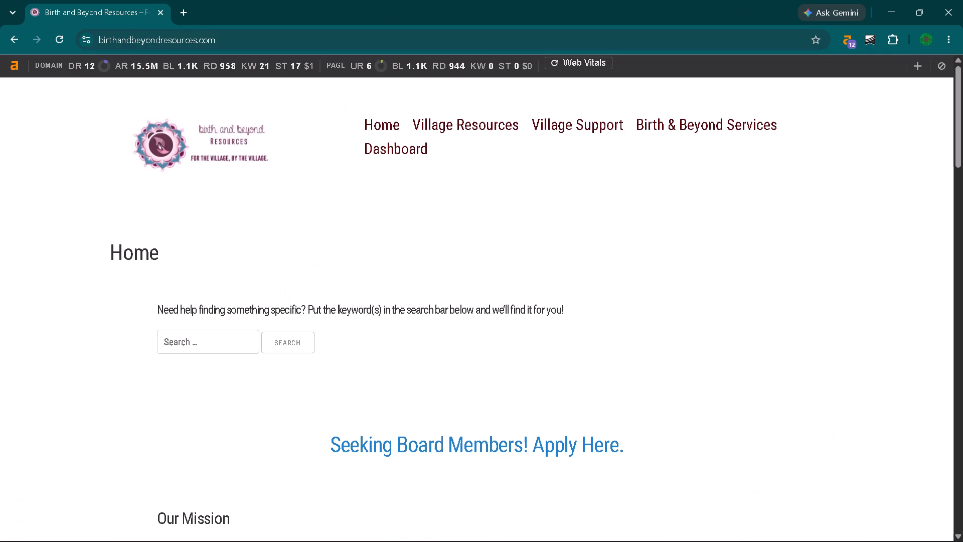
key(ctrl+v)
key(Return)
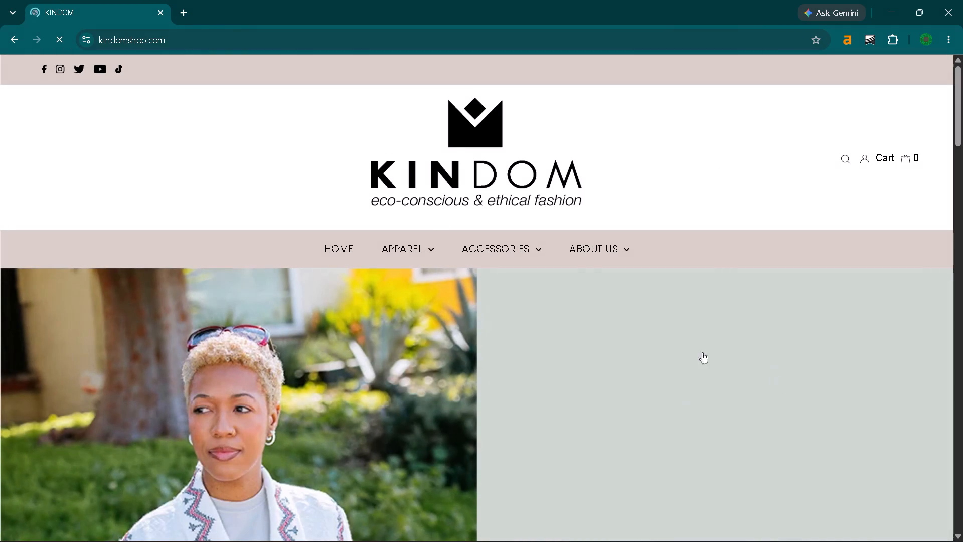
Skim the KINDOM homepage and open its blog post "Who makes your clothes? – KINdom story".
drag(962, 93, 962, 541)
scroll(464, 386, down, 3)
scroll(942, 395, up, 6)
drag(962, 457, 962, 161)
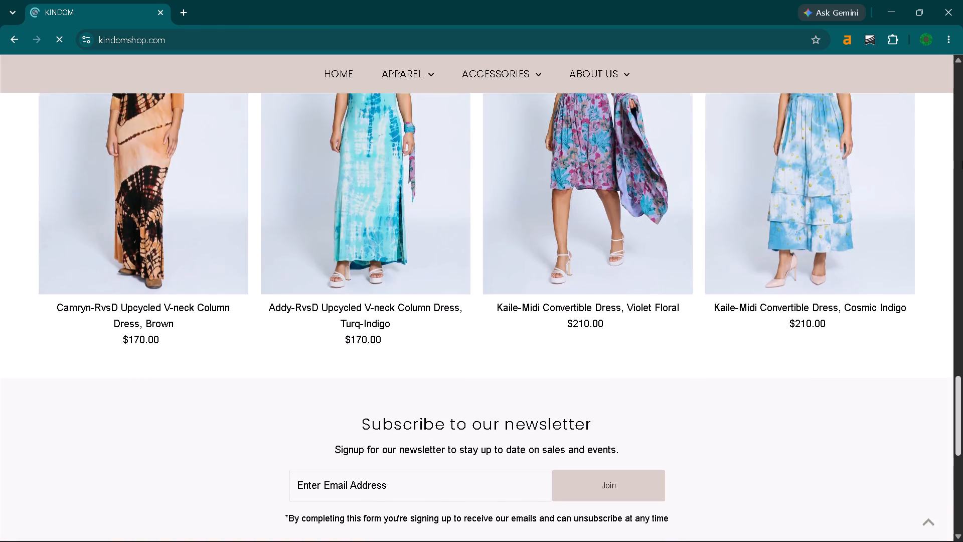
drag(962, 161, 959, 117)
scroll(560, 180, up, 4)
double_click(581, 436)
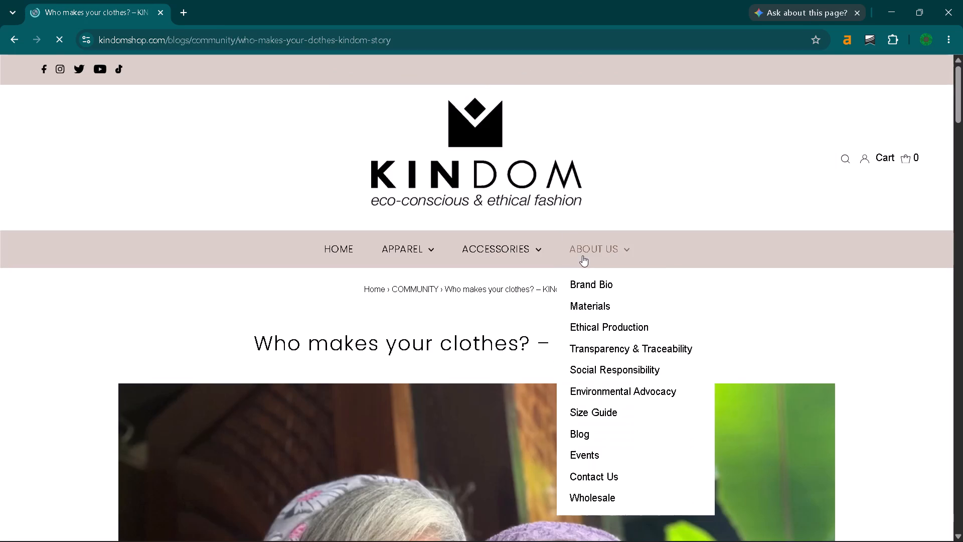
Read through the KINDOM blog post down to the site footer, checking its content, posting date and footer text.
scroll(190, 368, down, 2)
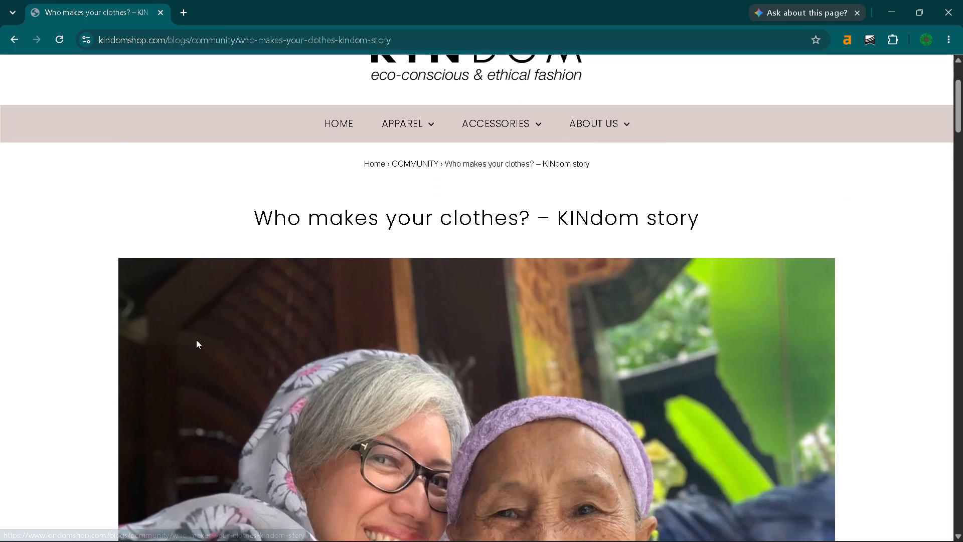
scroll(360, 363, down, 8)
scroll(342, 214, down, 6)
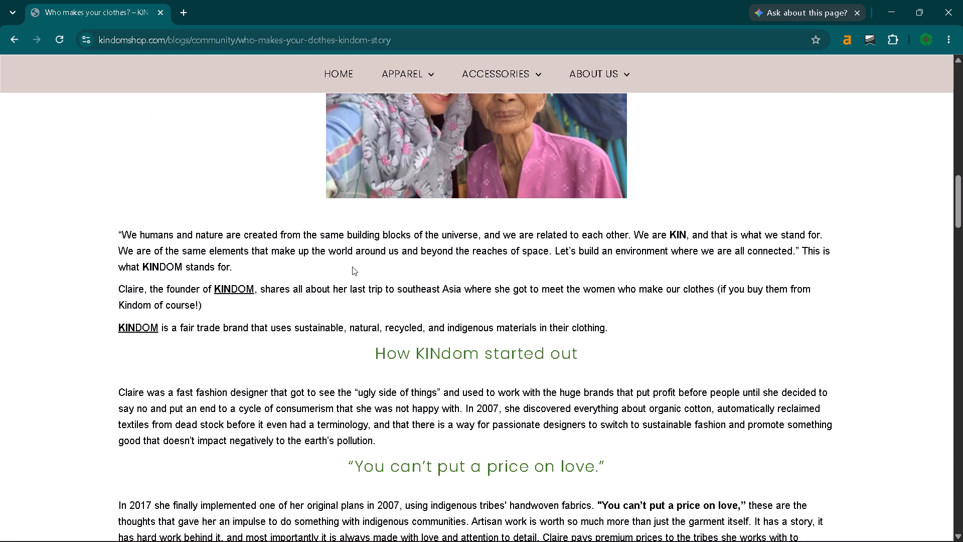
scroll(195, 293, down, 1)
scroll(205, 223, down, 16)
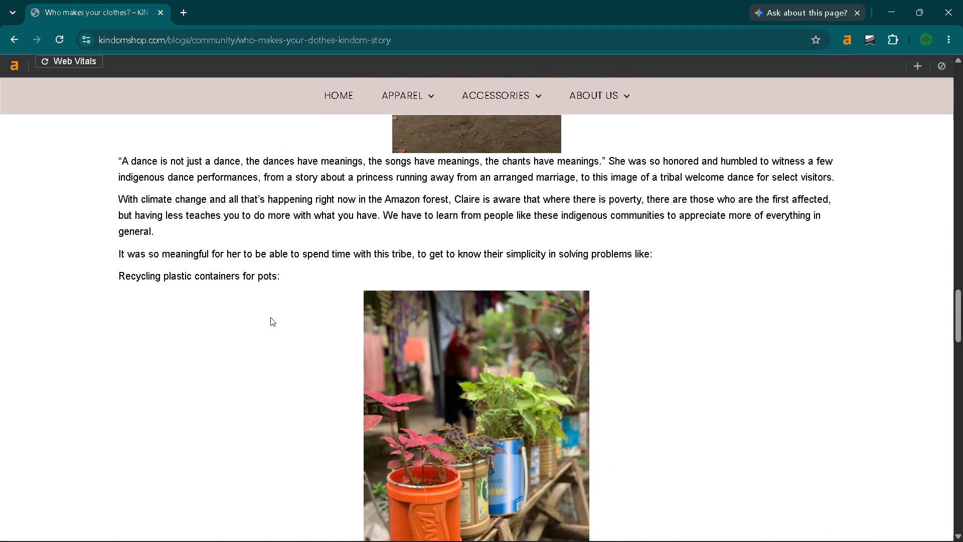
scroll(325, 304, down, 5)
scroll(0, 376, down, 15)
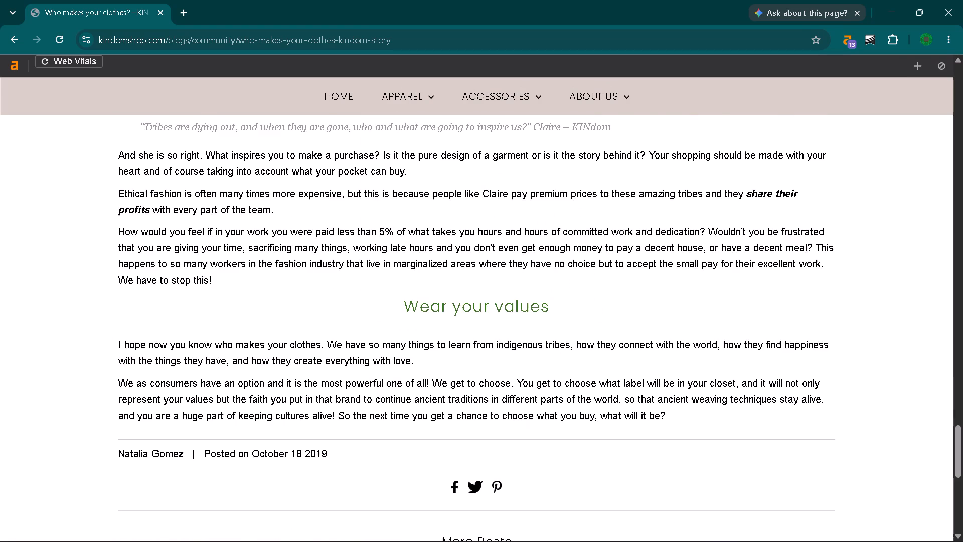
scroll(218, 300, down, 7)
scroll(607, 329, down, 7)
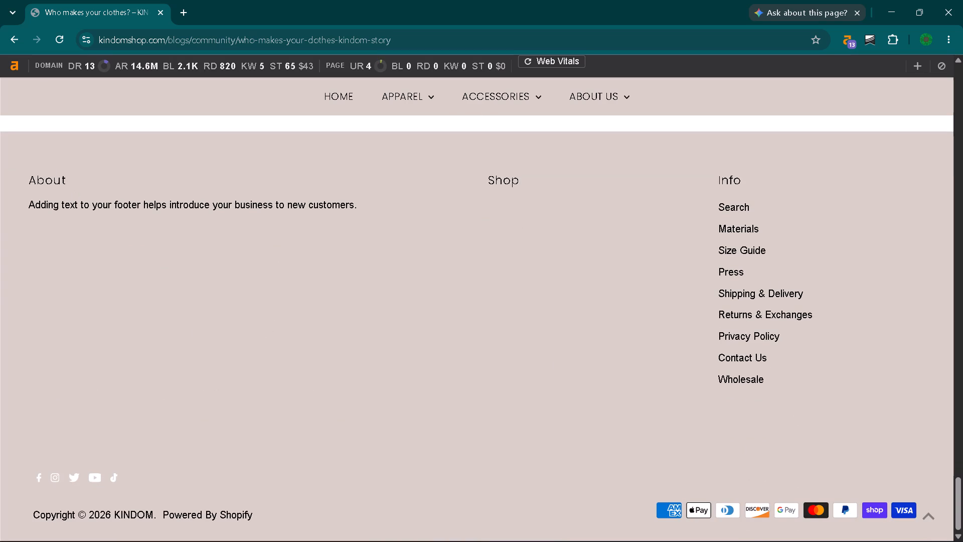
double_click(33, 184)
drag(33, 184, 322, 189)
click(343, 207)
scroll(125, 281, down, 3)
scroll(296, 303, down, 2)
Return to the prospect review window, finish the KINDOM prospect as rejected, and close its tab.
key(alt+Tab)
click(787, 462)
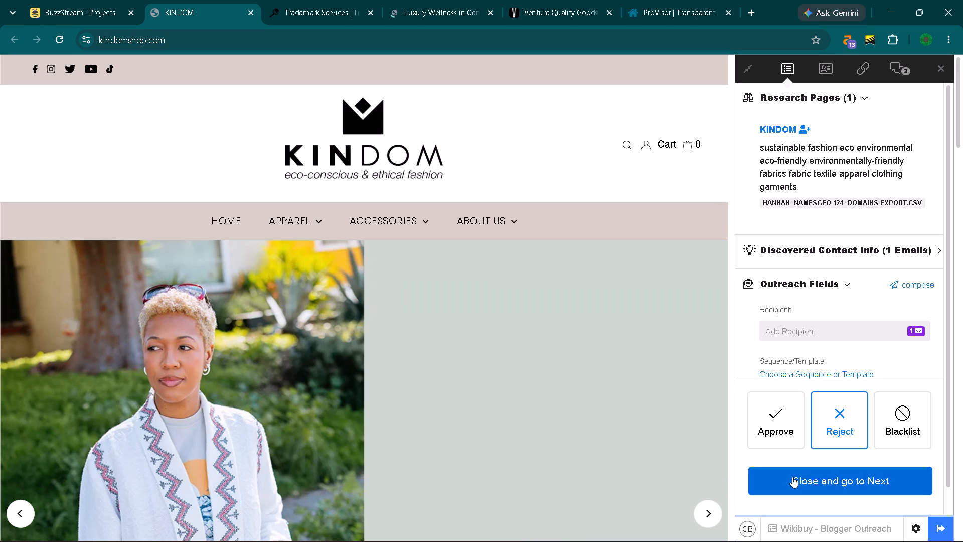
click(792, 477)
click(216, 10)
Dismiss the 10% discount popup and the support chat covering The Trademark Search Company homepage.
click(62, 219)
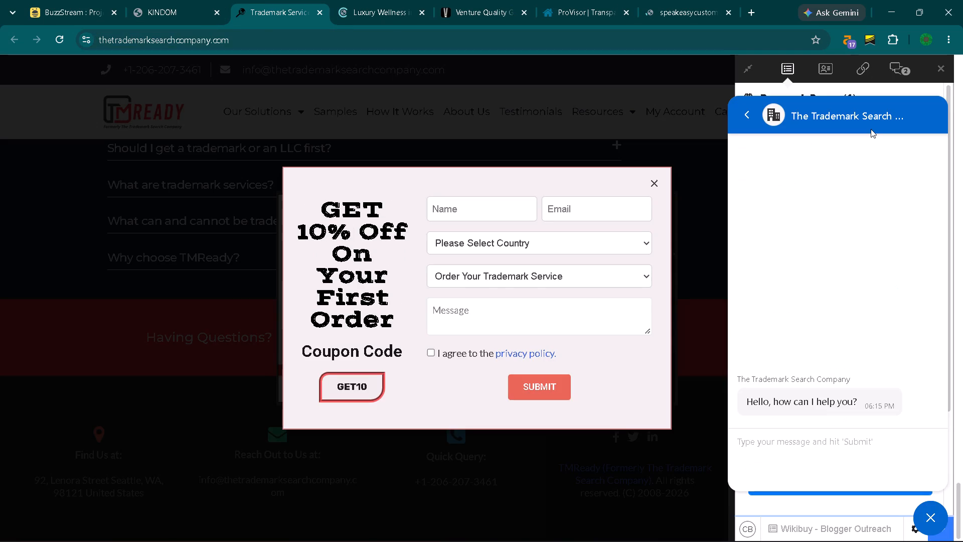
click(929, 514)
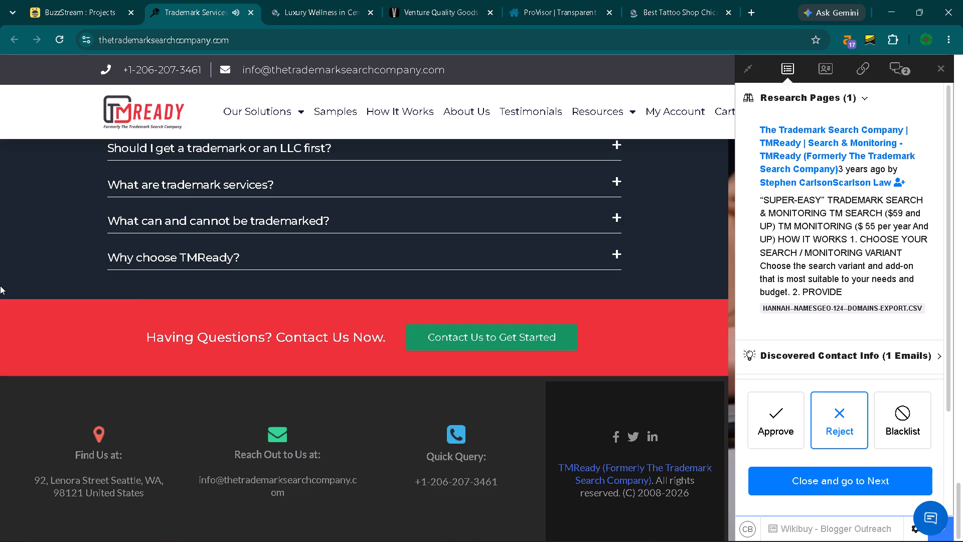
click(0, 286)
Examine the lower part of the TMReady homepage, especially the Frequently Asked Questions section, for relevant content.
scroll(30, 291, down, 6)
scroll(669, 370, up, 2)
scroll(742, 368, up, 5)
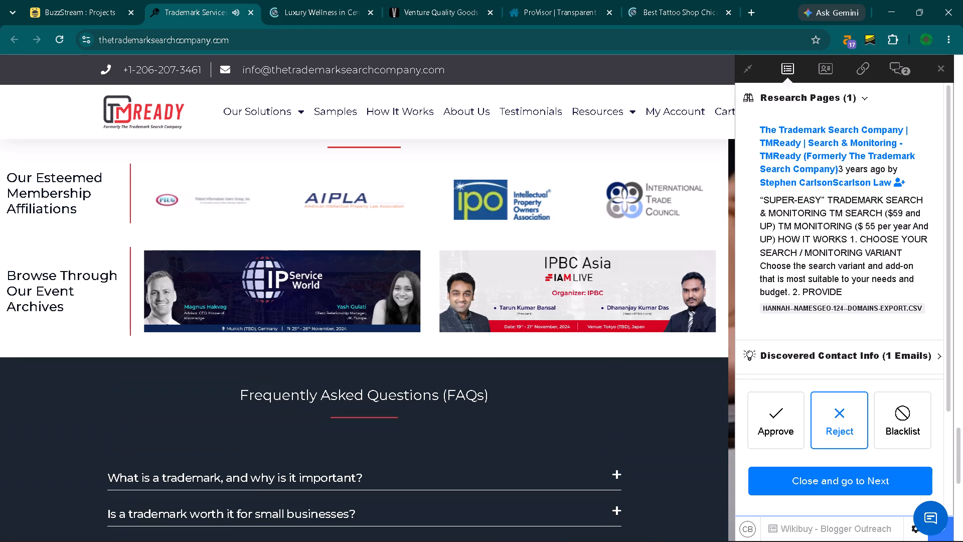
double_click(245, 378)
drag(245, 378, 525, 432)
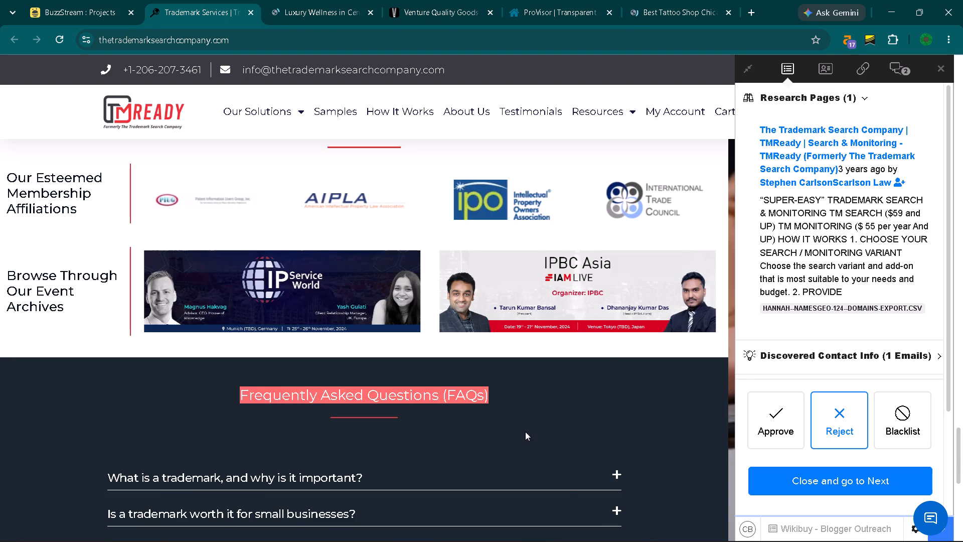
drag(525, 432, 632, 512)
scroll(190, 416, down, 3)
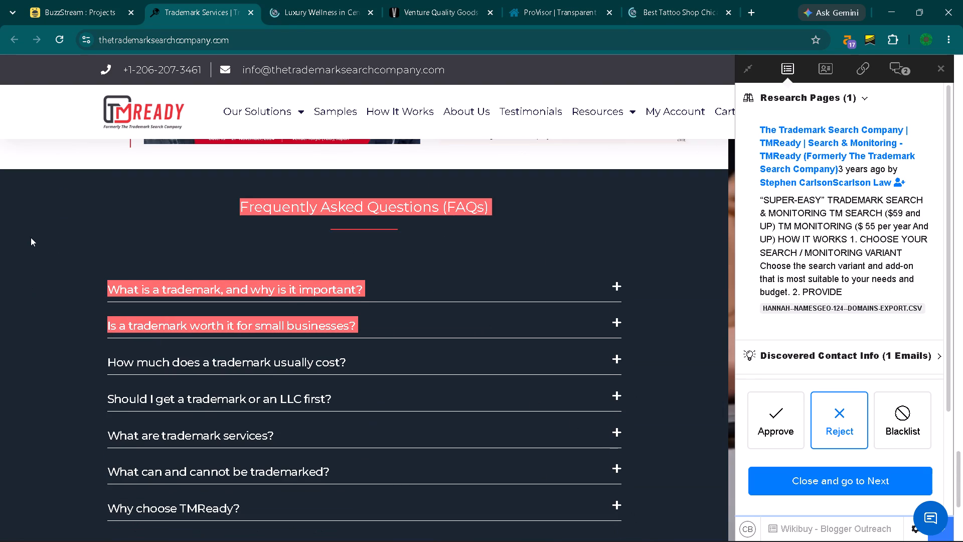
click(30, 237)
double_click(241, 211)
drag(241, 211, 459, 488)
click(14, 266)
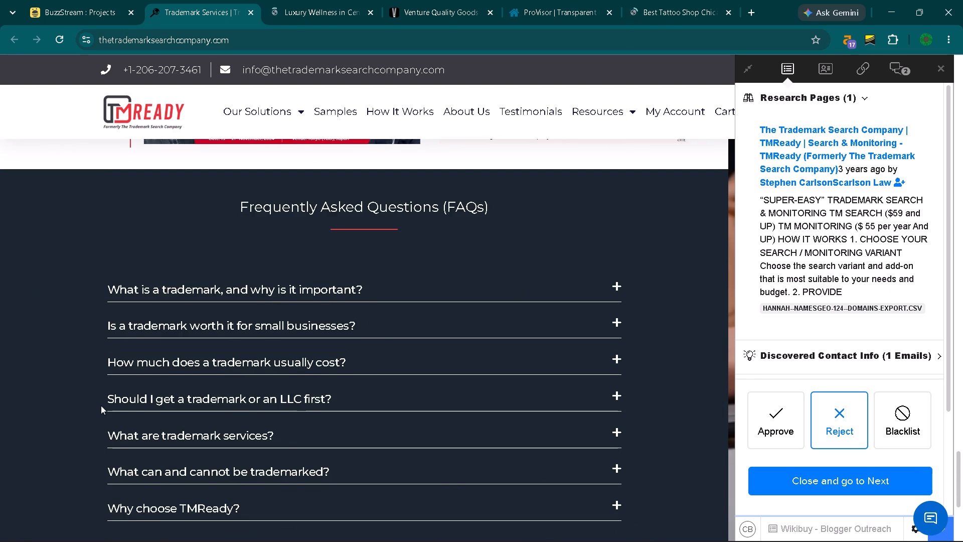
Finish The Trademark Search Company prospect as rejected.
click(825, 500)
click(801, 483)
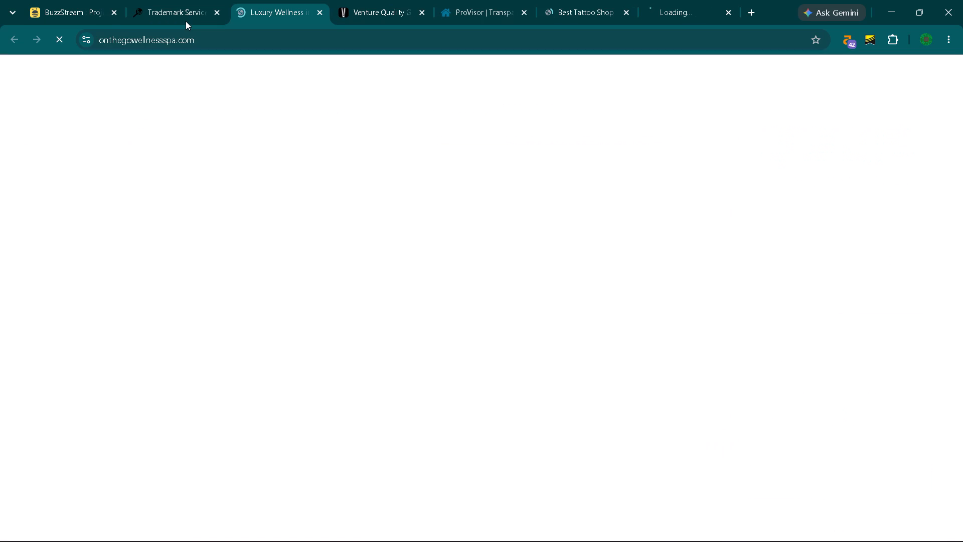
Close the finished Trademark Search Company site's tab.
click(219, 10)
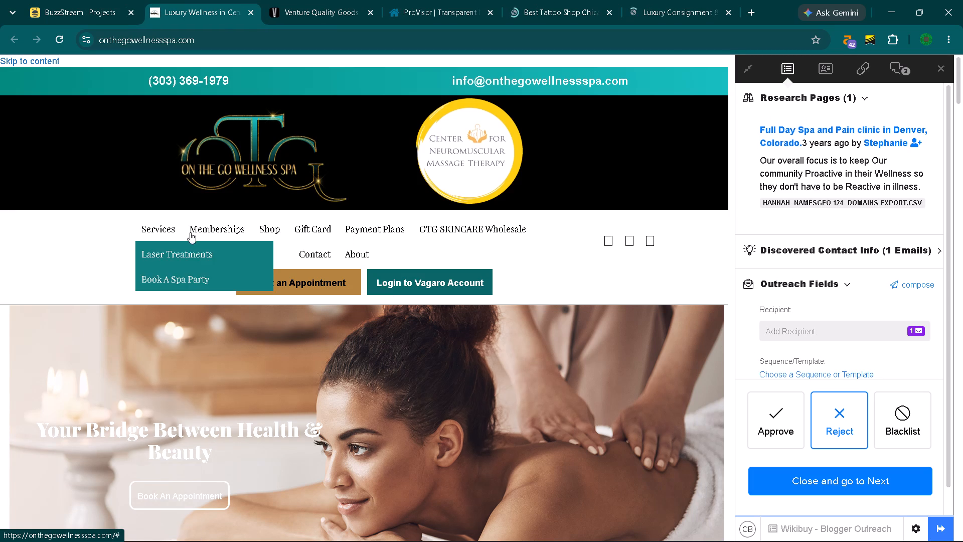
Examine the On the Go Wellness Spa homepage from the welcome section downward for relevant content.
scroll(232, 284, down, 12)
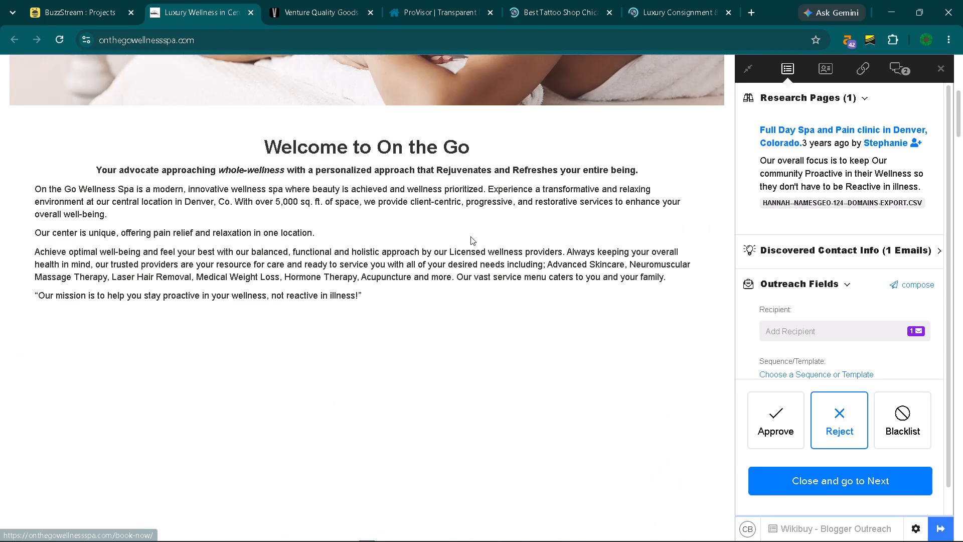
scroll(470, 236, down, 20)
scroll(470, 236, down, 12)
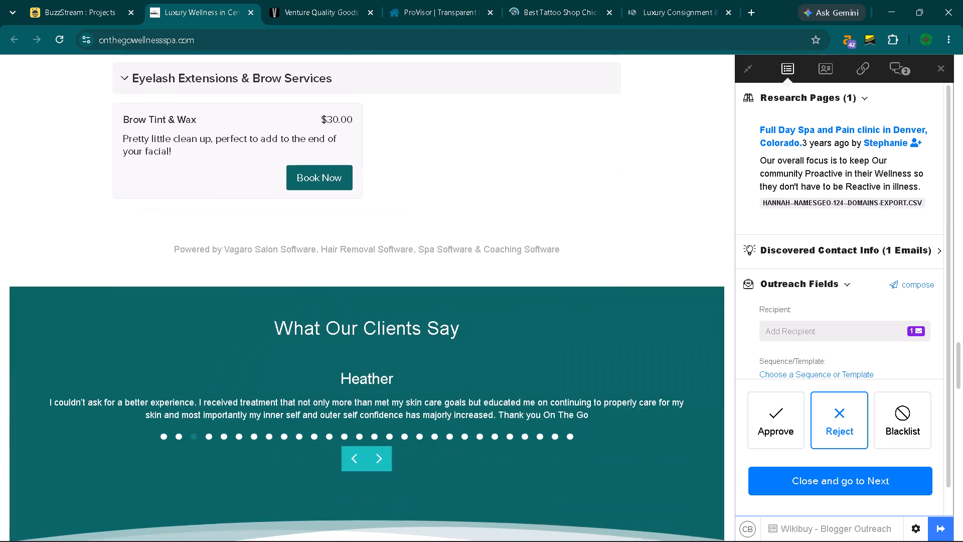
scroll(242, 270, down, 1)
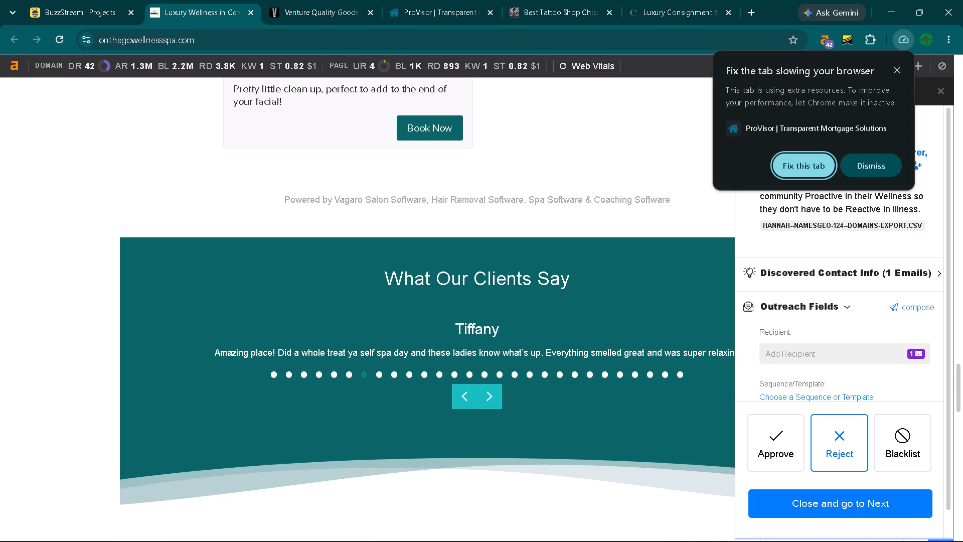
Finish the On the Go Wellness Spa prospect as rejected and close its tab.
click(857, 504)
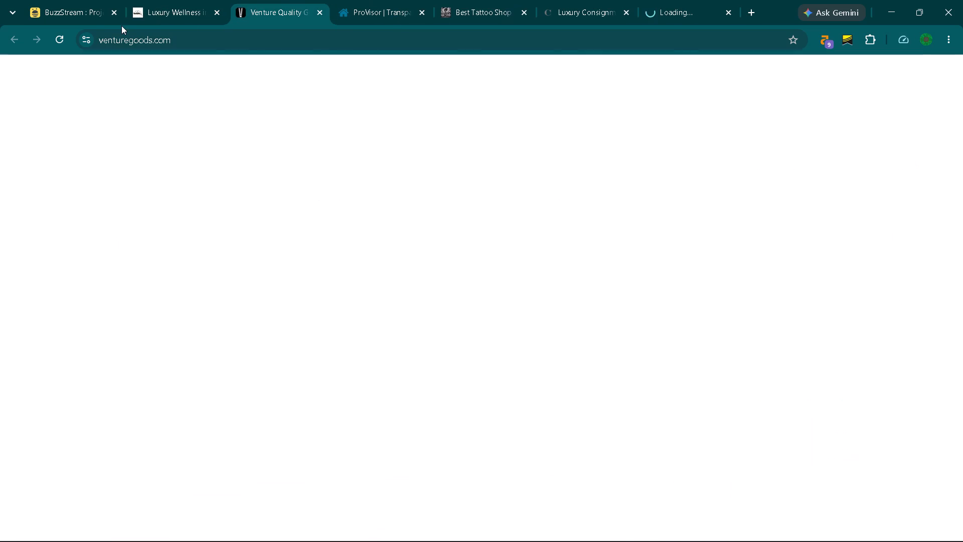
click(215, 16)
click(42, 172)
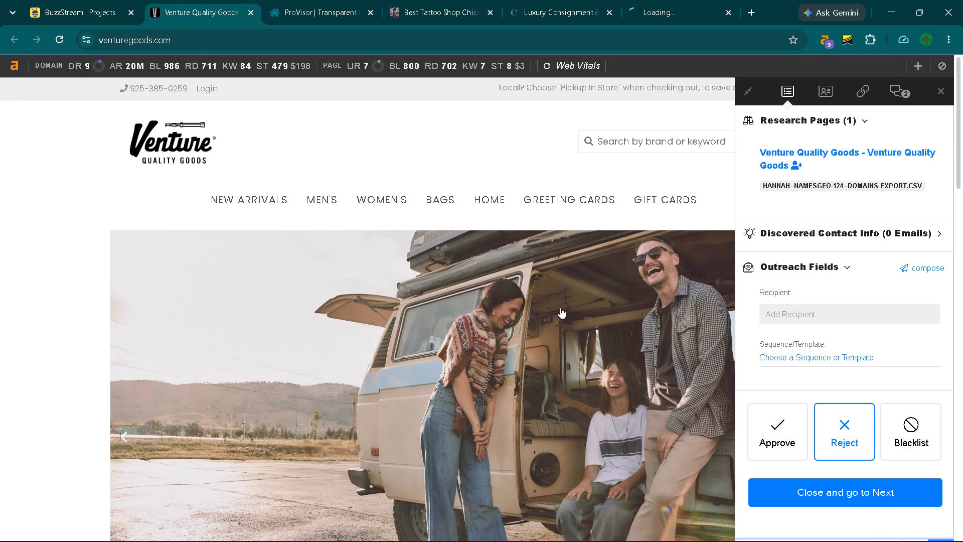
Finish the Venture Quality Goods prospect as rejected and close its tab.
click(820, 498)
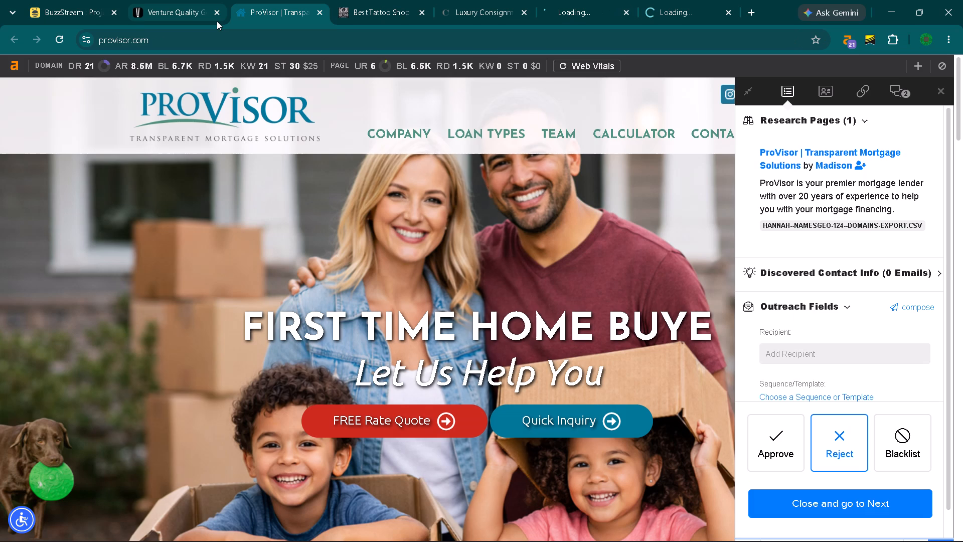
click(217, 14)
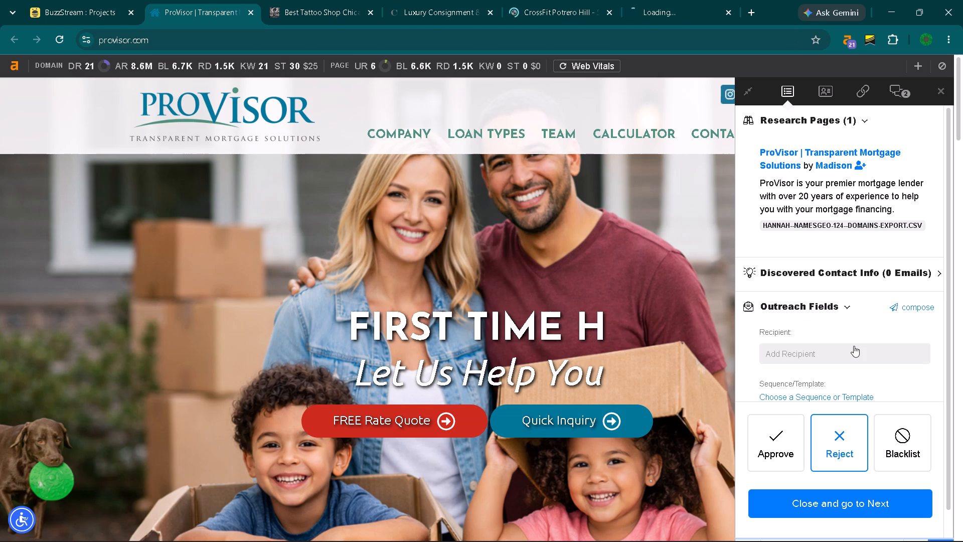
Finish the ProVisor mortgage prospect as rejected and close its tab.
click(781, 501)
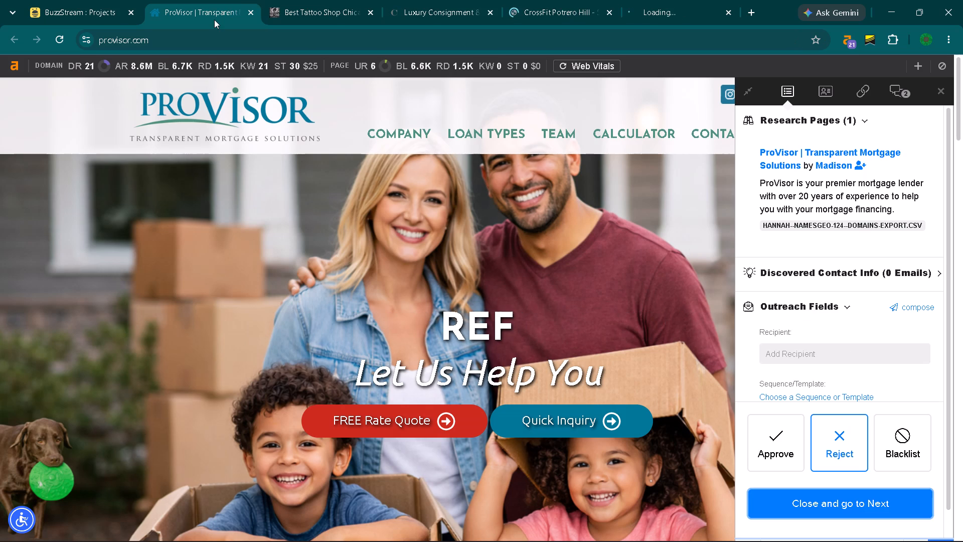
click(216, 12)
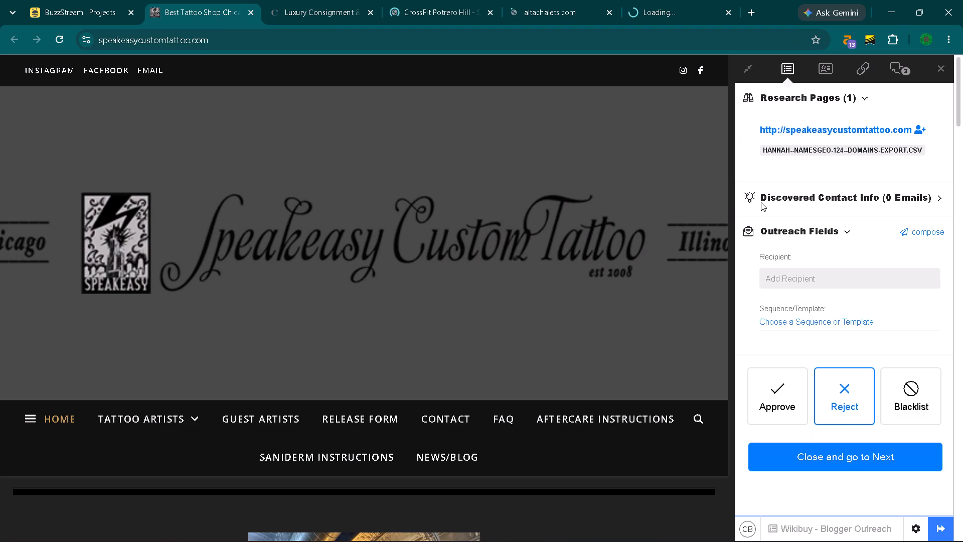
Copy the News/Blog link from the Speakeasy Custom Tattoo homepage and load it in the other browser window.
scroll(664, 253, down, 3)
scroll(346, 210, down, 1)
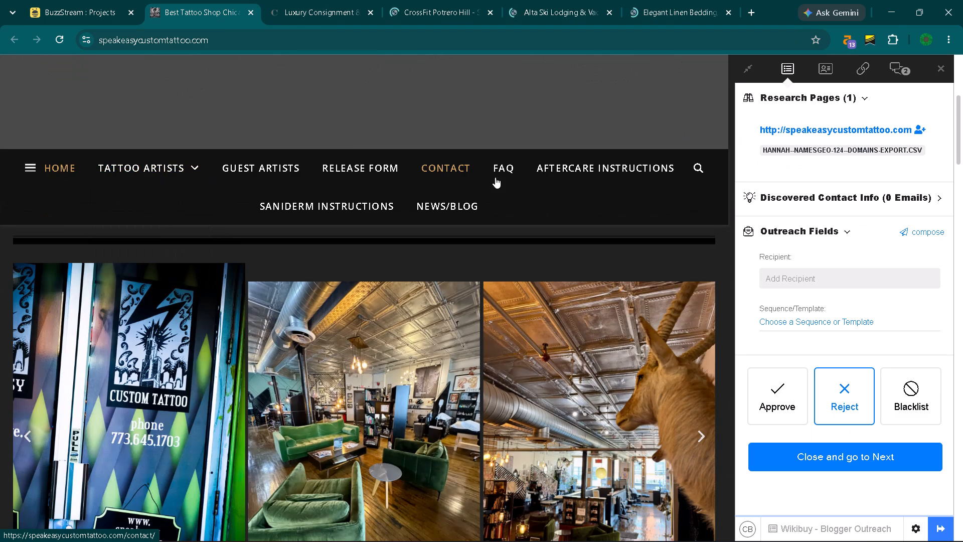
right_click(453, 208)
click(509, 336)
scroll(470, 290, down, 5)
scroll(443, 304, up, 1)
scroll(443, 308, down, 3)
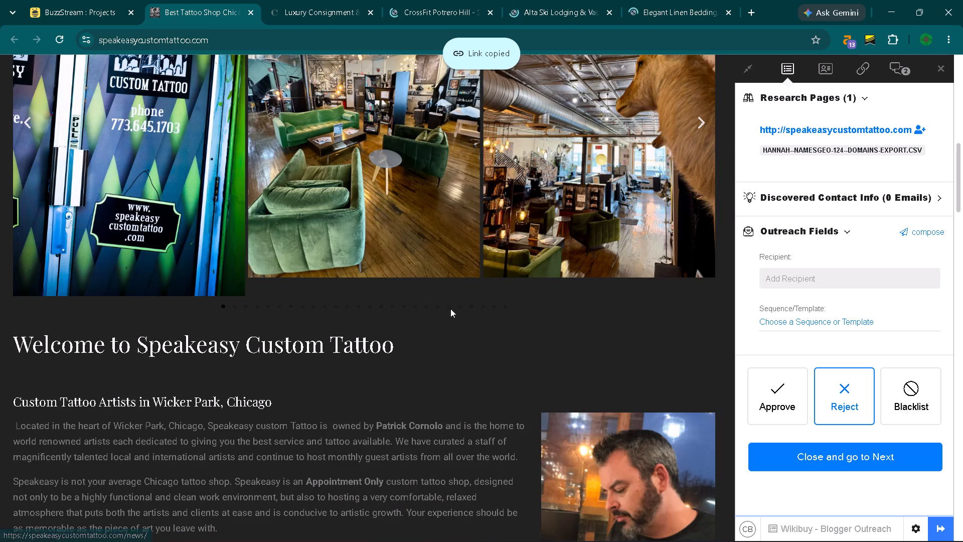
scroll(450, 309, down, 13)
scroll(282, 260, down, 4)
key(alt+Tab)
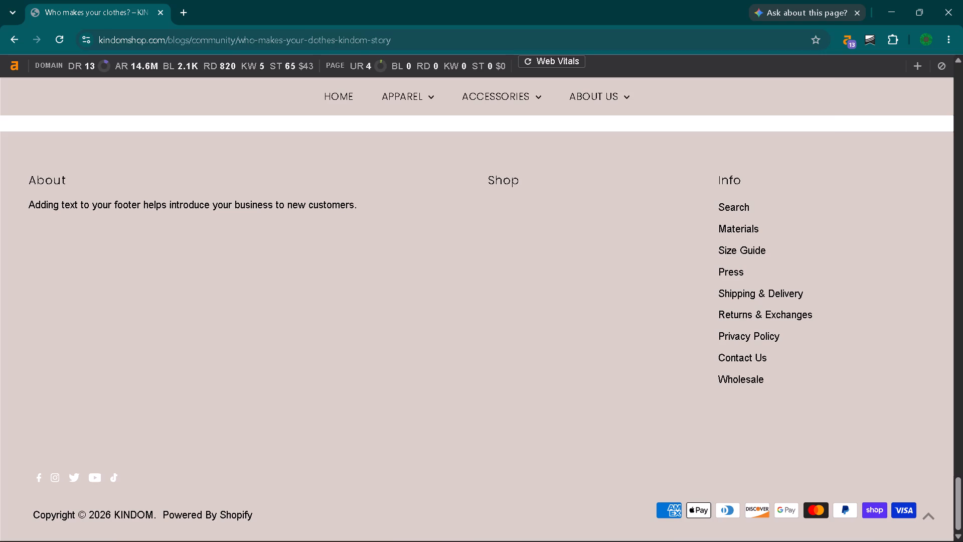
click(252, 35)
key(ctrl+v)
key(Return)
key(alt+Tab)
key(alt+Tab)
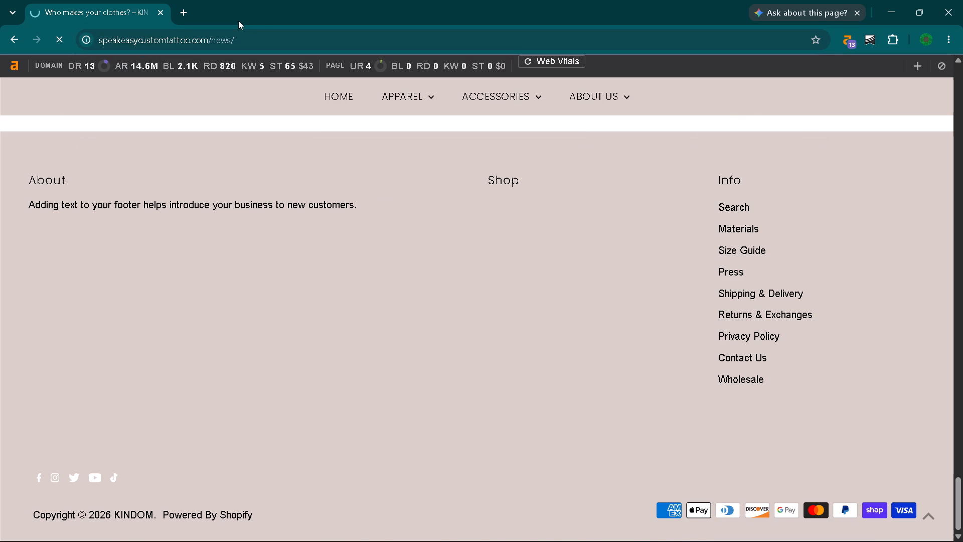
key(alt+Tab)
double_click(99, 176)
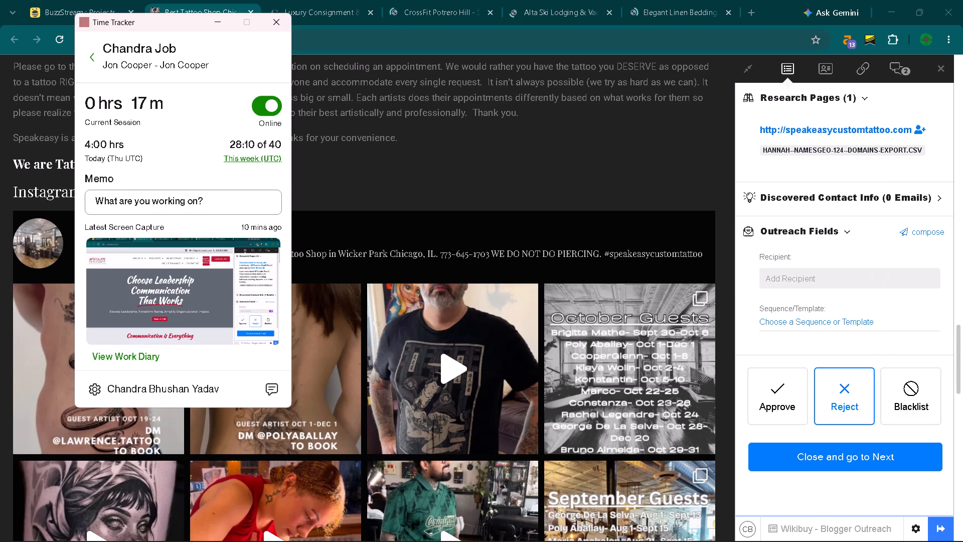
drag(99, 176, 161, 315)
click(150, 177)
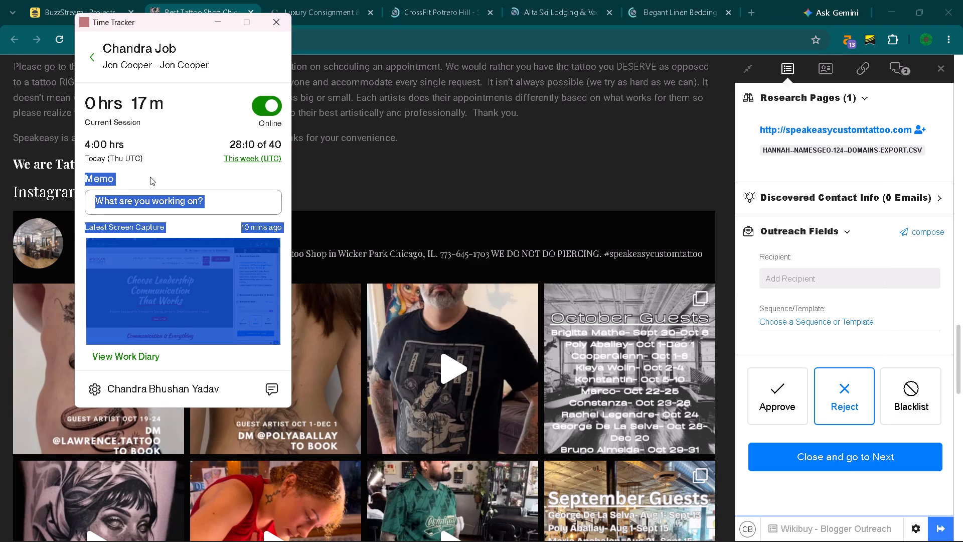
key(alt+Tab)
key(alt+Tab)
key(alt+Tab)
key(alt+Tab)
Open the "AI in Tattooing: My Thoughts as a Tattoo Artist" post from the Speakeasy News/Blog page in a new tab.
scroll(275, 293, down, 2)
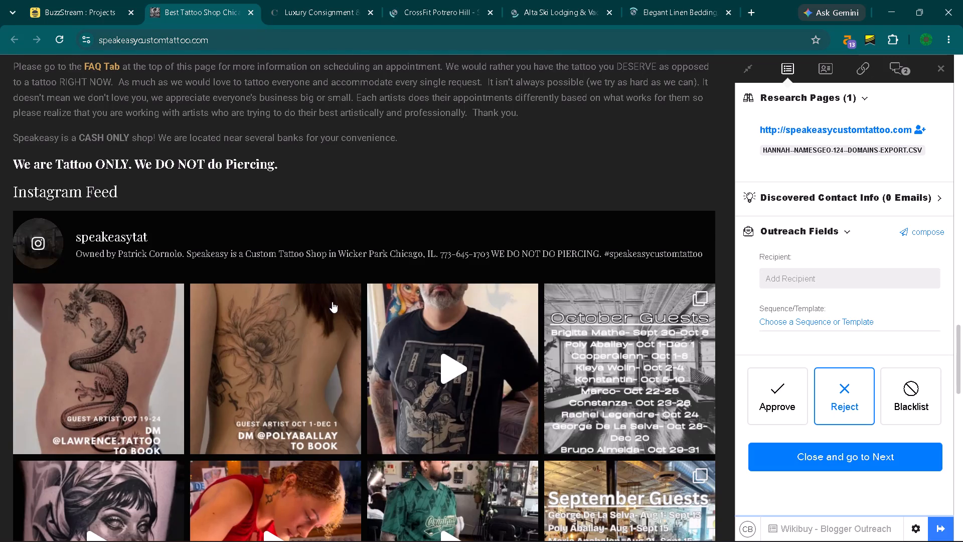
scroll(187, 255, down, 16)
click(0, 367)
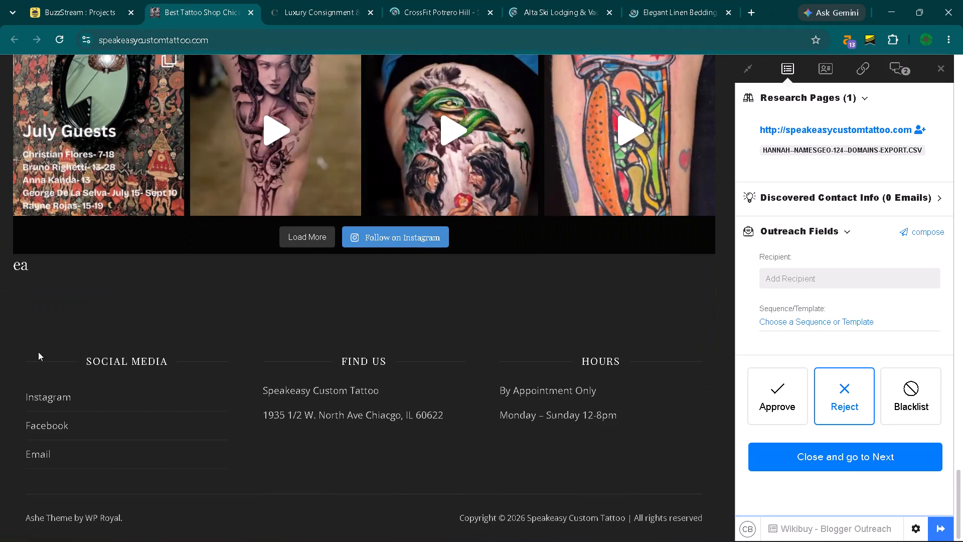
key(alt+Tab)
scroll(162, 289, down, 3)
scroll(169, 362, down, 4)
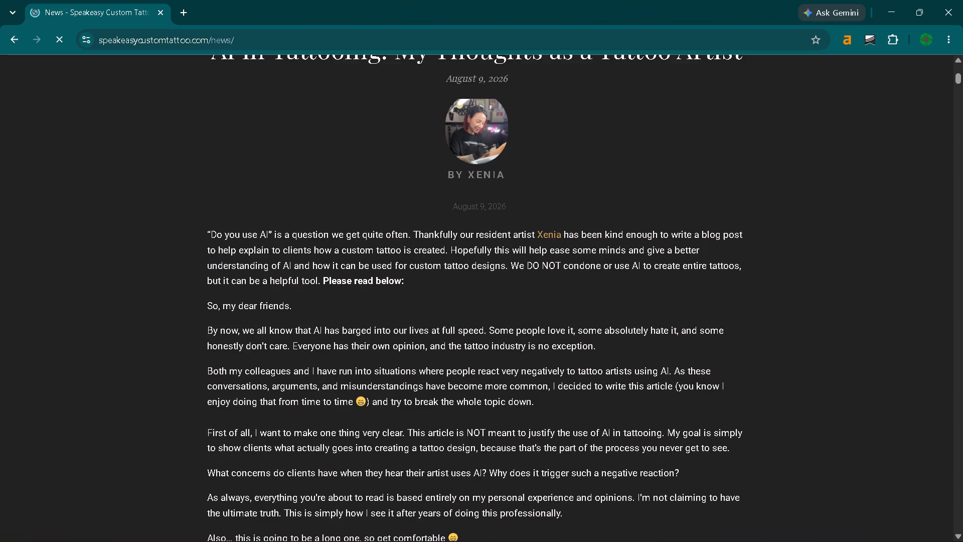
scroll(500, 150, up, 3)
right_click(366, 234)
click(438, 255)
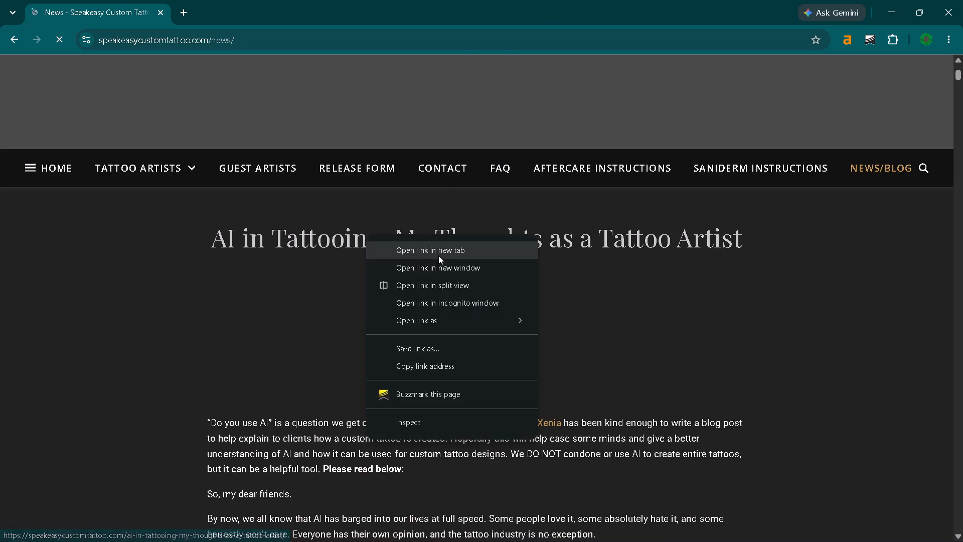
Examine the AI in Tattooing article on the Speakeasy News/Blog page to judge the blog's content.
scroll(485, 355, down, 4)
scroll(382, 328, down, 3)
scroll(451, 243, down, 5)
scroll(506, 315, down, 2)
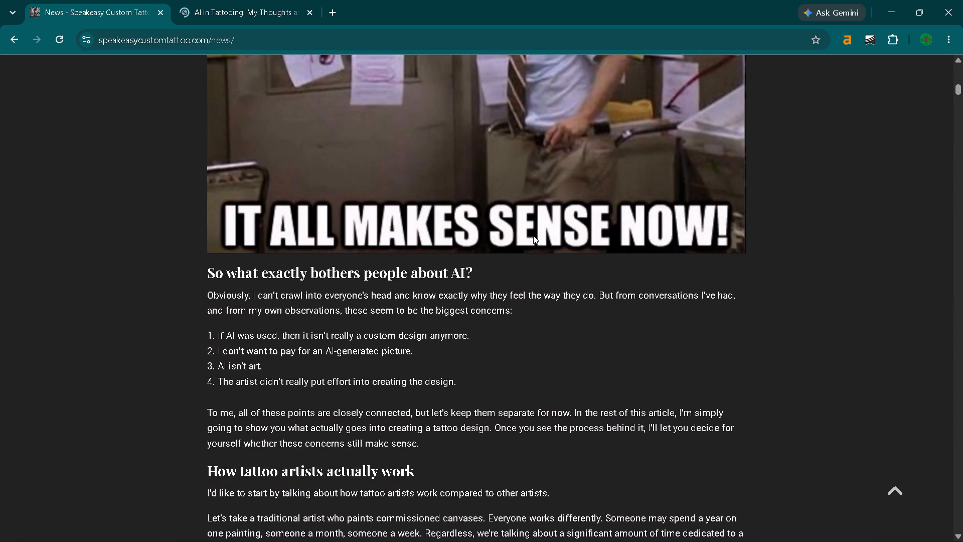
scroll(318, 127, down, 7)
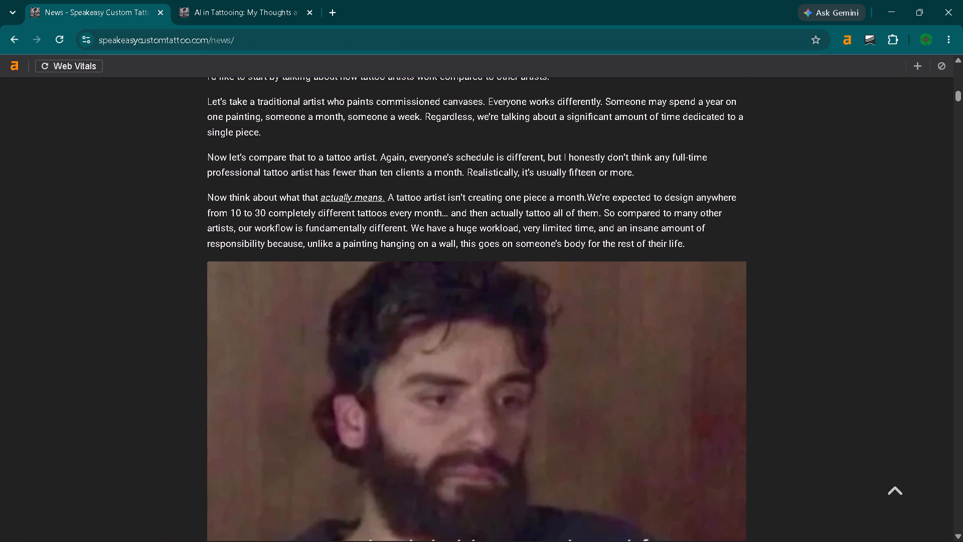
Examine the posts on Speakeasy Custom Tattoo's News page for relevant content.
scroll(327, 227, down, 9)
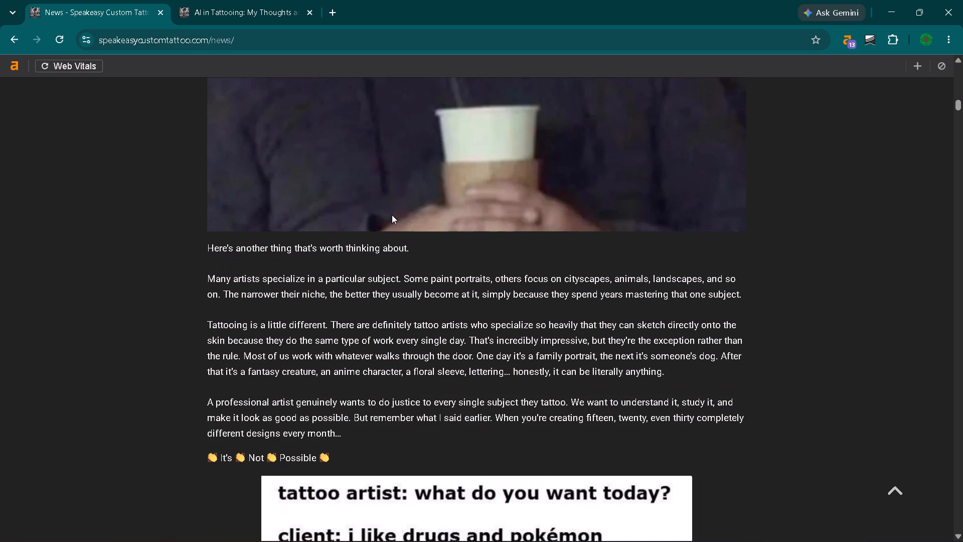
scroll(377, 213, down, 16)
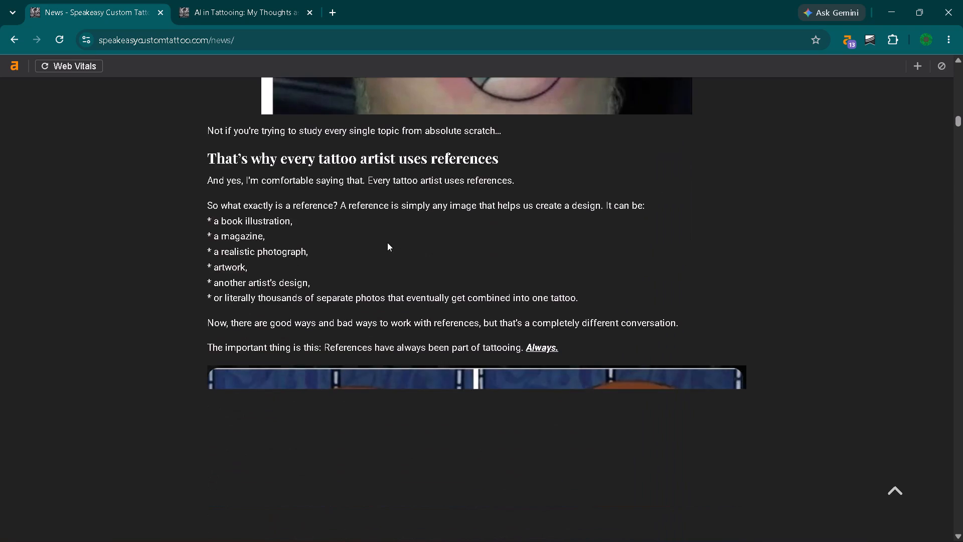
scroll(314, 264, down, 11)
scroll(253, 240, down, 17)
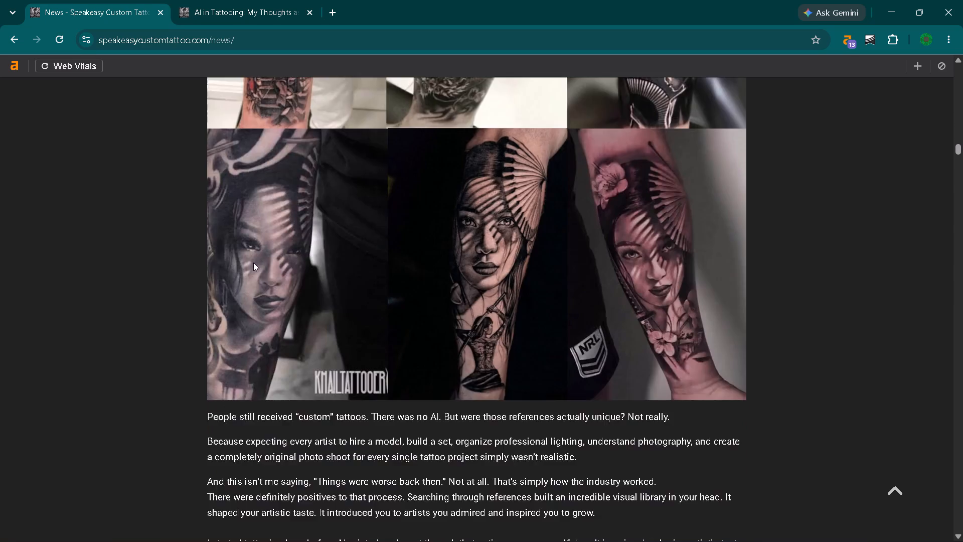
scroll(253, 262, down, 5)
scroll(285, 245, down, 17)
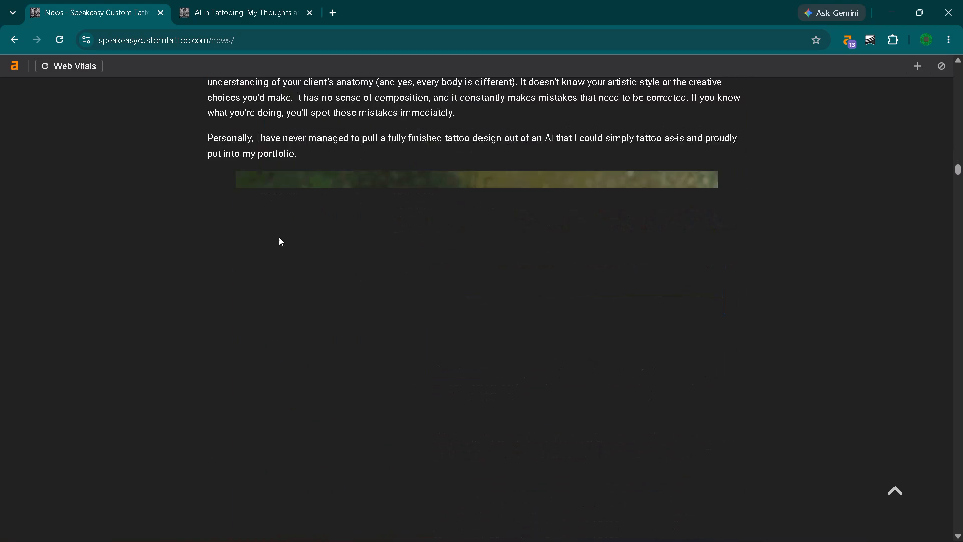
scroll(279, 237, down, 5)
Review the separately opened article "AI in Tattooing: My Thoughts as a Tattoo Artist" through to its footer, and close it.
click(260, 0)
scroll(227, 294, down, 8)
scroll(400, 272, down, 2)
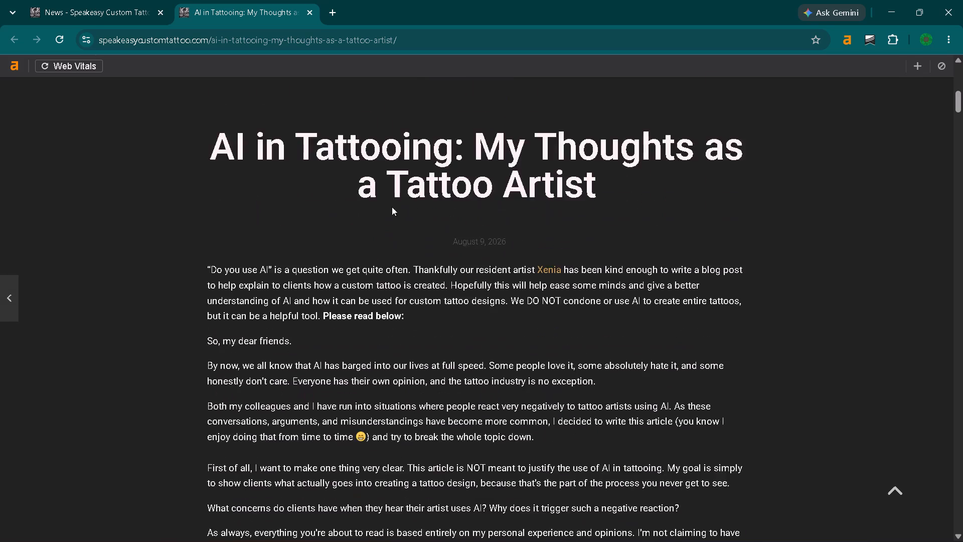
scroll(392, 207, down, 2)
scroll(361, 274, down, 10)
scroll(292, 301, down, 5)
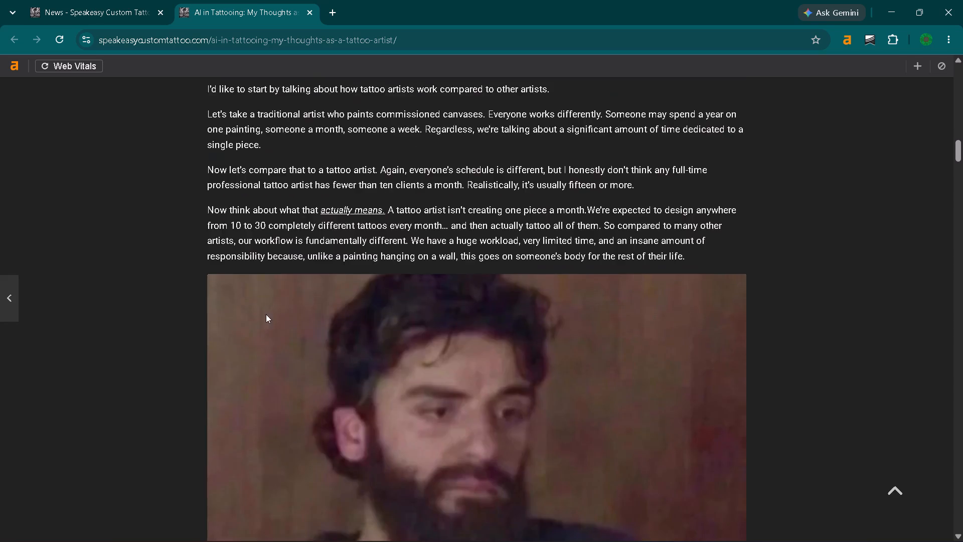
scroll(266, 314, down, 9)
scroll(353, 258, down, 15)
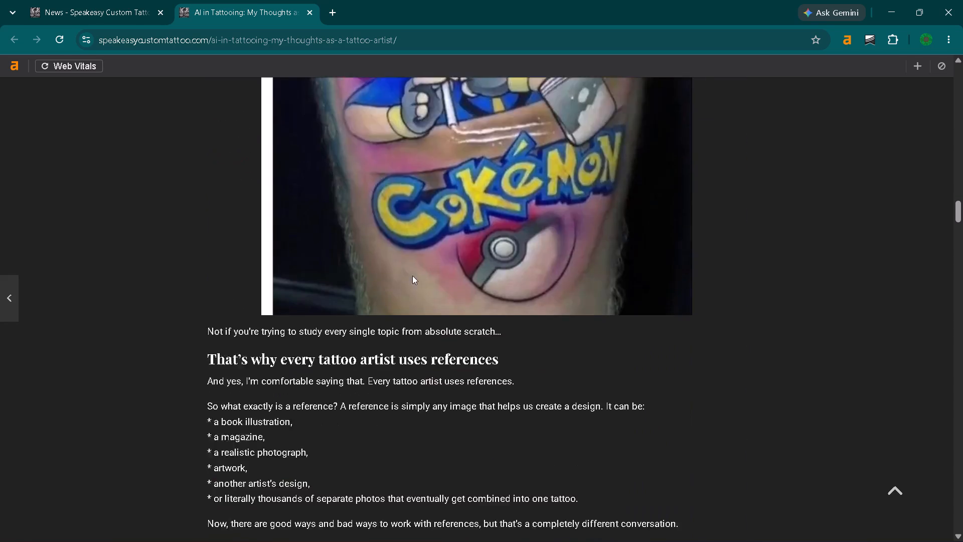
scroll(412, 276, down, 1)
scroll(318, 282, down, 20)
scroll(318, 282, down, 4)
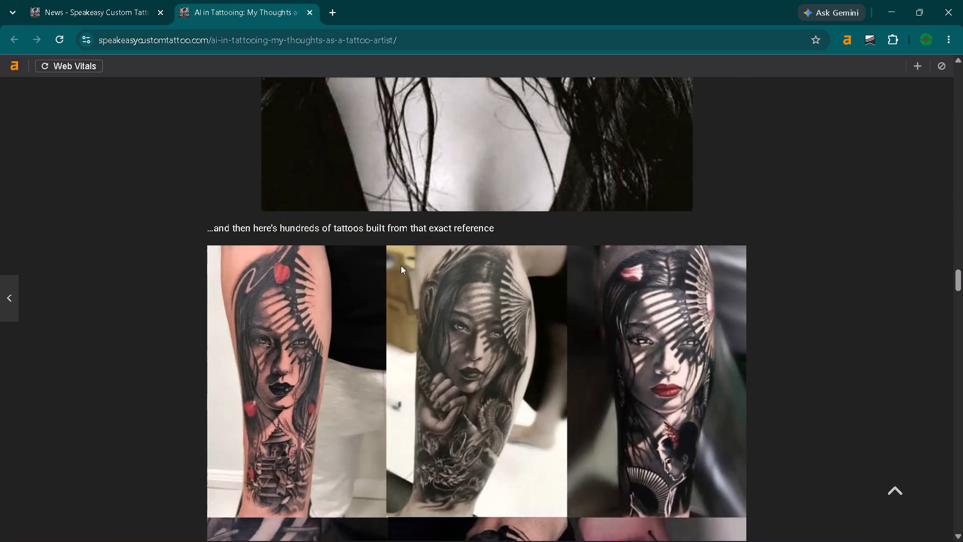
scroll(401, 265, down, 3)
scroll(539, 266, up, 1)
scroll(384, 309, down, 15)
scroll(431, 281, up, 1)
scroll(431, 285, down, 4)
scroll(370, 299, down, 5)
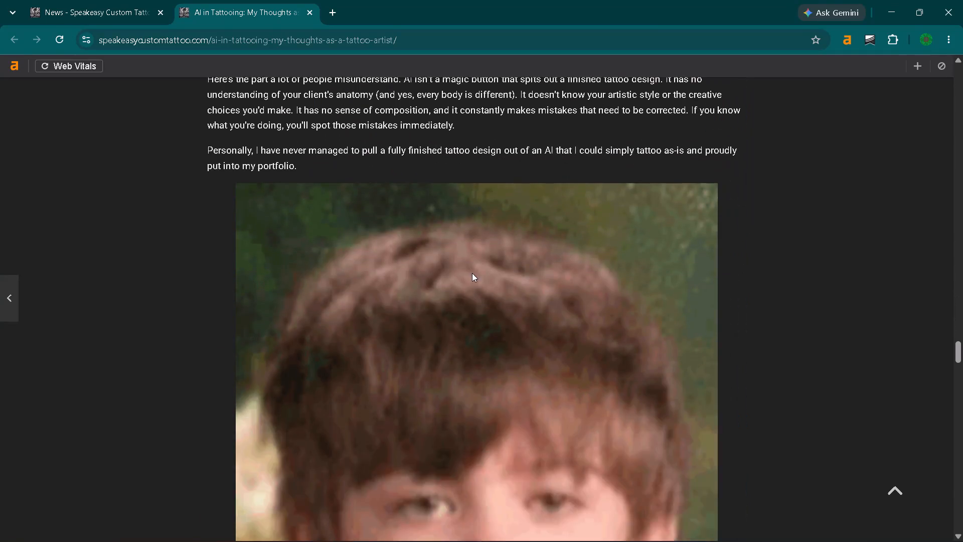
scroll(472, 273, down, 20)
scroll(472, 273, down, 7)
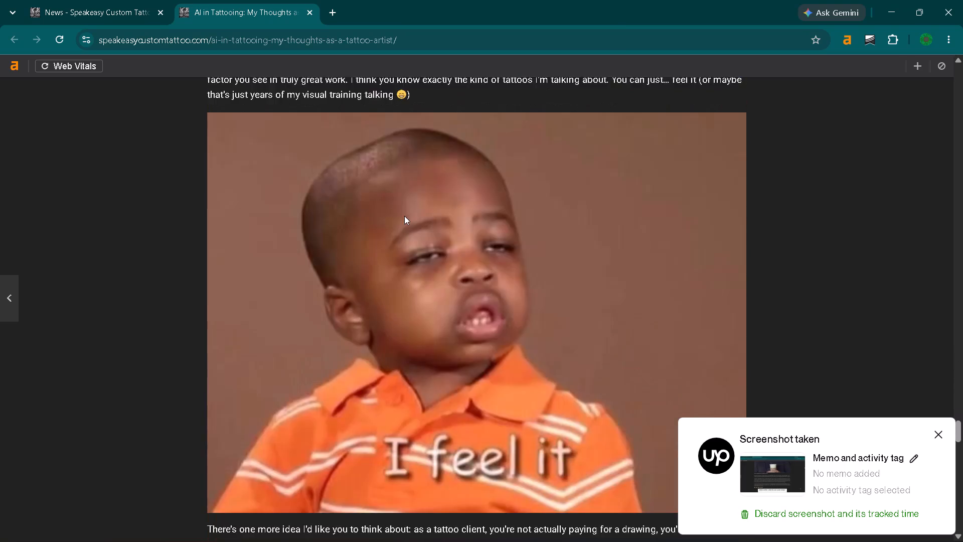
scroll(404, 216, down, 11)
scroll(375, 262, up, 1)
scroll(376, 267, down, 19)
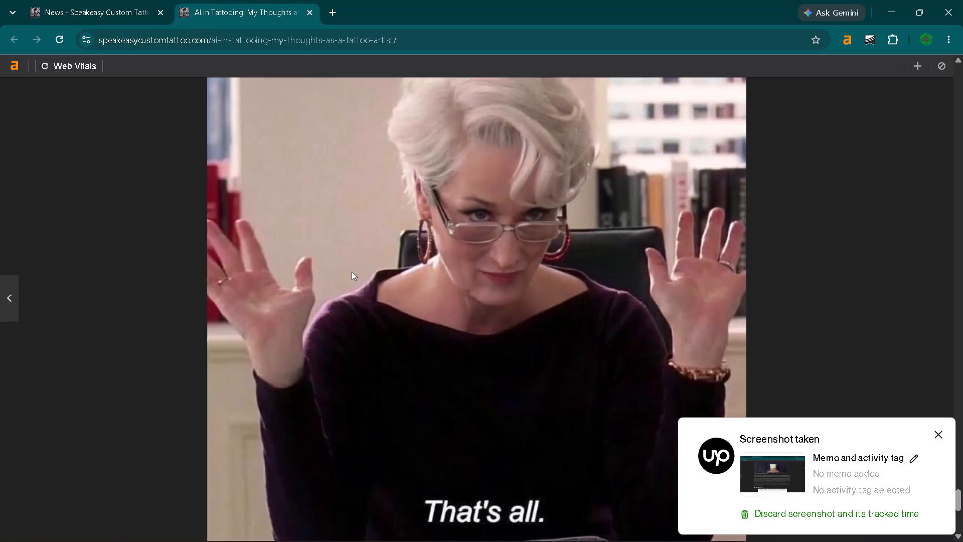
scroll(352, 272, down, 18)
click(138, 291)
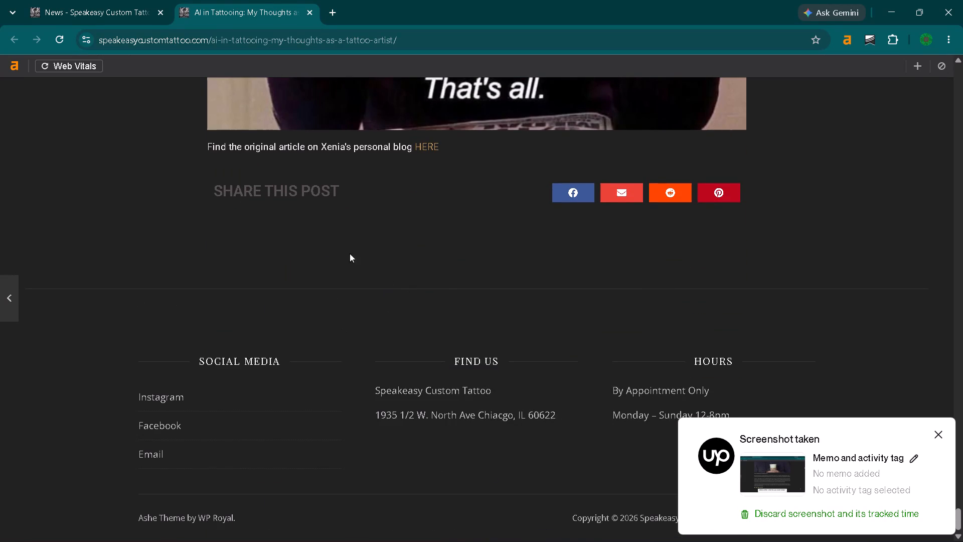
key(ctrl+w)
scroll(209, 269, down, 19)
Return to the prospect review window, finish the Speakeasy Custom Tattoo prospect as rejected, and close its tab.
key(alt+Tab)
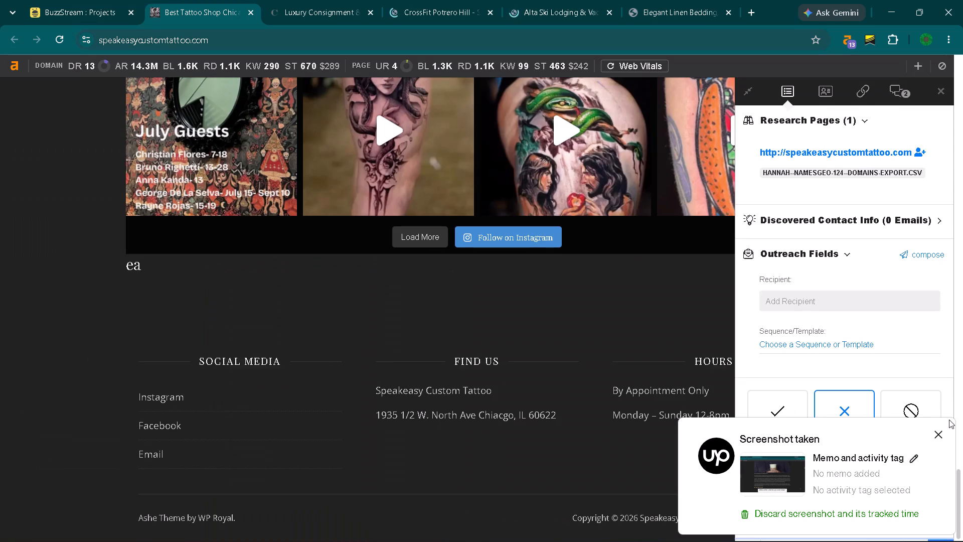
click(942, 434)
click(832, 472)
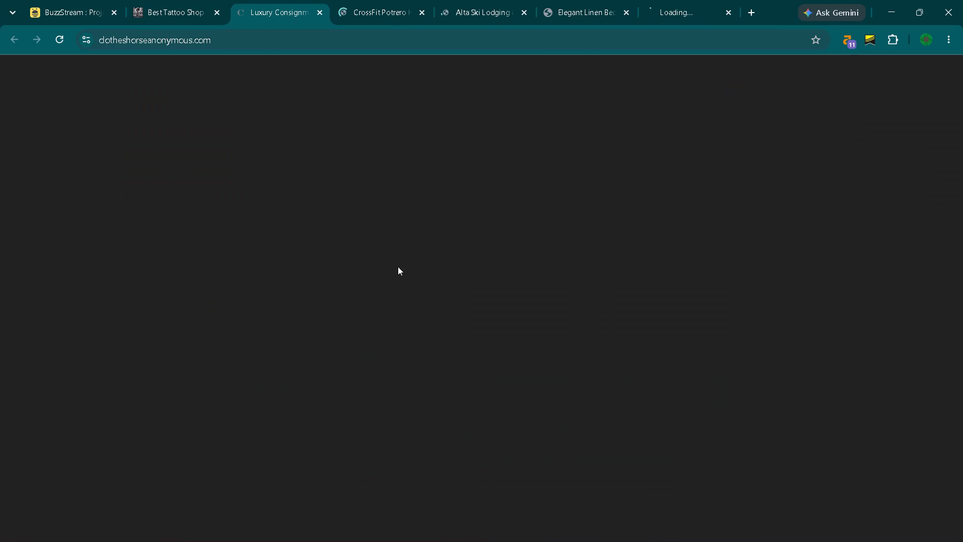
click(216, 13)
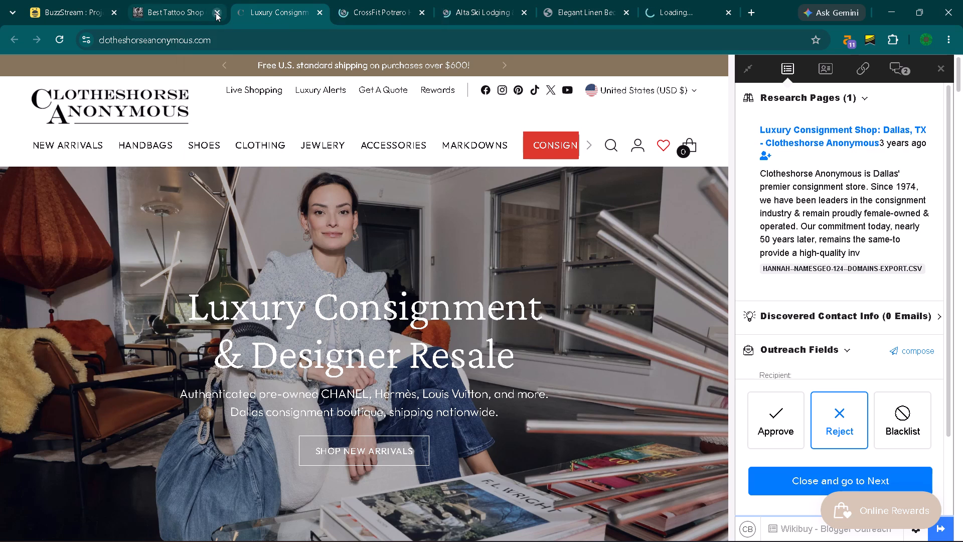
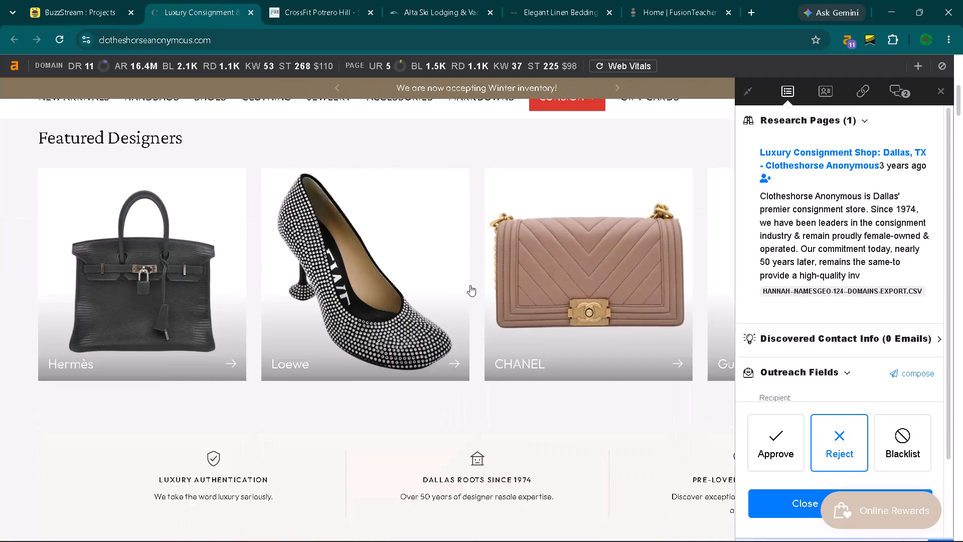
Finish the Clotheshorse Anonymous prospect as rejected and move on to the next prospect.
click(788, 498)
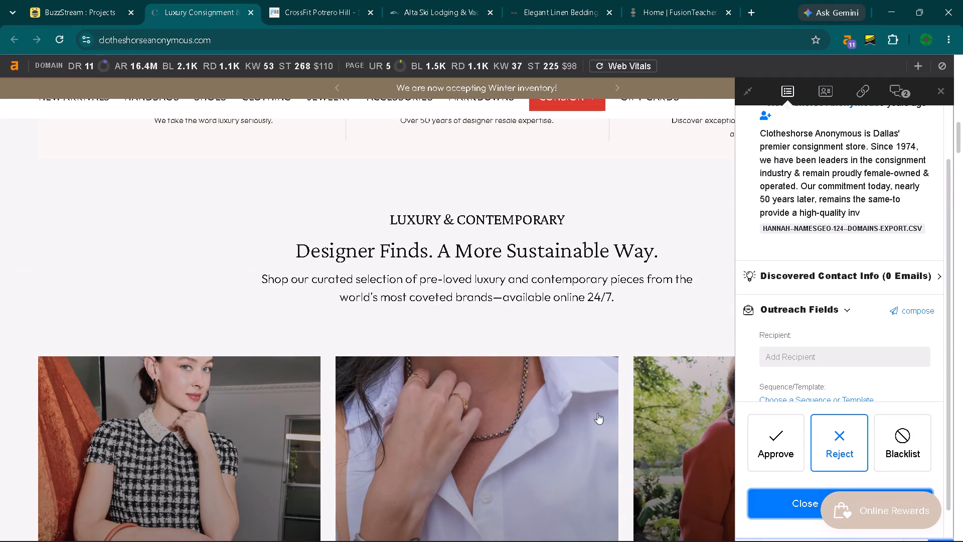
click(785, 502)
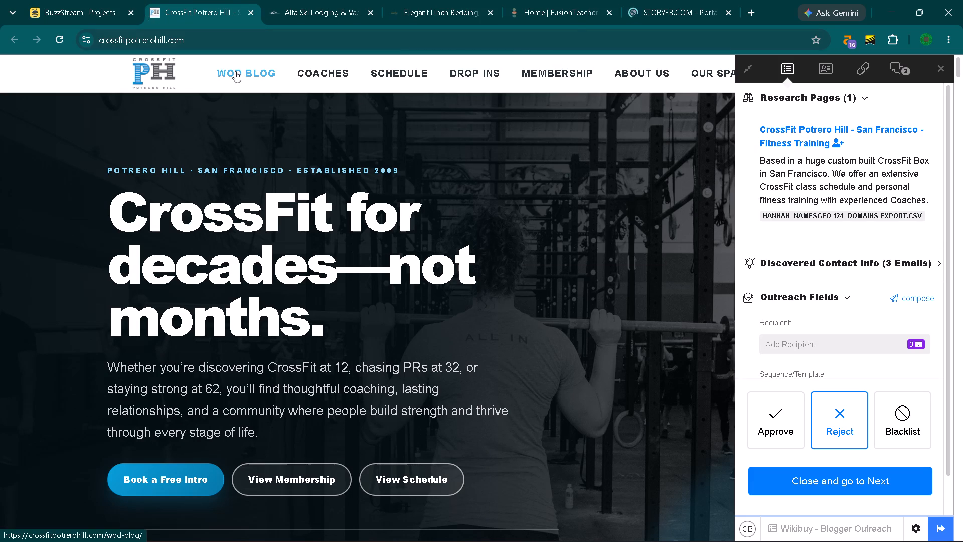
Check the CrossFit Potrero Hill homepage down to its footer for relevant content, and finish the prospect as rejected.
scroll(214, 129, down, 7)
scroll(265, 268, down, 18)
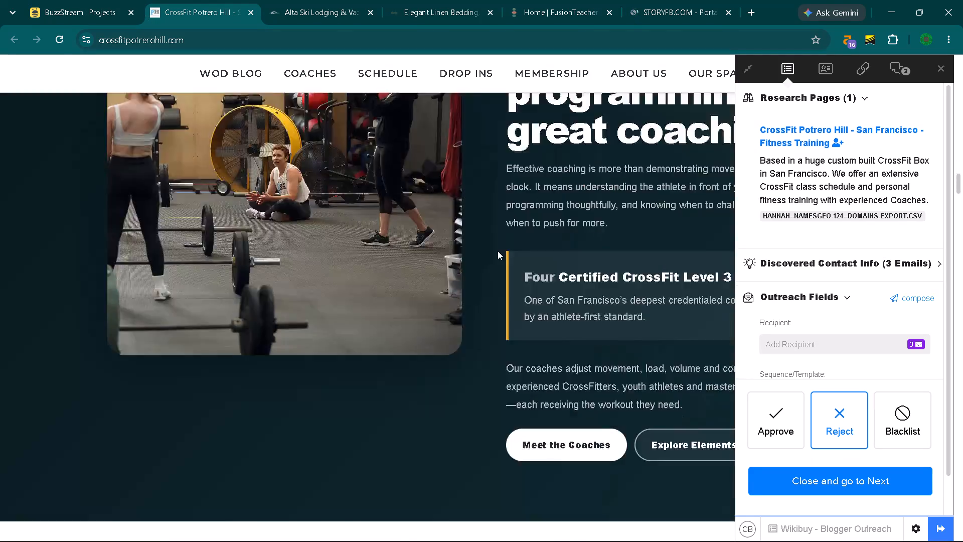
scroll(498, 251, down, 20)
scroll(498, 251, down, 11)
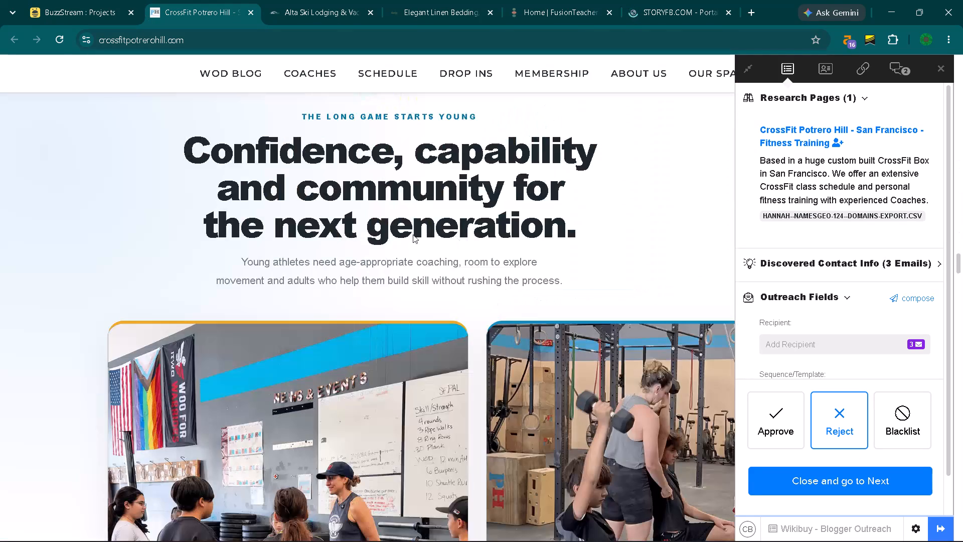
scroll(413, 234, down, 20)
scroll(413, 234, down, 11)
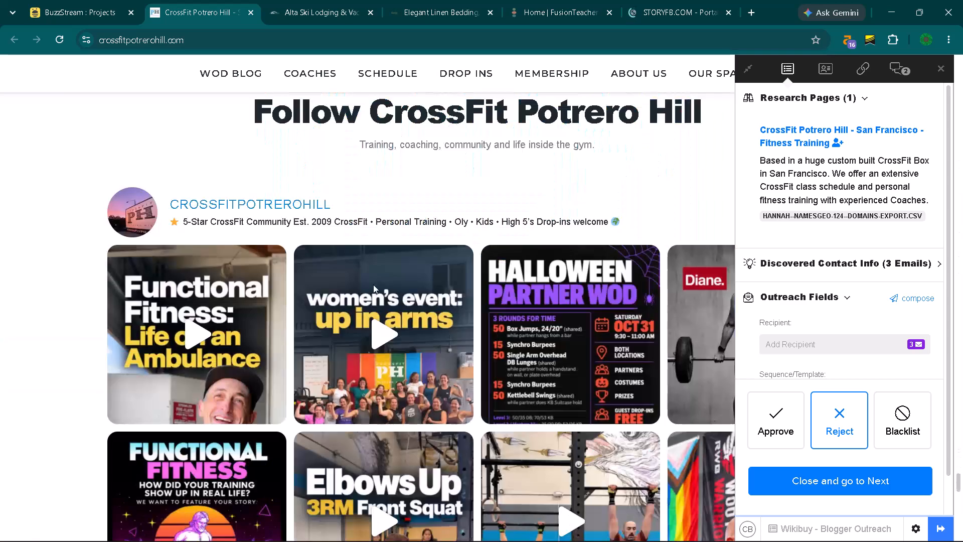
scroll(373, 285, down, 12)
click(815, 478)
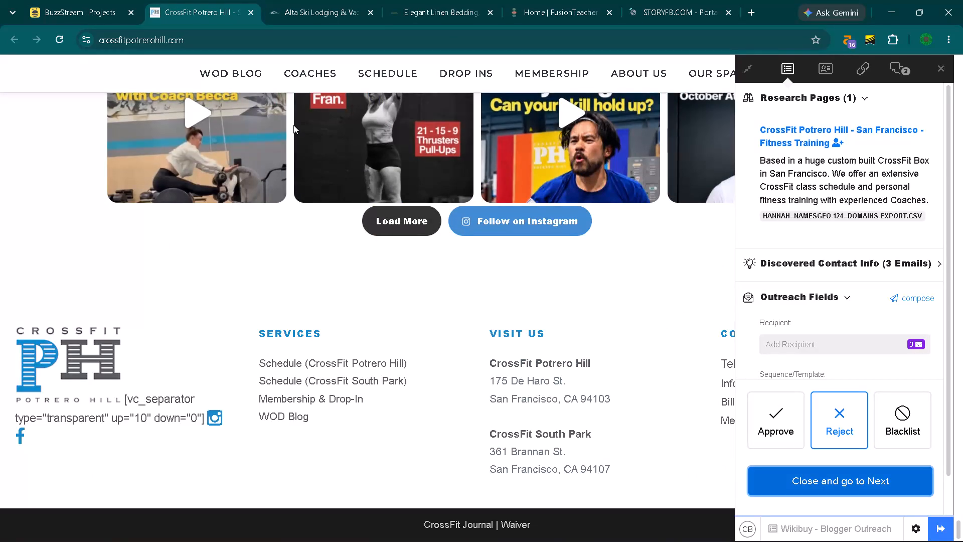
click(157, 219)
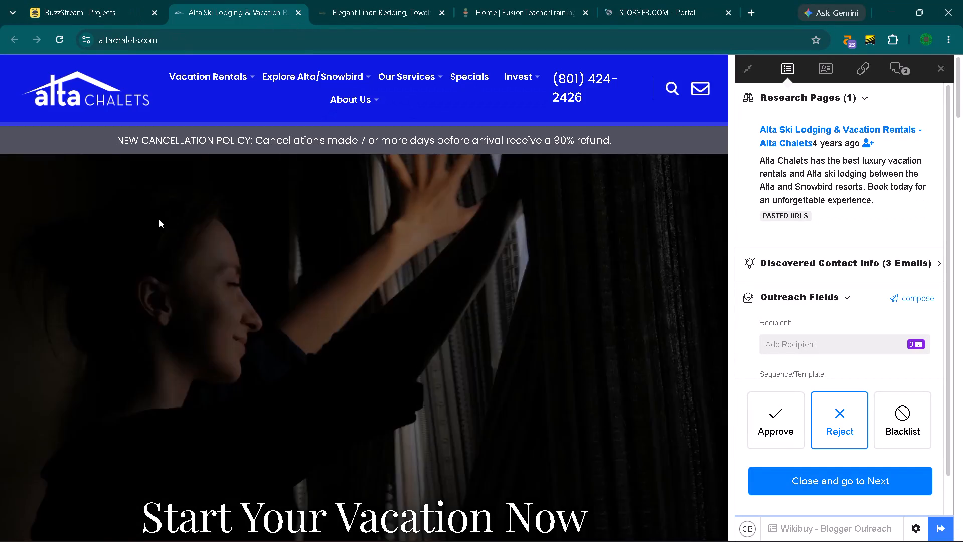
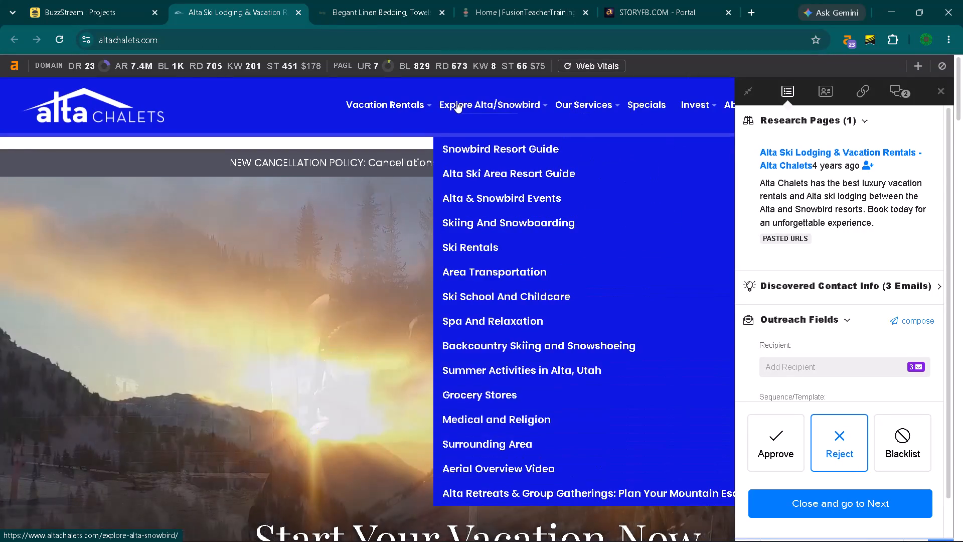
Check the Alta Chalets homepage down to its footer, copy the Blog link, and open it in the other browser window.
scroll(511, 185, down, 16)
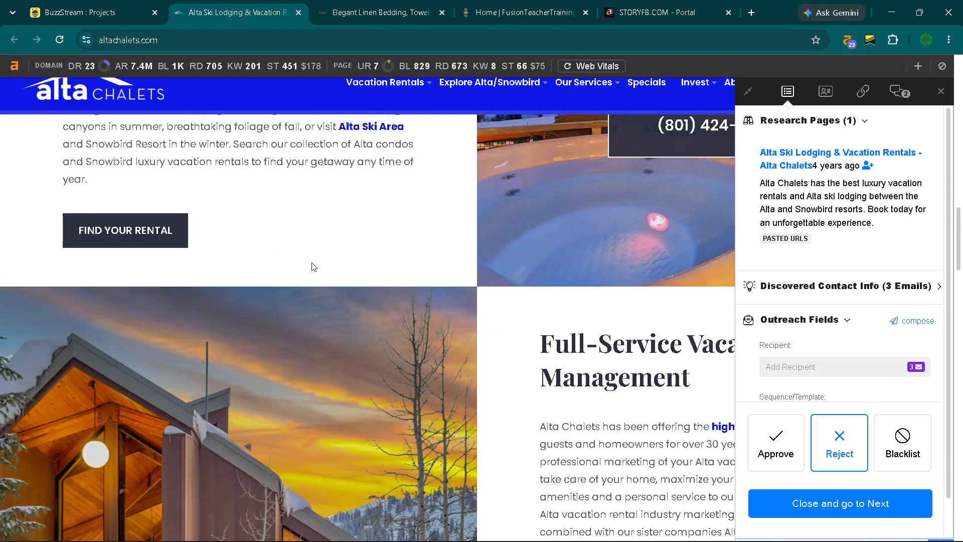
scroll(311, 262, down, 12)
scroll(258, 318, up, 1)
scroll(263, 323, down, 19)
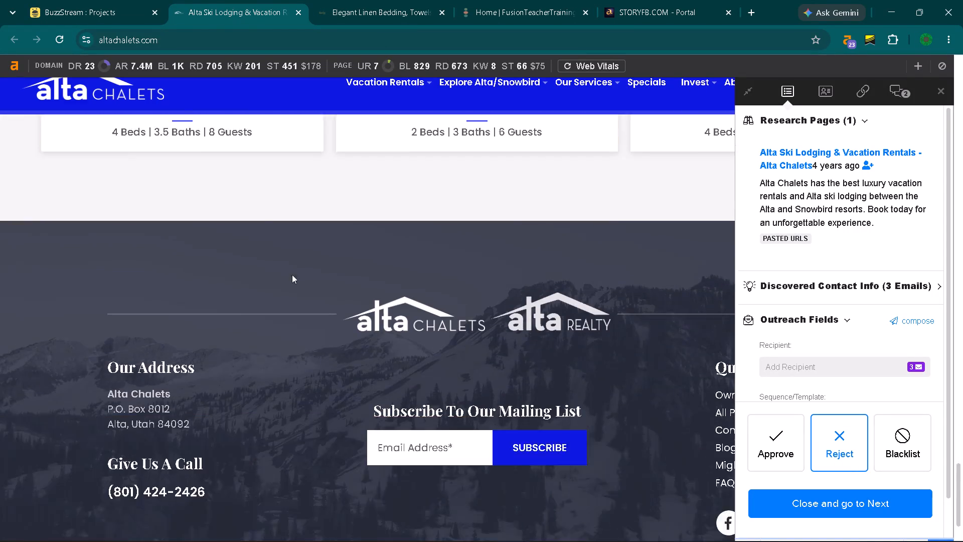
scroll(292, 275, down, 10)
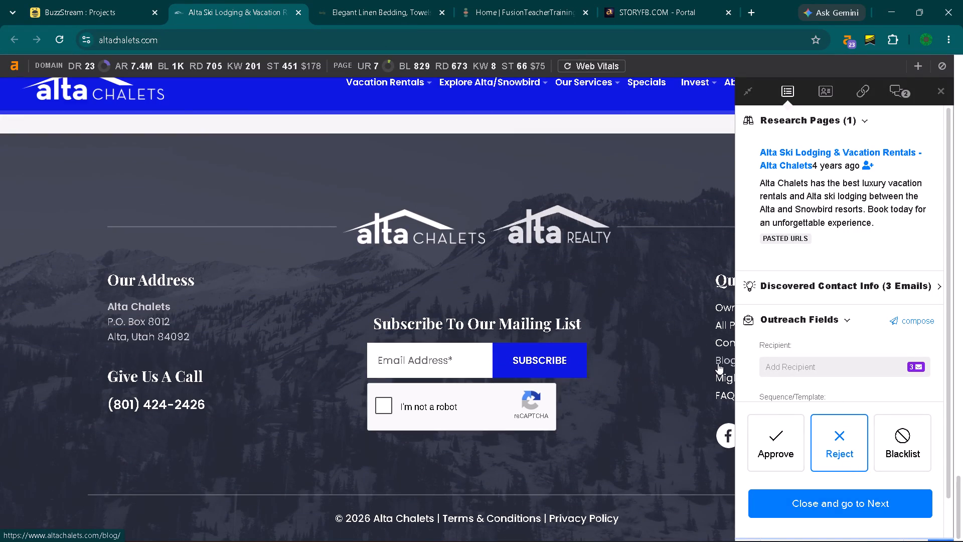
right_click(718, 363)
click(756, 293)
key(alt+Tab)
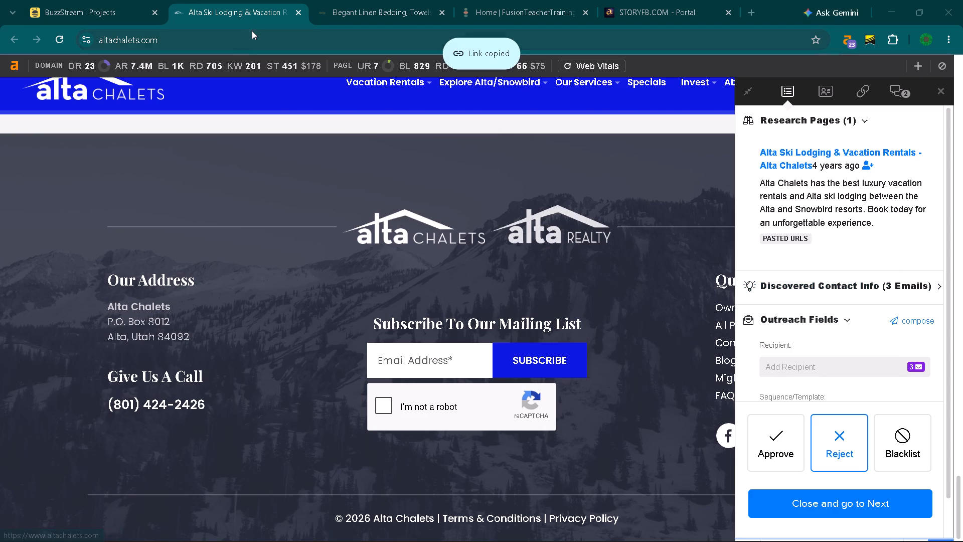
click(252, 31)
key(ctrl+v)
key(ctrl+Return)
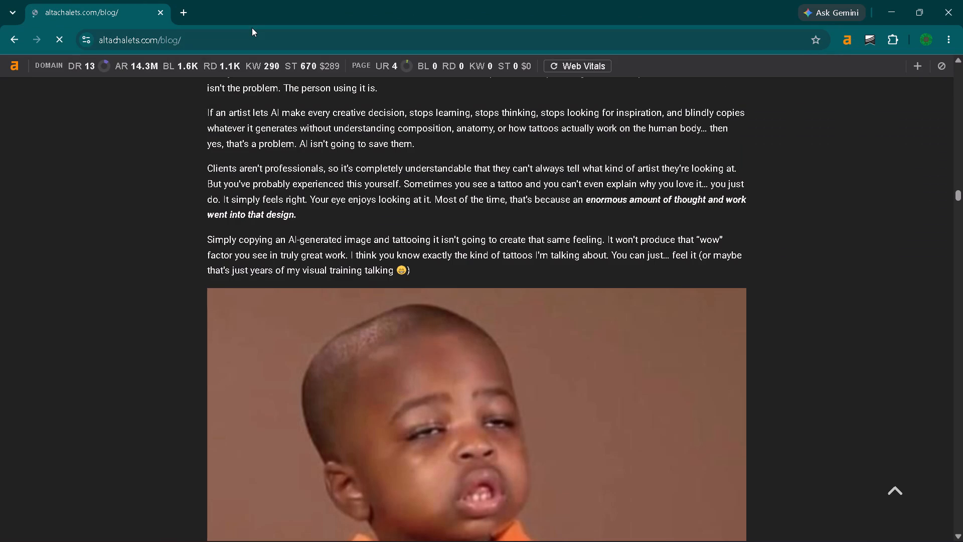
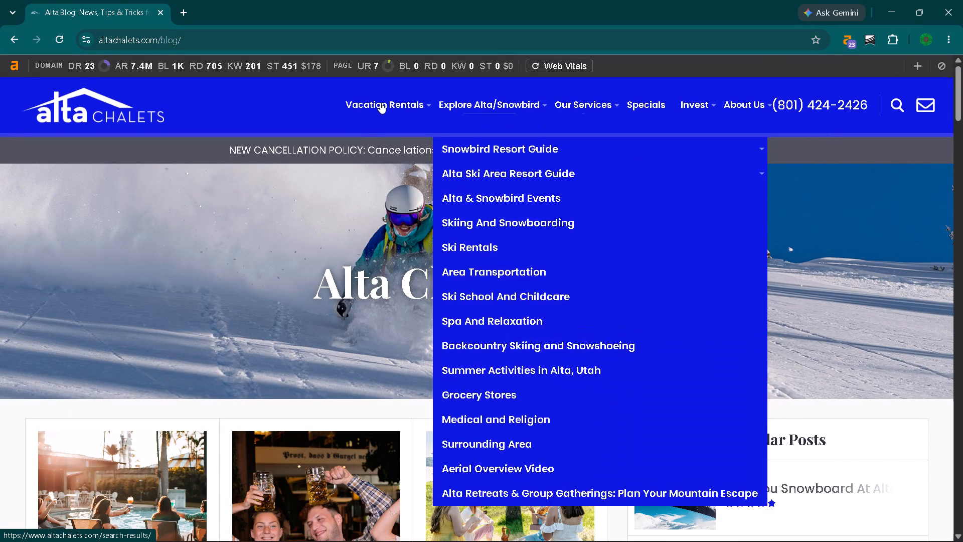
Check the Alta Chalets blog page down to its footer and reload the blog through the Blog link under Quick Links.
drag(962, 102, 962, 537)
scroll(500, 364, down, 7)
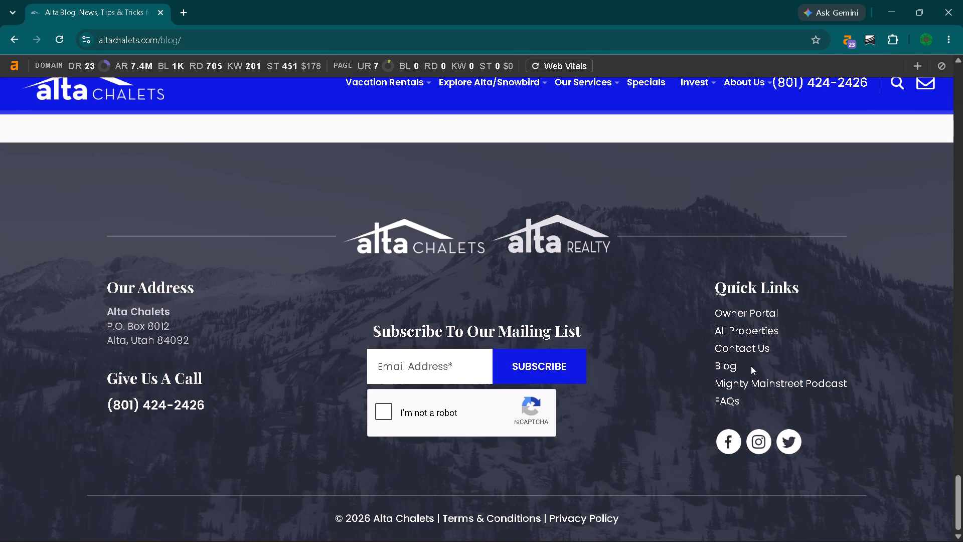
double_click(723, 367)
scroll(636, 299, down, 5)
scroll(656, 341, up, 4)
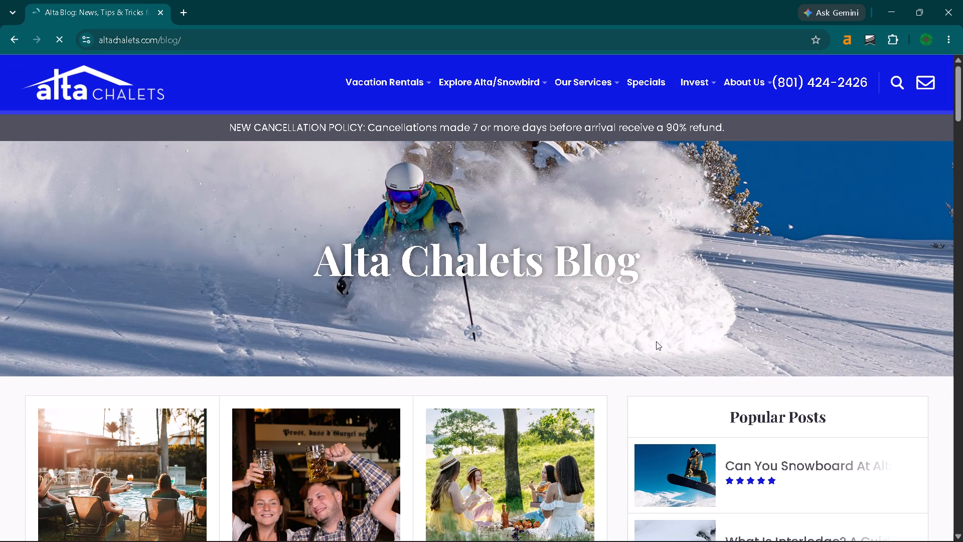
Switch from the Alta Chalets blog to another open window.
key(alt+Tab)
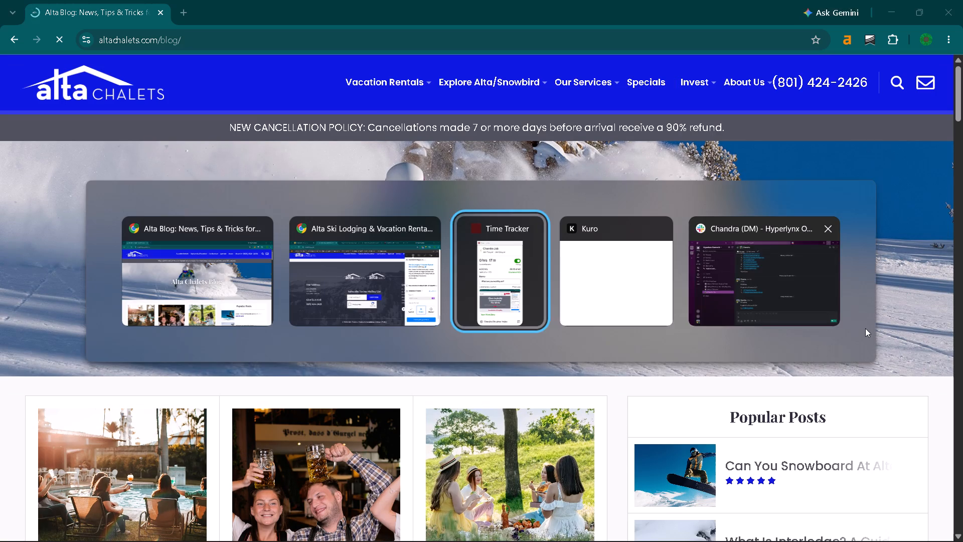
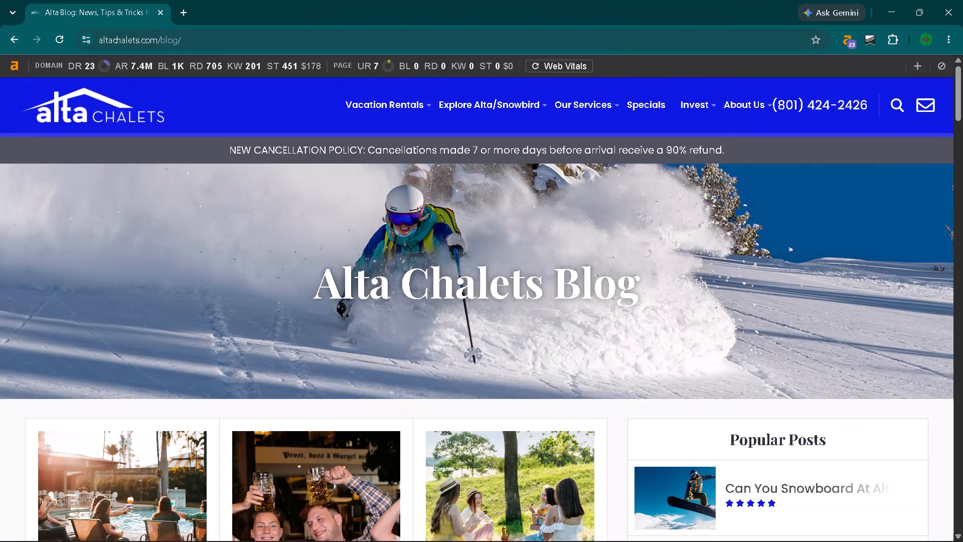
Open the blog posts on rudest vacation rental behaviour, Snowbird Oktoberfest, picnic areas and Albion Basin in separate tabs.
scroll(253, 319, down, 5)
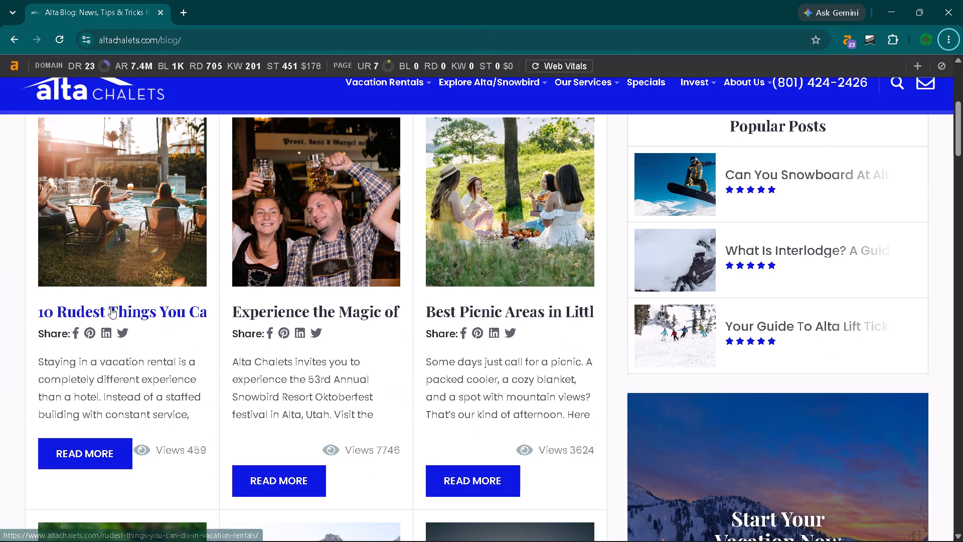
ctrl+click(111, 308)
ctrl+click(380, 306)
scroll(477, 319, down, 1)
ctrl+click(527, 249)
scroll(443, 311, down, 4)
scroll(304, 285, down, 2)
ctrl+click(311, 203)
Check the publication date of the 10 Rudest Things article by searching its page source for "publish", and close the source.
key(ctrl+Tab)
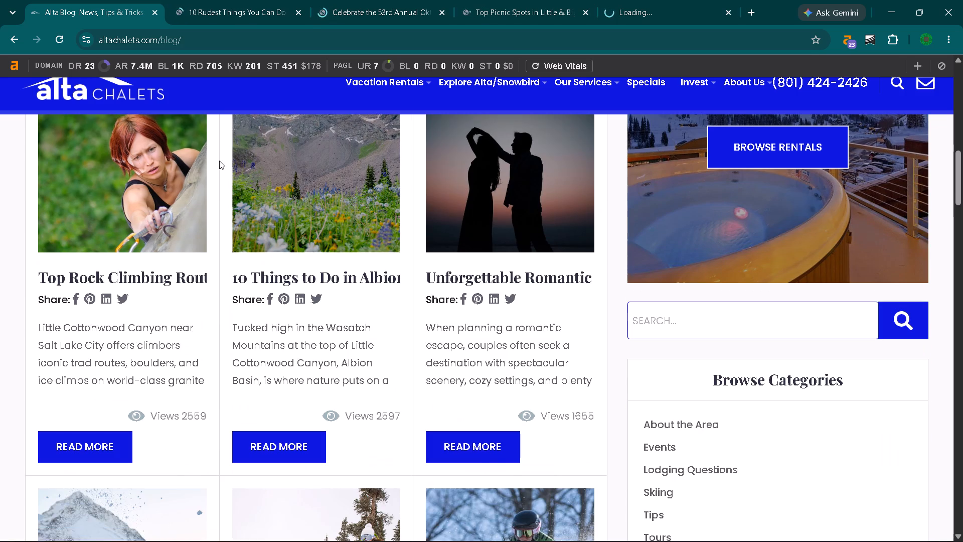
scroll(187, 181, down, 3)
scroll(445, 255, up, 3)
scroll(366, 265, down, 5)
scroll(158, 245, down, 3)
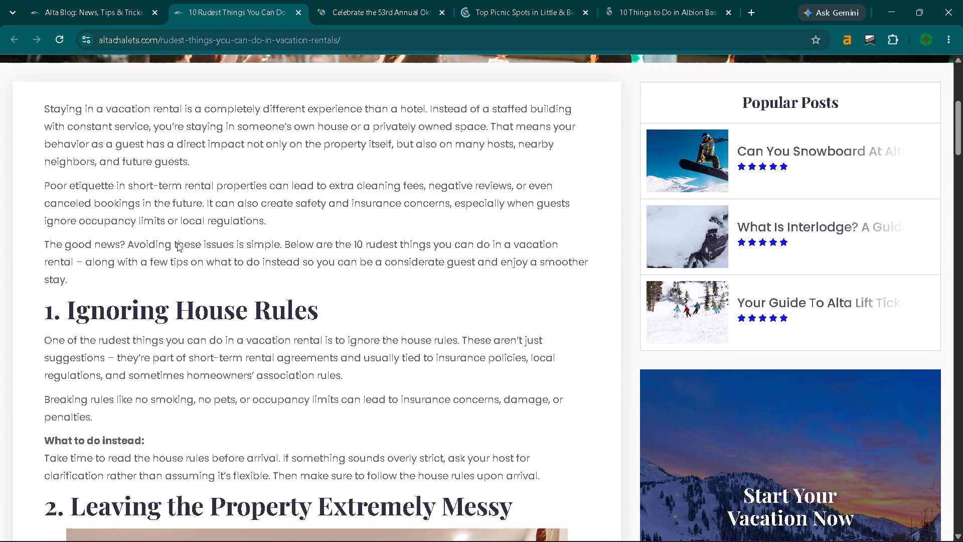
right_click(84, 179)
click(184, 488)
key(ctrl+f)
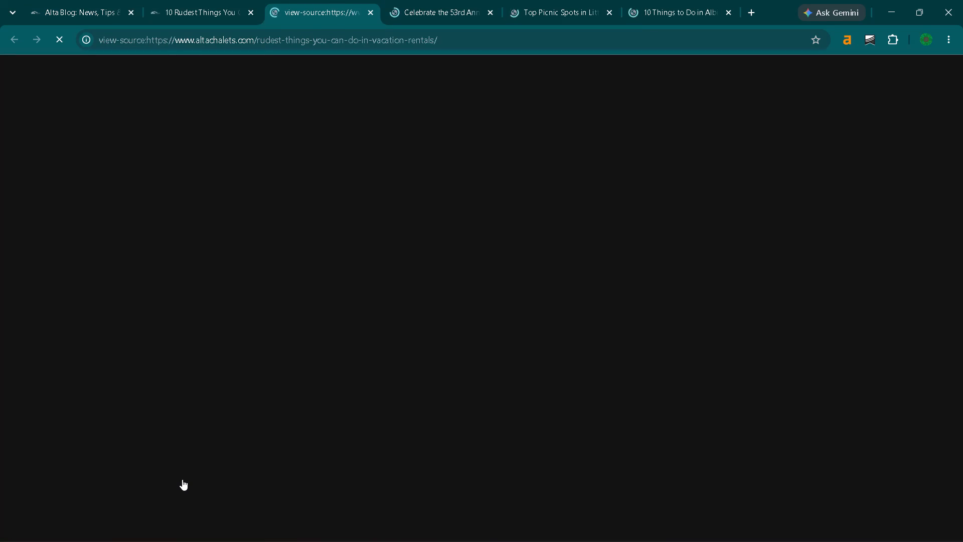
key(ctrl+f)
key(Return)
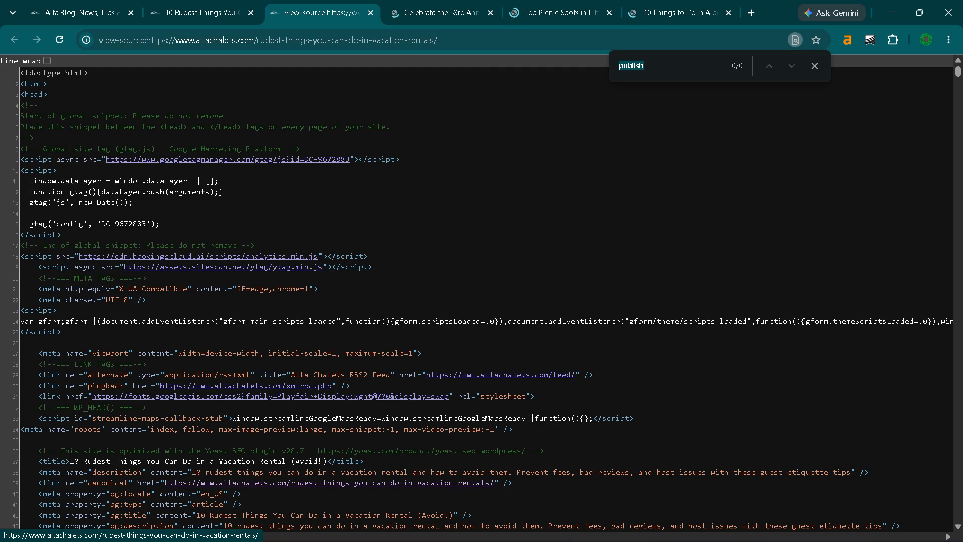
scroll(192, 488, down, 1)
scroll(227, 455, down, 2)
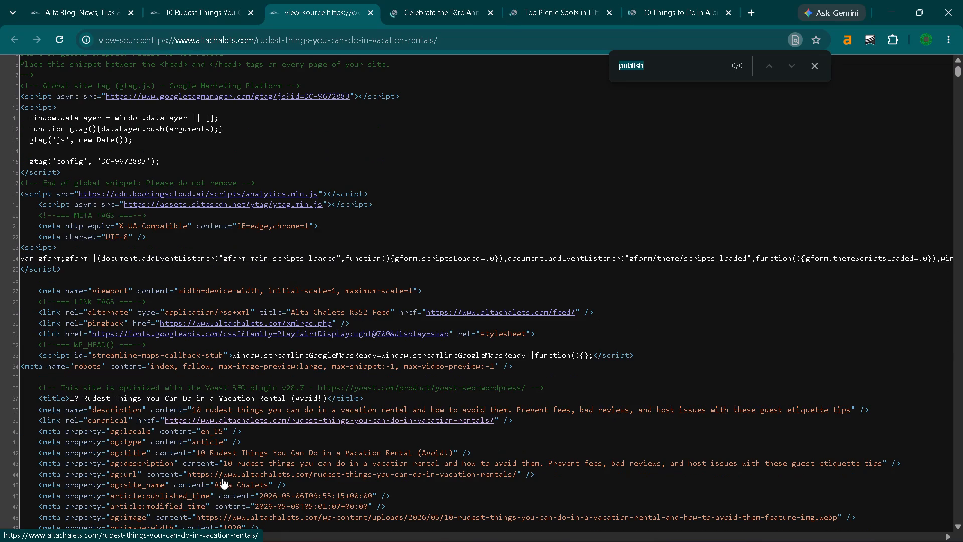
click(388, 426)
key(ctrl+w)
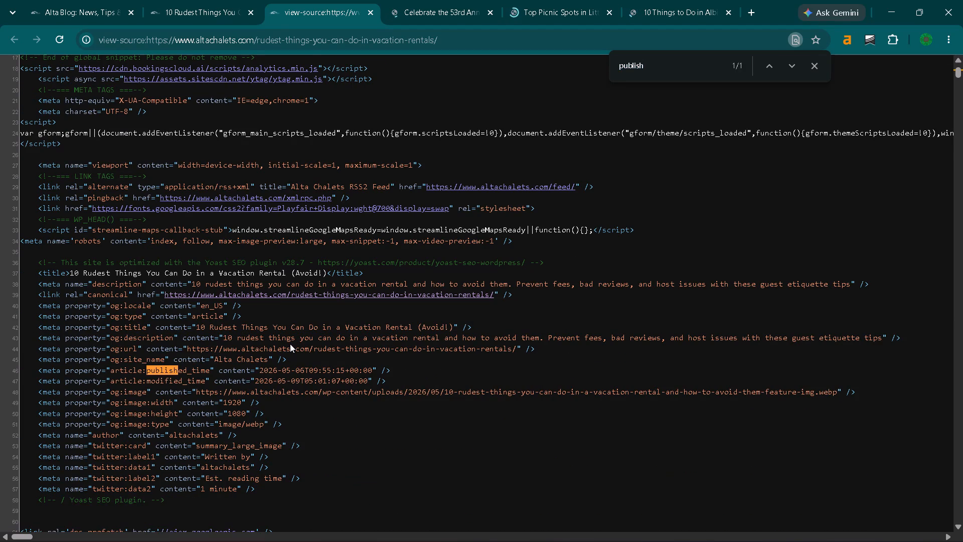
Search Google for "180 days before today" in a new tab and close that tab after checking the date.
click(749, 11)
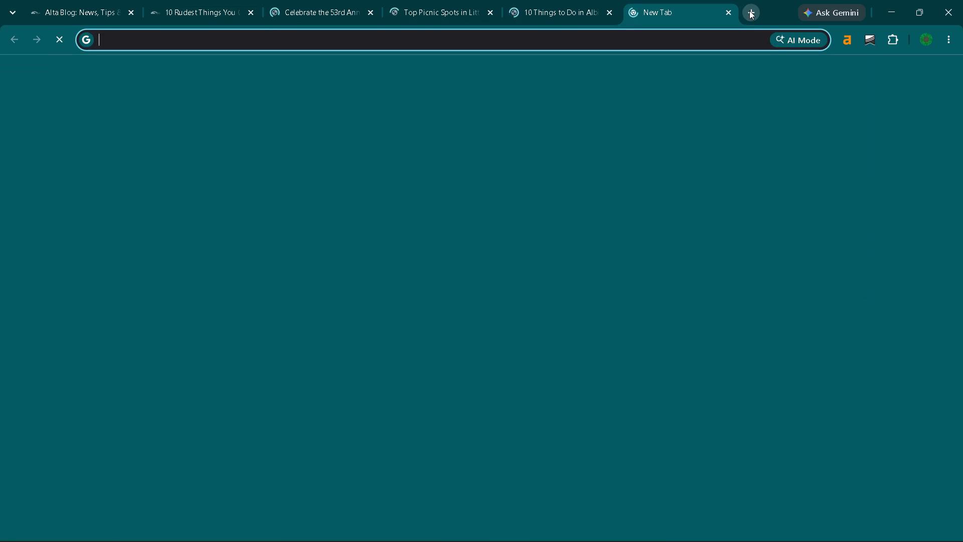
text(180)
key(Down)
key(Return)
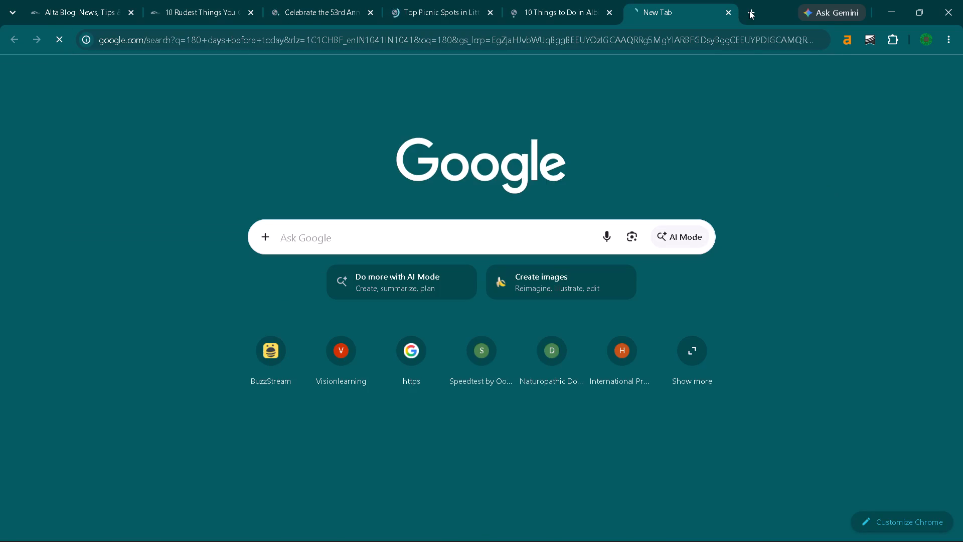
key(ctrl+w)
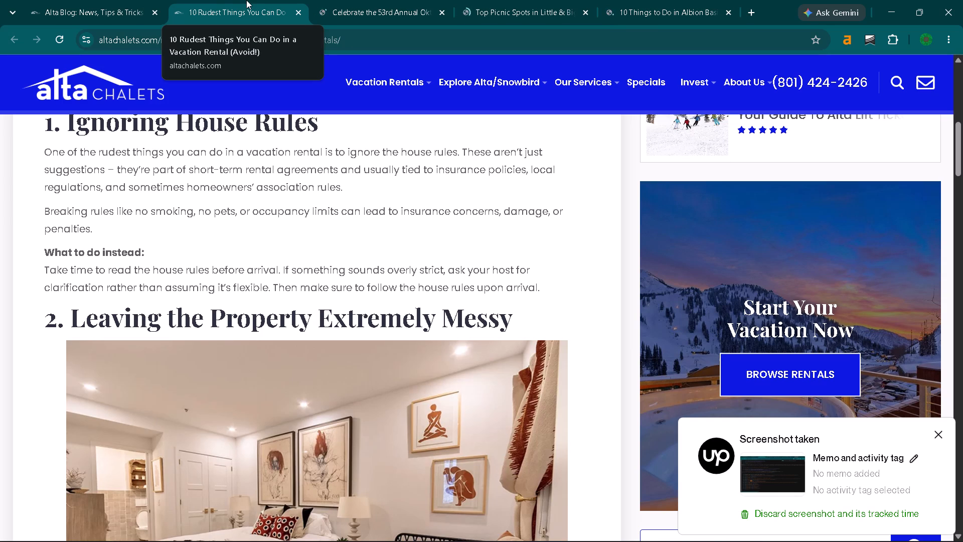
Review the 10 Rudest Things article and its in-text links down to the footer, and close the article.
scroll(172, 314, down, 5)
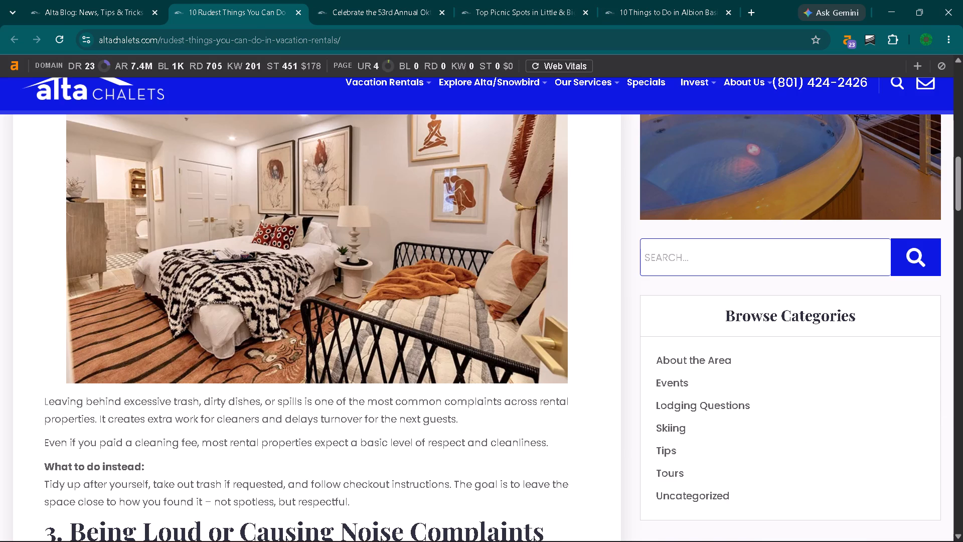
scroll(119, 436, down, 2)
scroll(205, 457, up, 1)
scroll(193, 463, down, 6)
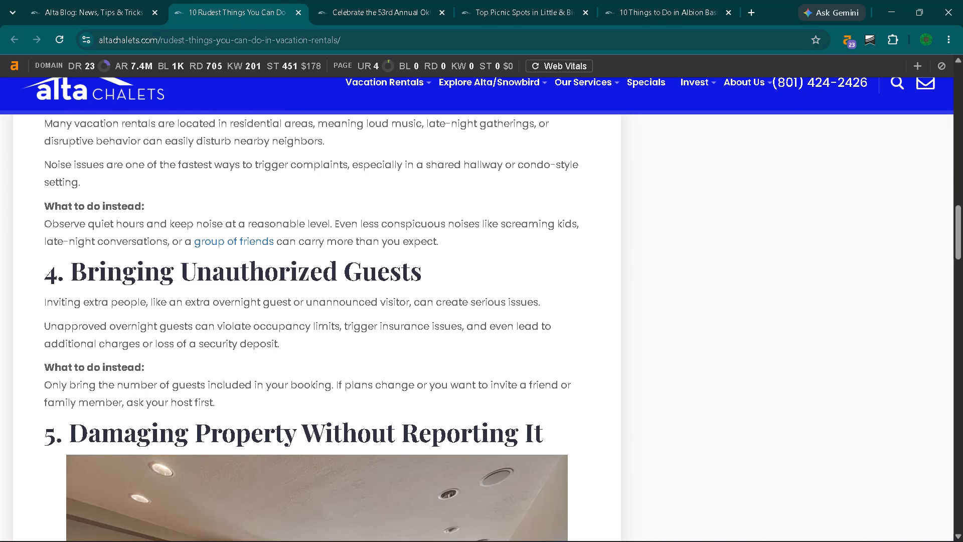
scroll(201, 402, down, 1)
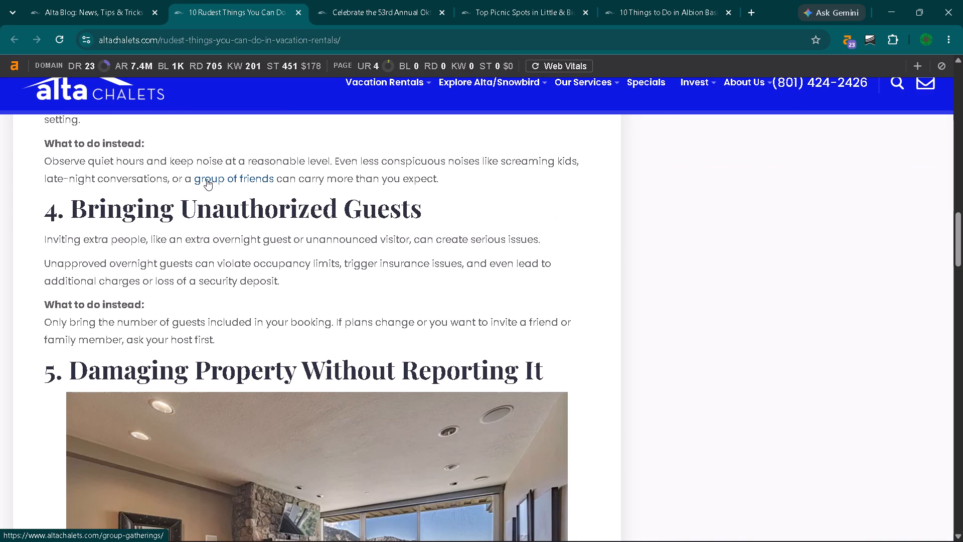
scroll(137, 288, down, 9)
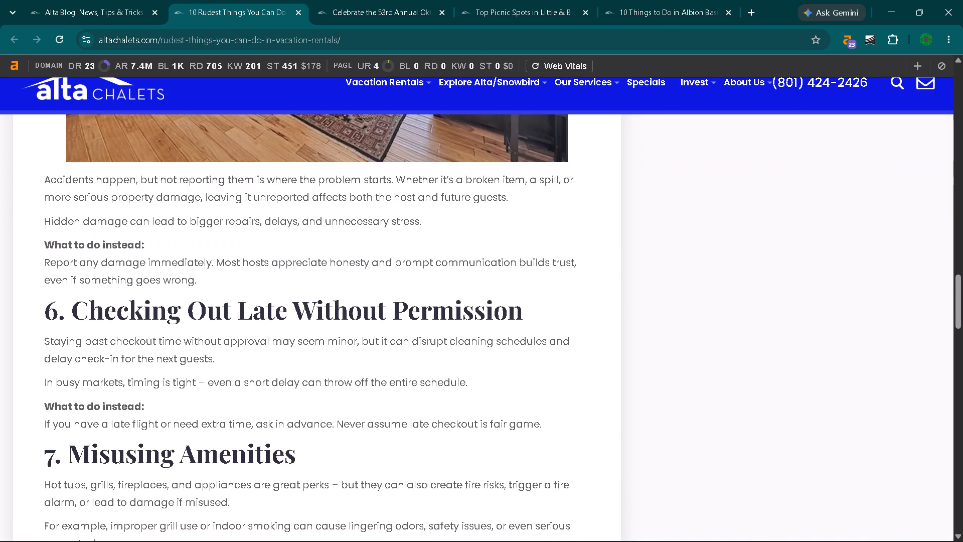
scroll(117, 316, down, 14)
scroll(241, 298, down, 5)
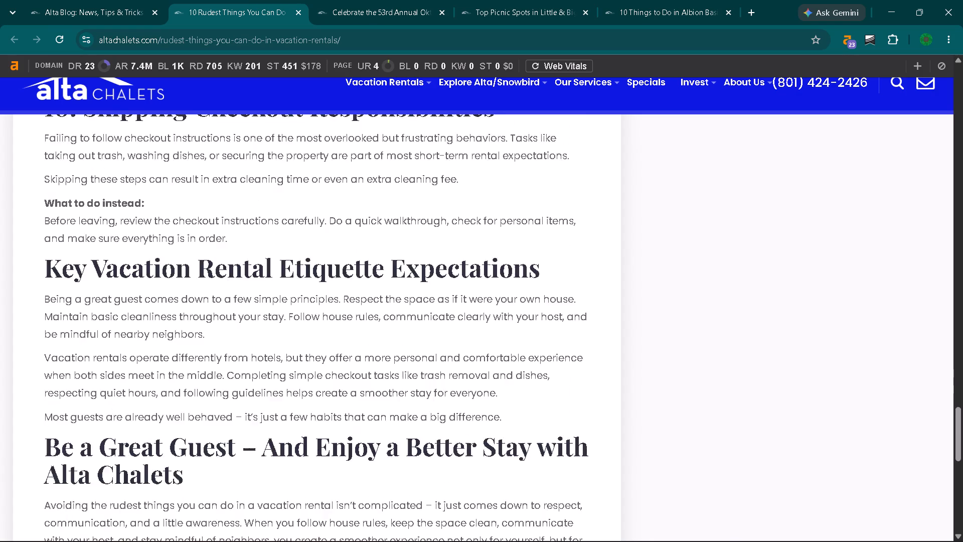
scroll(280, 250, down, 3)
scroll(200, 283, down, 3)
scroll(324, 279, down, 9)
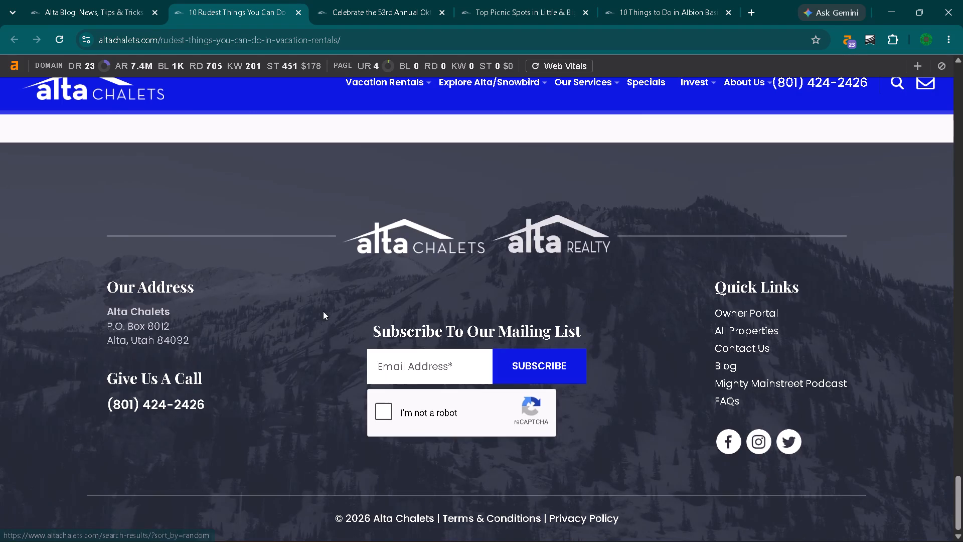
scroll(323, 311, down, 1)
key(ctrl+w)
Review the Snowbird Oktoberfest article and its in-text link destinations down to the footer, and close the article.
scroll(235, 149, down, 4)
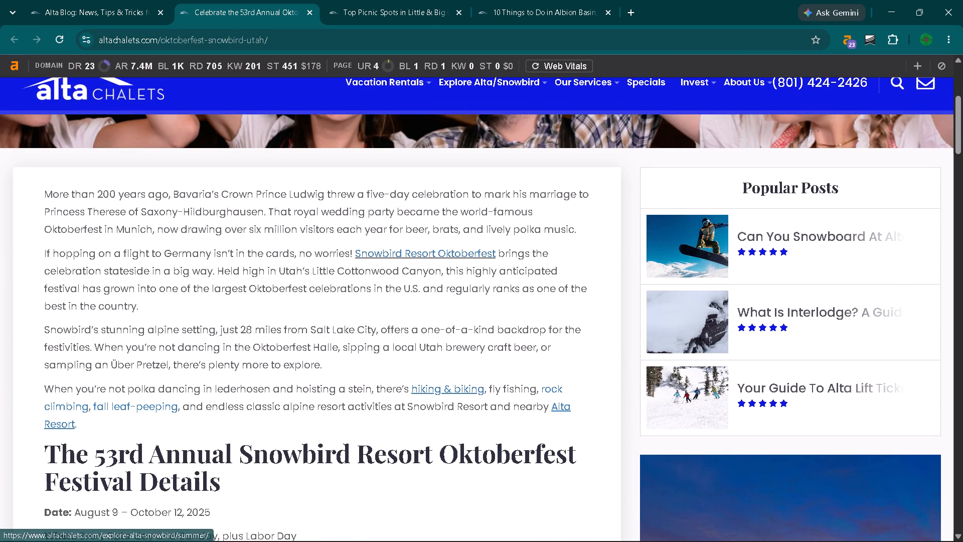
scroll(280, 409, down, 4)
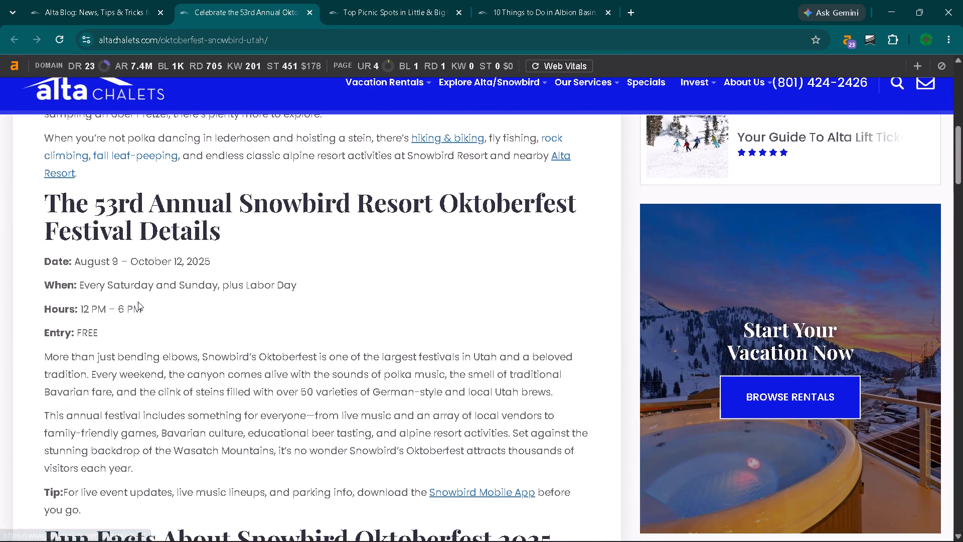
scroll(68, 232, down, 3)
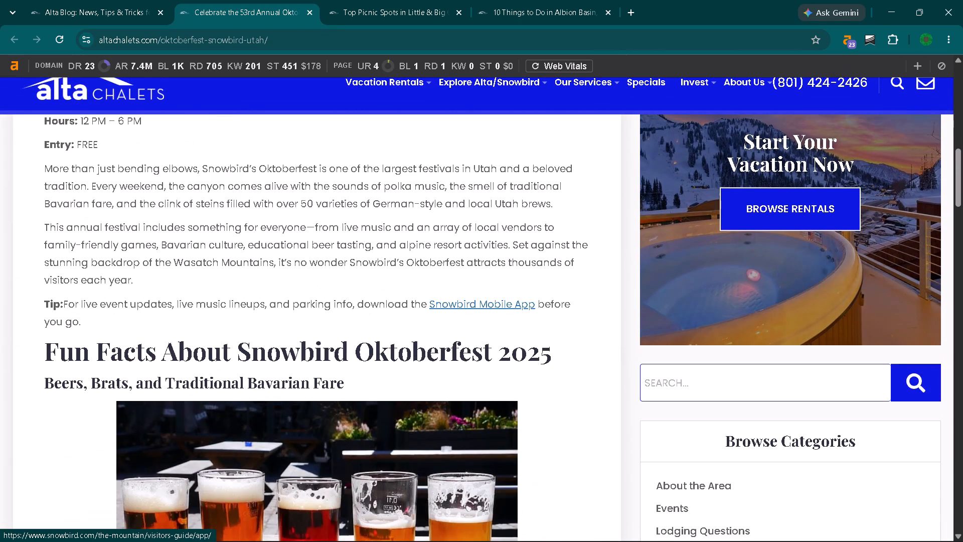
scroll(0, 328, down, 5)
scroll(128, 285, down, 4)
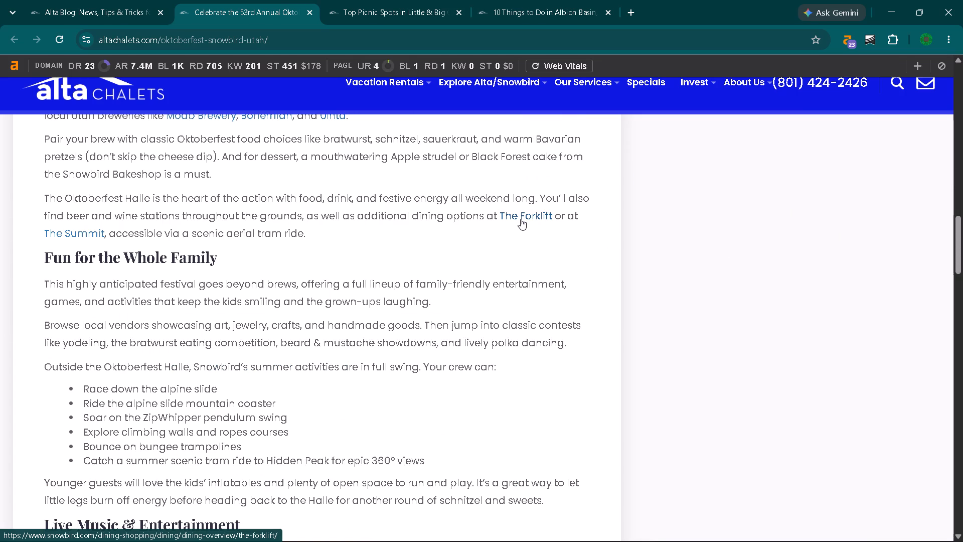
scroll(362, 260, down, 5)
scroll(233, 253, down, 1)
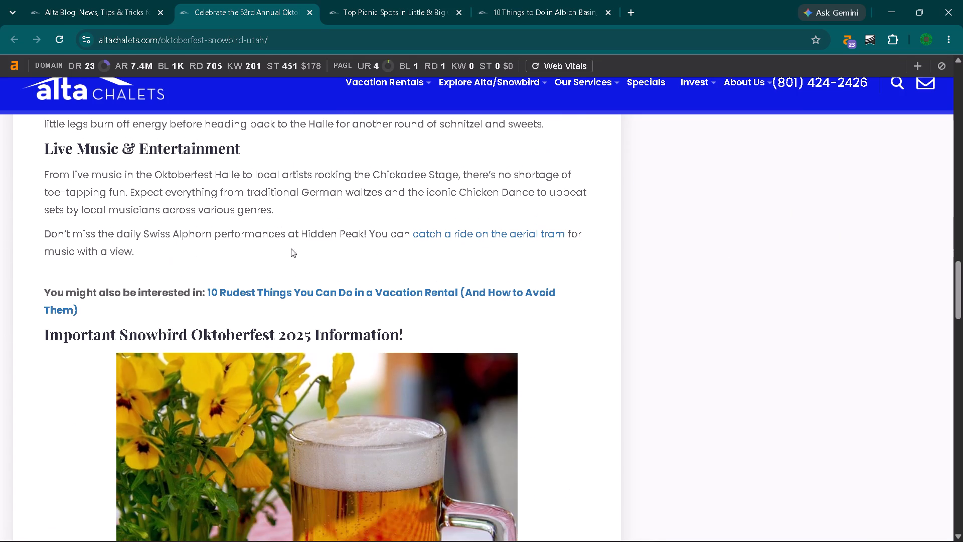
scroll(437, 306, down, 1)
scroll(176, 332, down, 6)
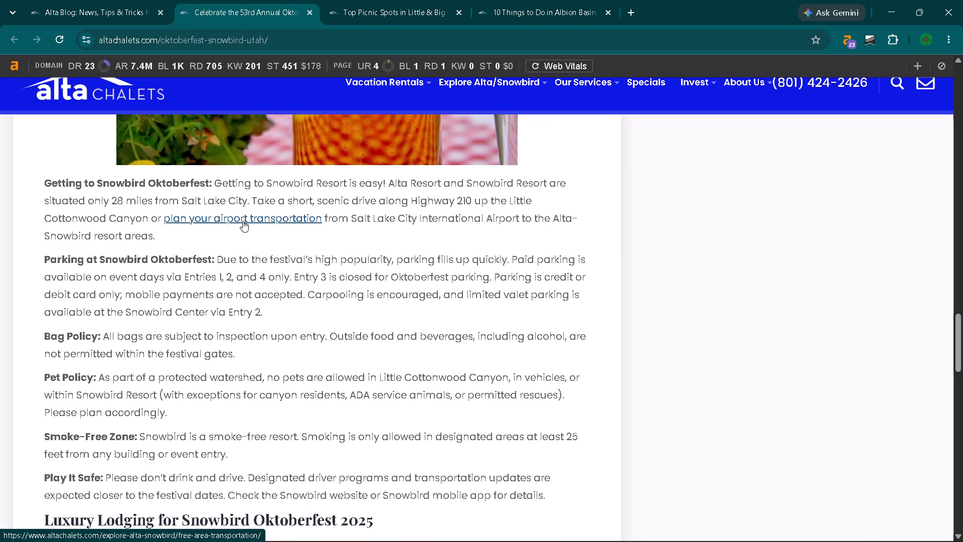
scroll(219, 235, down, 4)
scroll(272, 276, down, 1)
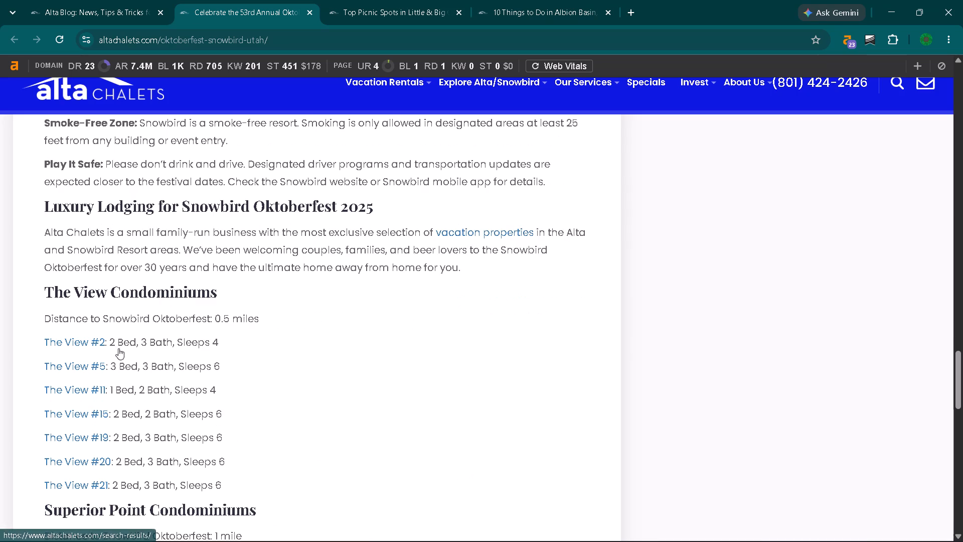
scroll(82, 448, down, 3)
scroll(72, 350, down, 1)
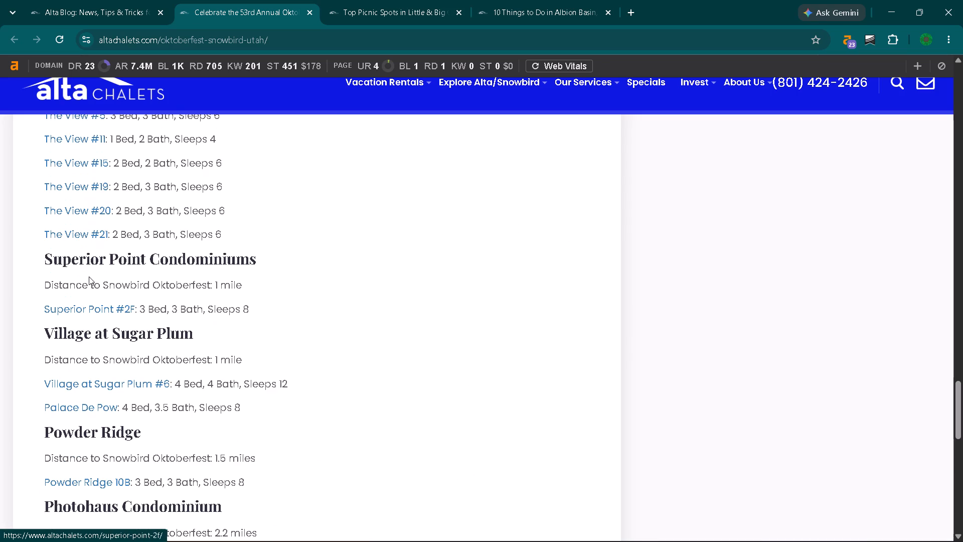
scroll(88, 381, down, 7)
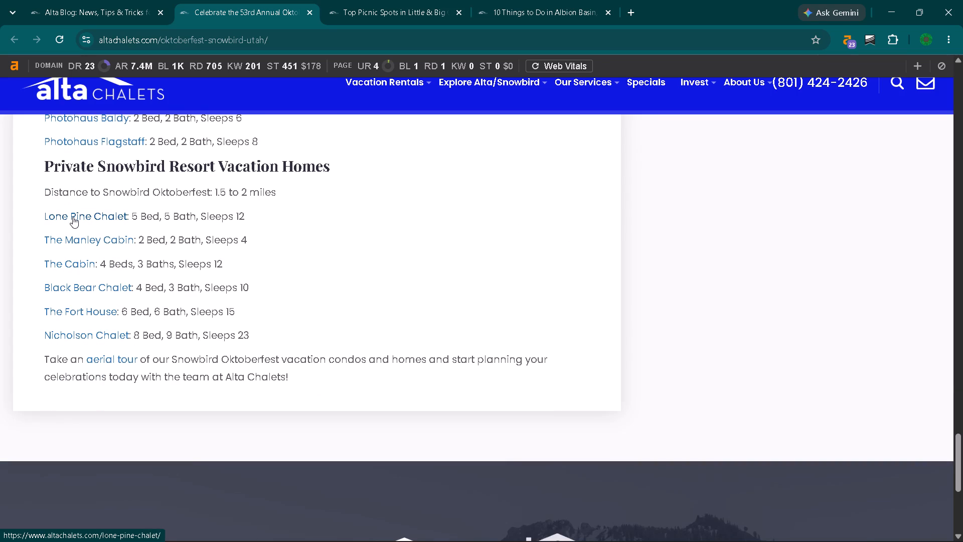
scroll(92, 376, down, 4)
click(304, 12)
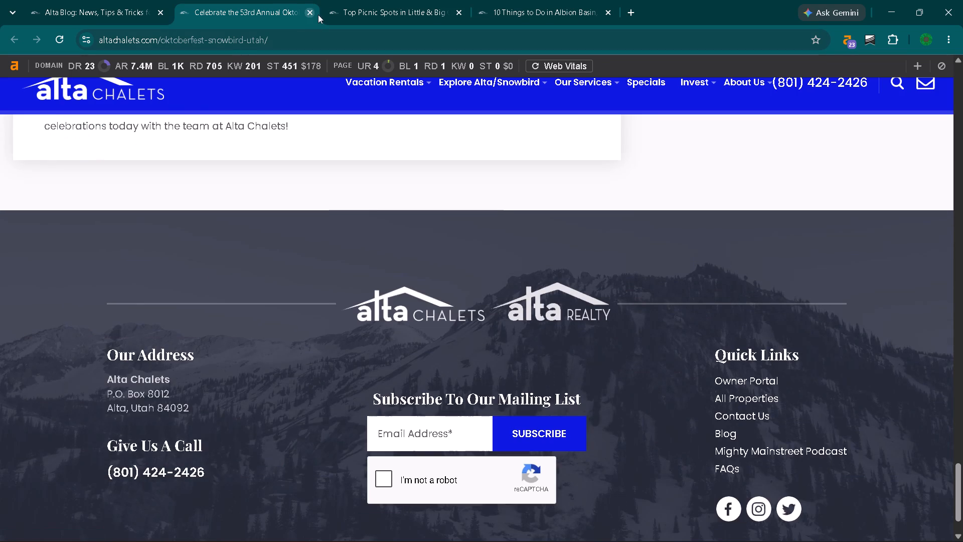
click(312, 13)
Review the Top Picnic Spots in Little & Big Cottonwood Canyon article and its in-text link destinations to the end, and close the article.
scroll(256, 281, down, 4)
scroll(244, 238, down, 1)
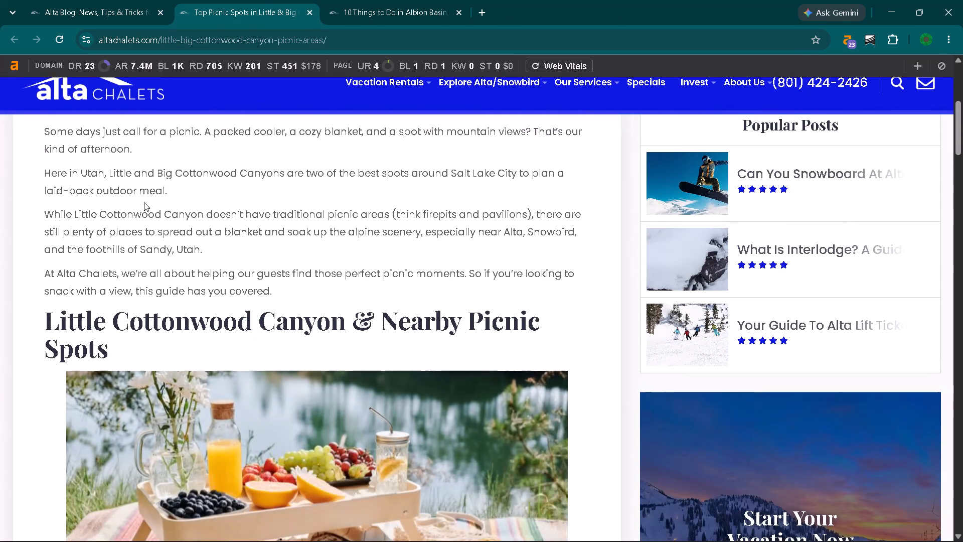
scroll(114, 224, down, 2)
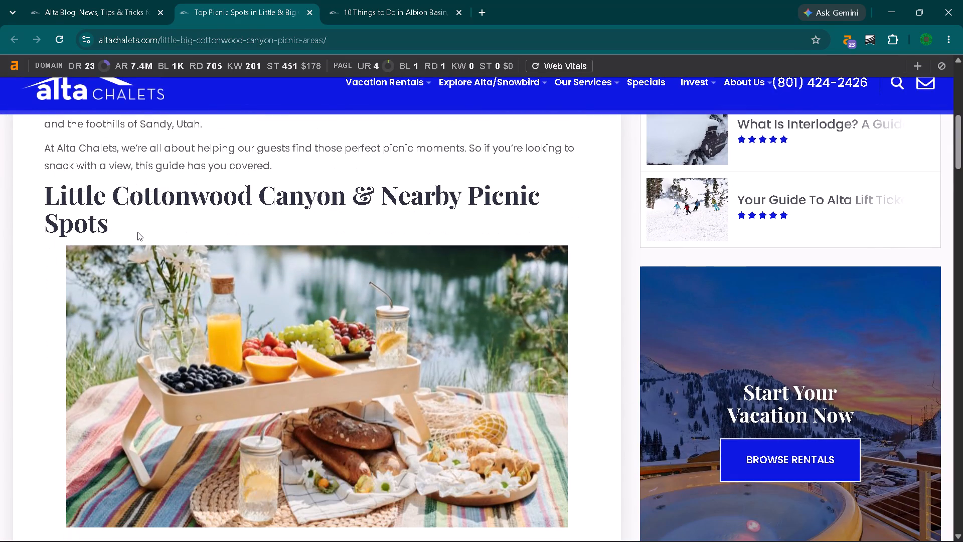
scroll(93, 243, down, 5)
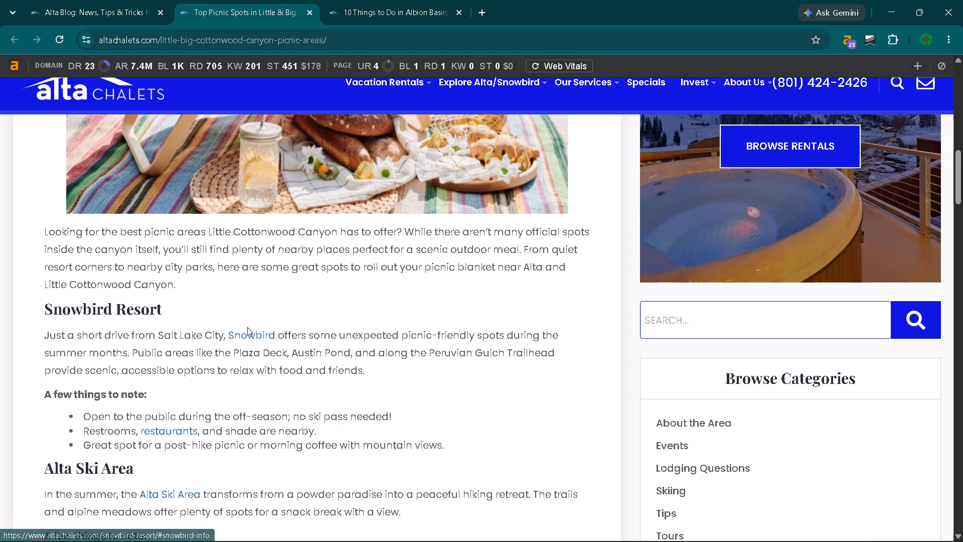
scroll(95, 367, down, 6)
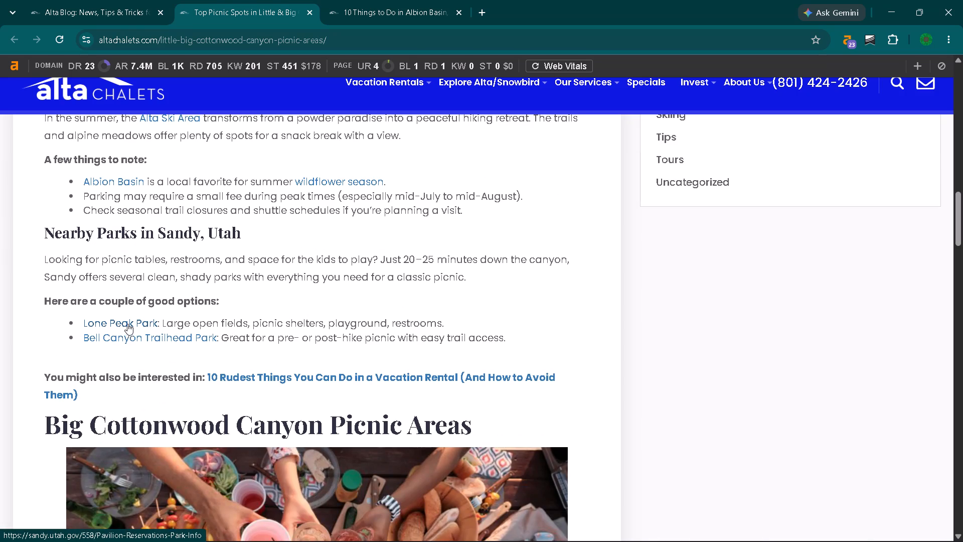
right_click(128, 316)
click(28, 334)
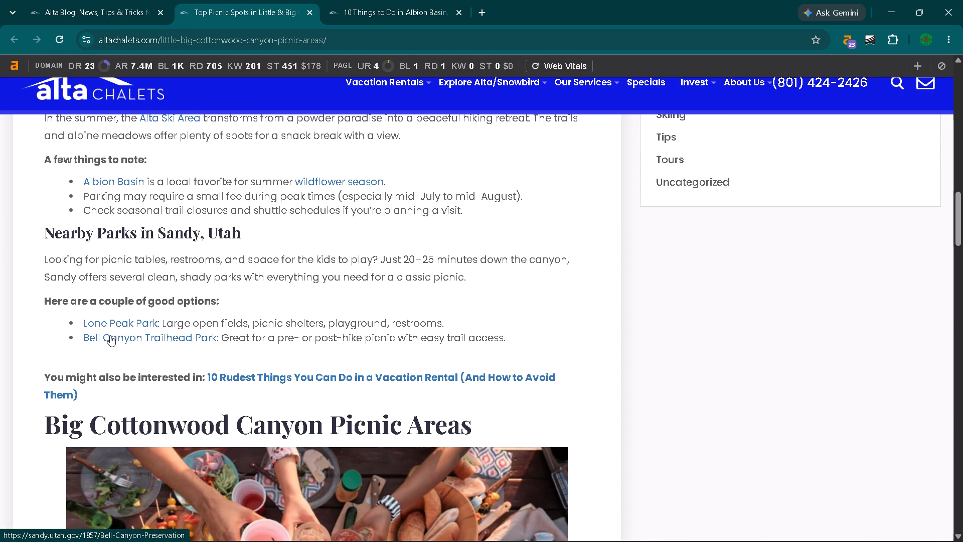
scroll(258, 388, down, 9)
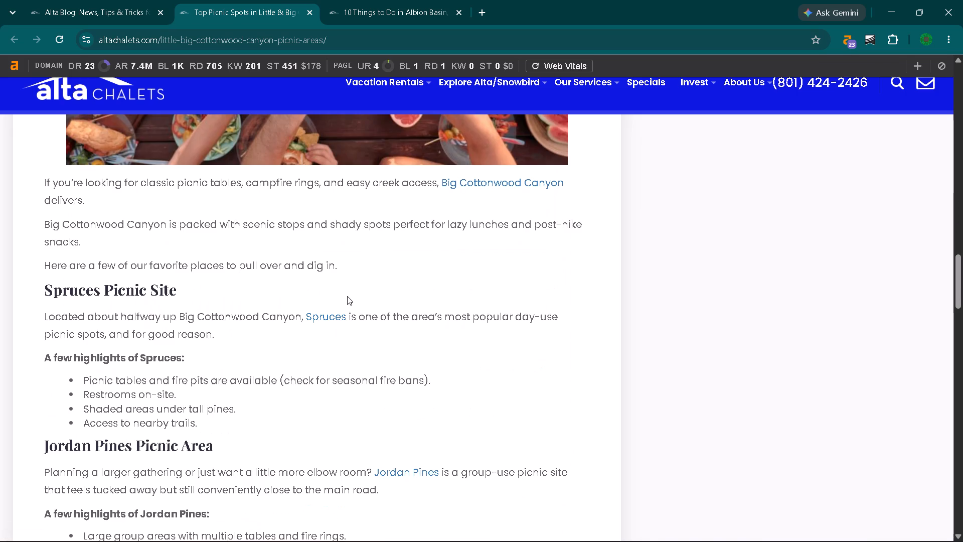
scroll(261, 307, down, 2)
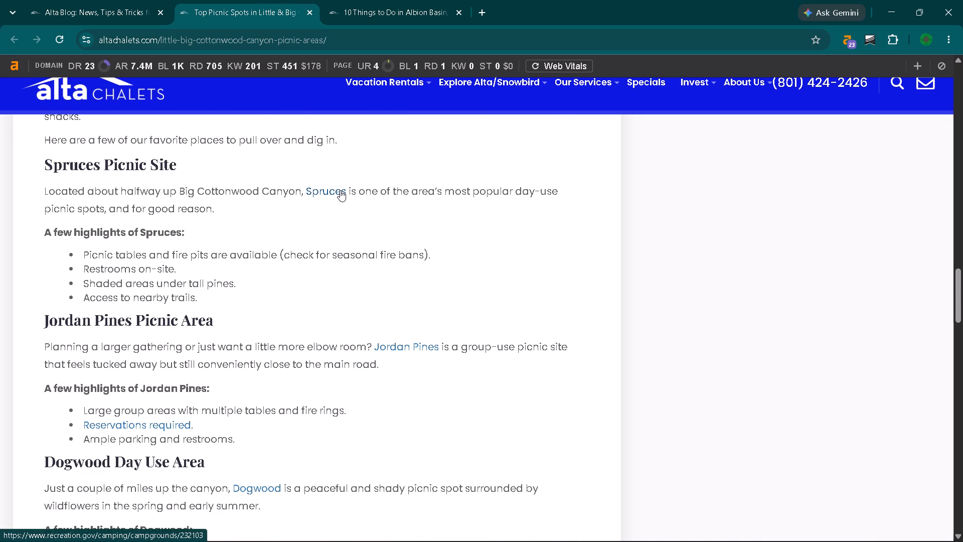
scroll(156, 338, down, 1)
scroll(230, 381, down, 1)
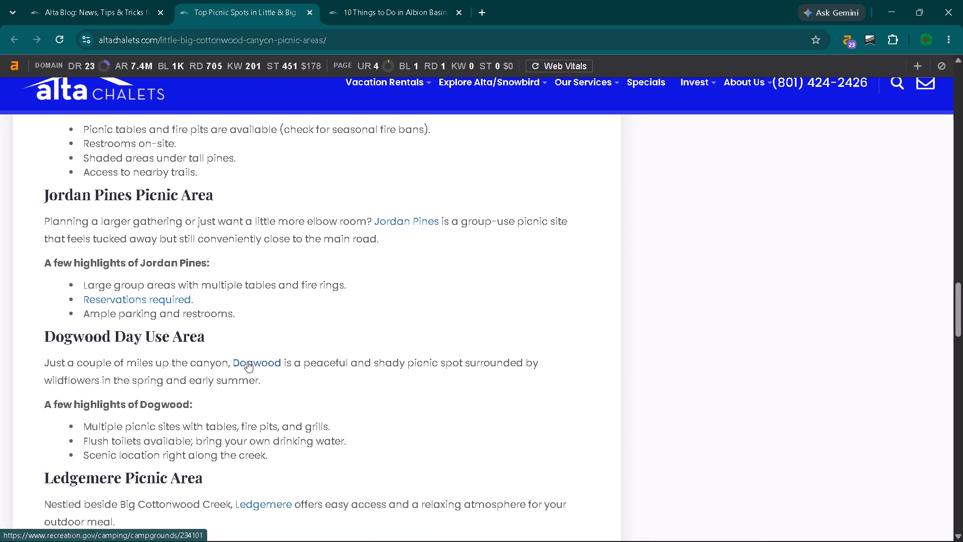
scroll(247, 361, down, 4)
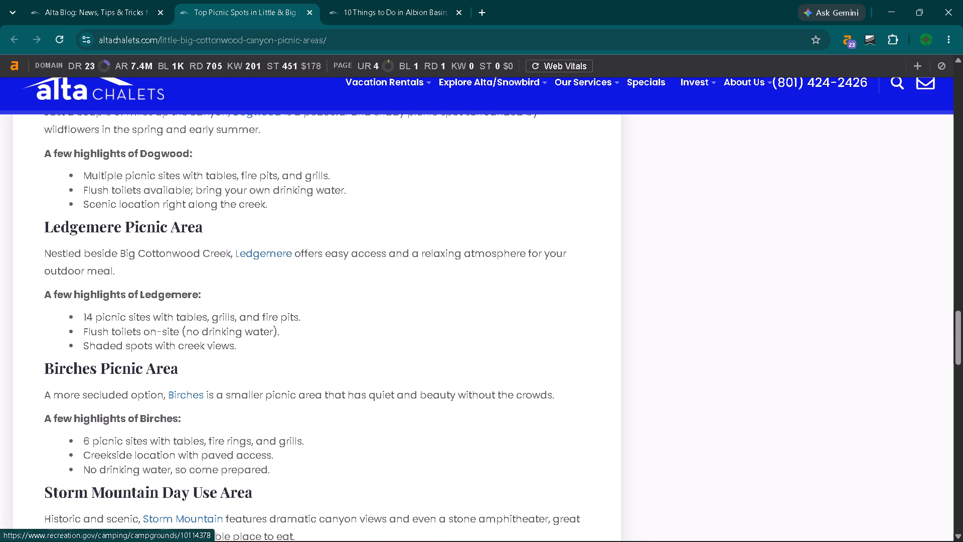
scroll(177, 393, down, 5)
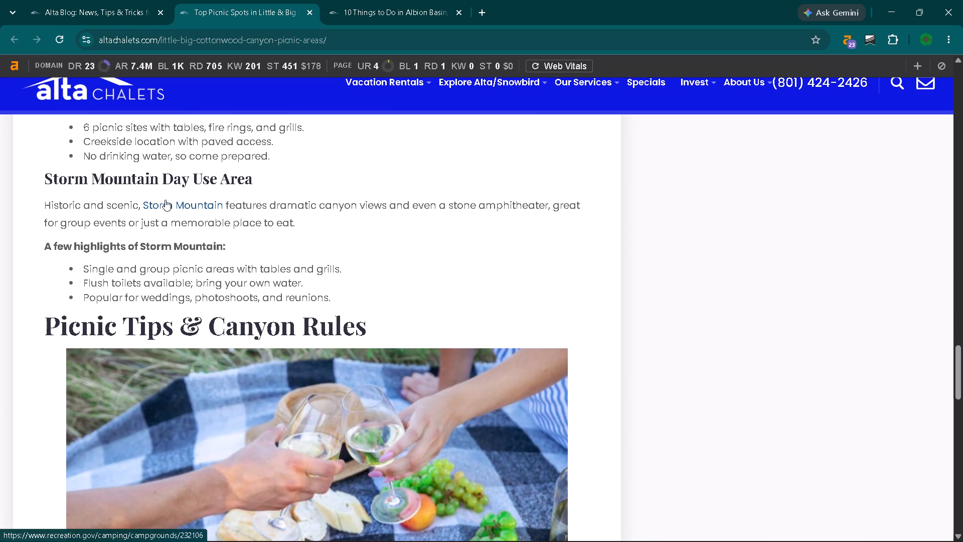
scroll(159, 235, down, 8)
scroll(273, 256, down, 4)
scroll(356, 234, down, 1)
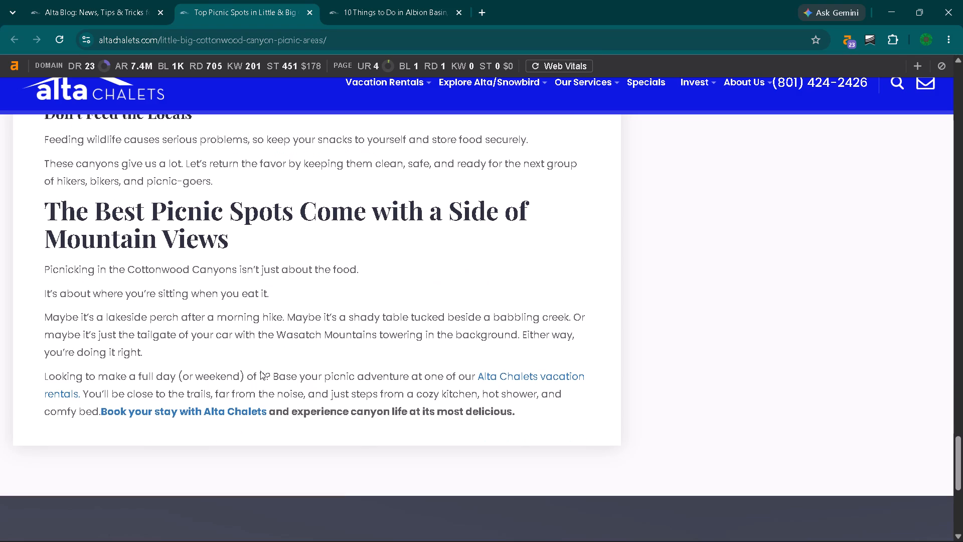
click(312, 11)
Review the 10 Things to Do in Albion Basin article and its in-text link destinations through the Scenic Drives section.
scroll(309, 244, down, 3)
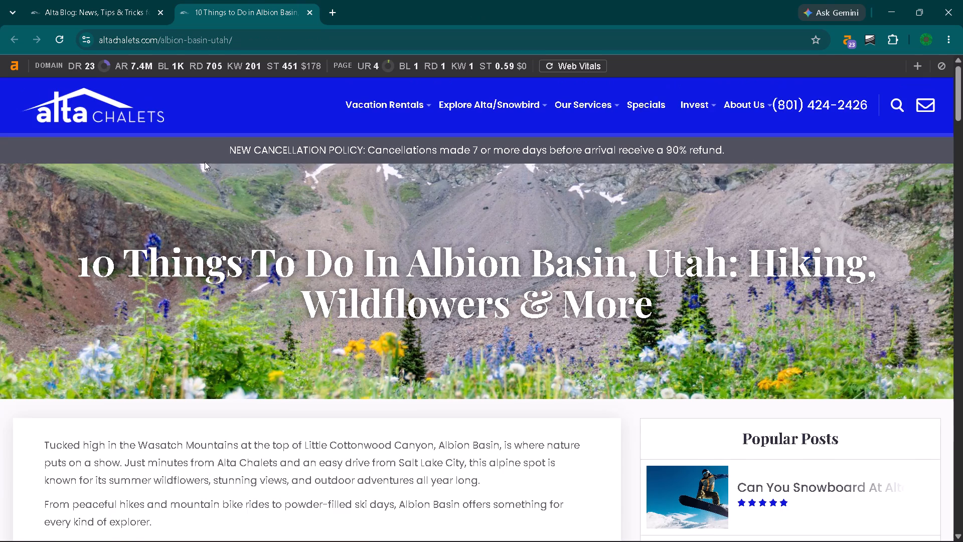
scroll(205, 162, down, 12)
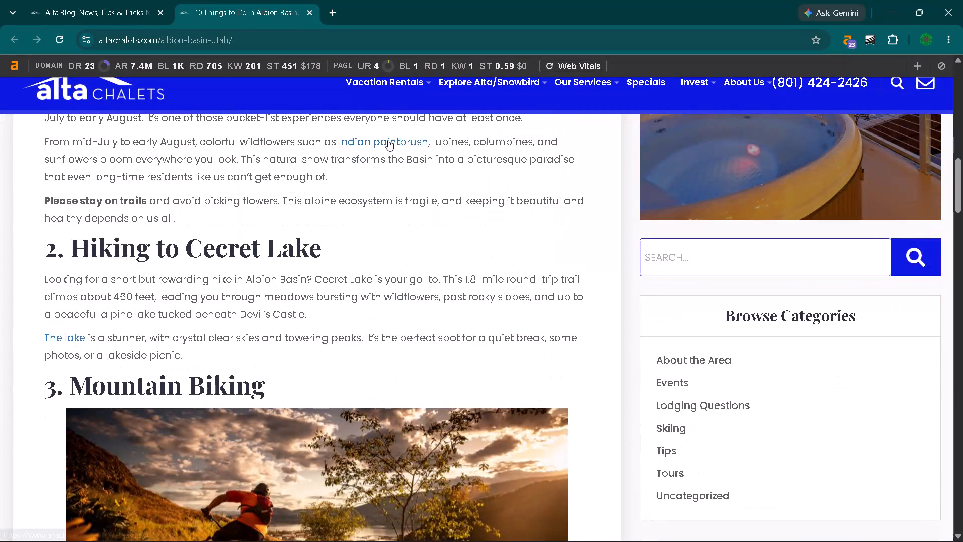
scroll(289, 251, down, 8)
scroll(113, 215, down, 5)
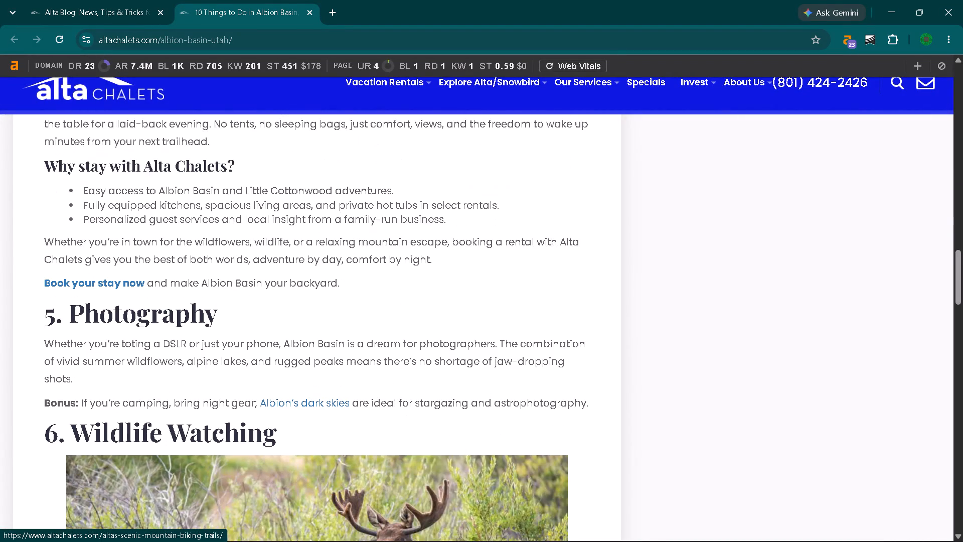
scroll(175, 238, down, 2)
scroll(295, 280, down, 4)
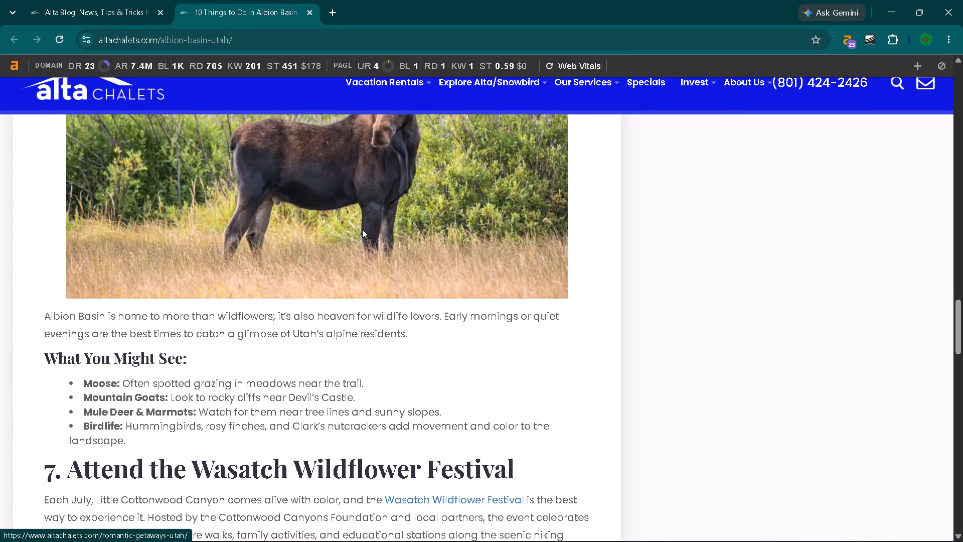
scroll(362, 229, down, 4)
scroll(439, 328, down, 6)
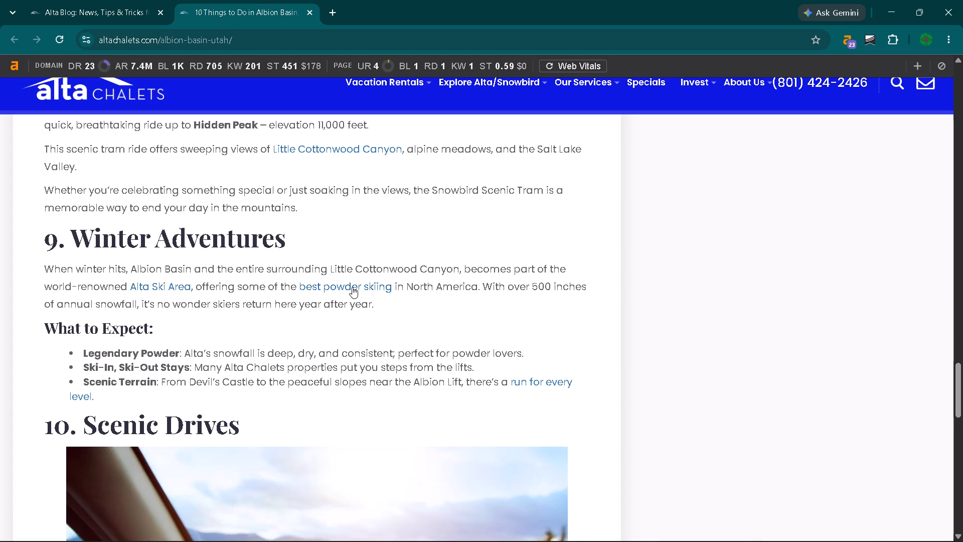
scroll(125, 291, down, 5)
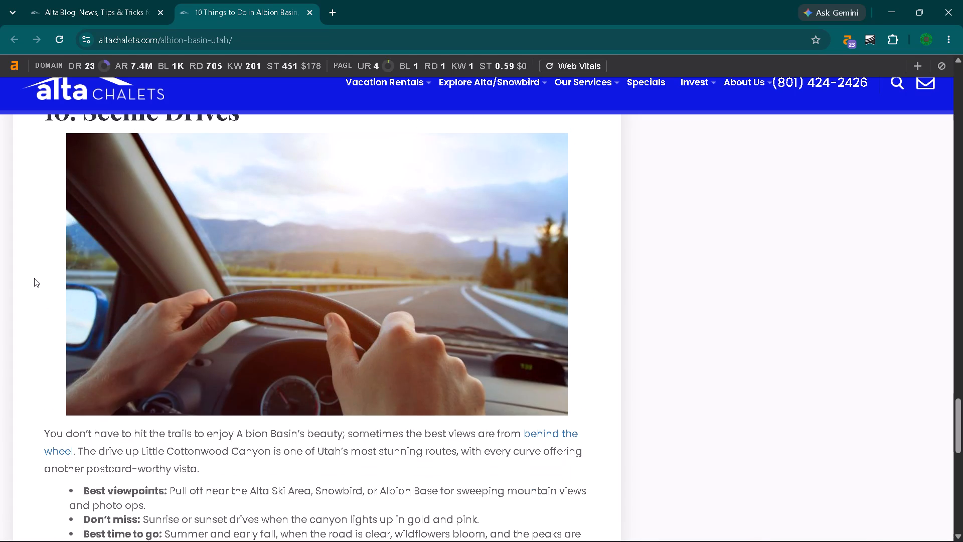
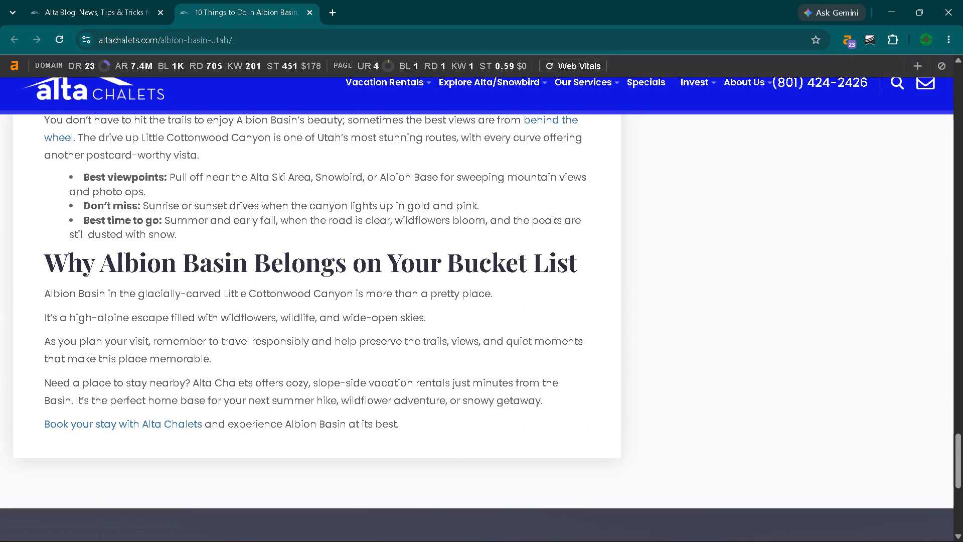
Review the end of the 10 Things to Do in Albion Basin article down to the footer, and close the article.
scroll(379, 231, down, 15)
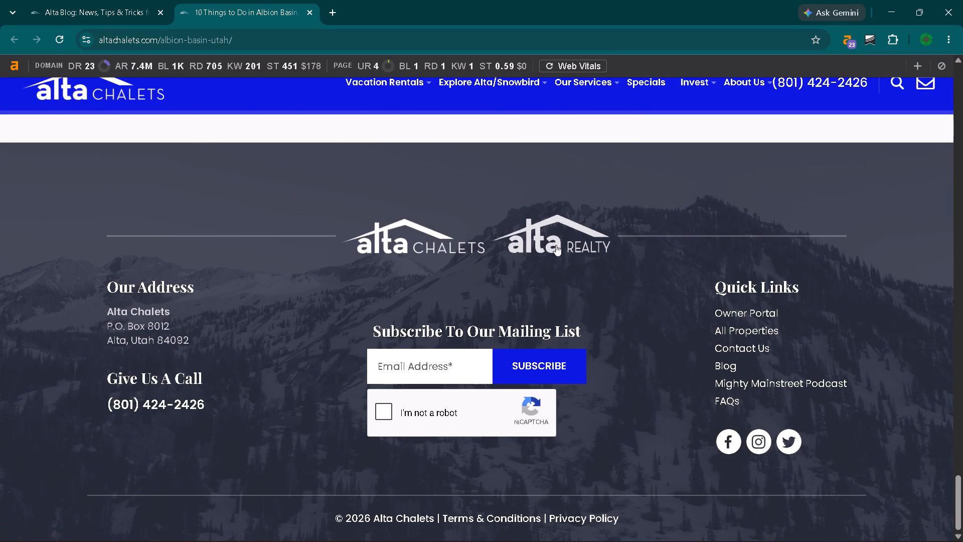
key(ctrl+w)
Open the Alta Main Chute, Alta vs Snowbird, Bell Canyon hiking, Utah rock climbing and 6 Top Hikes posts in separate tabs from the blog listing.
scroll(242, 295, down, 3)
scroll(299, 358, down, 3)
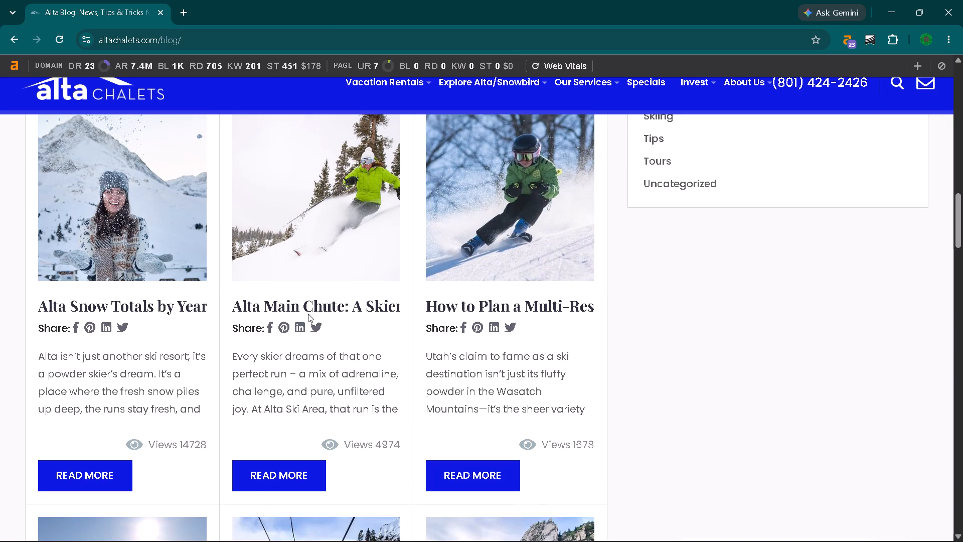
ctrl+click(351, 305)
scroll(324, 300, down, 5)
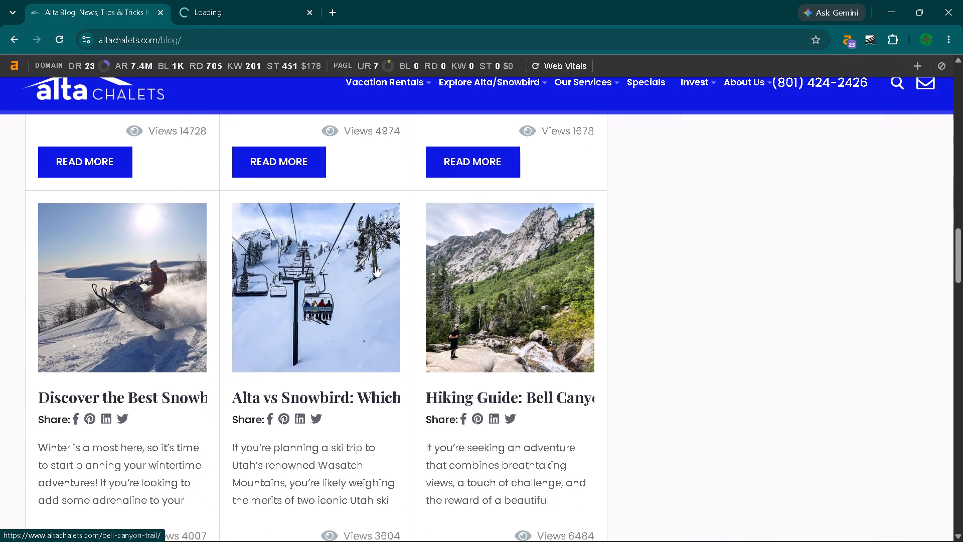
scroll(375, 266, down, 1)
ctrl+click(304, 252)
ctrl+click(512, 254)
scroll(384, 265, down, 6)
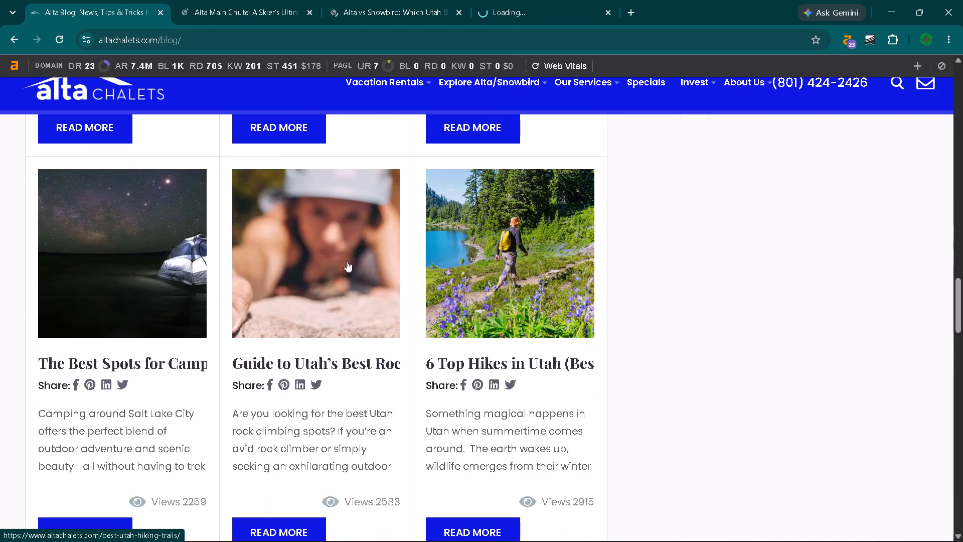
scroll(347, 261, down, 2)
ctrl+click(296, 196)
ctrl+click(535, 187)
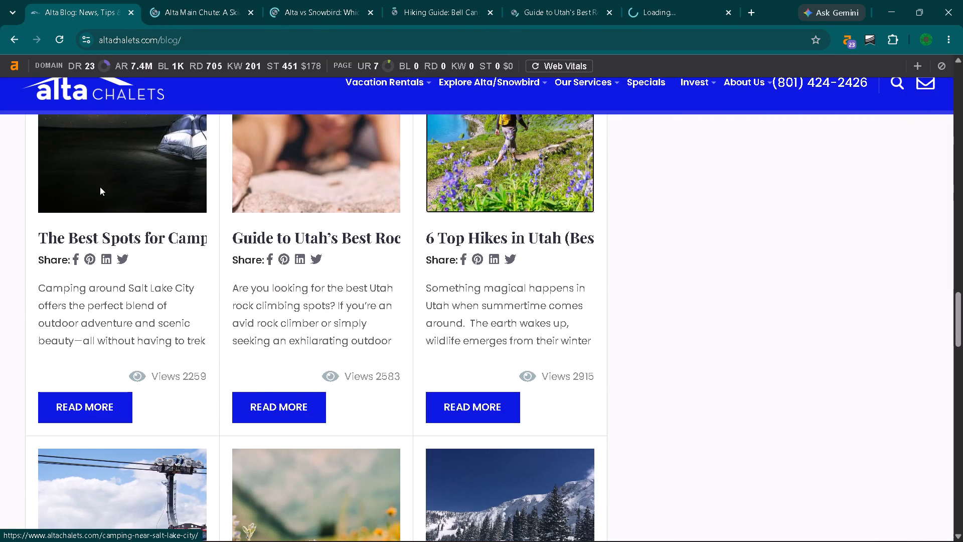
Browse the rest of the blog listing and open the Snowbird and Alta altitude and Best Way to Get to Snowbird posts in separate tabs.
scroll(79, 186, down, 4)
scroll(301, 350, down, 2)
scroll(420, 233, down, 5)
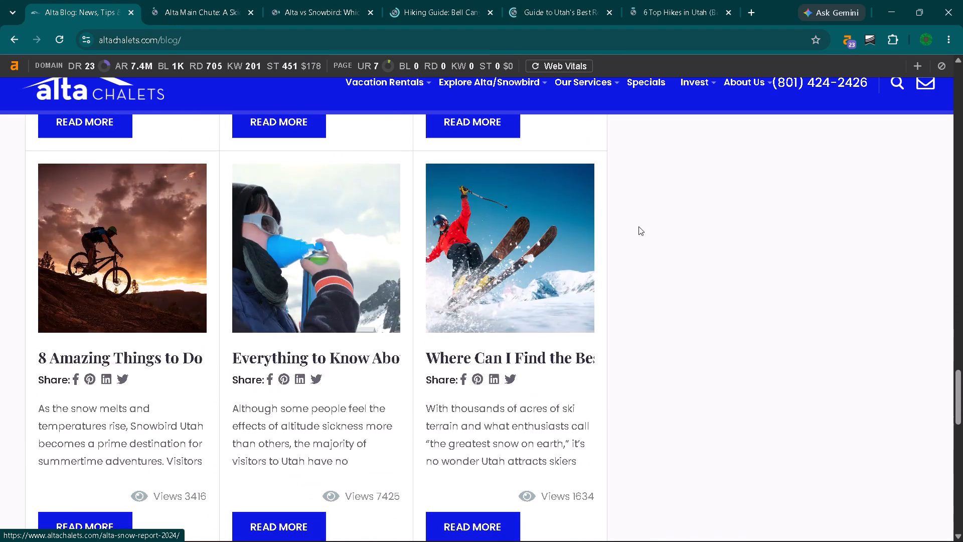
scroll(441, 308, down, 2)
ctrl+click(338, 166)
scroll(424, 213, down, 6)
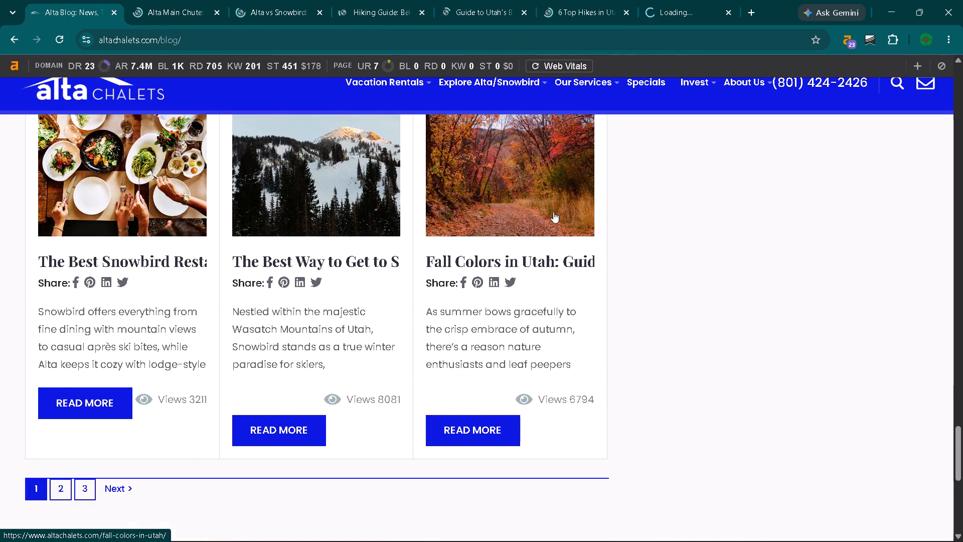
ctrl+click(324, 195)
scroll(44, 277, down, 4)
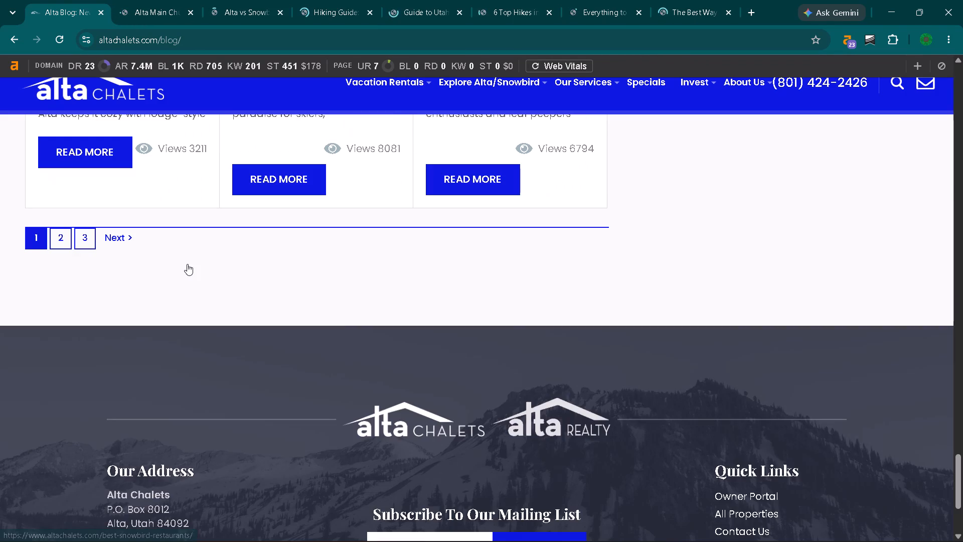
Advance the Alta Chalets blog listing to its next page.
click(111, 239)
Review the Alta Main Chute article and its in-text link destinations to the end, and close the article.
key(ctrl+Tab)
scroll(175, 204, down, 3)
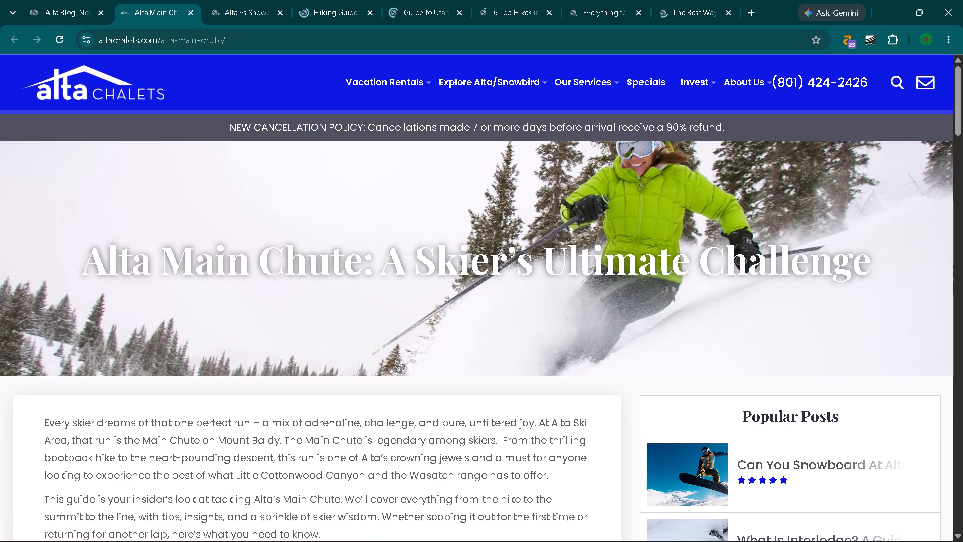
scroll(247, 340, down, 4)
scroll(324, 276, down, 1)
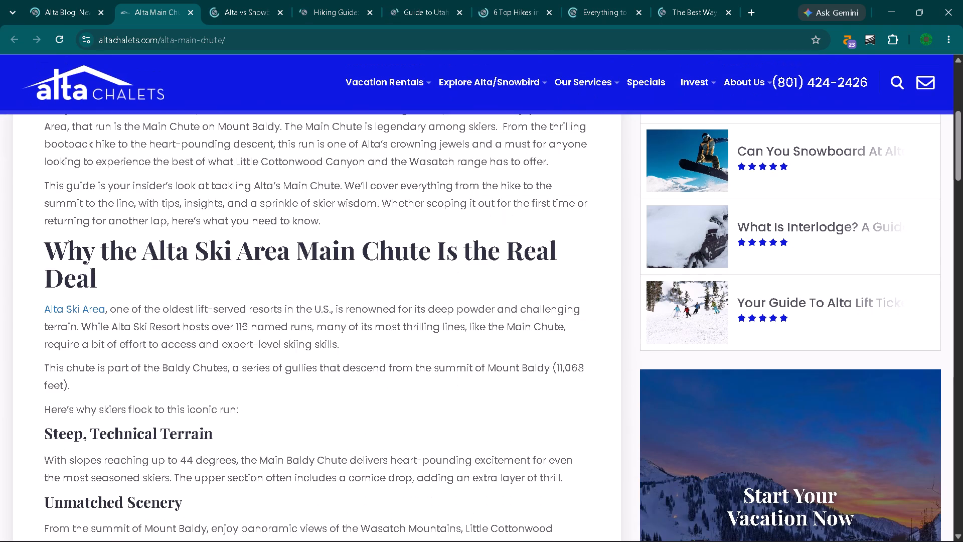
scroll(72, 315, down, 3)
scroll(148, 297, down, 3)
scroll(209, 256, down, 5)
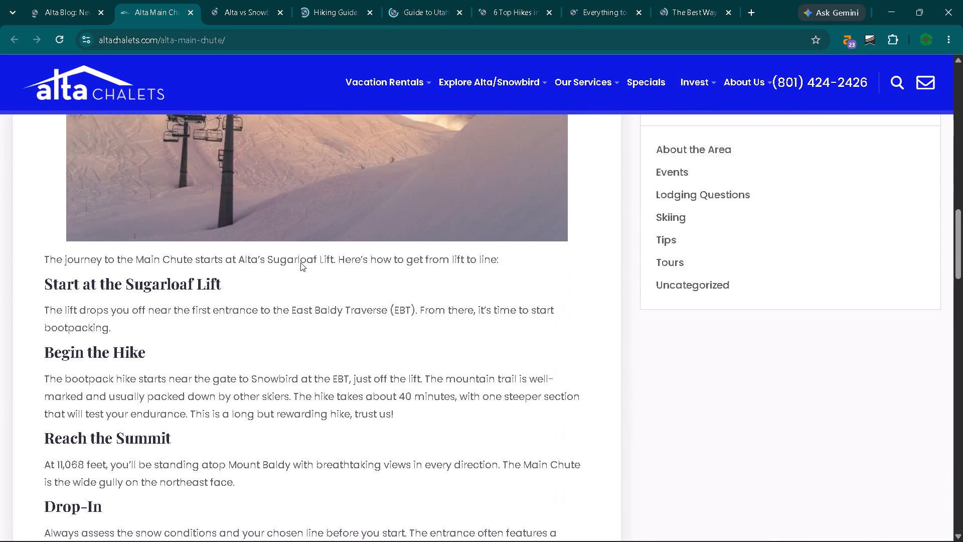
scroll(300, 262, down, 1)
scroll(187, 300, down, 12)
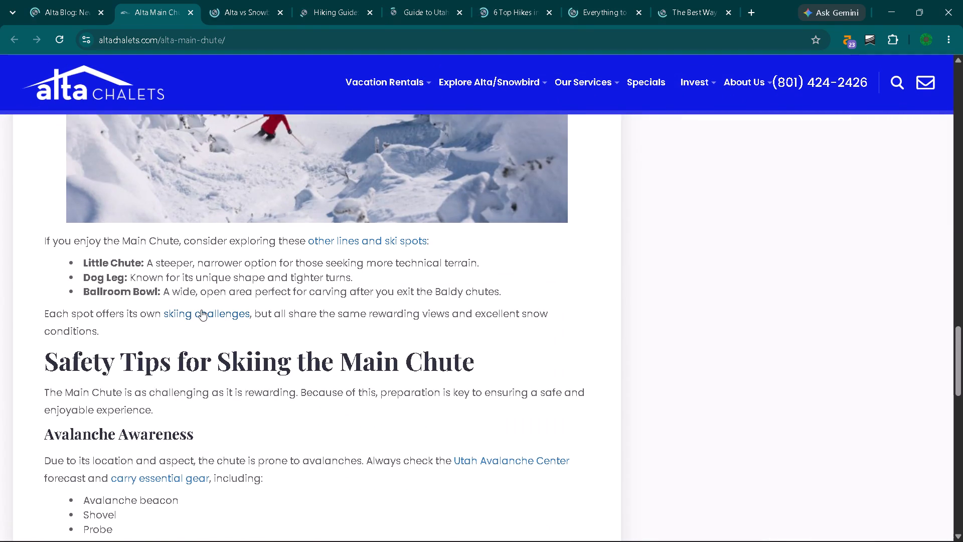
scroll(397, 389, down, 5)
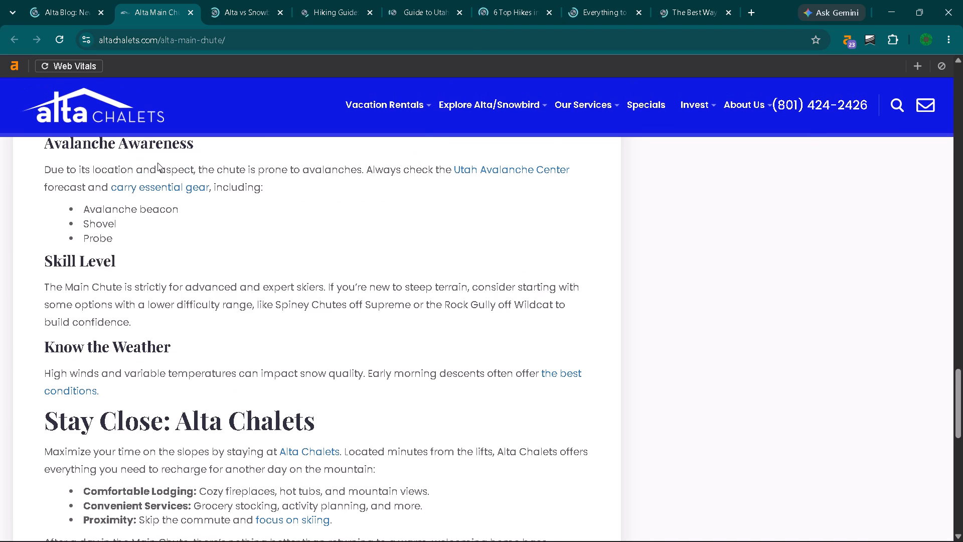
scroll(301, 489, down, 6)
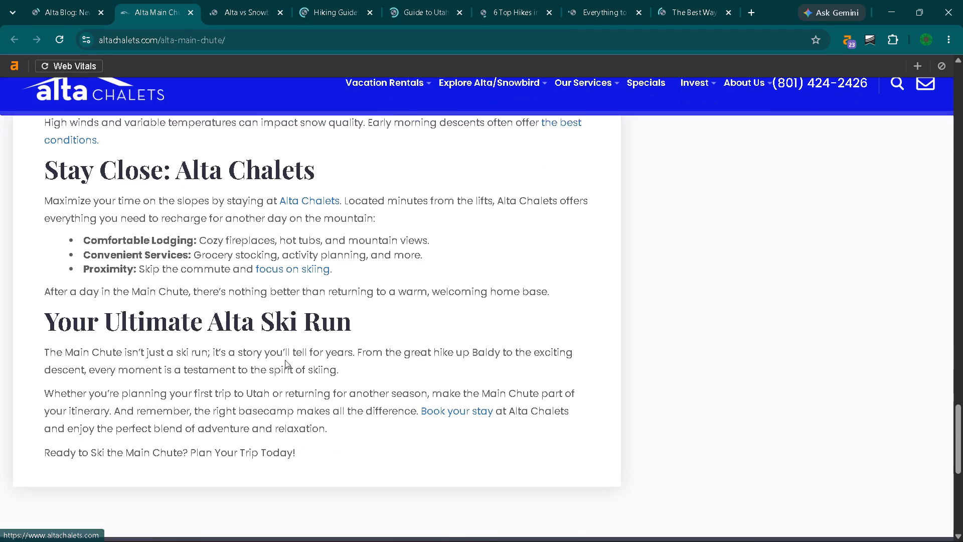
scroll(285, 360, down, 7)
key(ctrl+w)
Review the Alta vs Snowbird article and its in-text link destinations down to the footer, and close the article.
scroll(250, 167, down, 7)
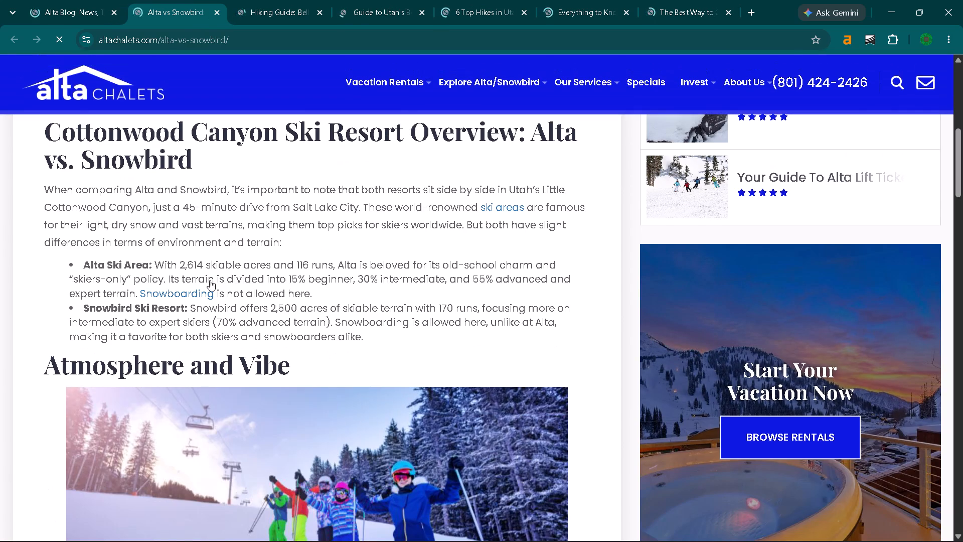
scroll(195, 305, down, 10)
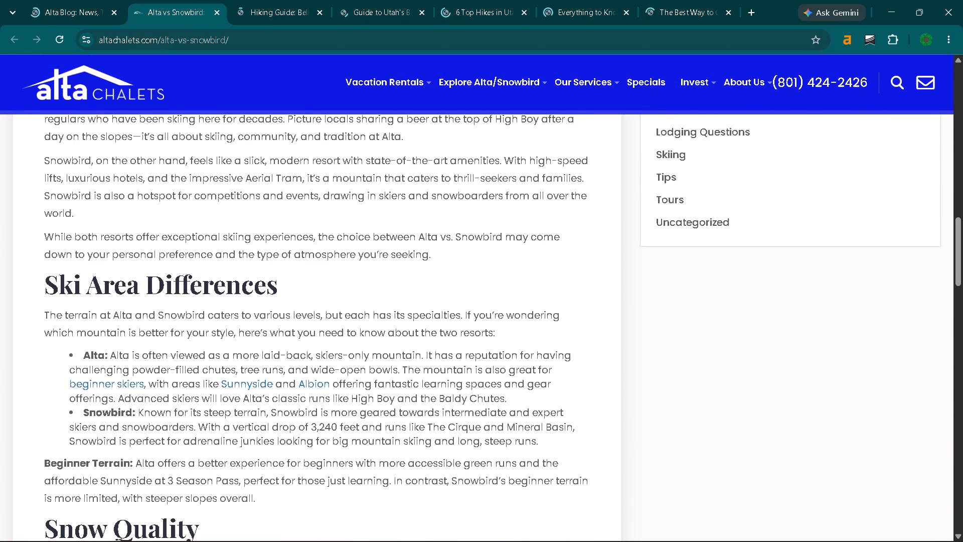
scroll(163, 271, down, 6)
scroll(393, 311, up, 4)
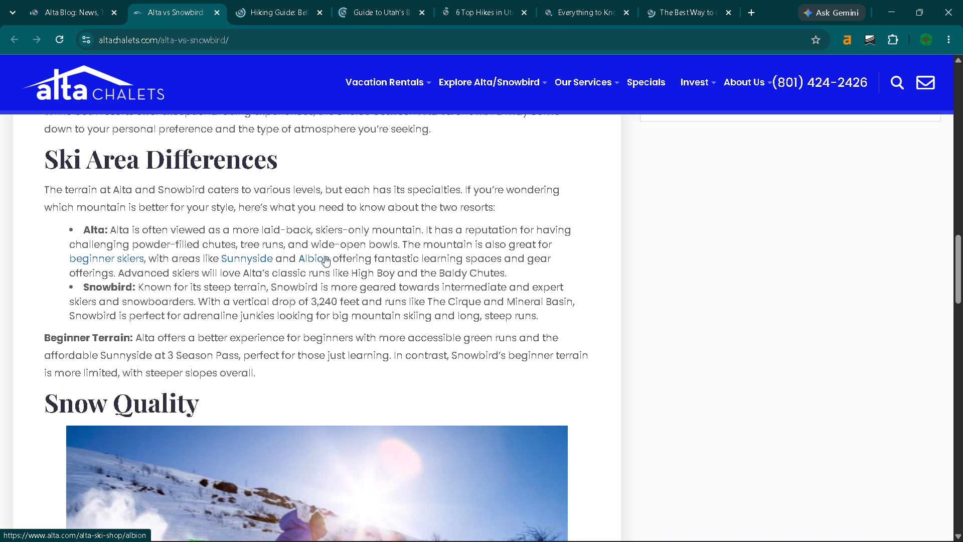
scroll(110, 263, down, 9)
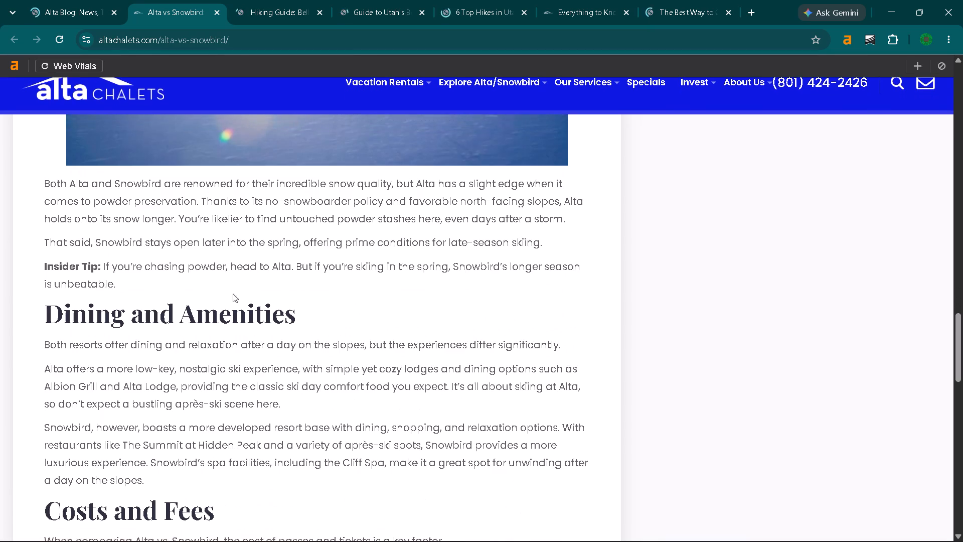
scroll(244, 296, down, 4)
scroll(244, 230, down, 1)
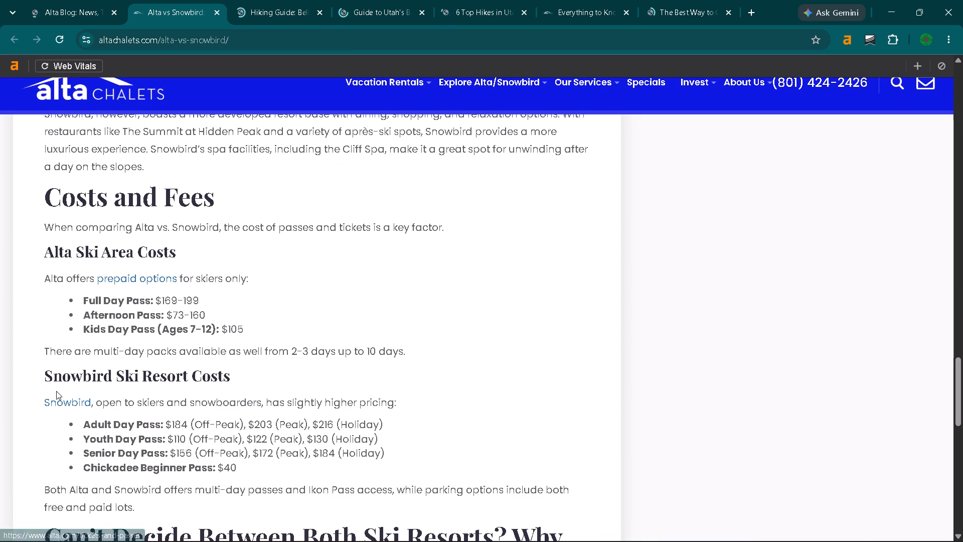
scroll(58, 400, down, 16)
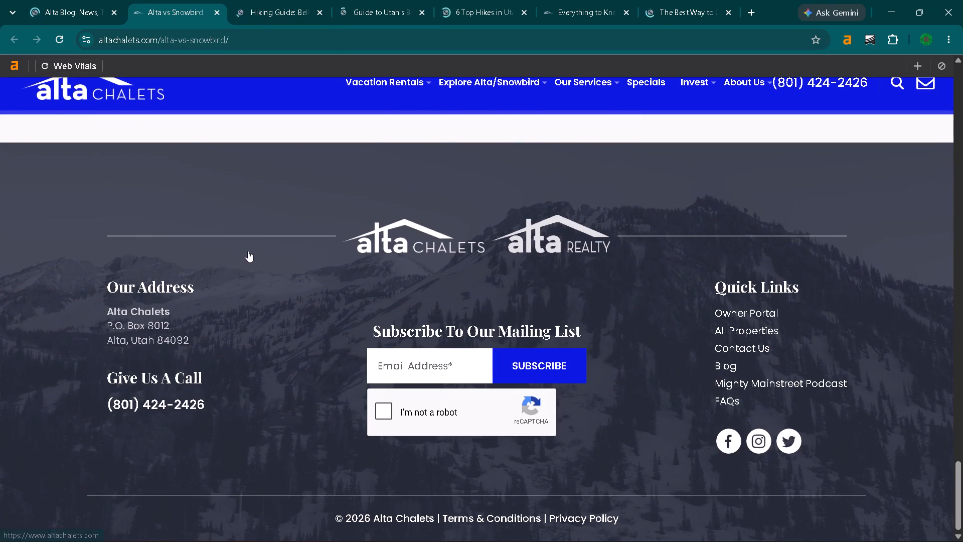
key(ctrl+w)
Review the Bell Canyon hiking guide and its in-text links down to the footer, and close the article.
scroll(225, 217, down, 9)
scroll(363, 287, down, 11)
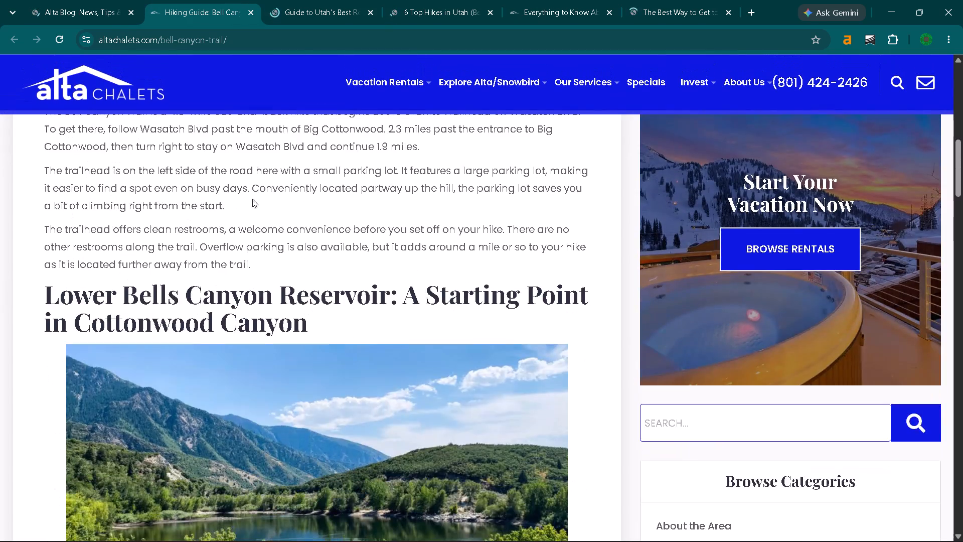
scroll(252, 199, down, 7)
scroll(212, 278, down, 9)
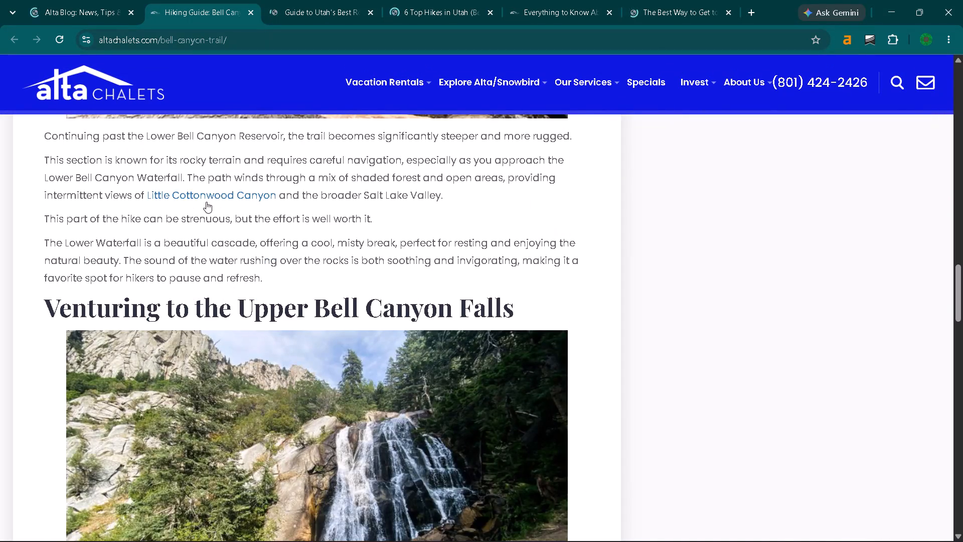
scroll(190, 224, down, 20)
scroll(190, 224, down, 5)
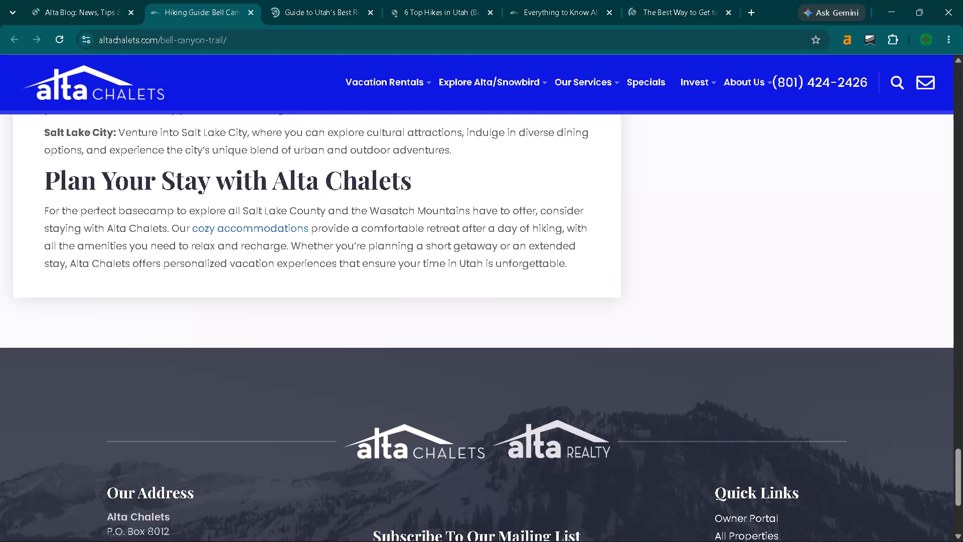
scroll(357, 314, down, 5)
key(ctrl+w)
Review the Guide to Utah's Best Rock Climbing Spots article and its in-text links, and close the article.
scroll(263, 224, down, 12)
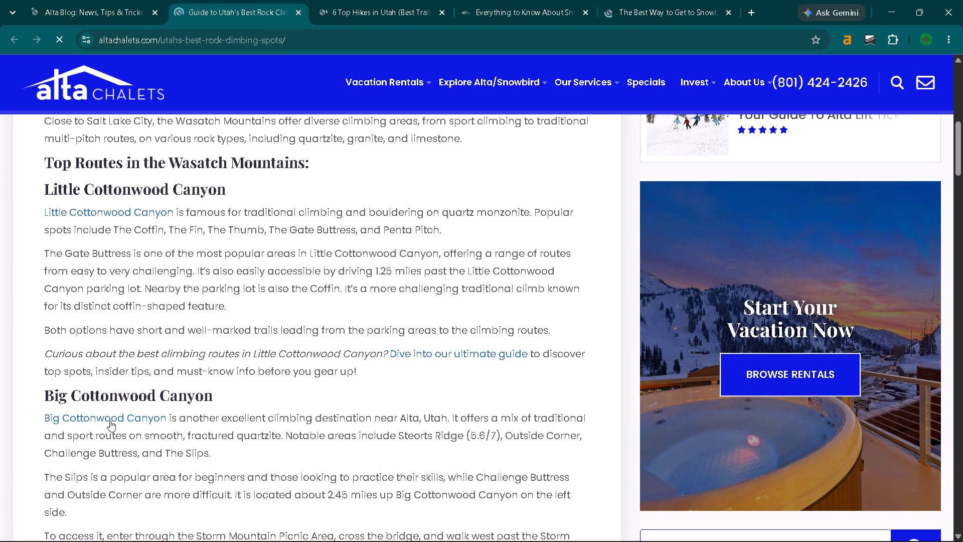
scroll(313, 356, down, 13)
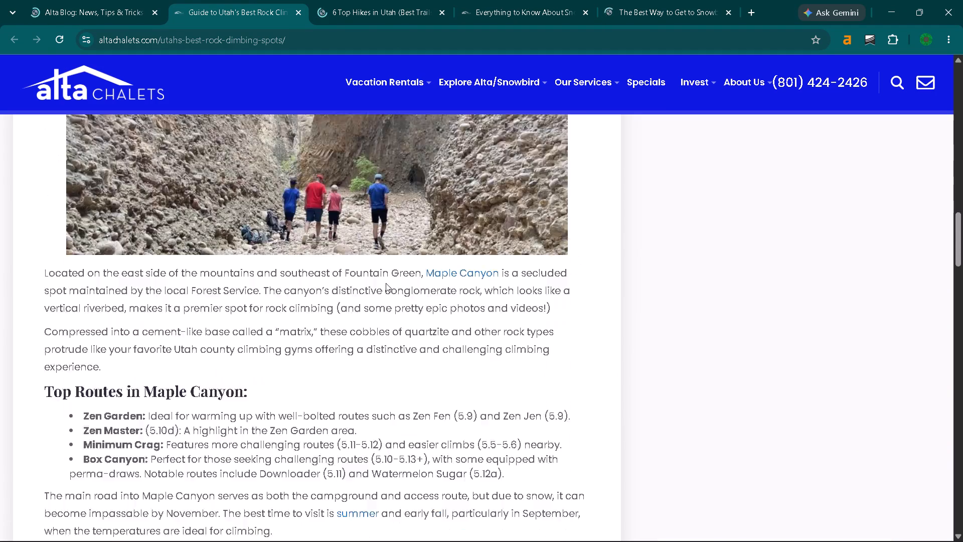
scroll(386, 283, down, 5)
scroll(331, 231, down, 15)
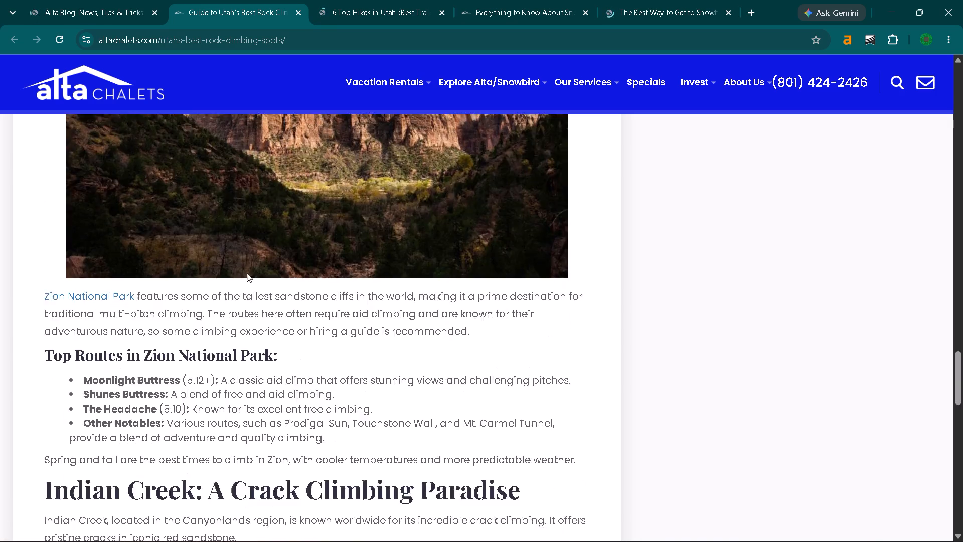
scroll(247, 273, down, 13)
key(ctrl+w)
Review the 6 Top Hikes in Utah article and its in-text link destinations, and close the article.
scroll(226, 230, down, 11)
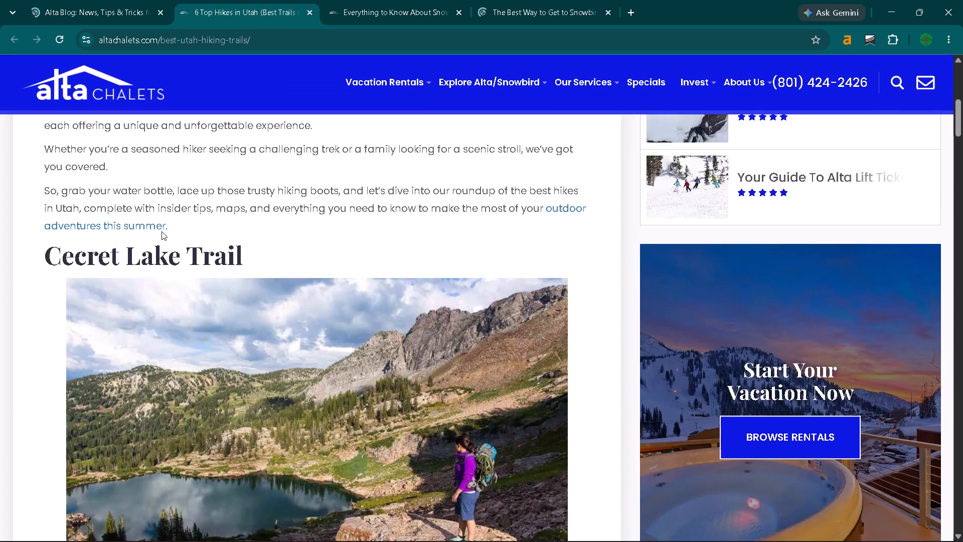
scroll(156, 295, down, 6)
scroll(379, 334, down, 4)
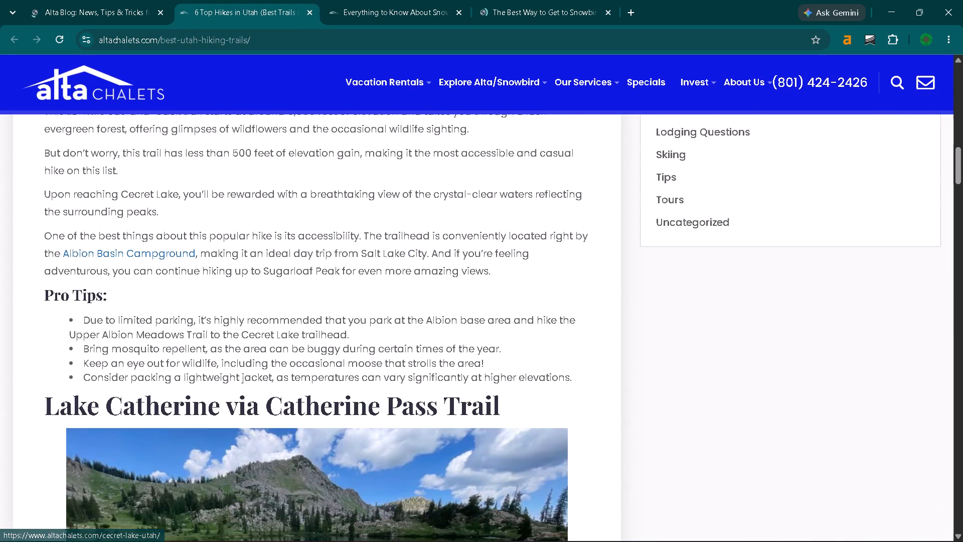
scroll(253, 243, down, 2)
scroll(160, 278, down, 10)
scroll(181, 238, down, 9)
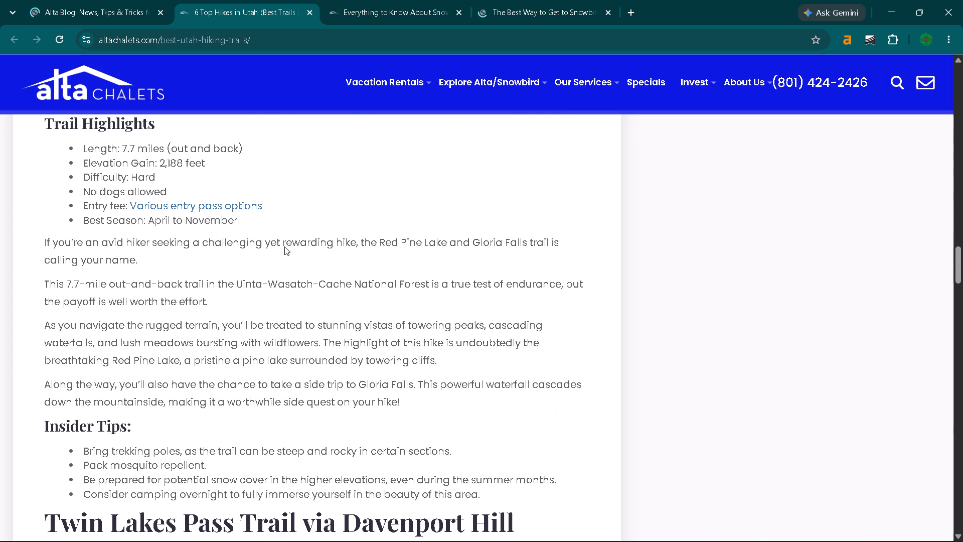
scroll(190, 273, down, 18)
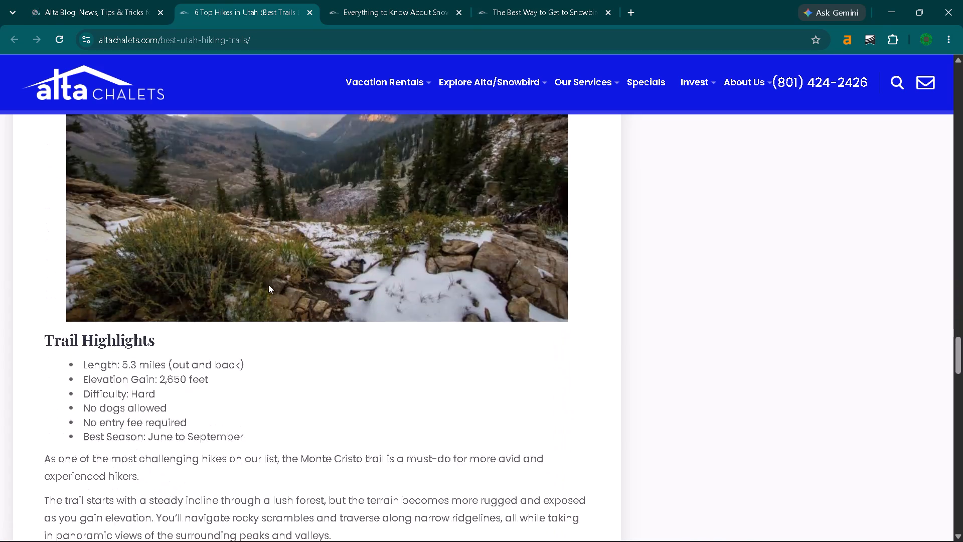
scroll(268, 285, down, 5)
key(ctrl+w)
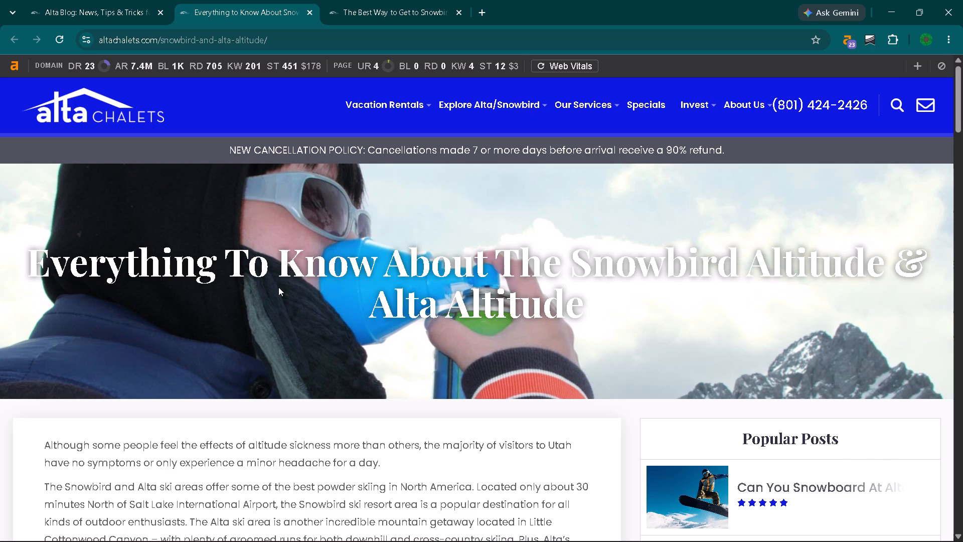
Review the Snowbird and Alta altitude article and its in-text link destinations down to the footer.
scroll(182, 541, down, 13)
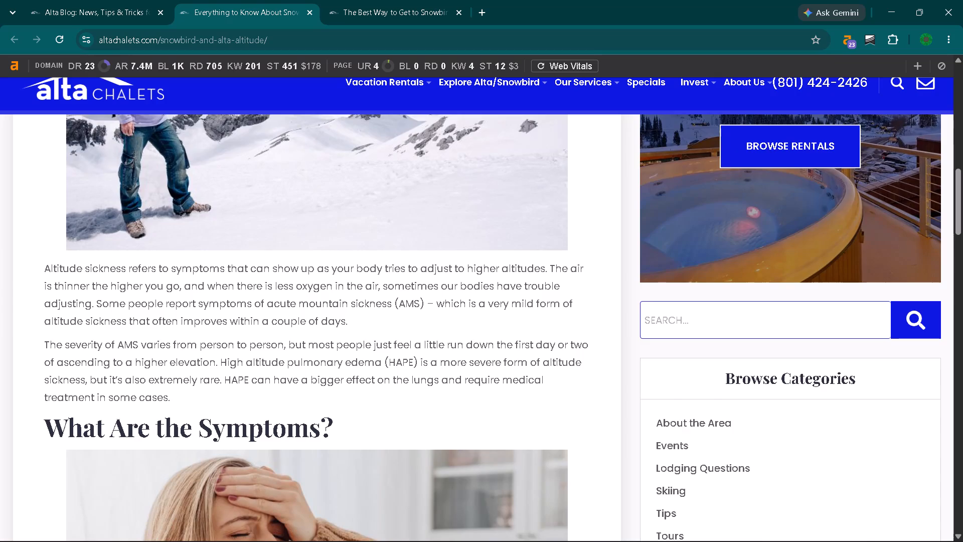
scroll(235, 311, down, 7)
scroll(295, 271, up, 1)
scroll(221, 287, down, 3)
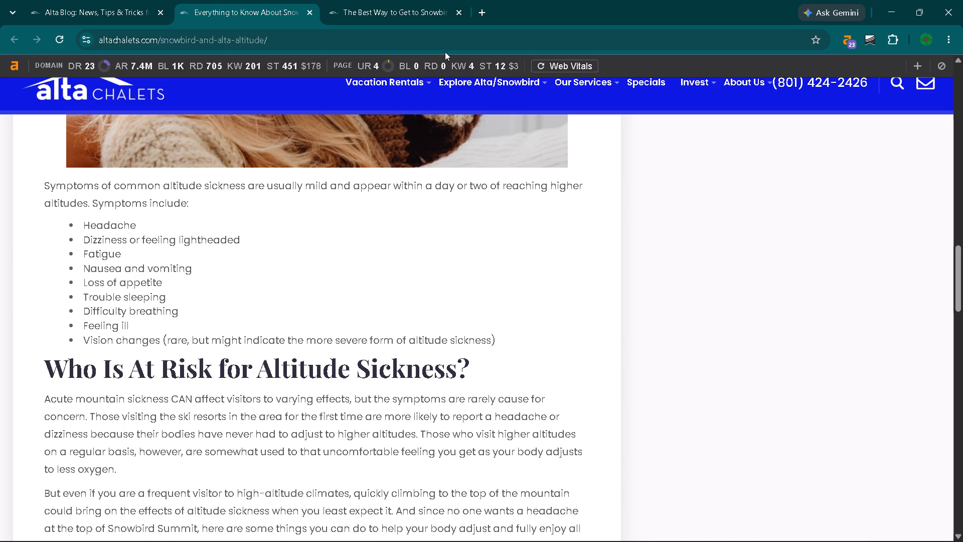
scroll(64, 278, down, 10)
scroll(206, 317, down, 2)
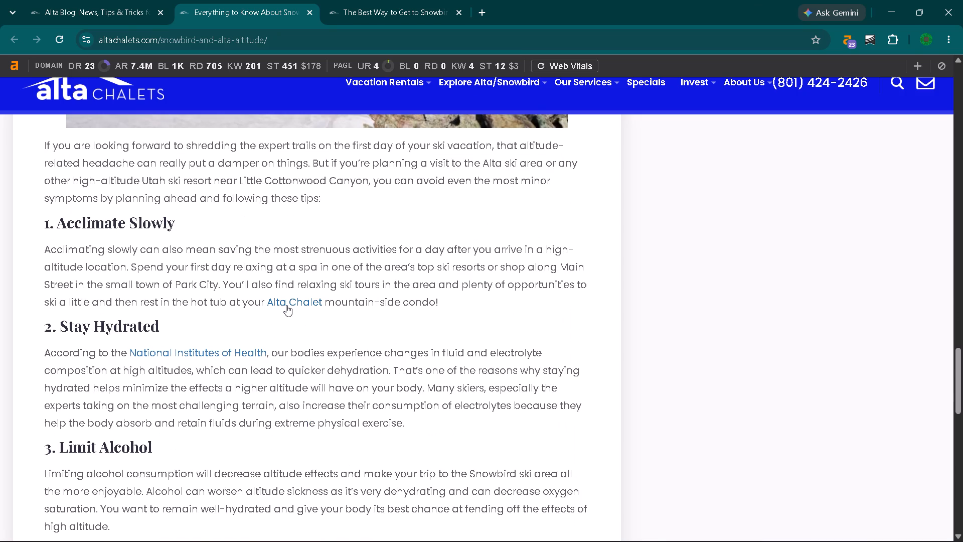
scroll(180, 373, down, 13)
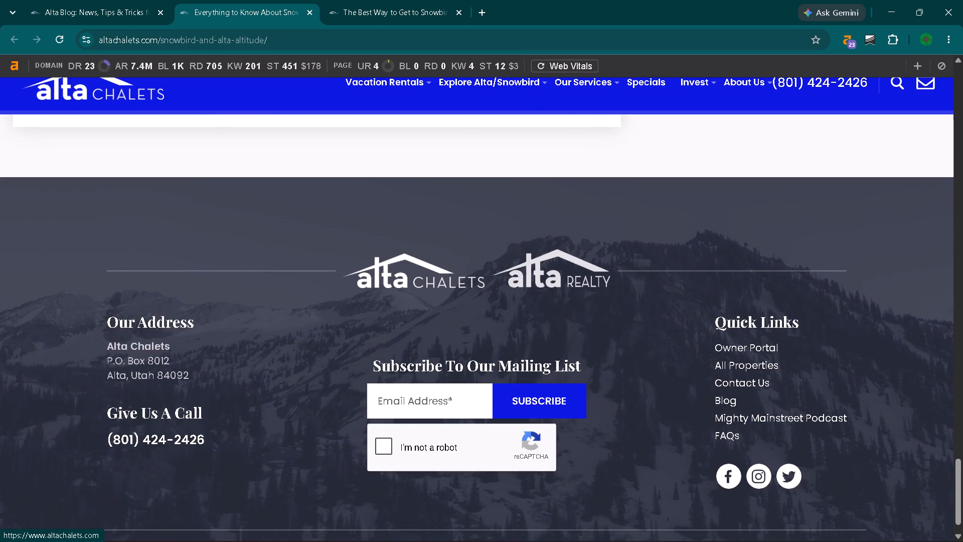
Finish checking the Snowbird and Alta altitude article's footer and close the article.
scroll(259, 413, down, 13)
key(ctrl+w)
Review The Best Way to Get to Snowbird article and its in-text link destinations, and close the article.
scroll(323, 310, down, 6)
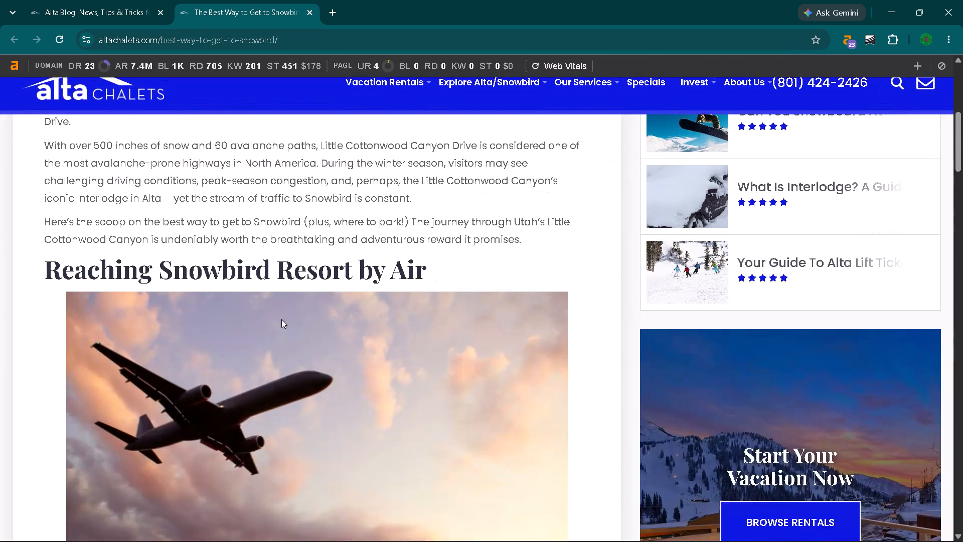
scroll(281, 319, down, 6)
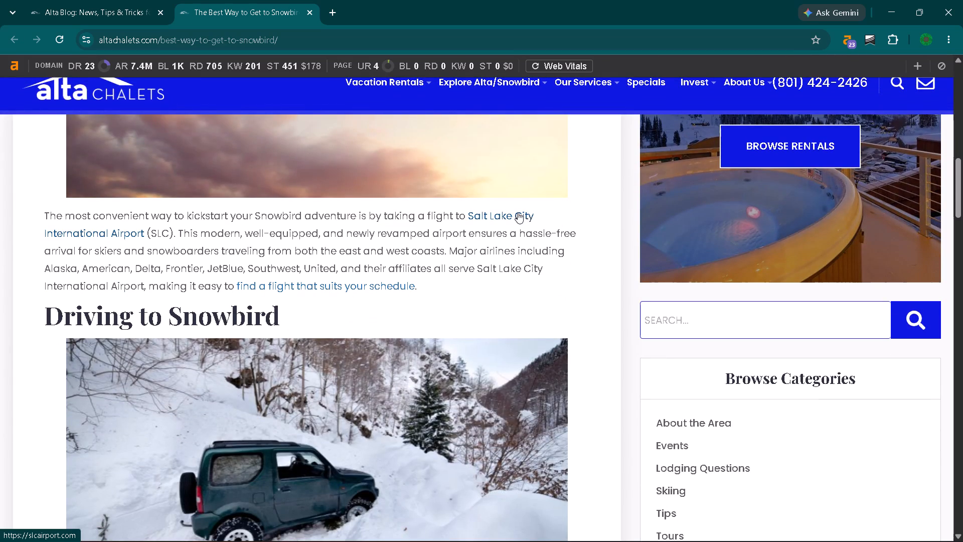
scroll(324, 321, down, 6)
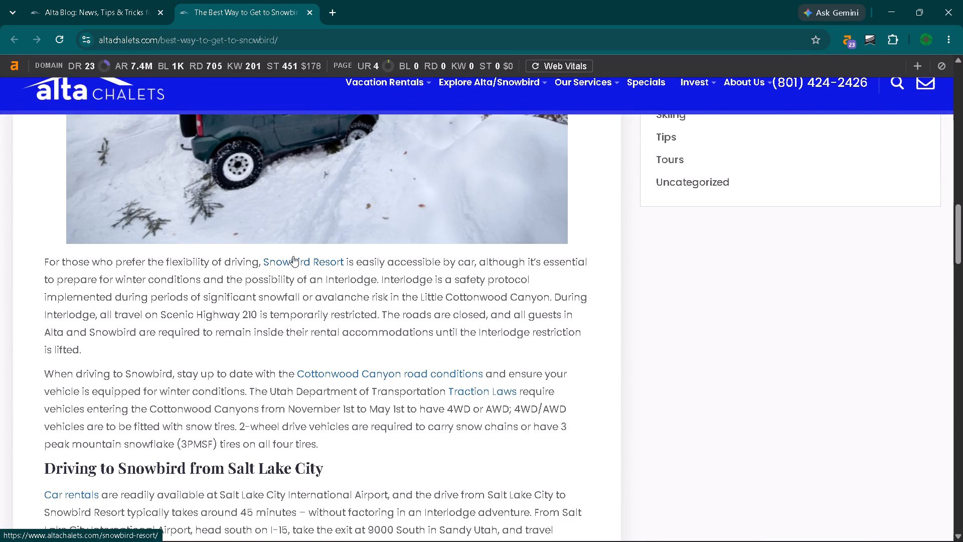
scroll(150, 372, down, 2)
scroll(73, 373, down, 5)
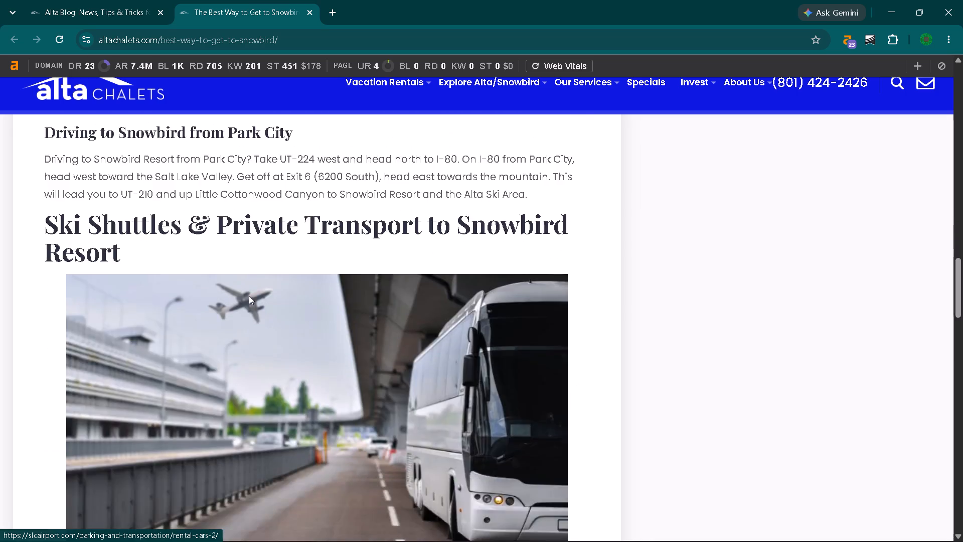
scroll(249, 296, down, 6)
scroll(76, 295, down, 3)
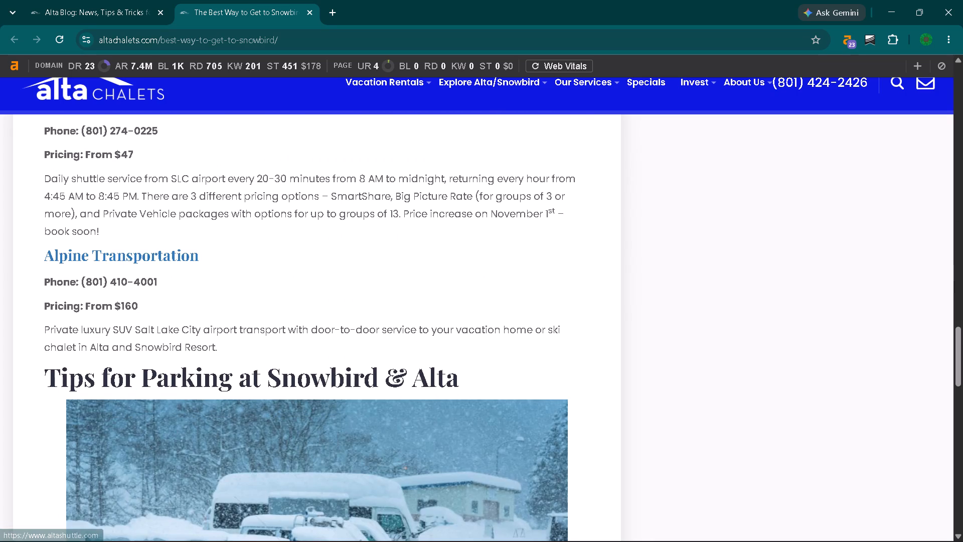
scroll(99, 270, down, 3)
scroll(106, 289, up, 1)
scroll(137, 332, down, 6)
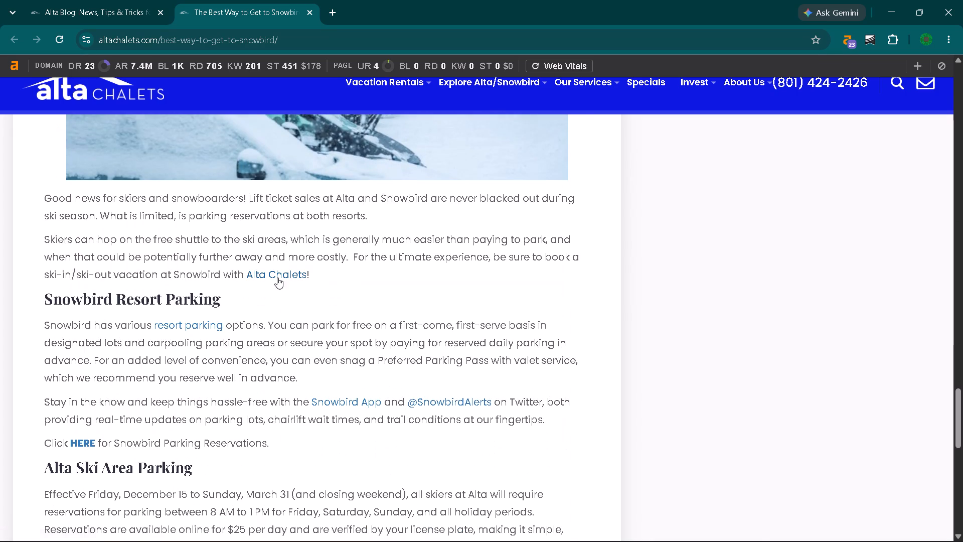
scroll(205, 352, down, 5)
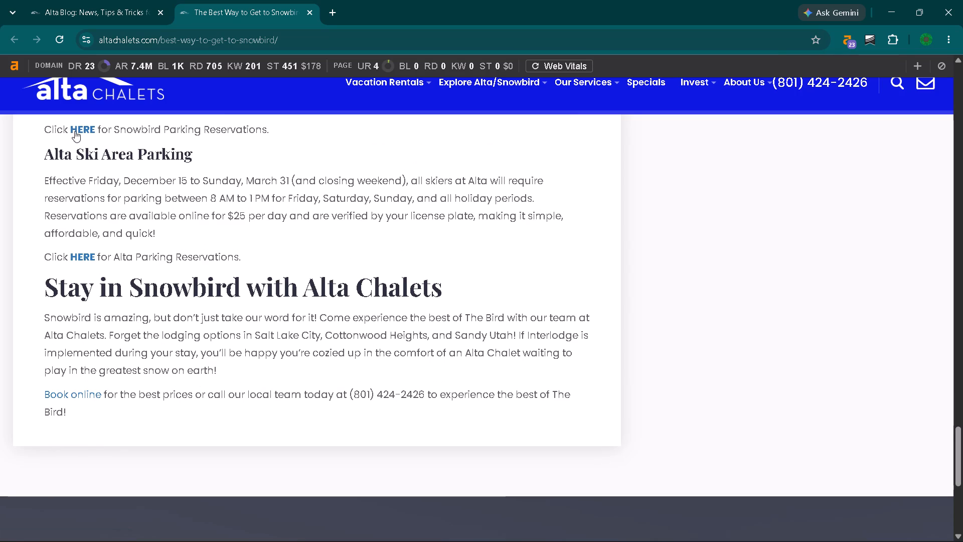
scroll(90, 310, down, 10)
key(ctrl+w)
Open the Top Golf Courses Near Alta article from the second blog page in a new tab.
scroll(173, 221, down, 4)
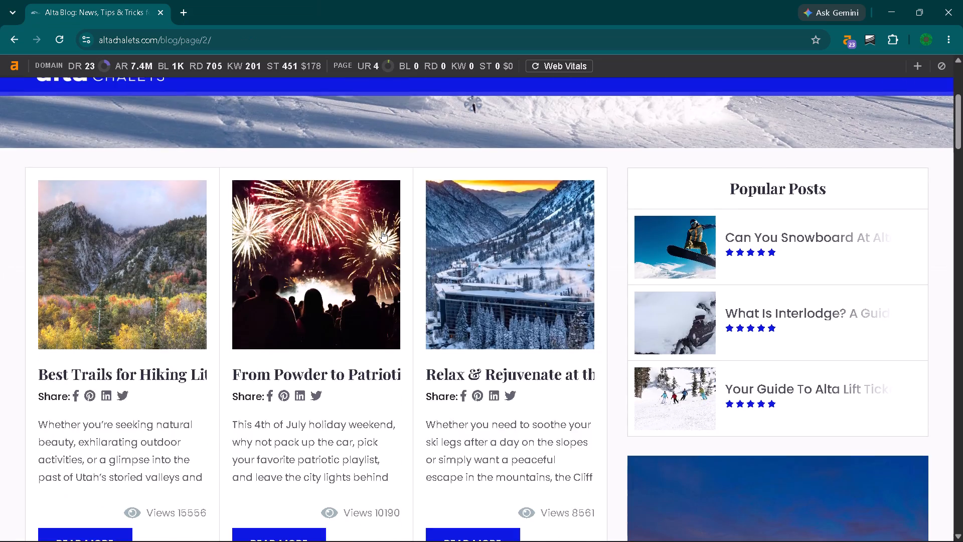
scroll(289, 288, down, 8)
click(323, 200)
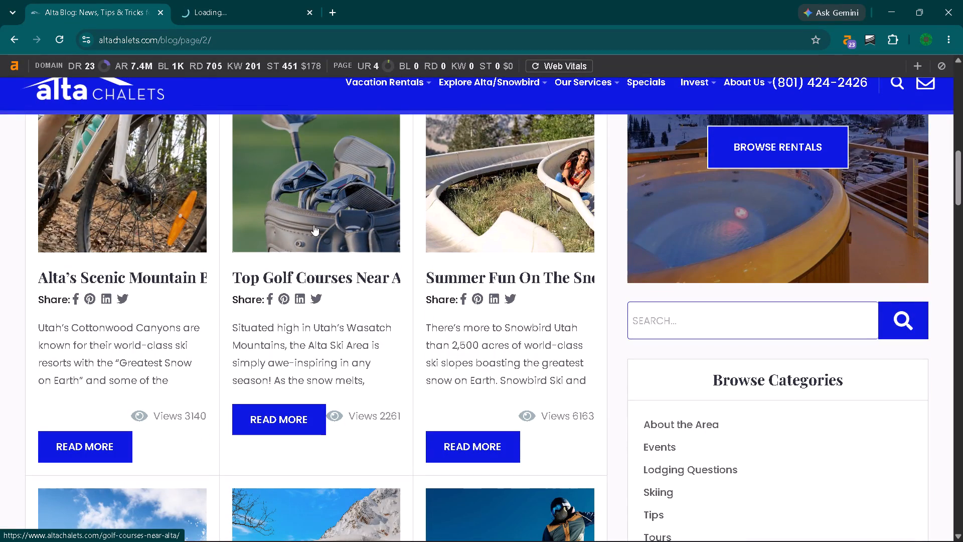
Scan the remaining posts on the second blog page and open the Essentials to Pack article in a new tab.
scroll(435, 228, down, 5)
scroll(378, 281, down, 1)
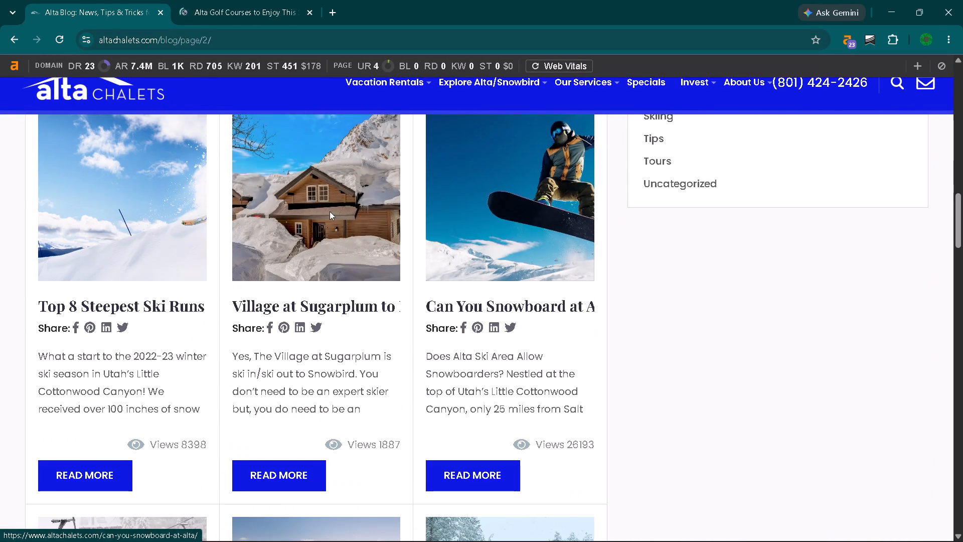
scroll(134, 245, down, 2)
scroll(174, 271, down, 2)
scroll(290, 298, down, 4)
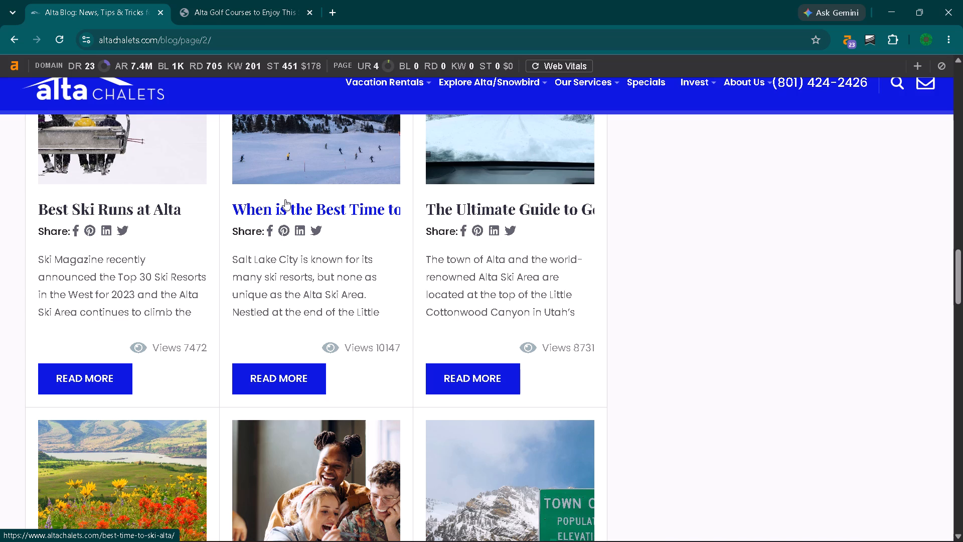
scroll(71, 249, down, 2)
scroll(192, 328, down, 3)
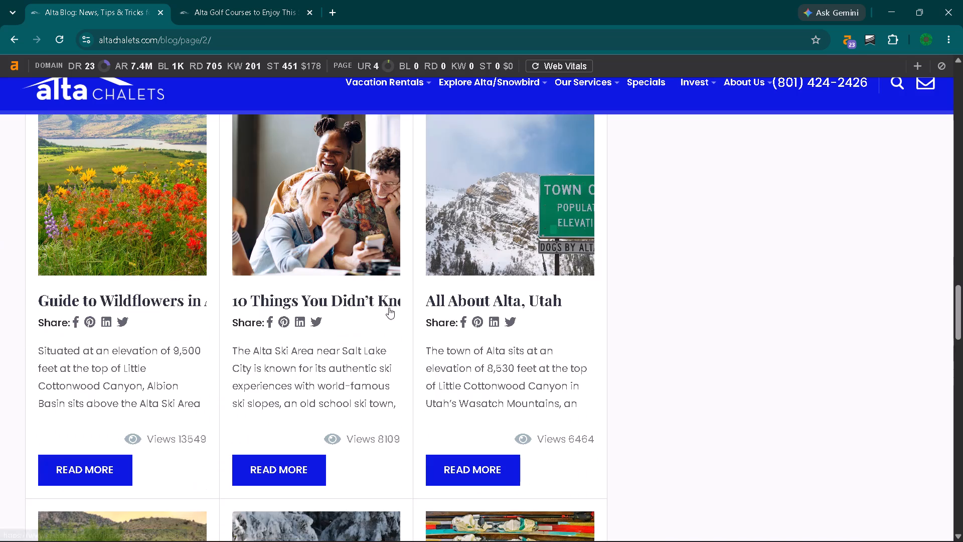
scroll(187, 286, down, 2)
scroll(296, 306, down, 3)
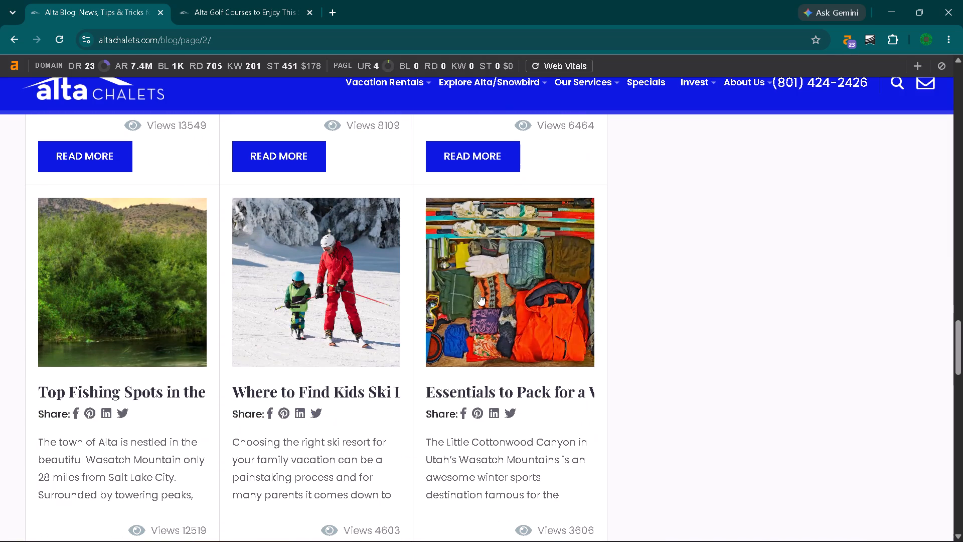
scroll(517, 306, down, 1)
right_click(497, 195)
click(556, 205)
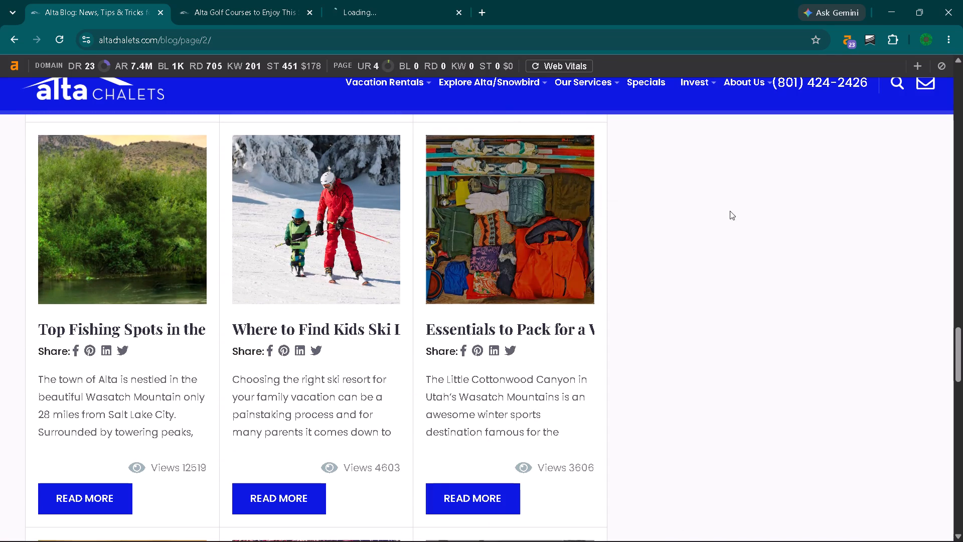
Review the Essentials to Pack for a Ski Trip article and its in-text link destinations, and close the article.
click(387, 0)
scroll(151, 187, down, 2)
scroll(225, 258, down, 3)
scroll(216, 369, down, 10)
scroll(182, 320, down, 2)
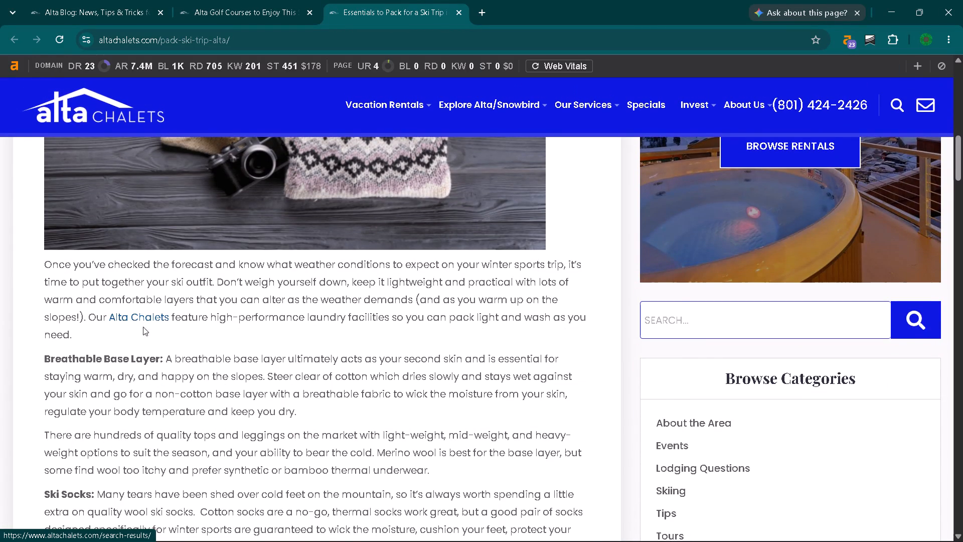
scroll(160, 327, down, 10)
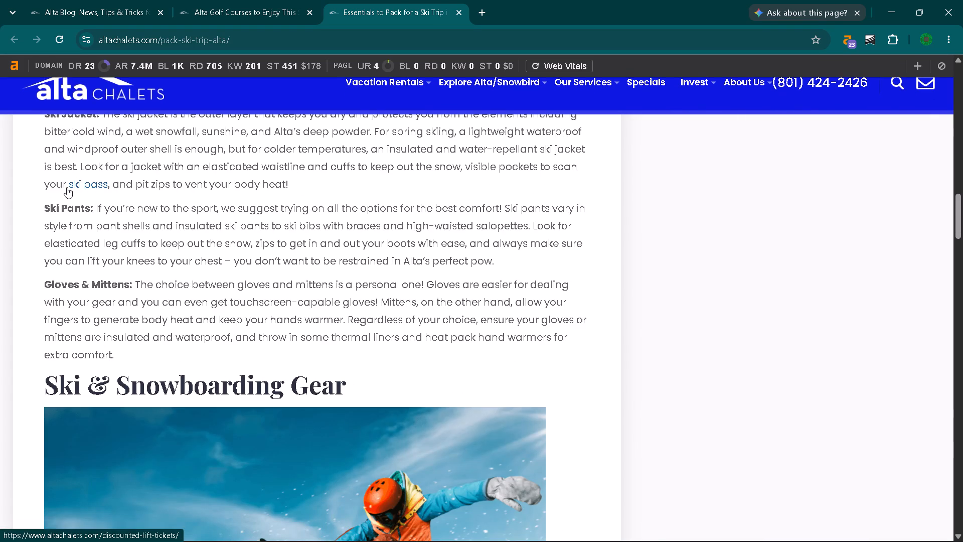
scroll(72, 205, down, 5)
scroll(167, 254, down, 5)
scroll(153, 340, down, 6)
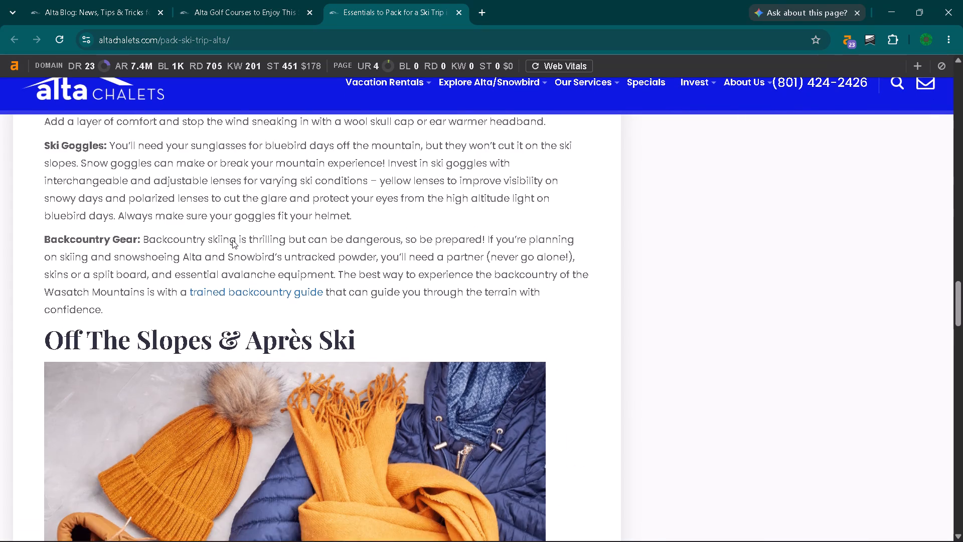
scroll(167, 298, down, 7)
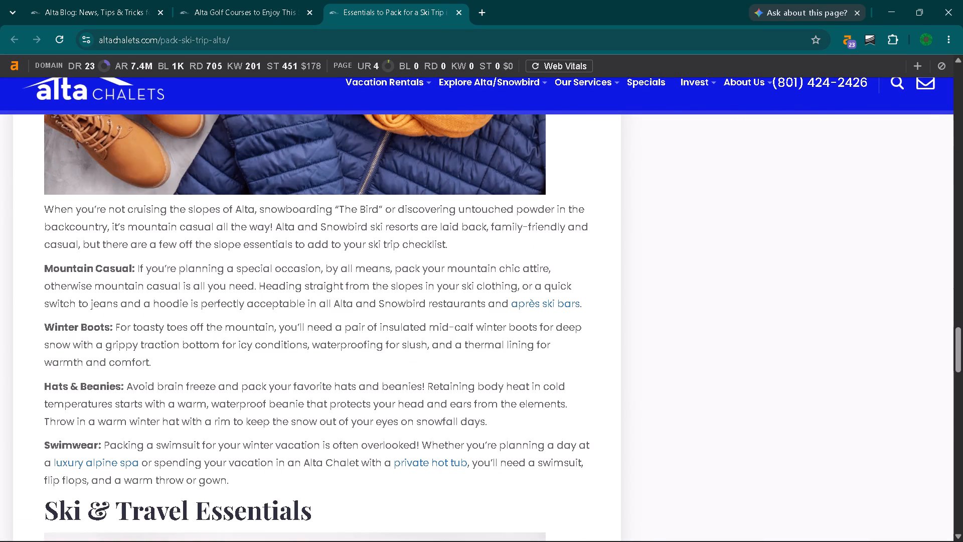
scroll(90, 323, down, 4)
scroll(105, 227, down, 7)
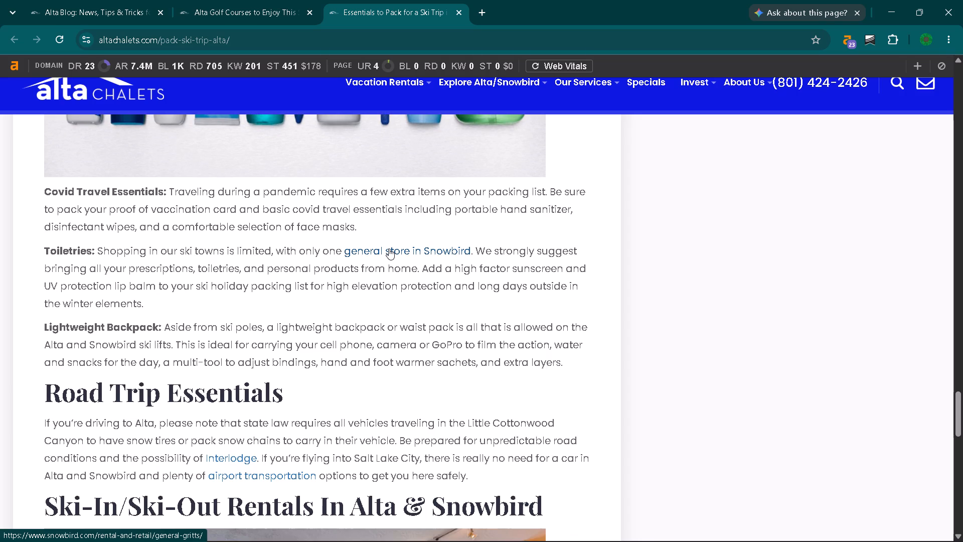
scroll(320, 353, down, 2)
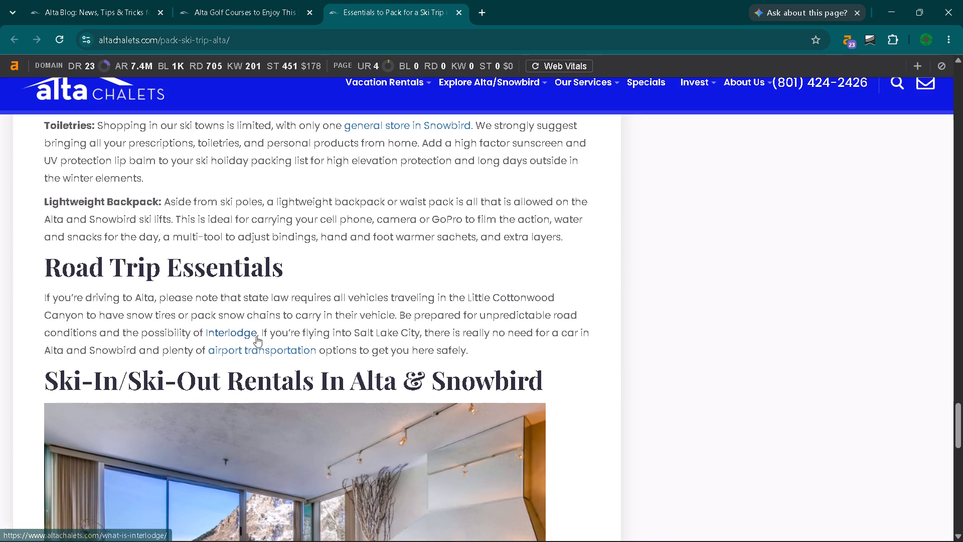
scroll(269, 342, down, 7)
scroll(239, 273, down, 1)
scroll(78, 340, down, 1)
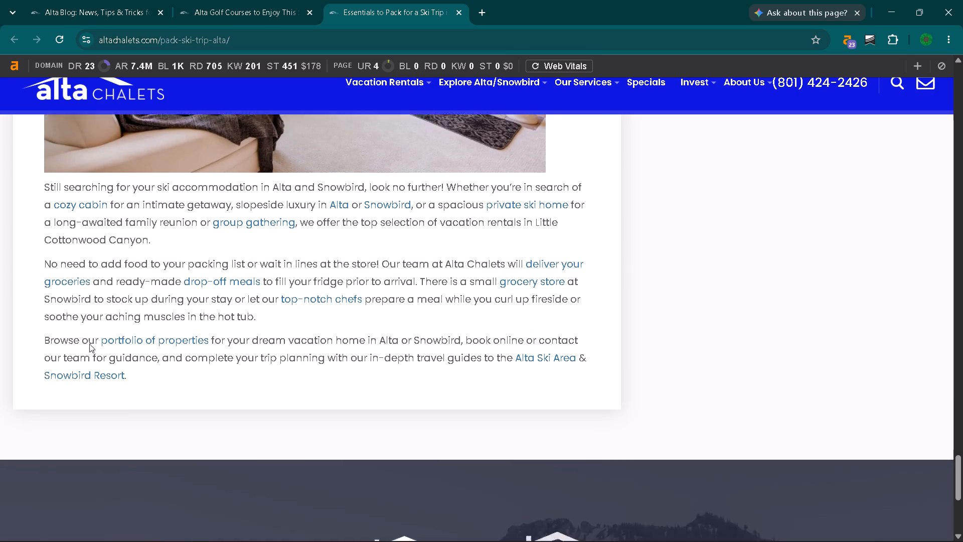
scroll(89, 344, down, 5)
scroll(152, 307, up, 2)
scroll(197, 314, down, 6)
key(ctrl+w)
Review the Alta golf courses article and its in-text link destinations down to the footer, and close the article.
scroll(312, 329, down, 6)
scroll(140, 322, down, 2)
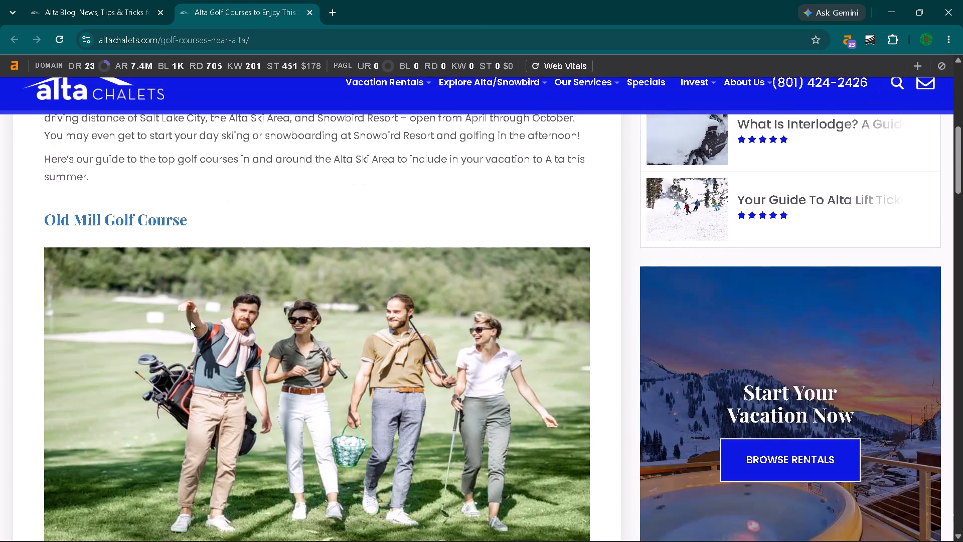
scroll(91, 187, down, 5)
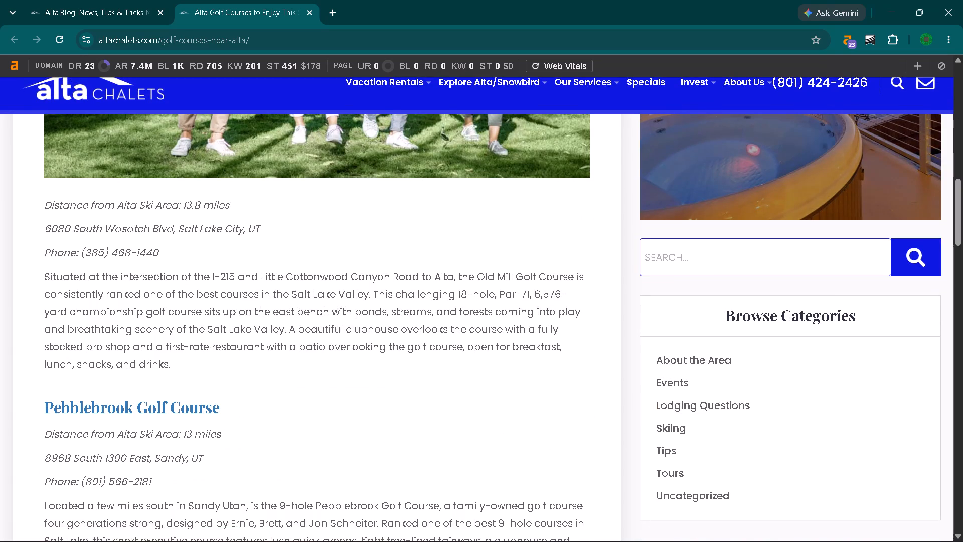
scroll(116, 404, down, 5)
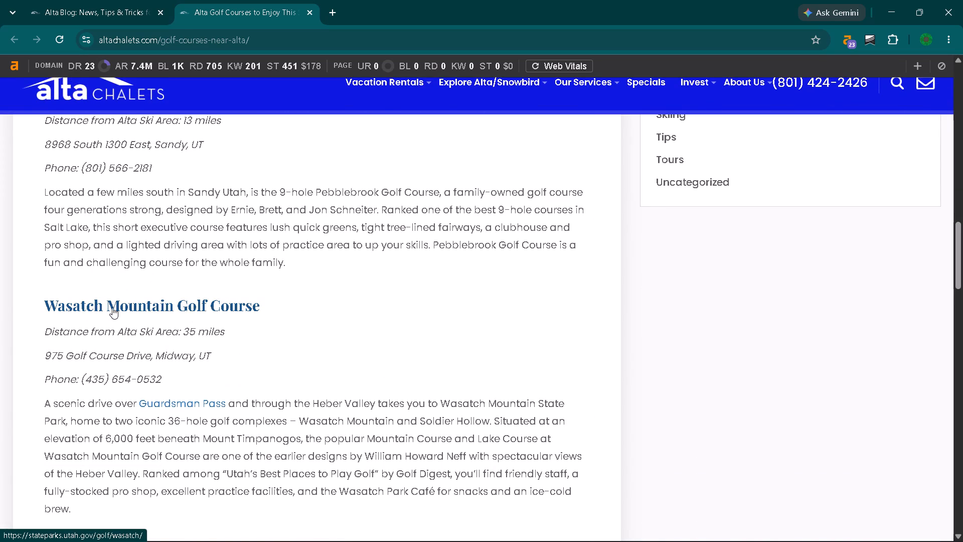
scroll(162, 406, down, 3)
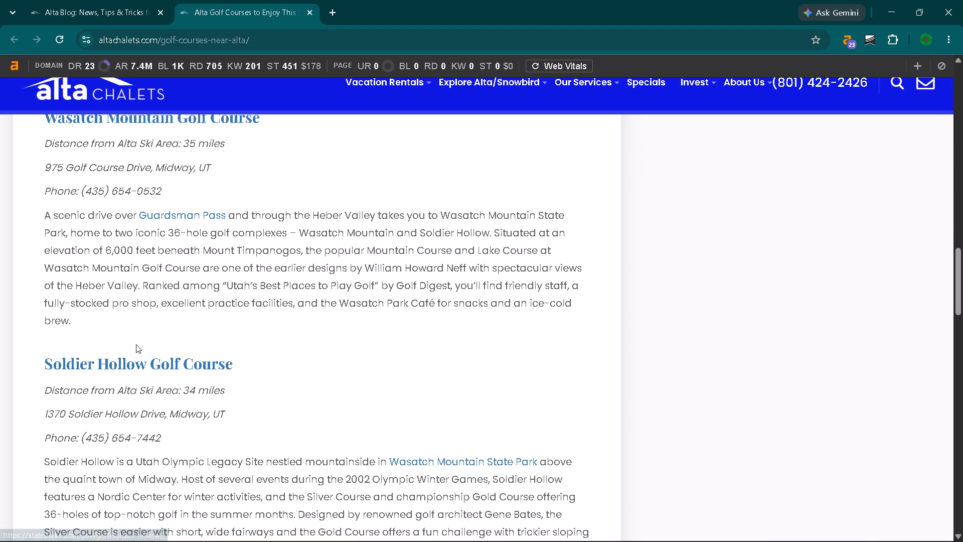
scroll(136, 368, down, 7)
scroll(80, 321, down, 2)
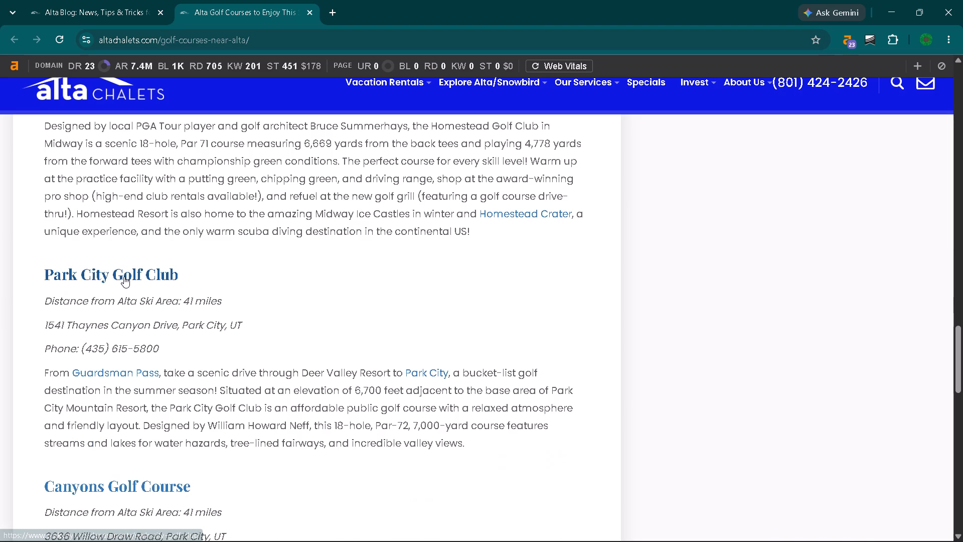
scroll(111, 325, down, 5)
scroll(109, 284, down, 8)
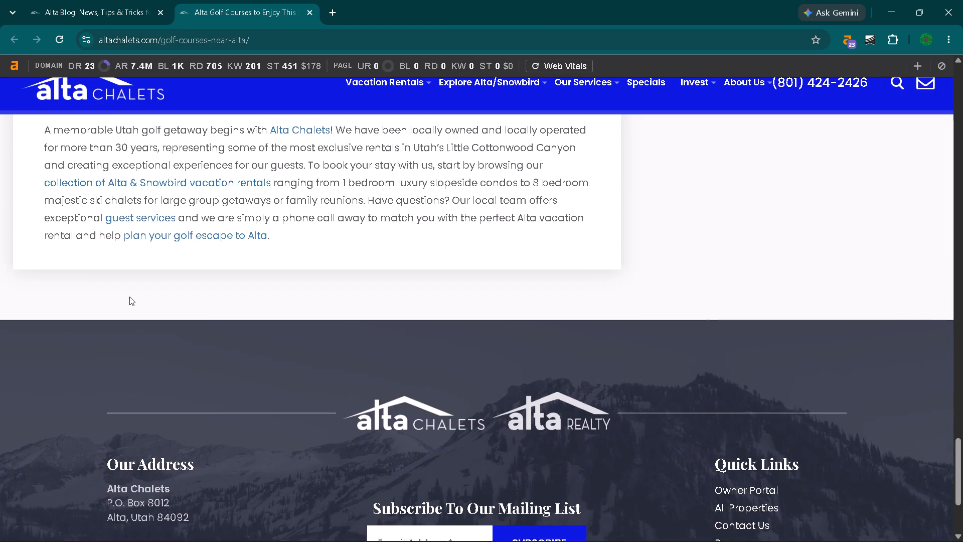
scroll(129, 297, down, 5)
key(ctrl+w)
Look through the last posts on the second blog page and go to page 3 of the blog.
scroll(152, 230, down, 3)
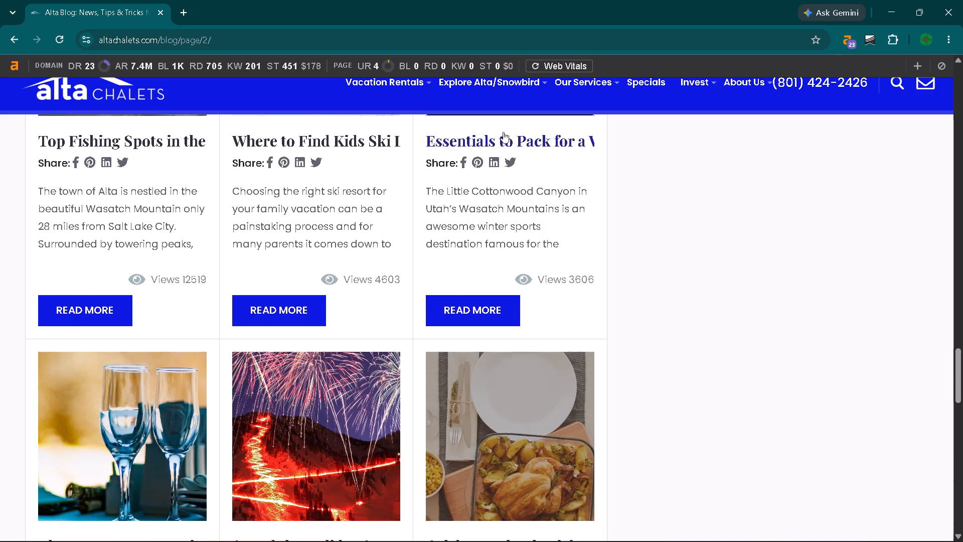
scroll(271, 235, down, 3)
scroll(162, 288, down, 2)
scroll(469, 254, down, 3)
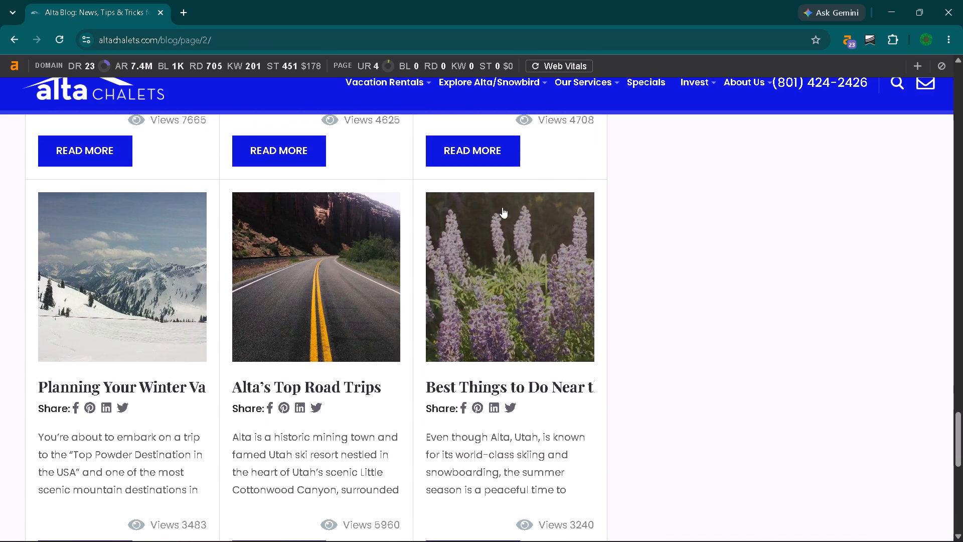
scroll(502, 207, down, 3)
scroll(197, 309, down, 1)
click(155, 426)
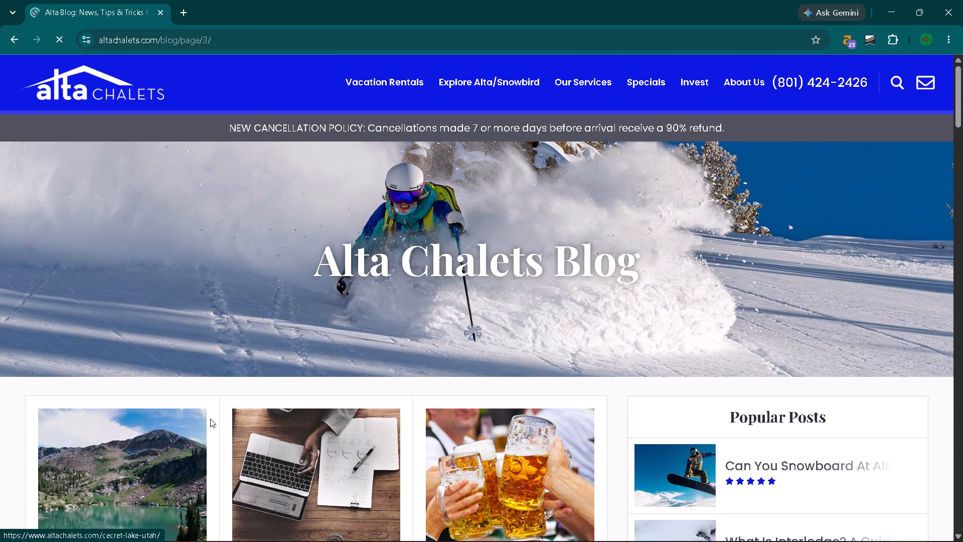
Scan the posts on page 3 of the Alta Chalets blog down to the pagination at its end.
scroll(154, 438, down, 6)
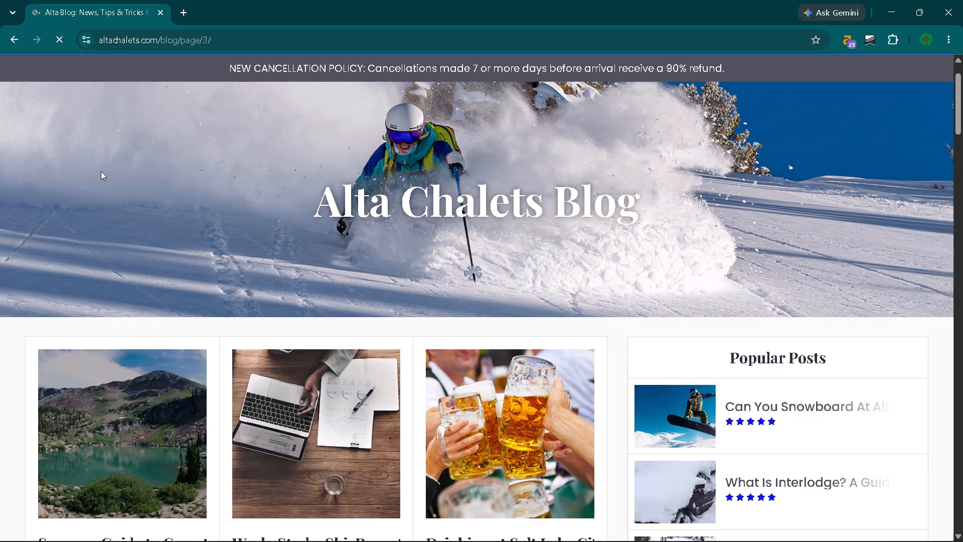
ctrl+click(101, 171)
scroll(36, 228, down, 4)
scroll(279, 281, down, 2)
scroll(228, 286, down, 3)
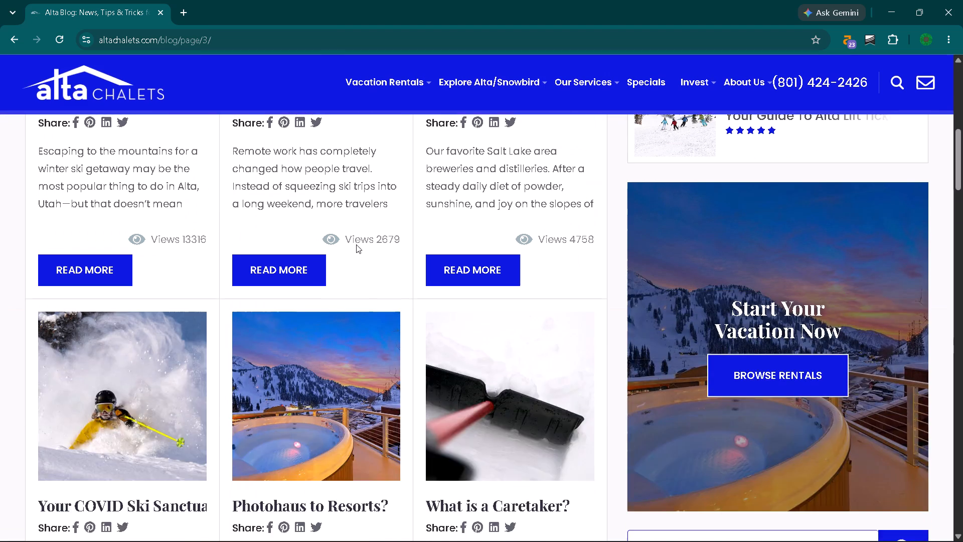
scroll(356, 244, down, 1)
scroll(4, 297, down, 8)
scroll(310, 304, down, 2)
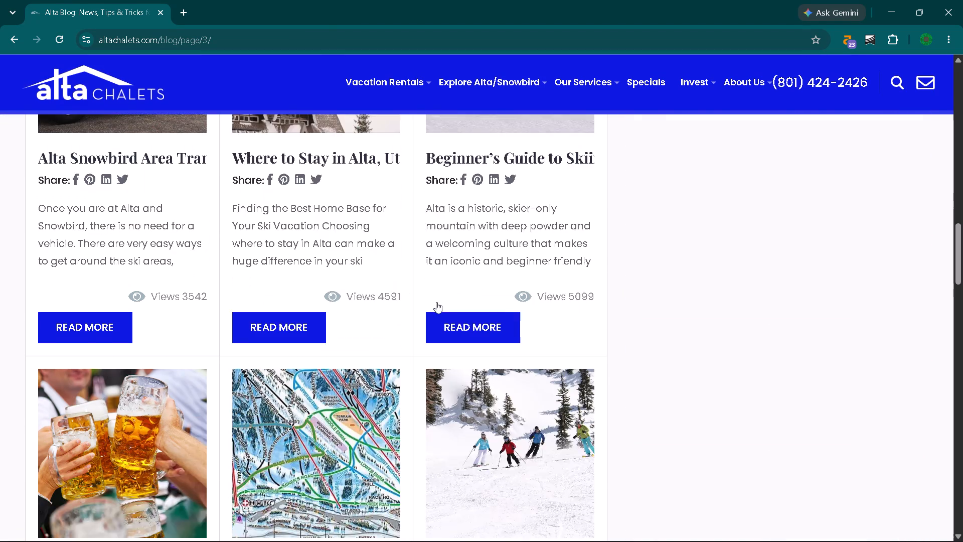
scroll(232, 266, down, 5)
scroll(40, 225, down, 6)
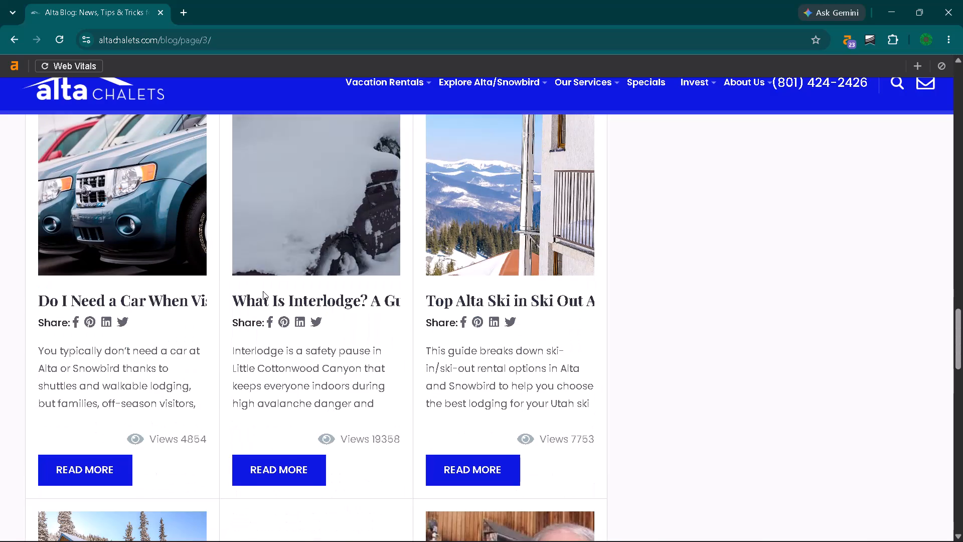
scroll(291, 236, down, 4)
scroll(407, 312, down, 3)
scroll(276, 229, down, 4)
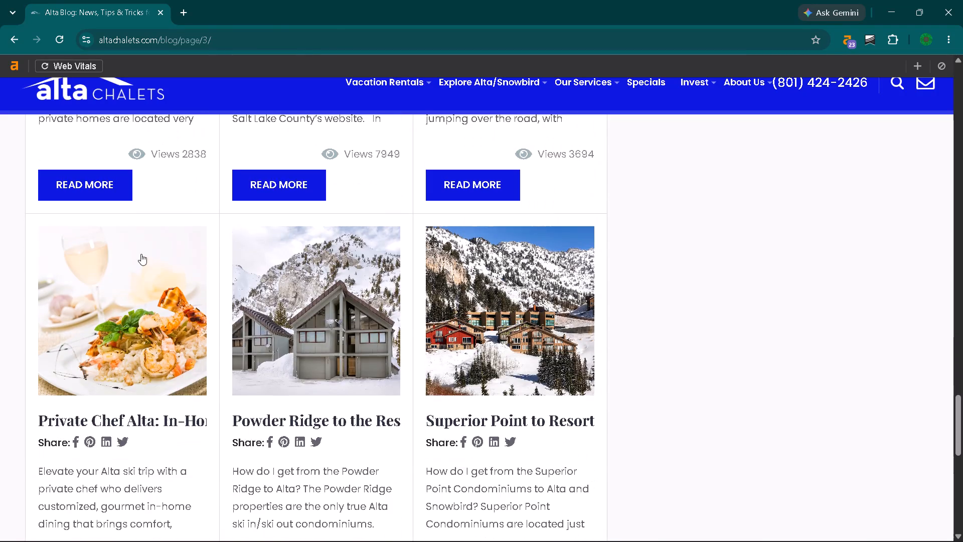
scroll(208, 276, down, 3)
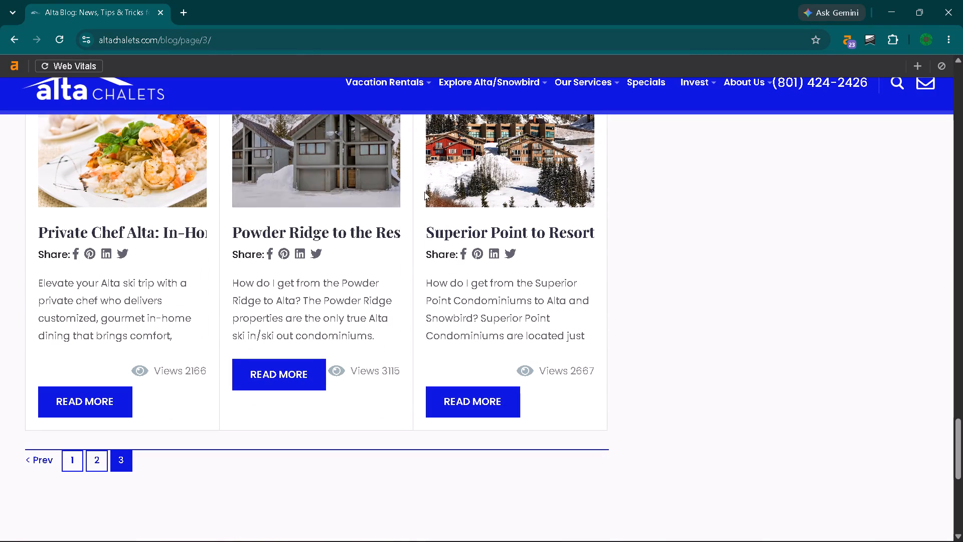
scroll(403, 263, up, 1)
scroll(378, 260, down, 3)
scroll(284, 252, up, 2)
Return to the BuzzStream prospect window, advance to the Elegant Linen prospect, and close the Alta Chalets site.
key(alt+Tab)
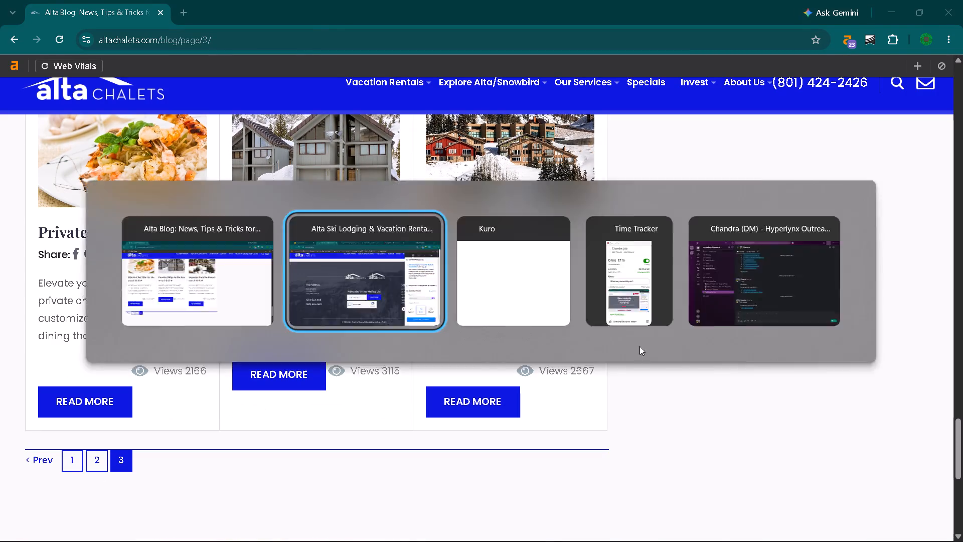
click(808, 502)
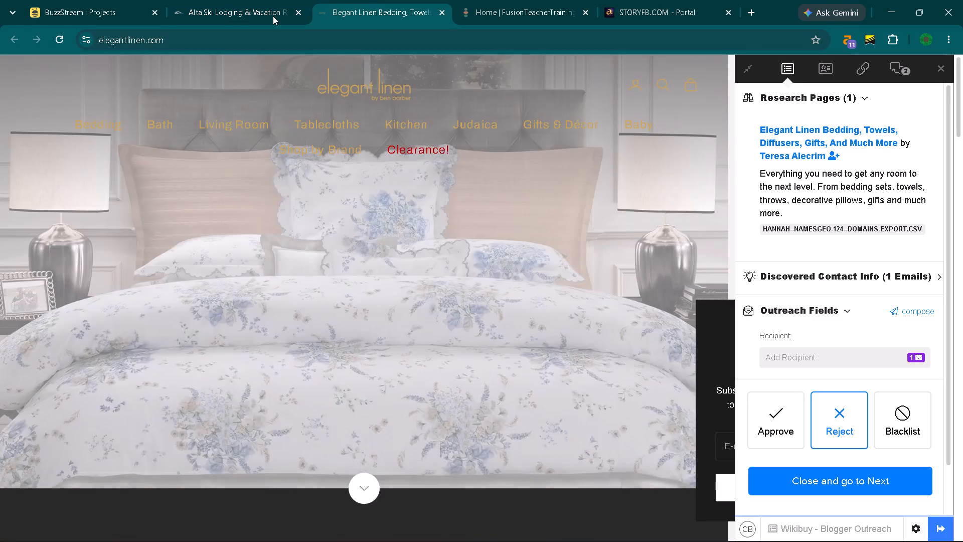
click(295, 12)
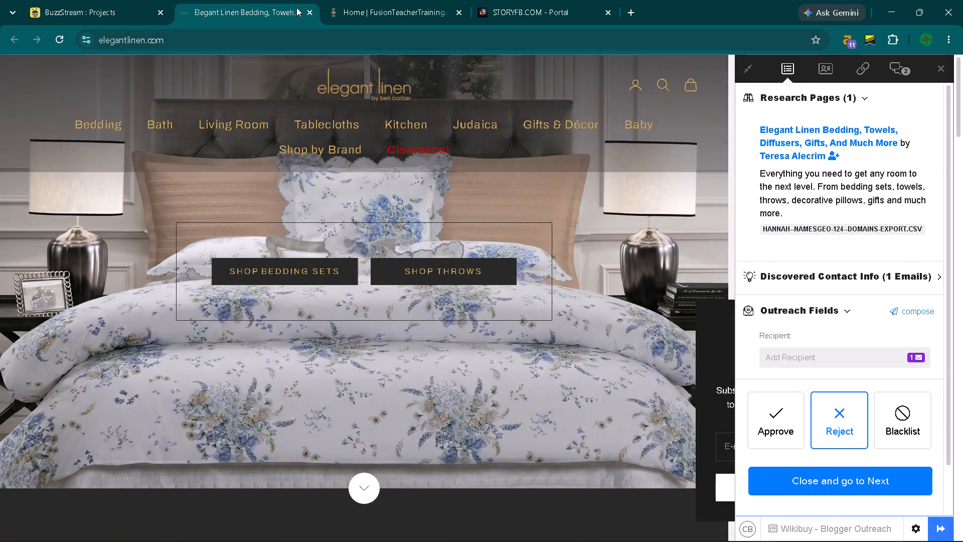
Scan the Elegant Linen homepage down to its footer links.
scroll(187, 237, down, 7)
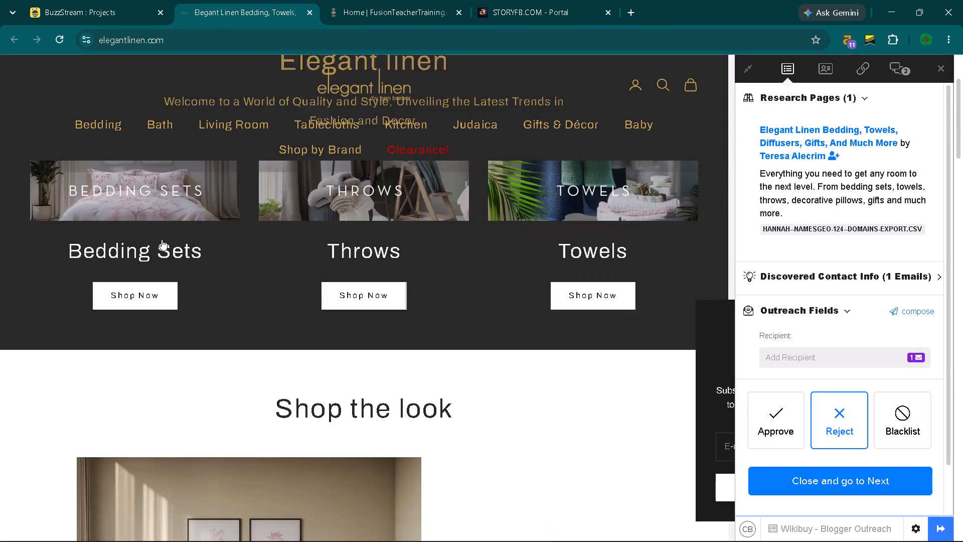
scroll(162, 239, down, 20)
scroll(162, 239, down, 15)
scroll(281, 361, up, 2)
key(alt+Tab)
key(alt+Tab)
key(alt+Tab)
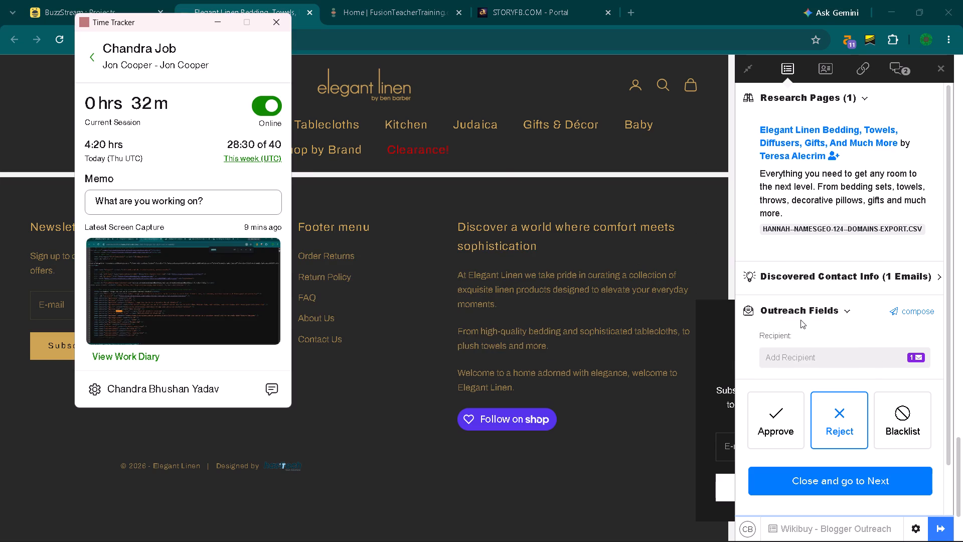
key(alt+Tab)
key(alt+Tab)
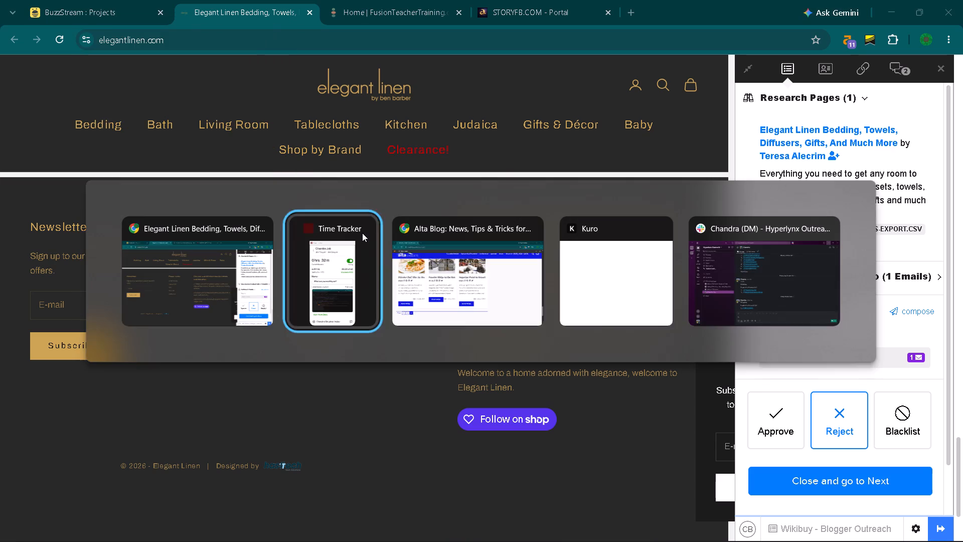
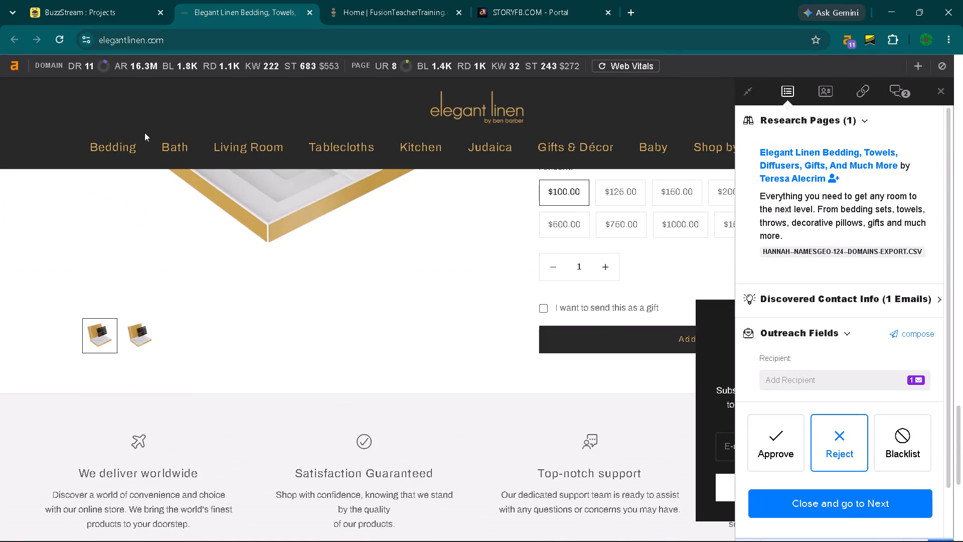
Copy the elegantlinen.com address and open the site in the other browser window that shows the Alta blog.
click(204, 42)
key(ctrl+c)
key(ctrl+c)
key(ctrl+c)
key(alt+Tab)
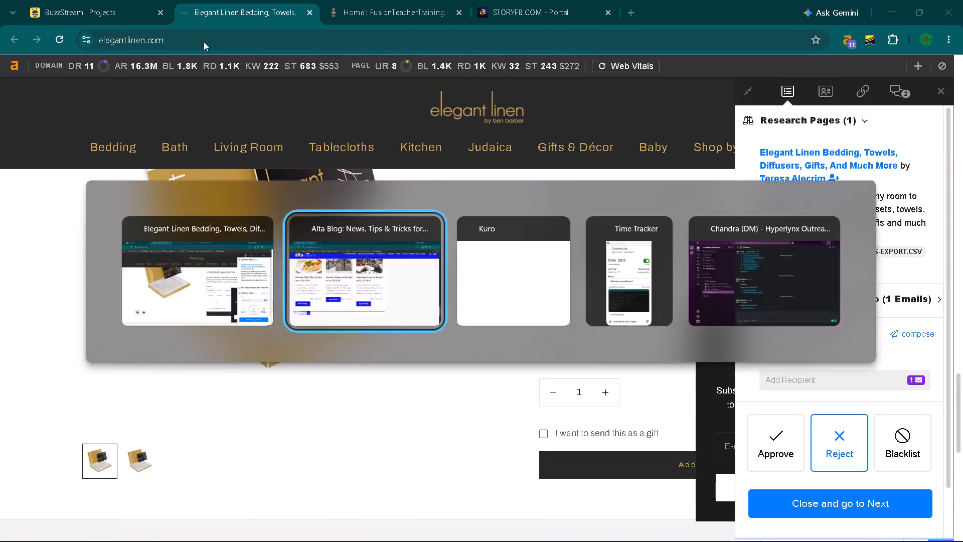
click(204, 42)
key(ctrl+v)
key(Return)
key(alt+Tab)
click(0, 296)
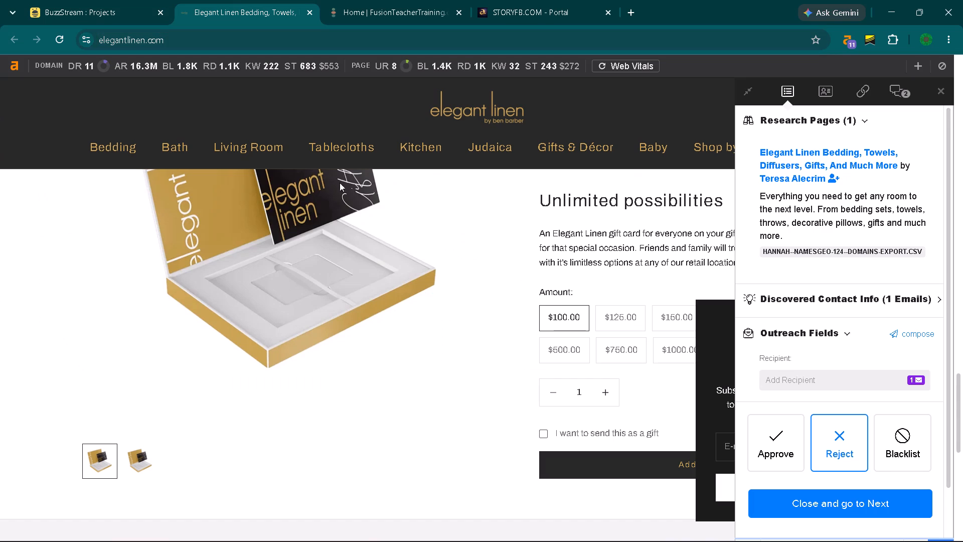
key(alt+Tab)
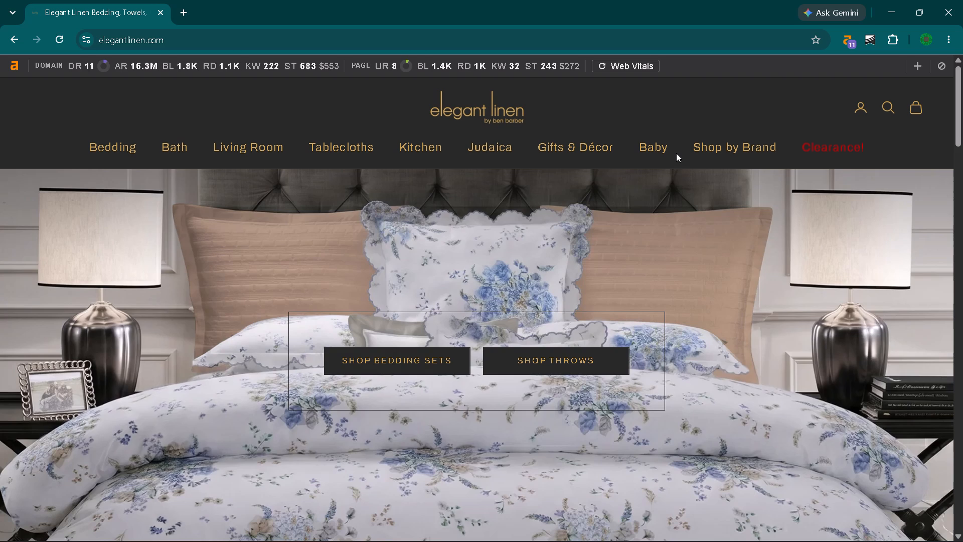
Check the Elegant Linen homepage's footer menu for a blog link.
scroll(547, 226, down, 10)
drag(962, 191, 962, 520)
scroll(203, 353, down, 5)
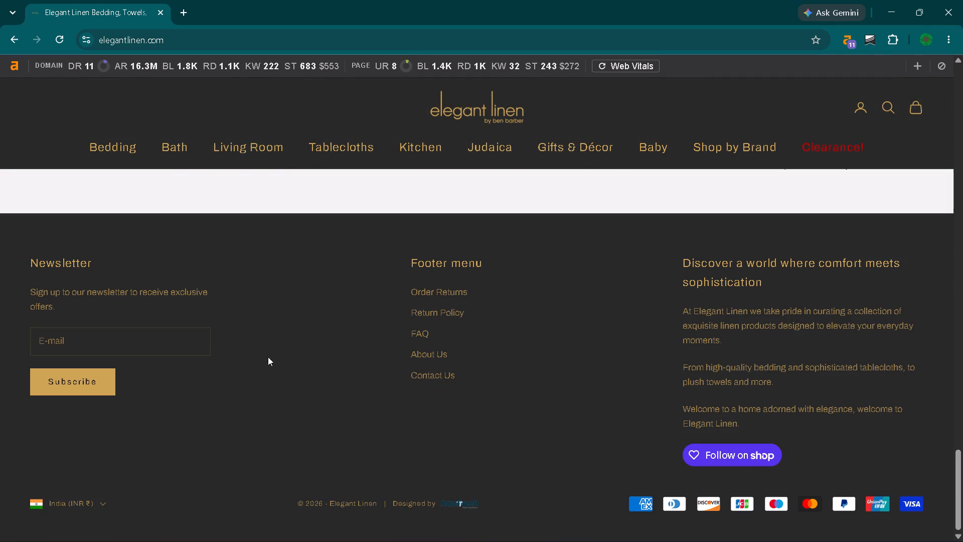
click(338, 391)
Return to the BuzzStream prospect window, close the Elegant Linen prospect and go to the next one.
key(alt+Tab)
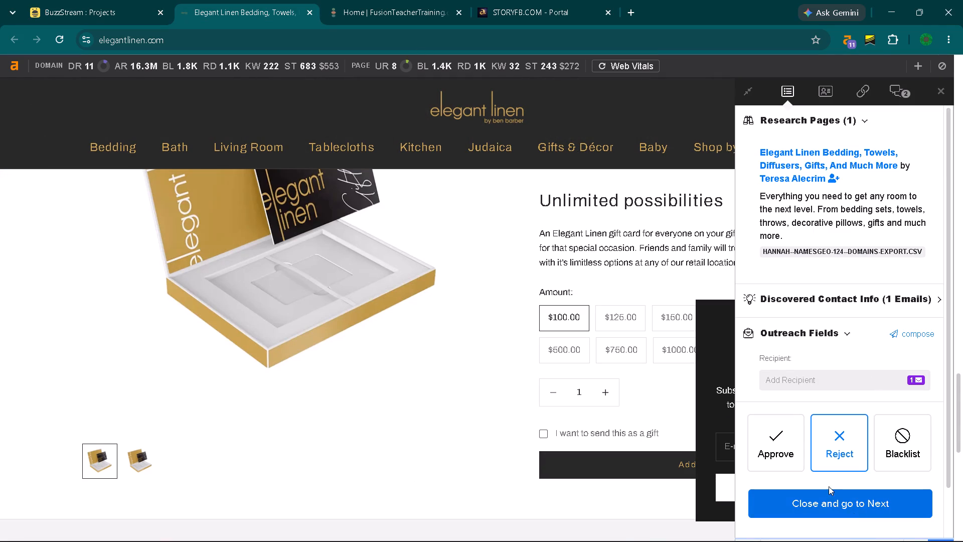
click(827, 486)
click(817, 501)
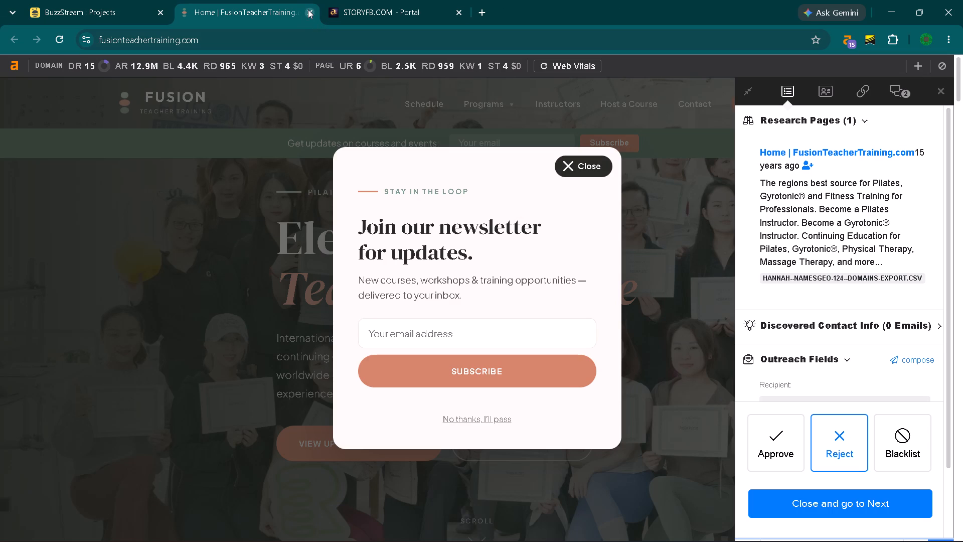
Close the remaining FusionTeacherTraining and STORYFB.COM prospect sites to get back to the BuzzStream research list.
click(308, 10)
click(10, 246)
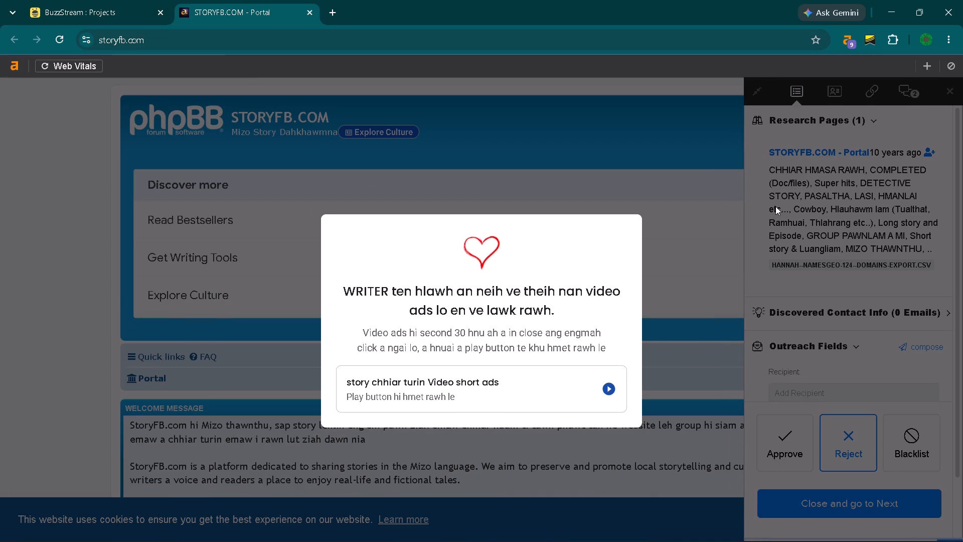
click(824, 502)
key(ctrl+w)
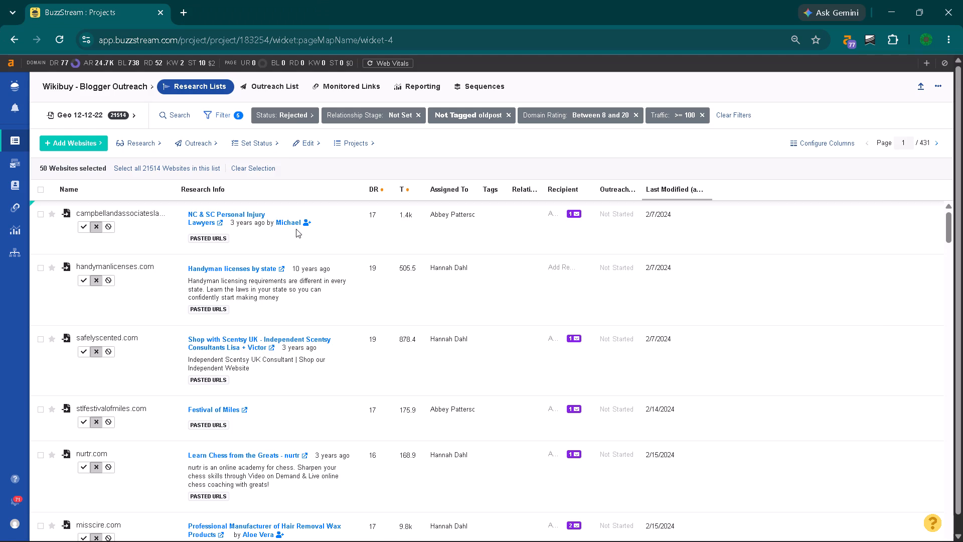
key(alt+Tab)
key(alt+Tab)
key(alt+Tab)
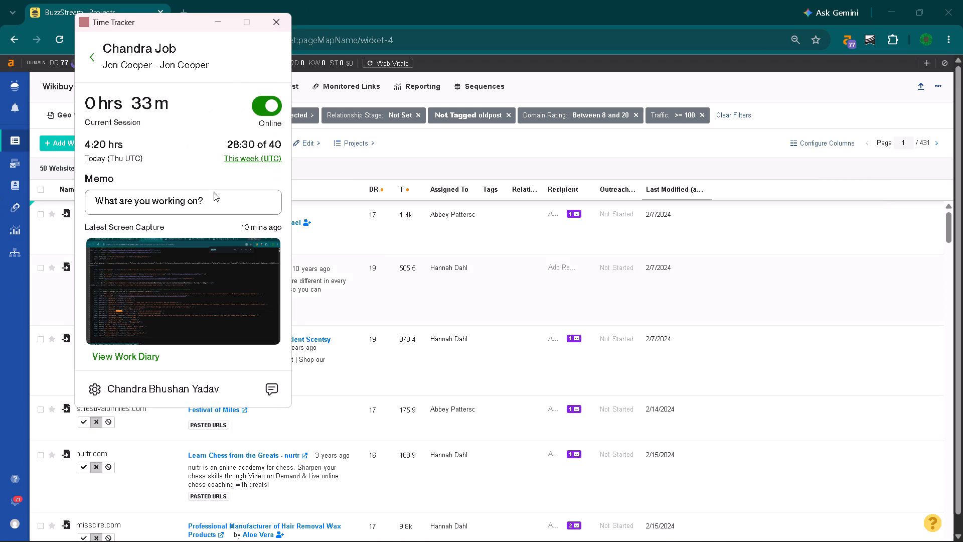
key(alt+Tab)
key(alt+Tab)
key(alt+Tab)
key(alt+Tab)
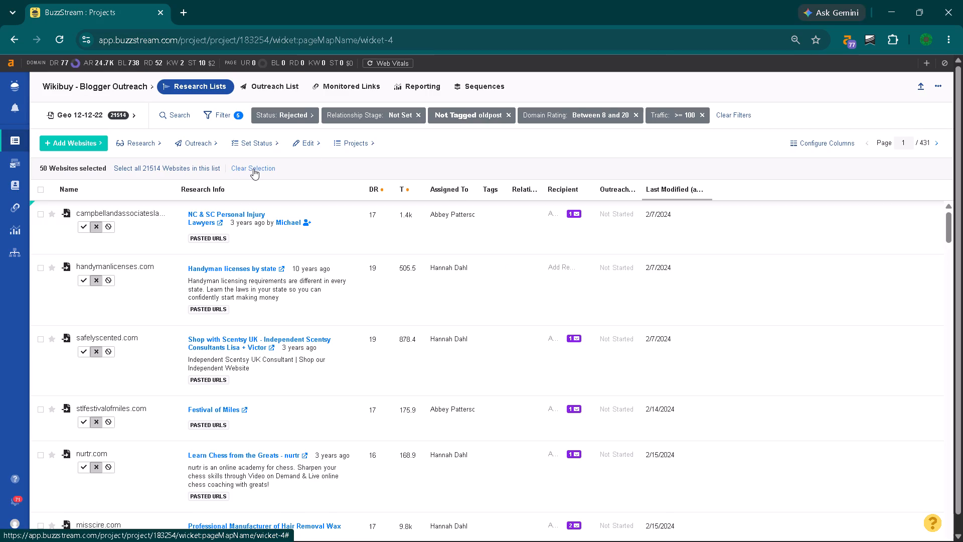
Clear the website selection in the Geo 12-12-22 research list.
click(253, 169)
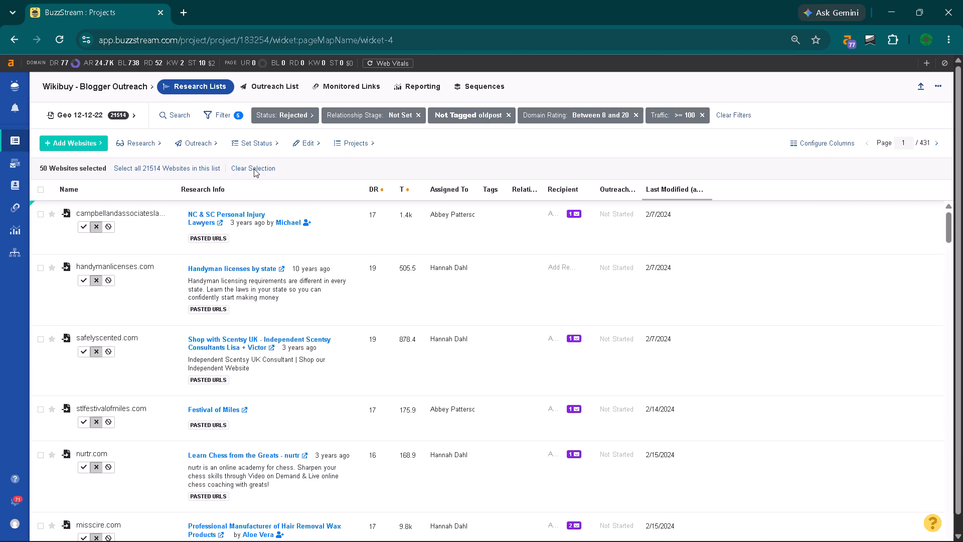
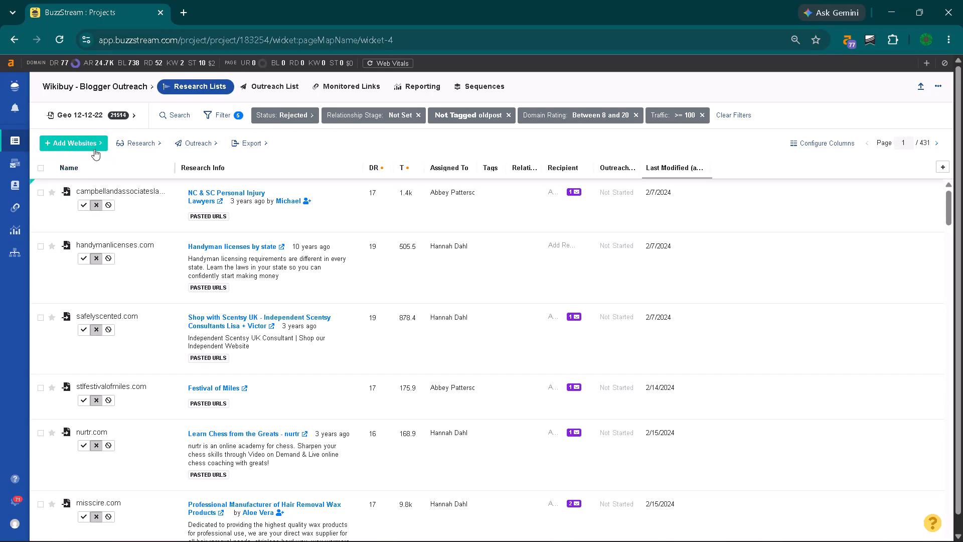
Select every website on the first page of the research list and bulk edit their Overall Rating to High.
click(39, 169)
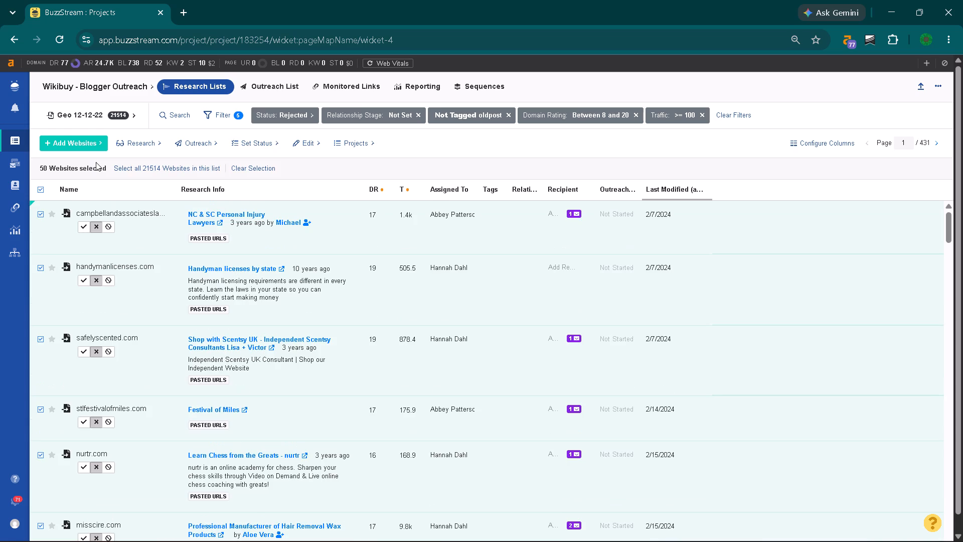
click(296, 140)
click(310, 236)
click(310, 144)
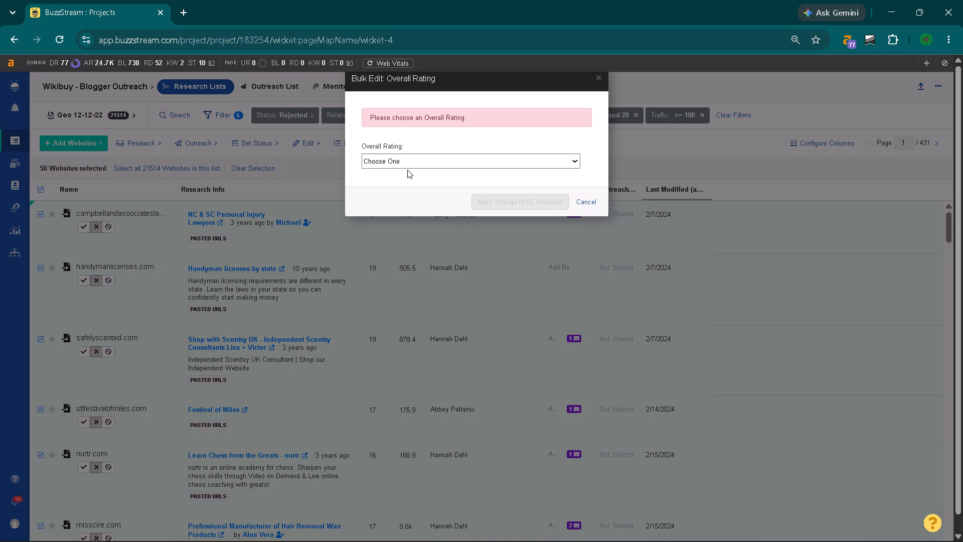
click(401, 162)
click(398, 230)
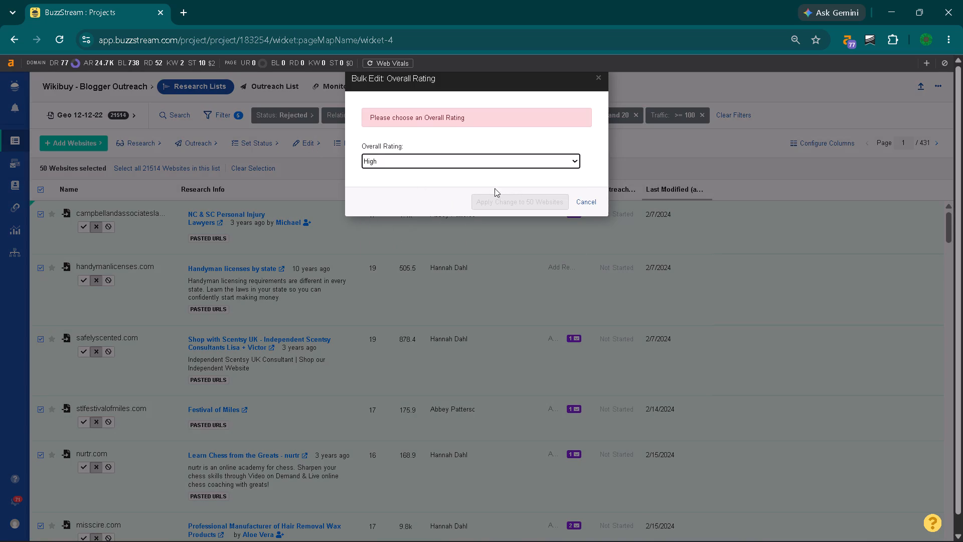
click(412, 186)
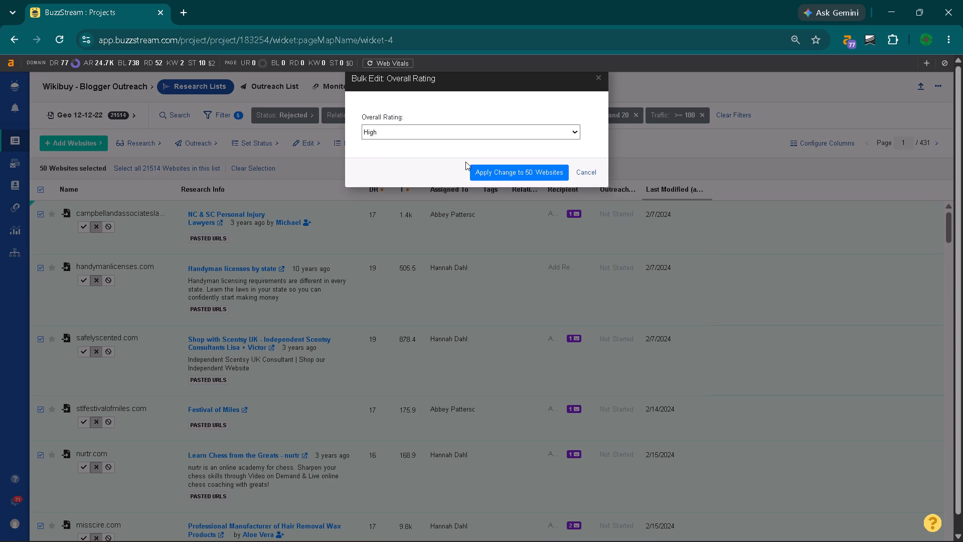
click(485, 173)
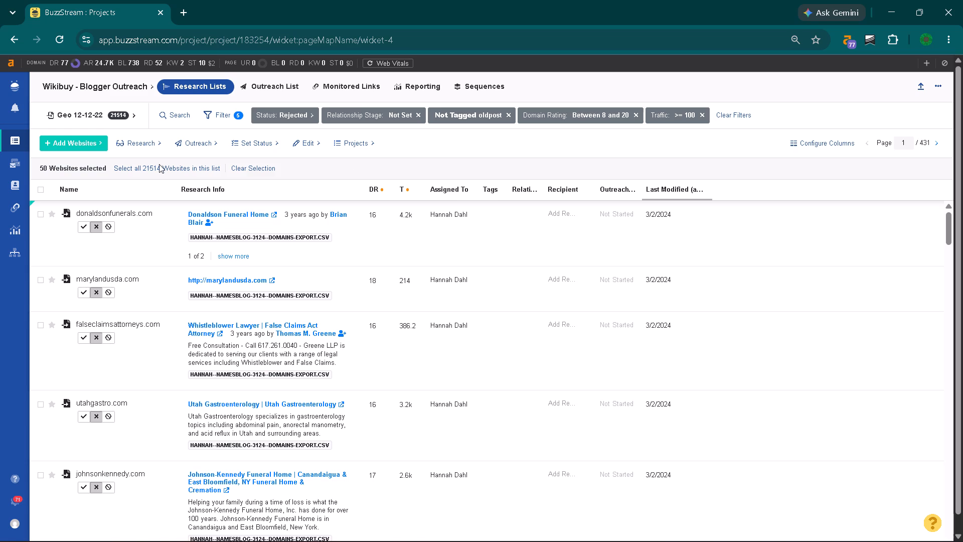
Open the selected research list websites with Review on the Web.
click(144, 143)
click(156, 171)
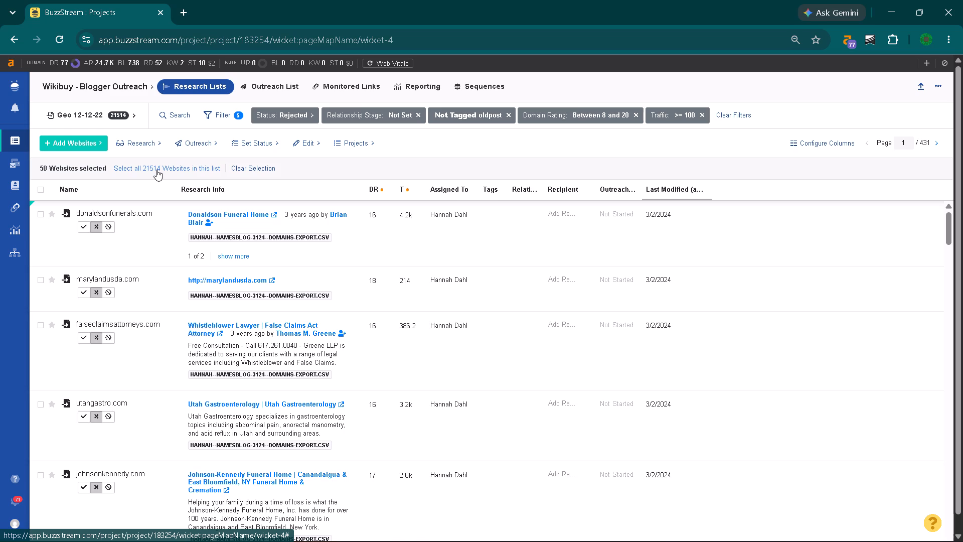
click(132, 144)
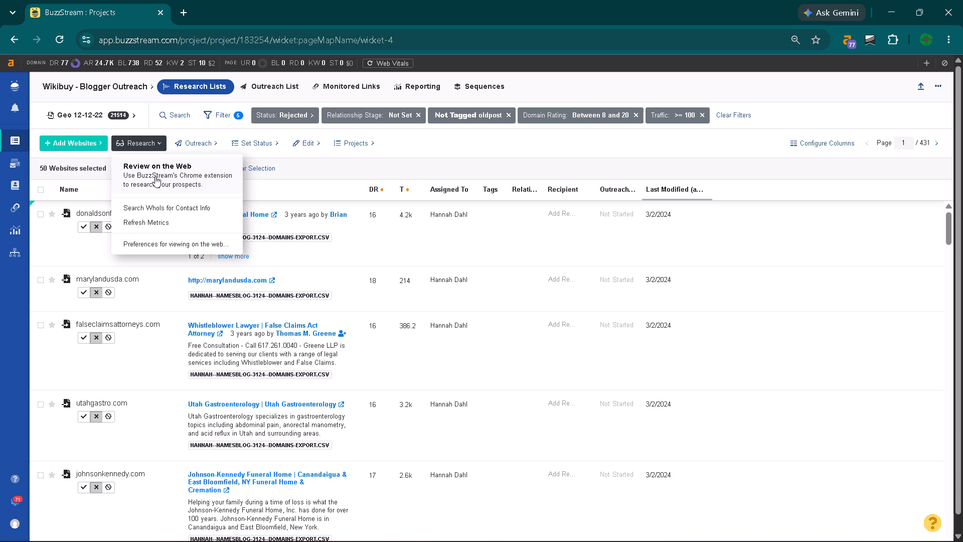
click(148, 168)
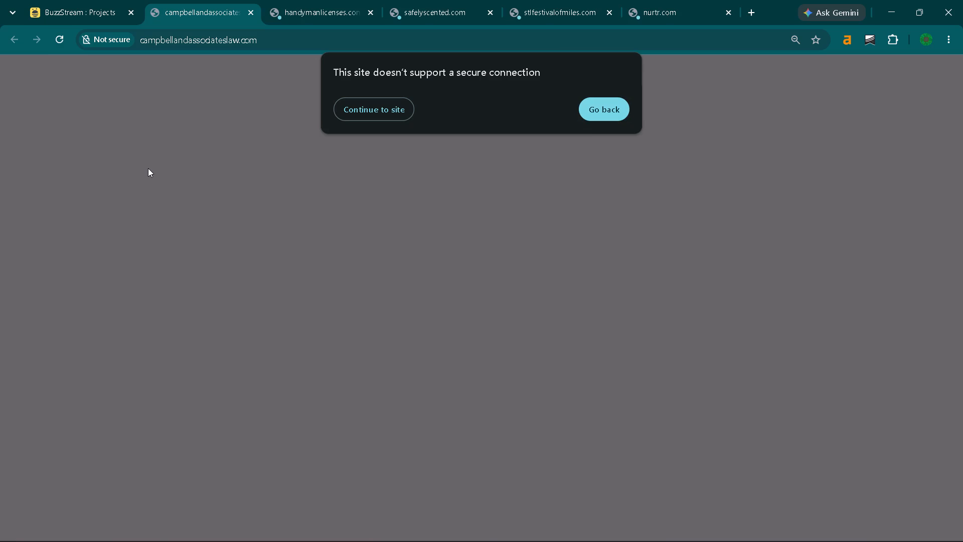
Continue to the unsecured campbellandassociateslaw.com, handymanlicenses.com, safelyscented.com and stlfestivalofmiles.com sites, then return to the campbellandassociateslaw.com site.
click(382, 96)
click(379, 101)
click(348, 0)
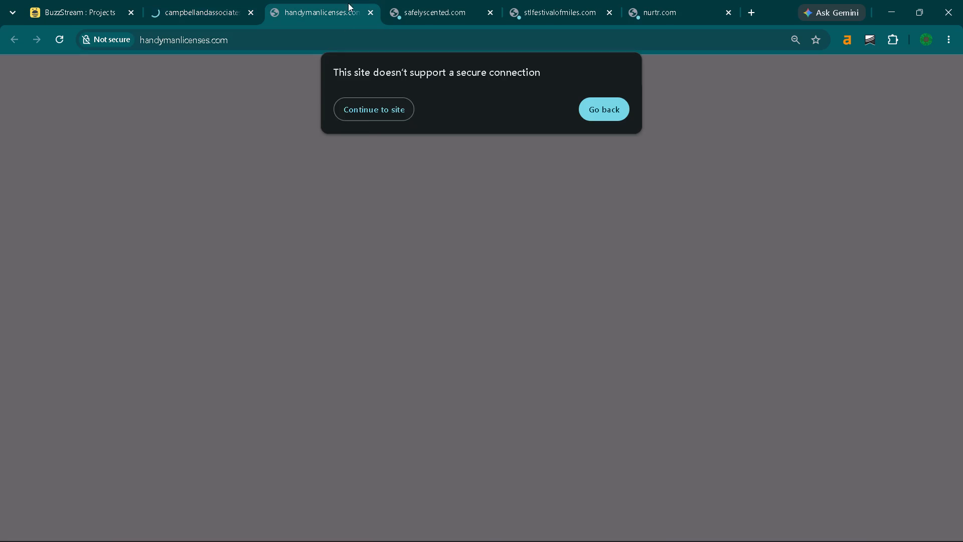
click(364, 122)
click(368, 114)
click(431, 0)
click(382, 104)
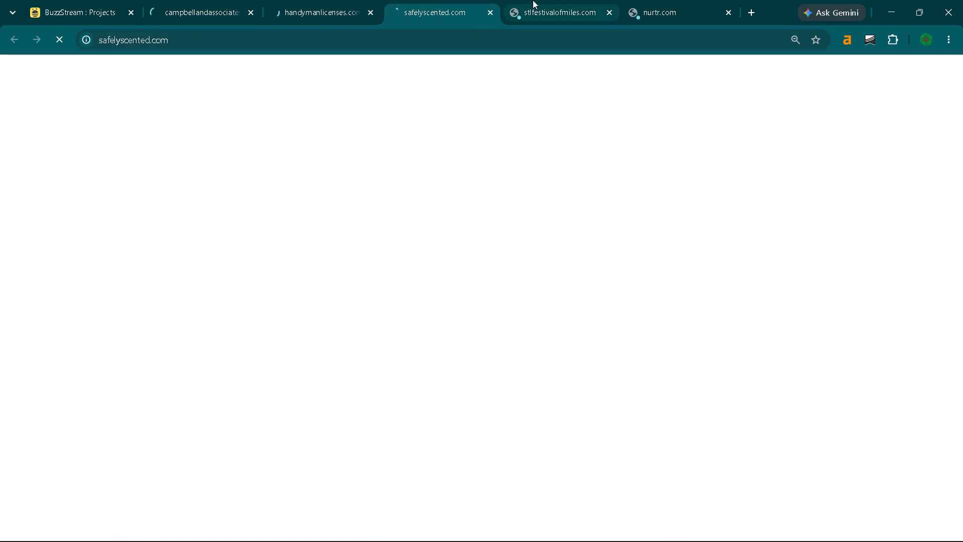
click(533, 0)
click(351, 105)
click(267, 0)
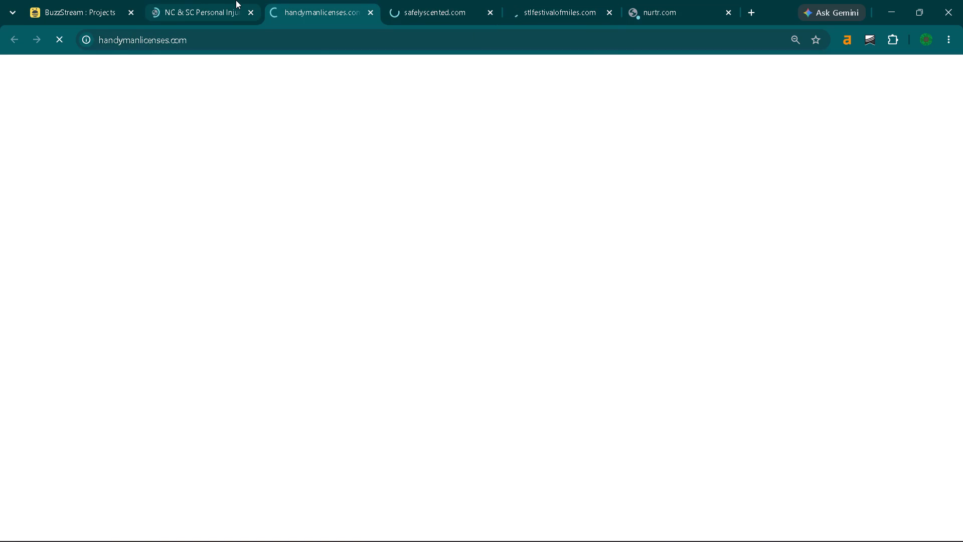
click(236, 0)
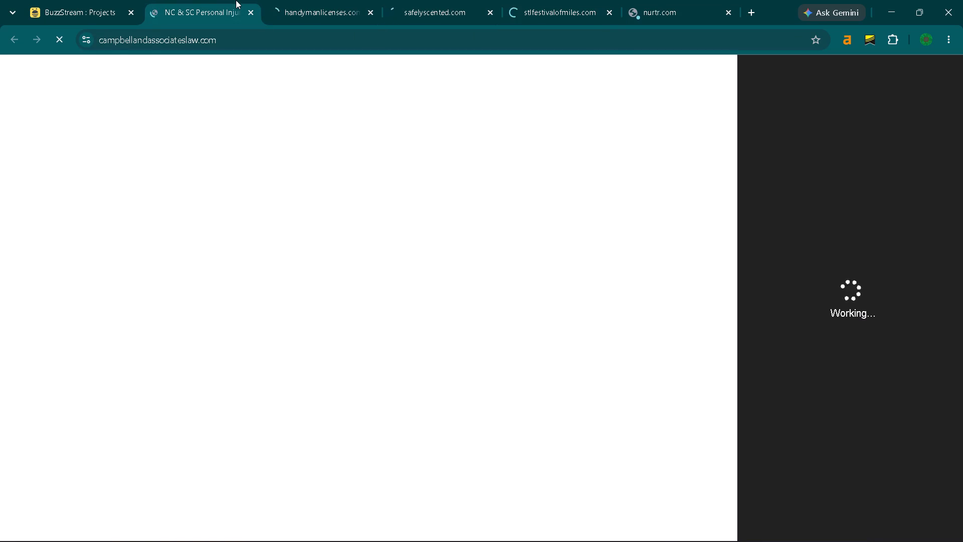
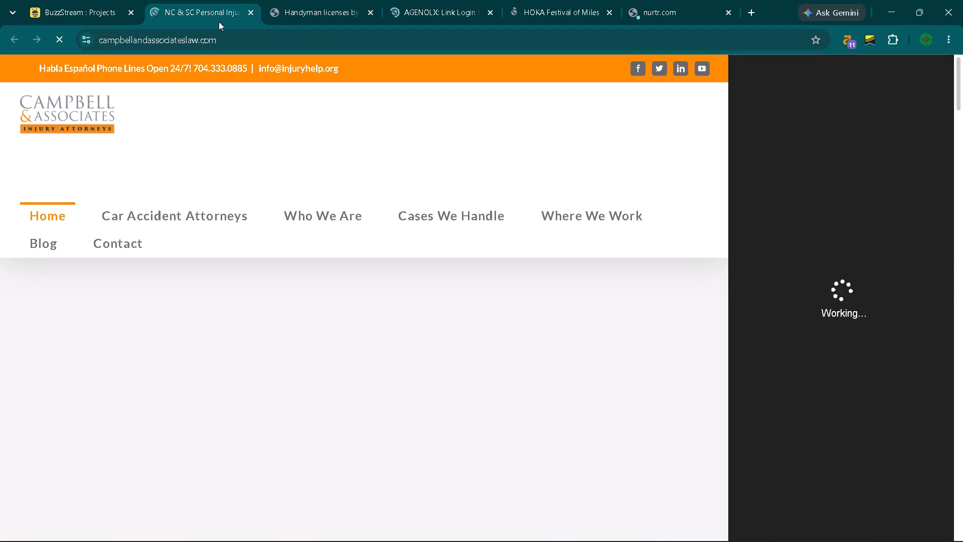
Close the campbellandassociateslaw.com site and move on to the handymanlicenses.com home page.
click(254, 11)
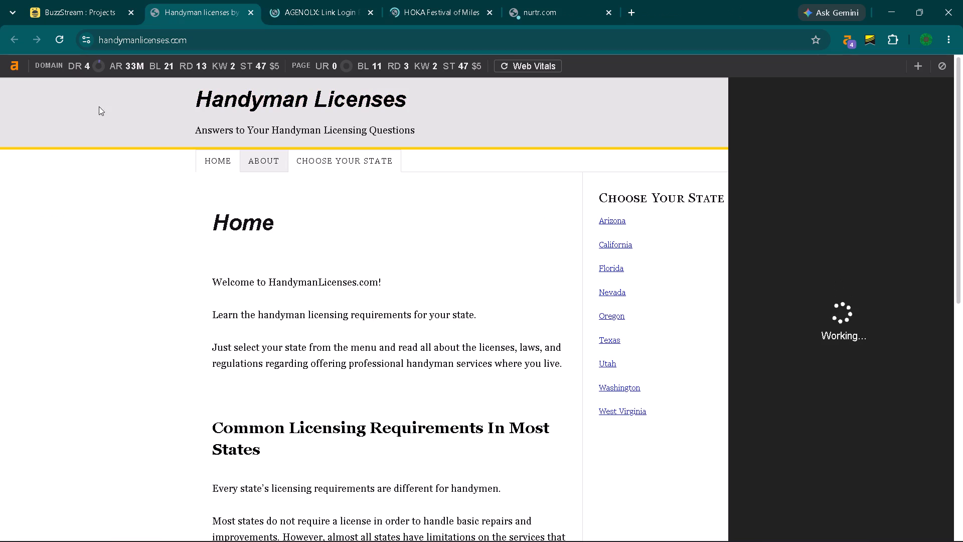
click(197, 269)
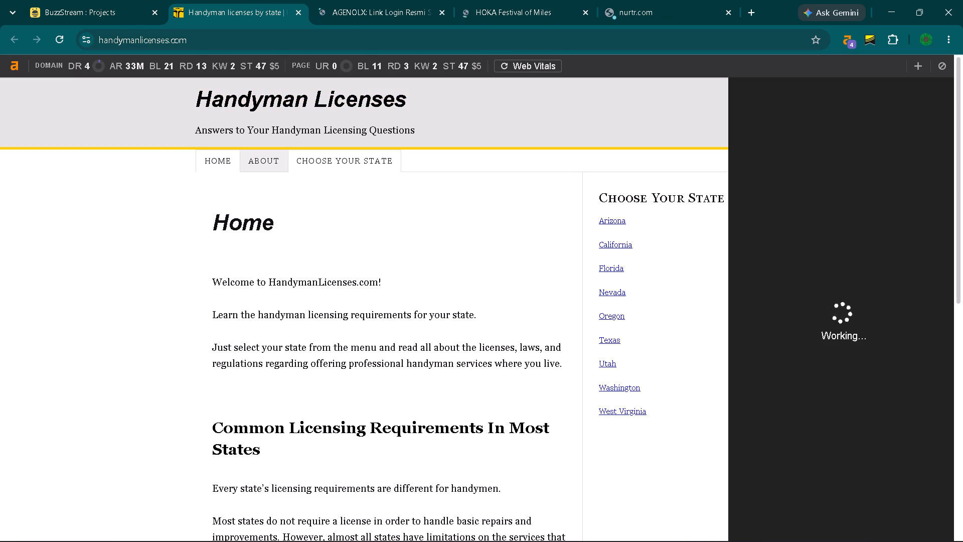
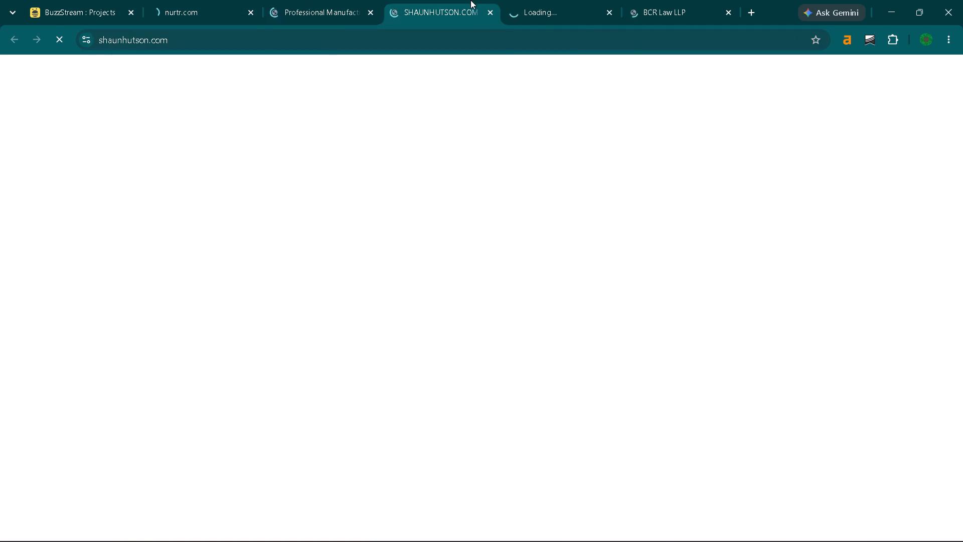
Go through the remaining newly opened sites, including BCR Law LLP, and return to the nurtr.com site.
click(542, 0)
click(671, 0)
click(208, 0)
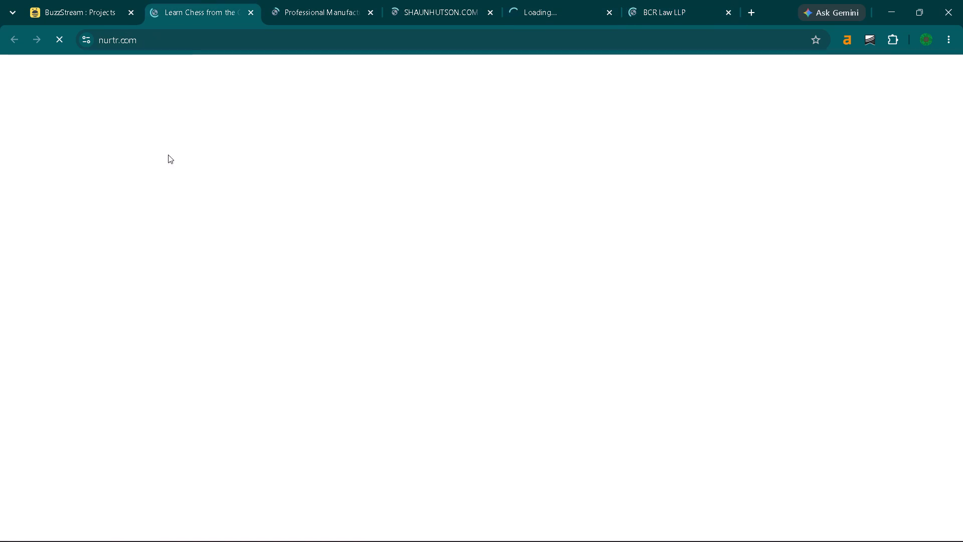
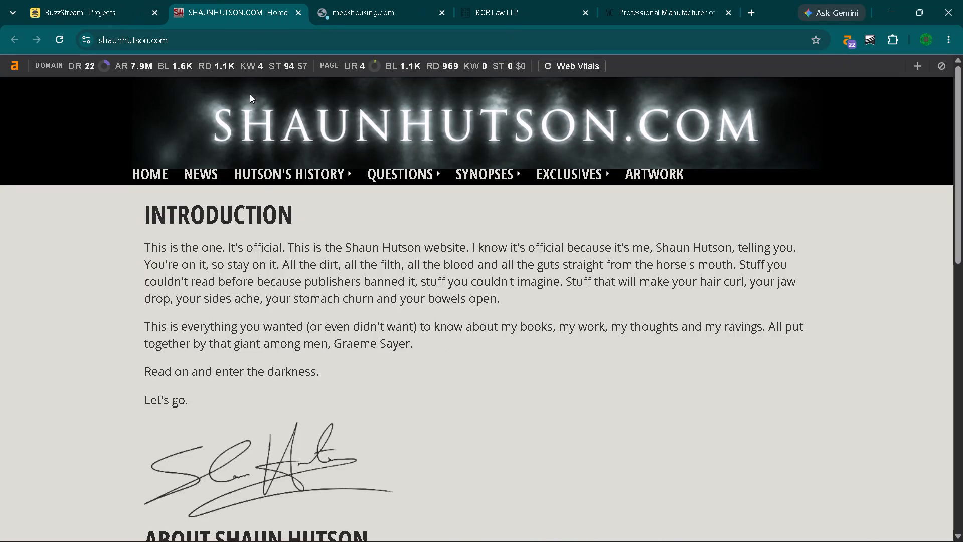
Look through the newly opened sites, continuing to medshousing.com without a secure connection and checking BCR Law LLP and the wax products manufacturer.
click(60, 33)
click(350, 0)
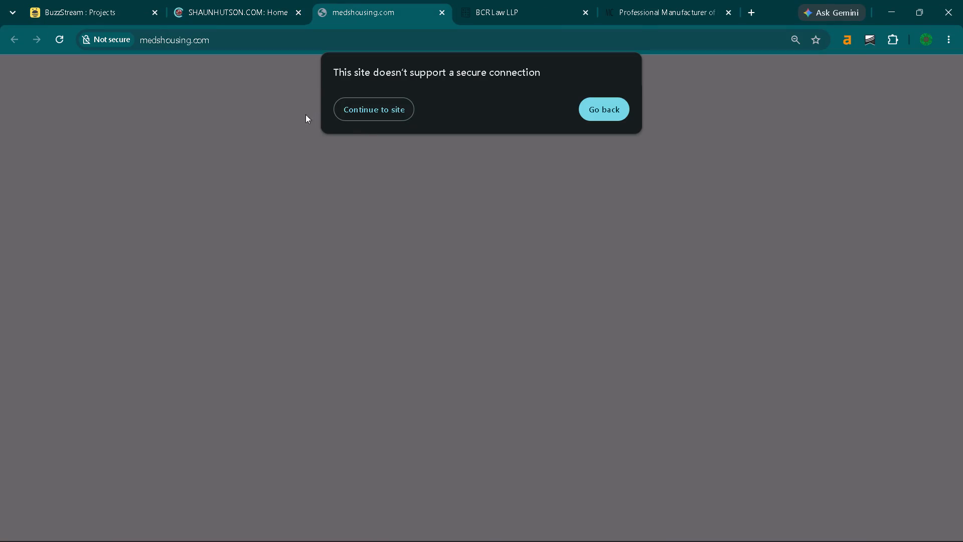
click(367, 112)
click(491, 0)
click(667, 0)
click(520, 0)
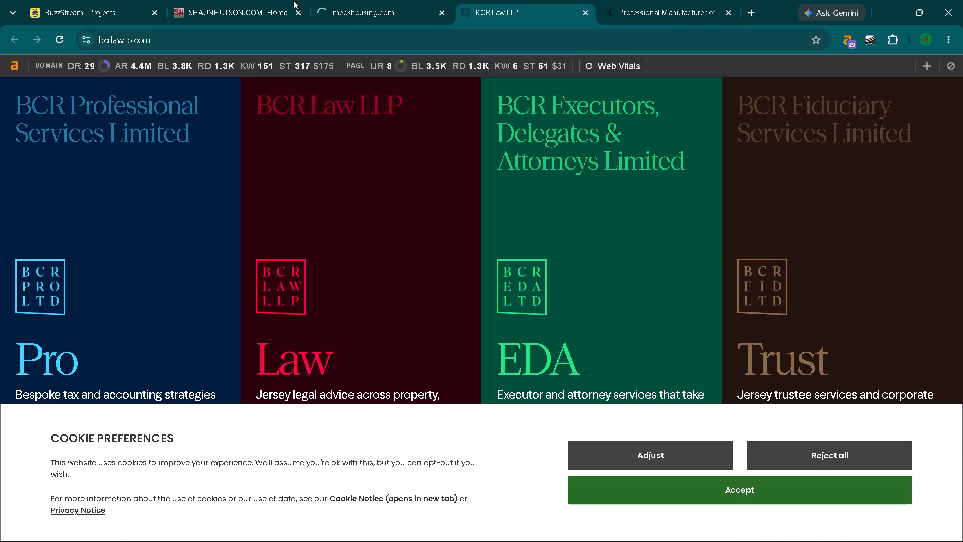
Close the Shaun Hutson, medshousing.com and BCR Law LLP sites, keeping the wax products manufacturer's site open.
click(192, 0)
double_click(302, 10)
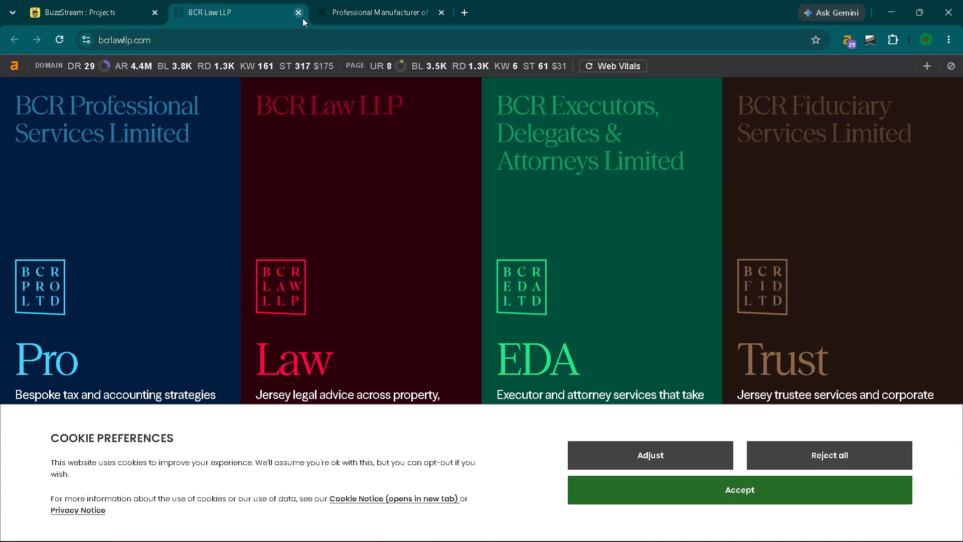
click(300, 16)
Copy the misscire.com address and open it in the other browser window in place of the Elegant Linen site.
click(0, 328)
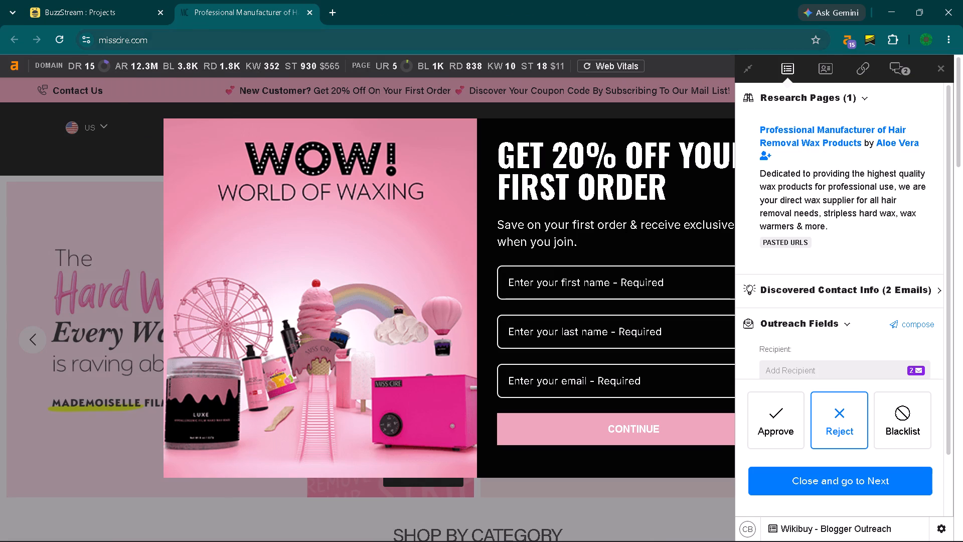
click(196, 45)
key(ctrl+c)
key(ctrl+c)
key(ctrl+c)
key(alt+Tab)
click(196, 45)
key(ctrl+v)
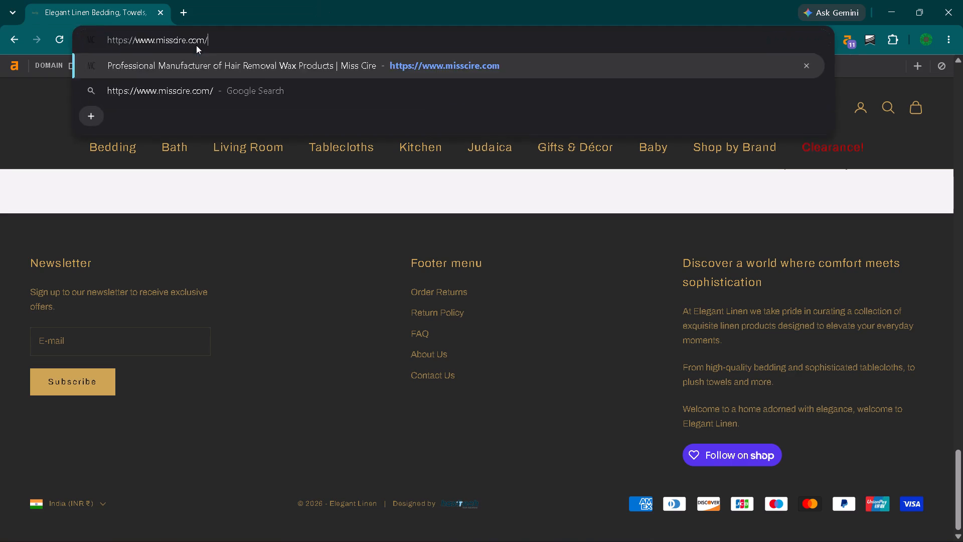
key(Return)
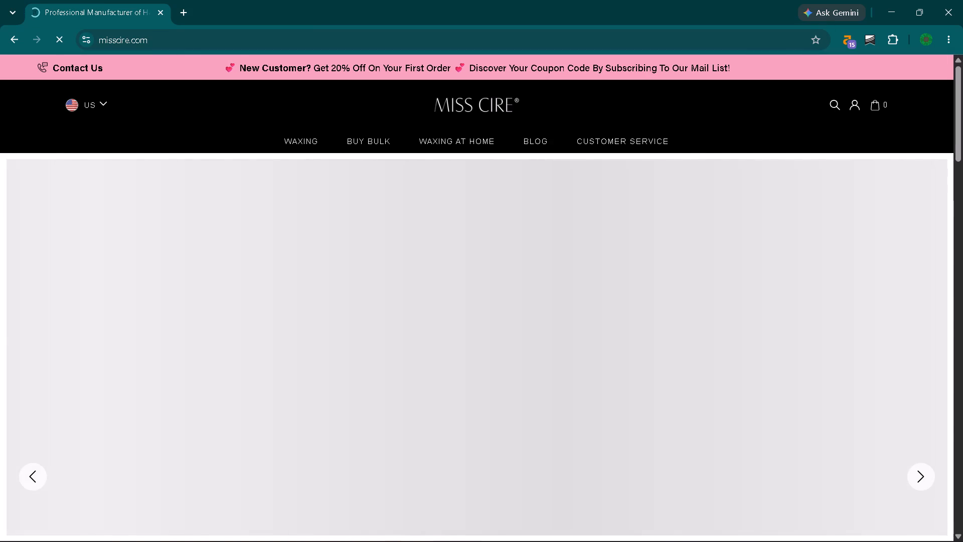
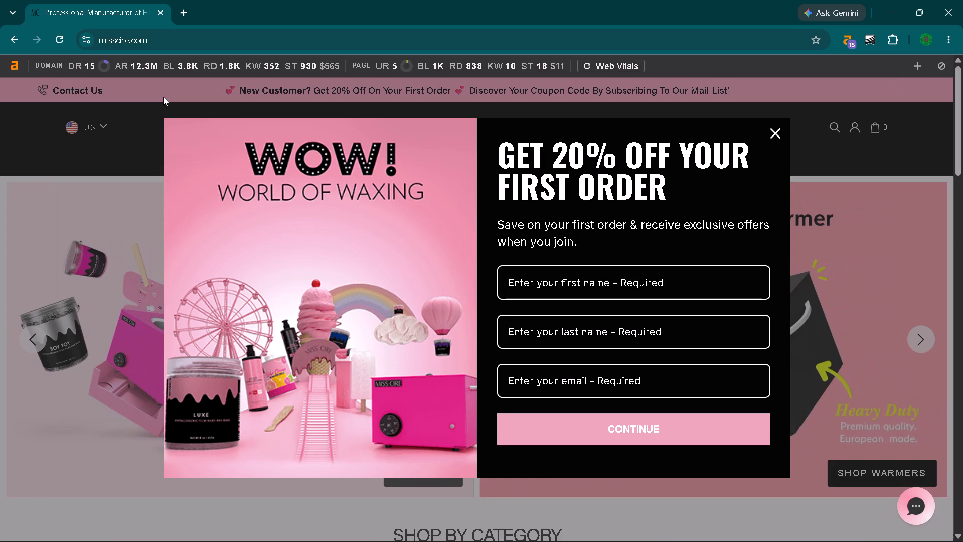
Dismiss the first-order discount pop-up on the Miss Cire site, open its blog and look through the page down to the footer.
click(0, 218)
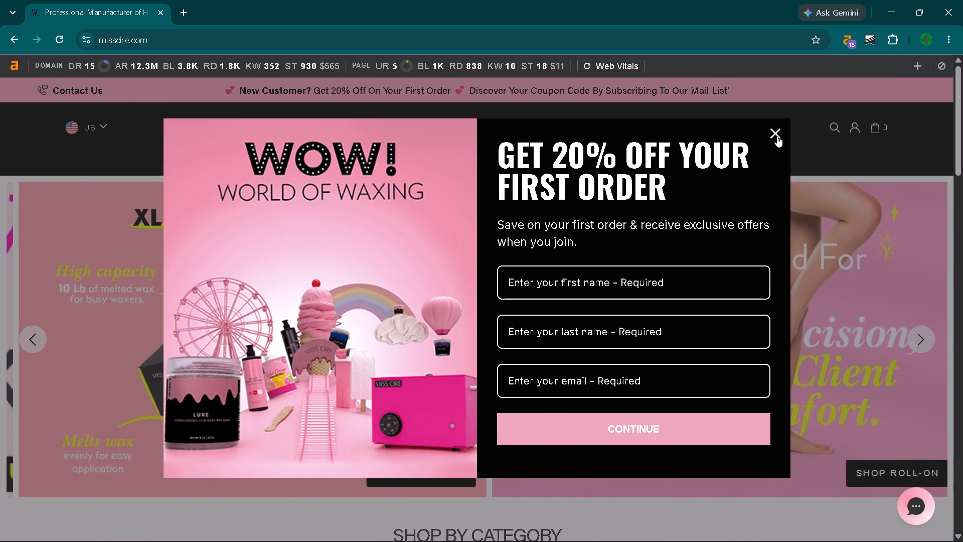
click(773, 130)
triple_click(532, 162)
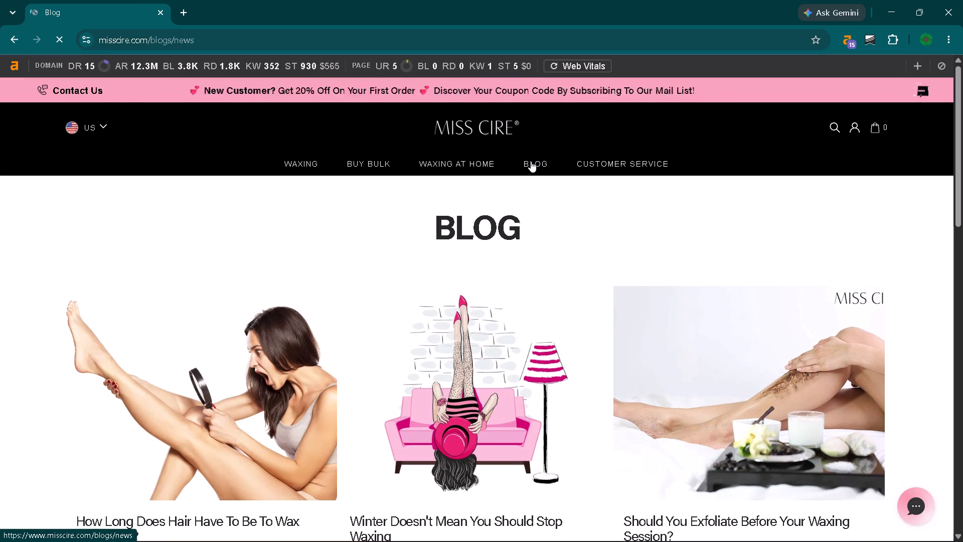
scroll(366, 148, down, 5)
scroll(92, 260, down, 10)
scroll(165, 367, up, 1)
scroll(183, 356, down, 3)
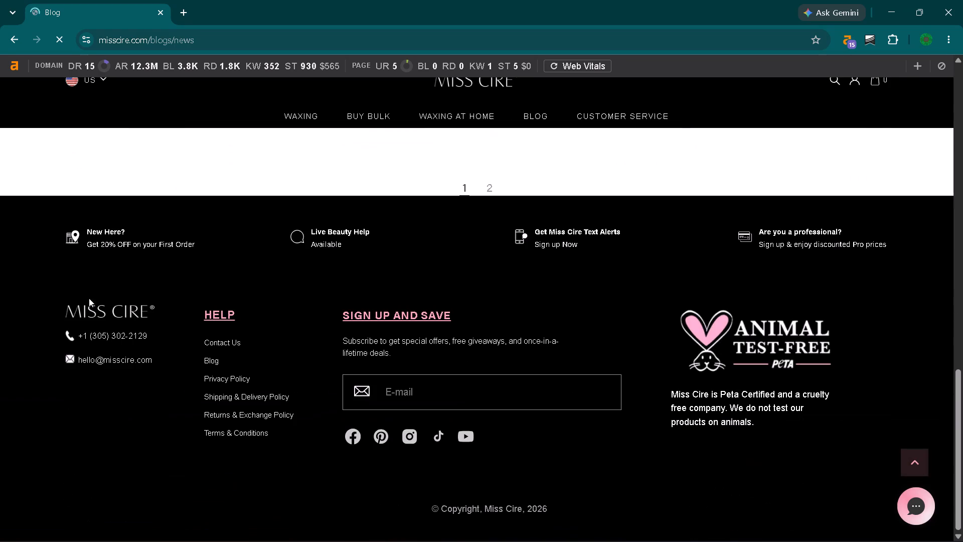
scroll(89, 298, down, 4)
click(0, 363)
Return to the BuzzStream research list and clear the website selection.
key(alt+Tab)
click(803, 474)
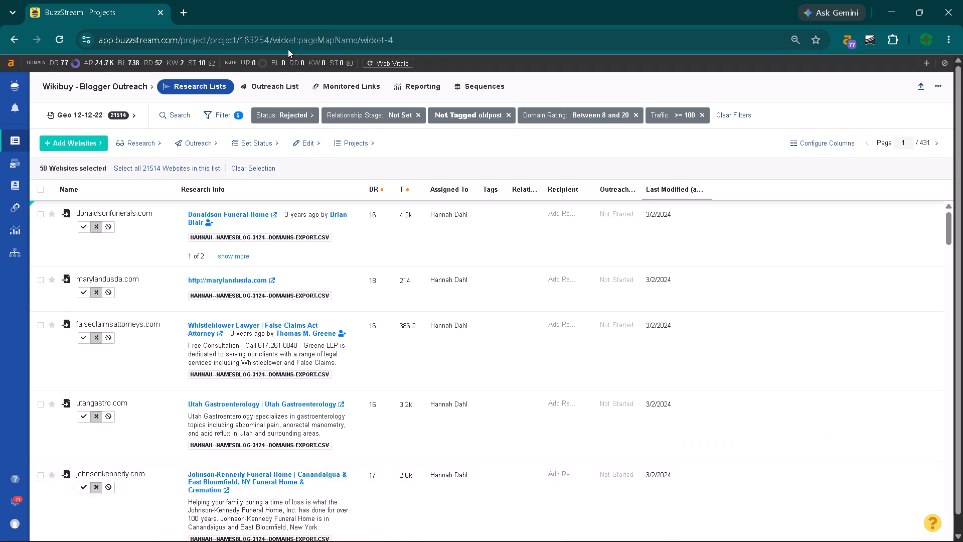
click(271, 166)
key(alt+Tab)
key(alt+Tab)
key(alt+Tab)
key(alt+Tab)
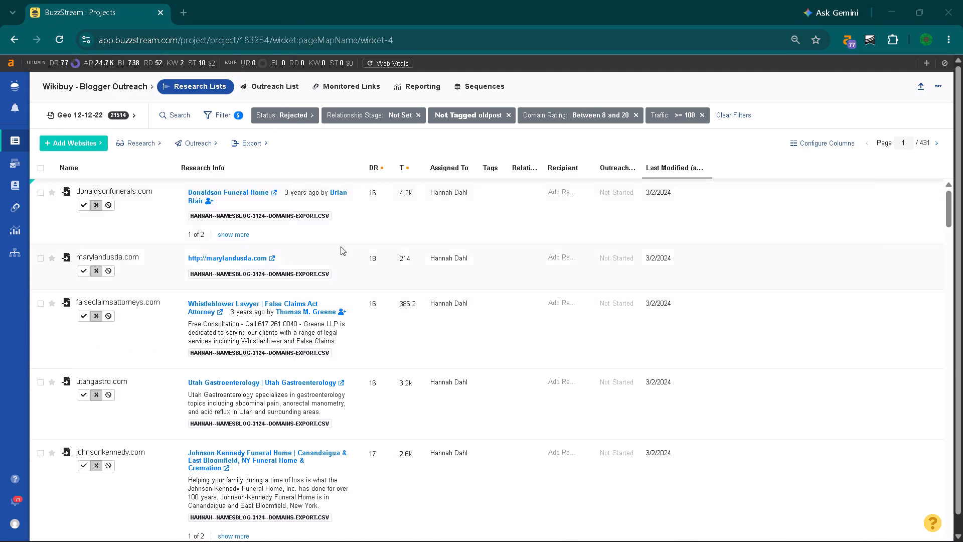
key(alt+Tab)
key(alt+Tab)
Select all the websites on the current page of the rejected prospects list.
click(34, 162)
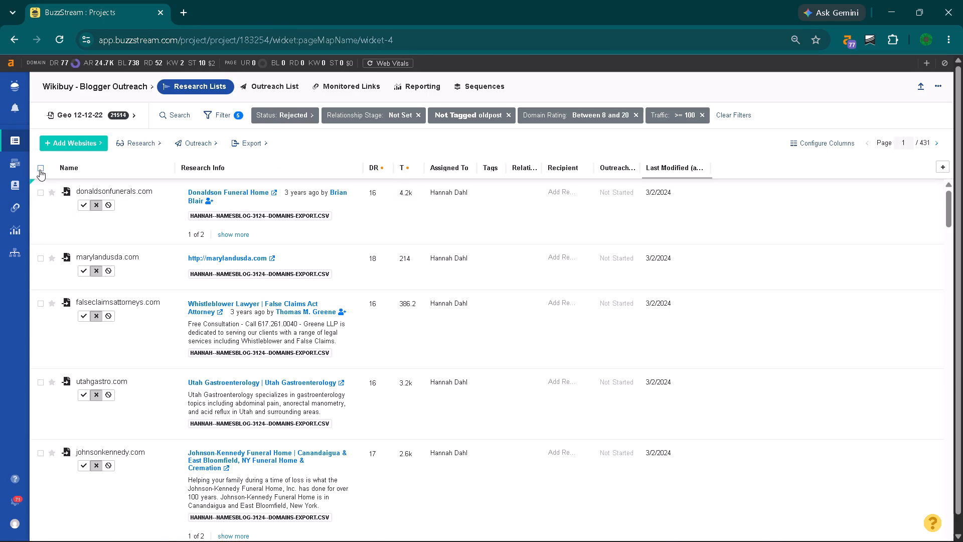
click(40, 170)
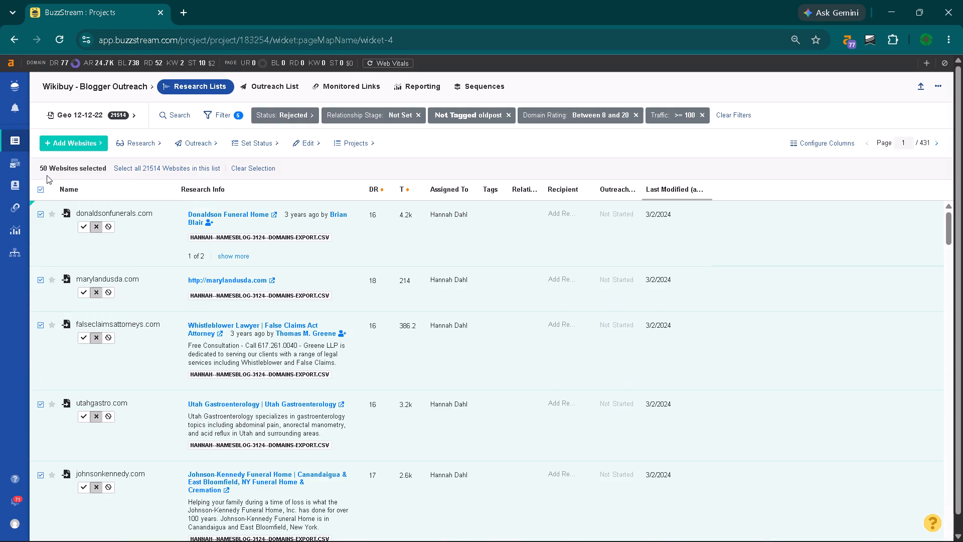
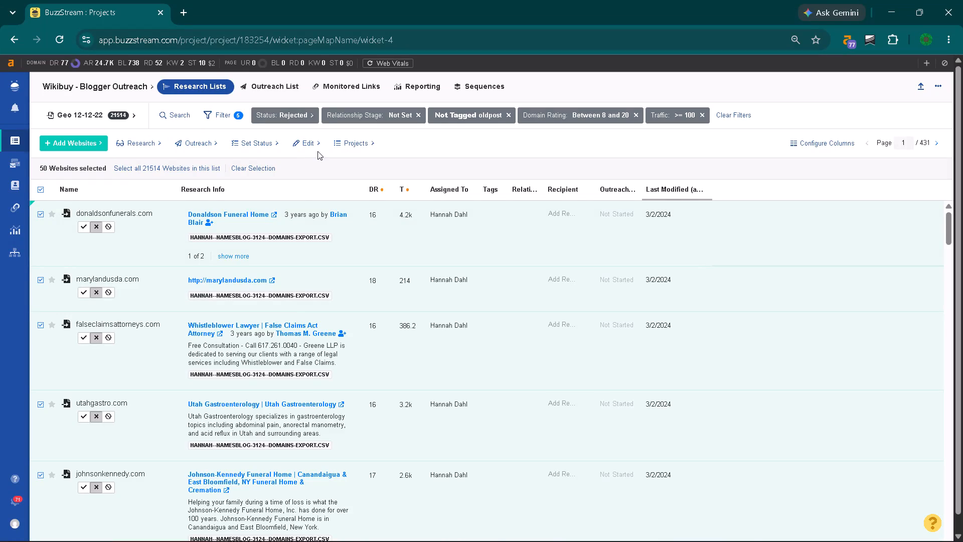
Bulk edit the overall rating of the 50 selected websites to High and apply the change.
click(318, 151)
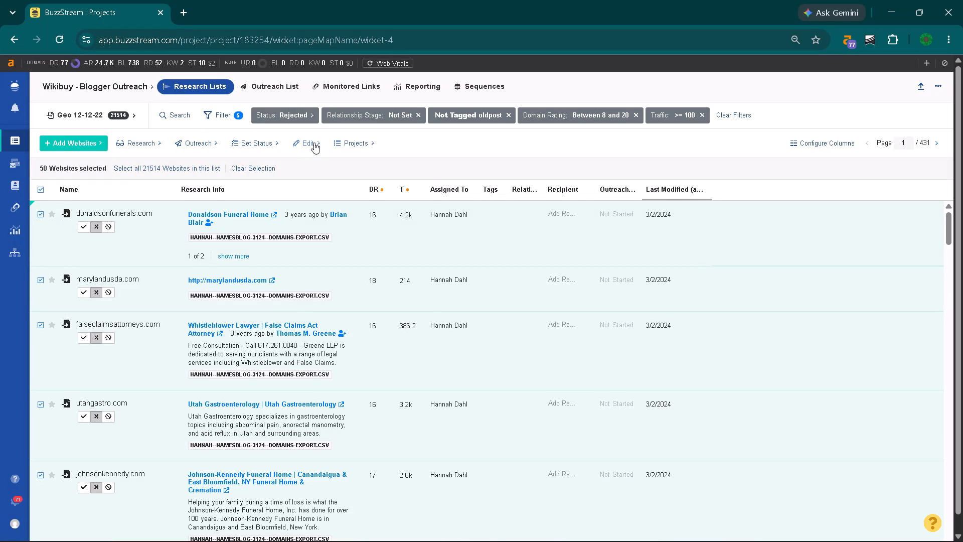
click(314, 143)
click(325, 233)
click(398, 158)
click(395, 230)
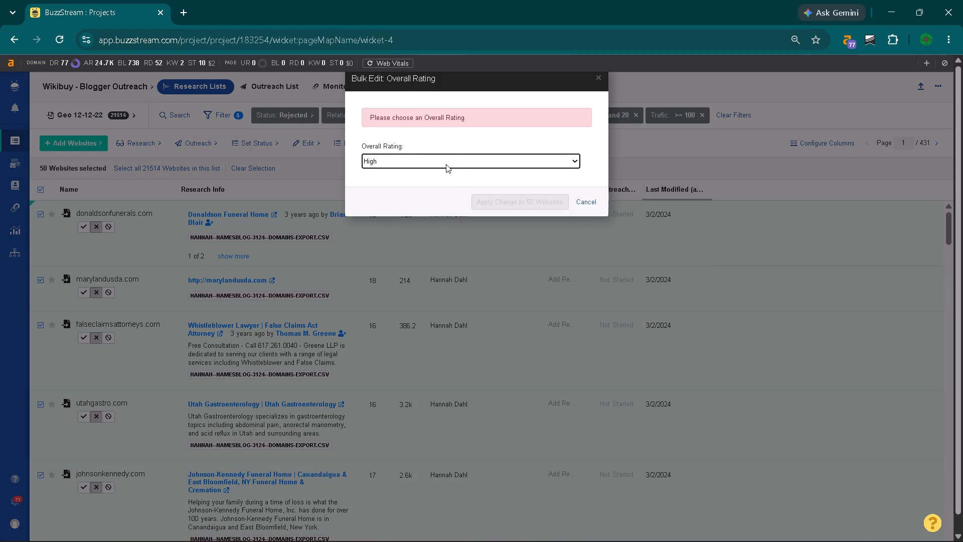
click(484, 159)
click(483, 172)
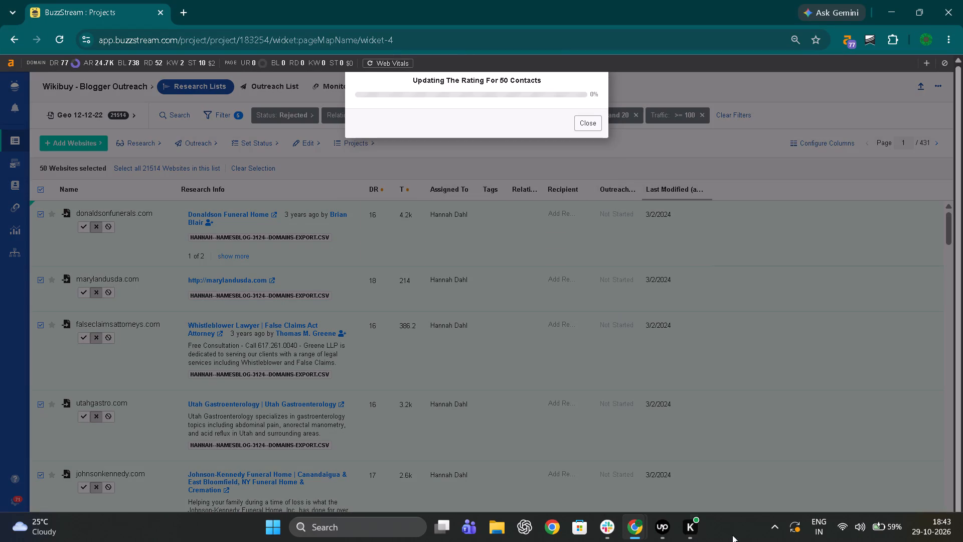
Switch to the Upwork time tracker to check the current session, and return to the BuzzStream list.
click(668, 531)
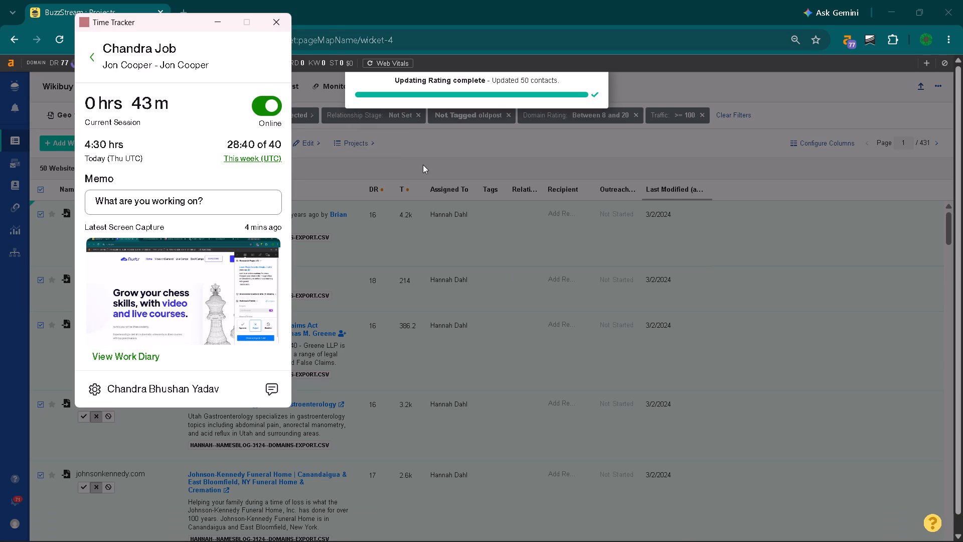
click(422, 165)
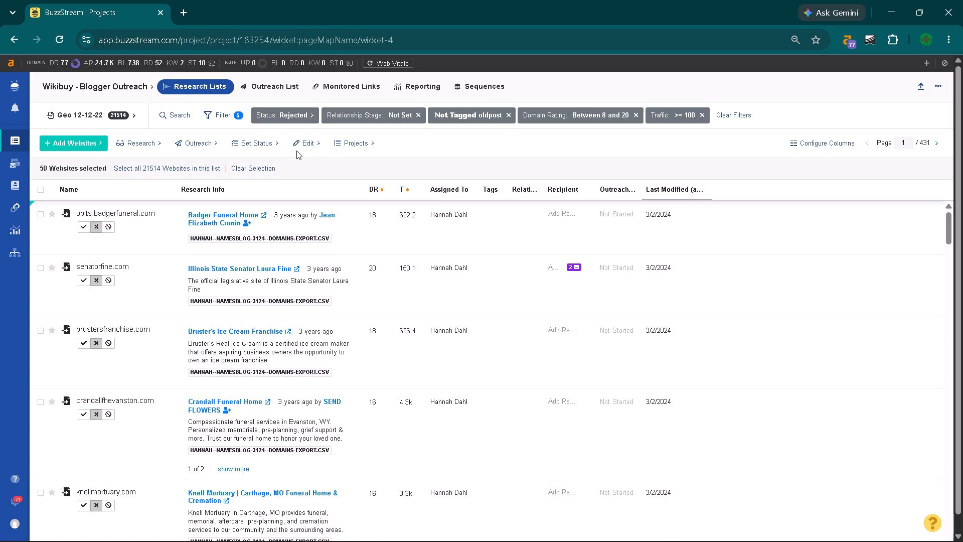
Open the selected batch of prospect websites for research with Review on the Web.
click(137, 142)
click(143, 166)
click(144, 142)
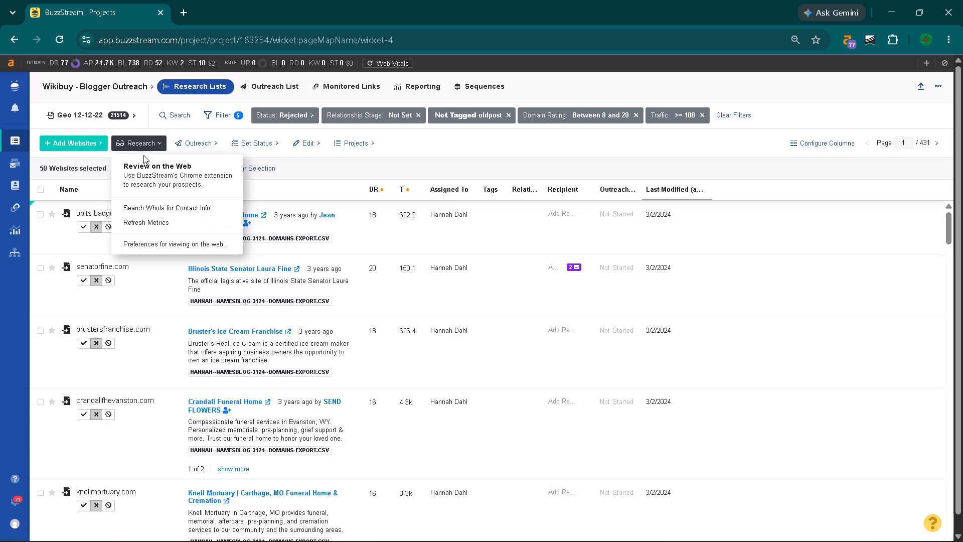
click(143, 162)
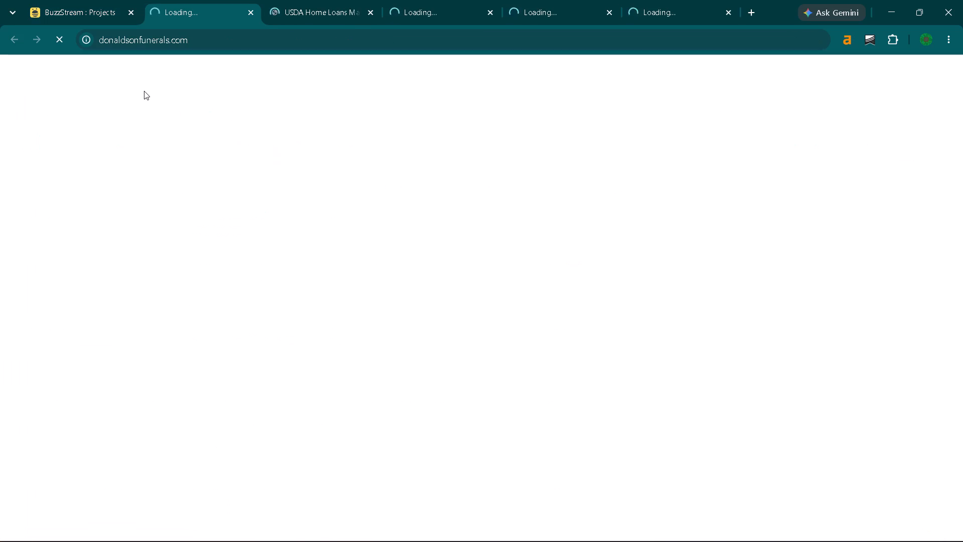
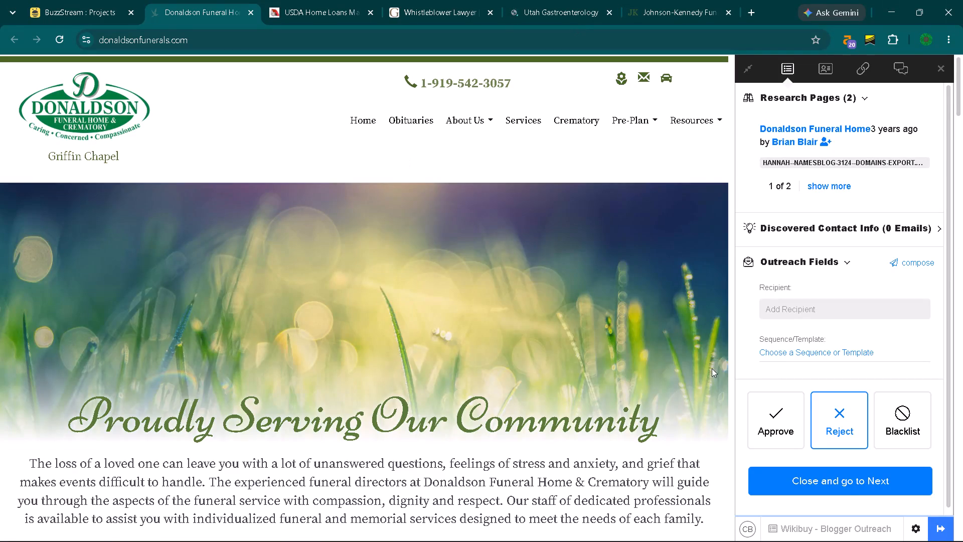
Close the Donaldson Funeral Home, Maryland USDA, Whistleblower Lawyer and Utah Gastroenterology prospects and their tabs, advancing to Johnson-Kennedy Funeral Home.
click(828, 477)
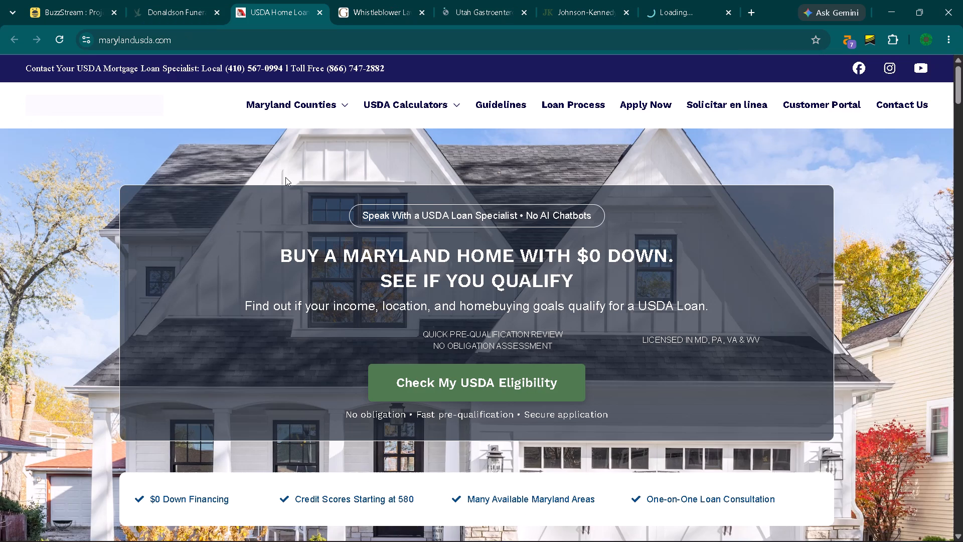
click(217, 11)
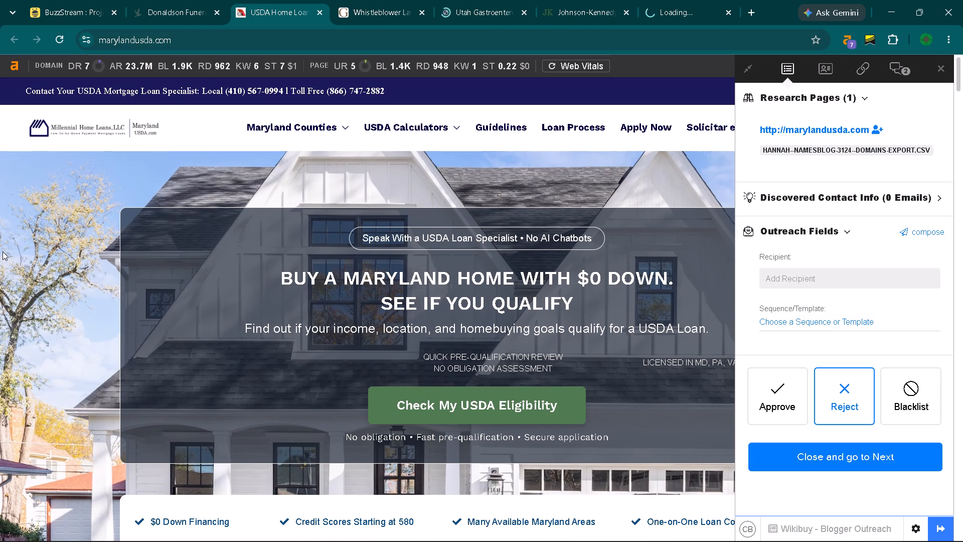
click(4, 252)
click(807, 457)
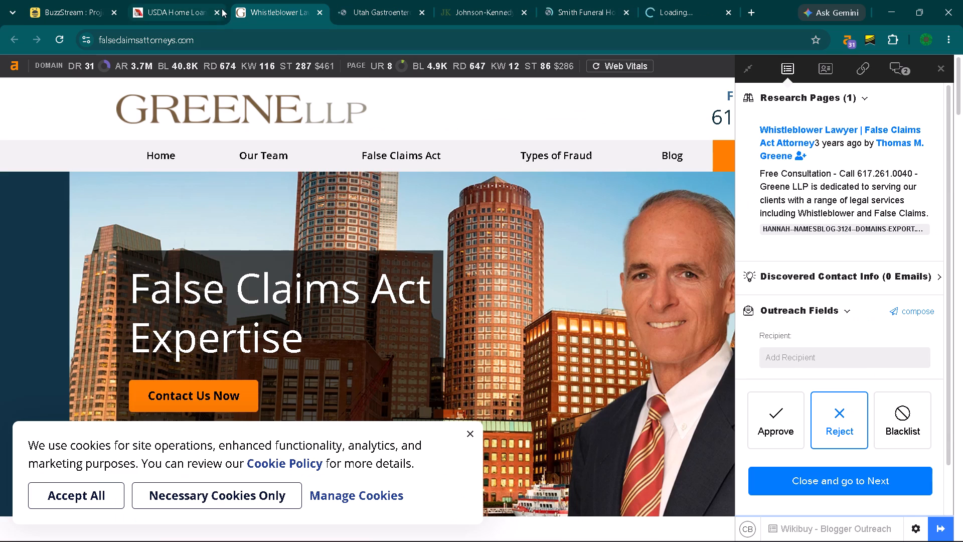
click(217, 13)
click(0, 169)
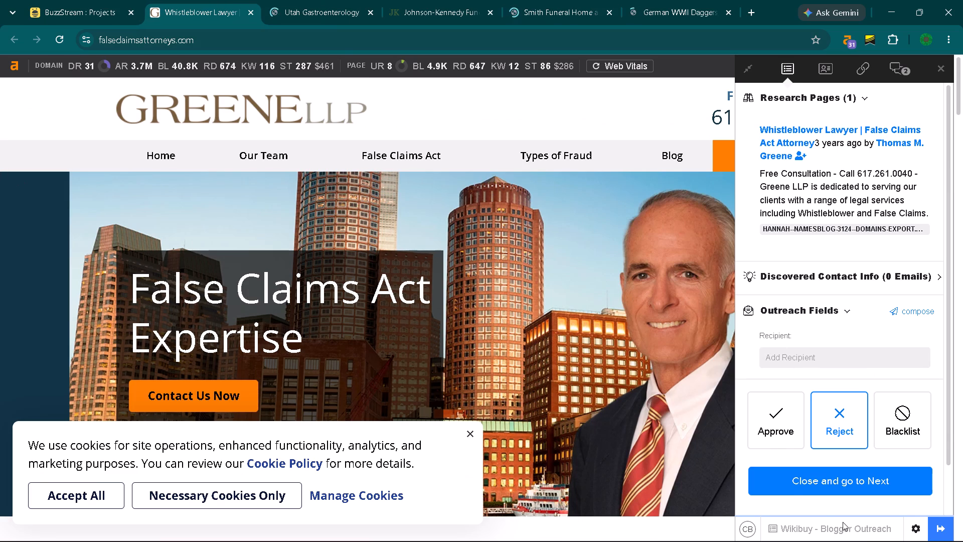
click(791, 483)
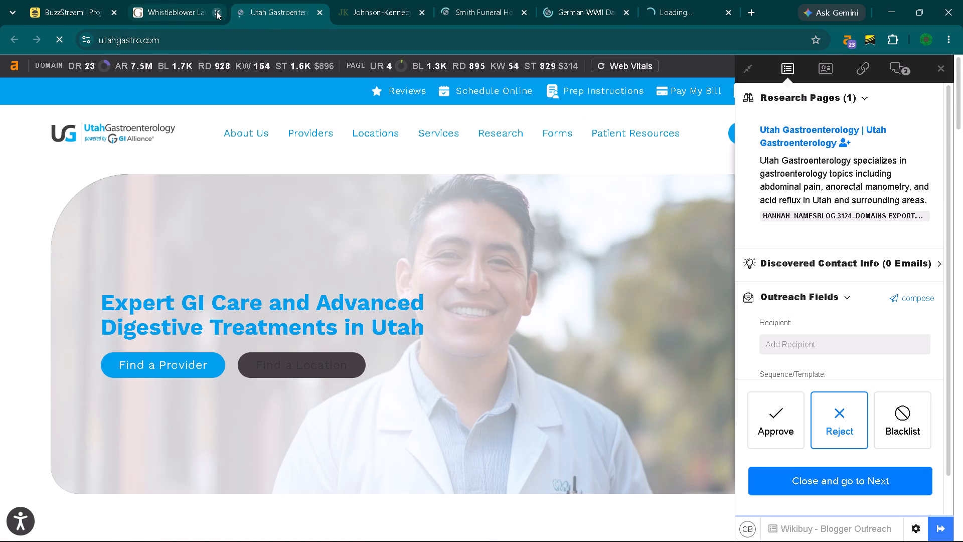
click(216, 11)
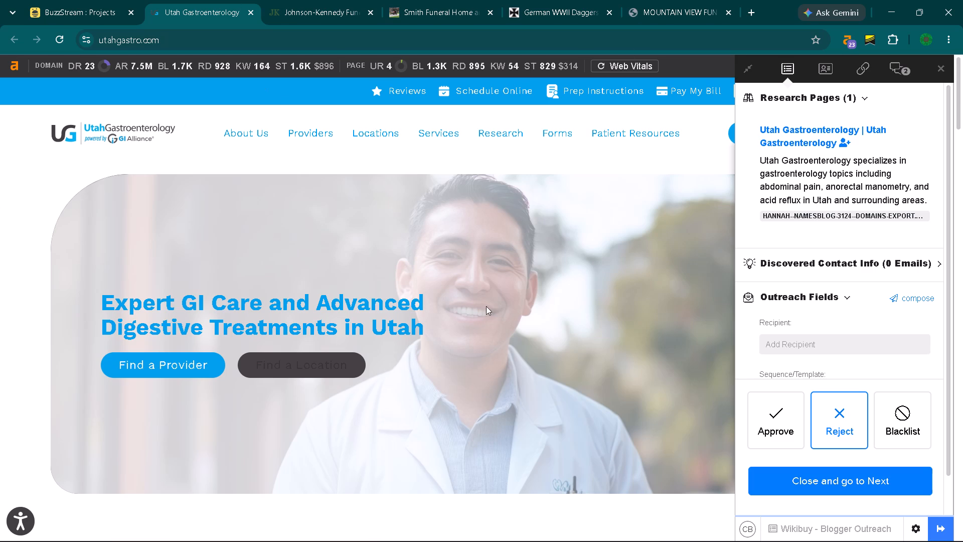
click(817, 479)
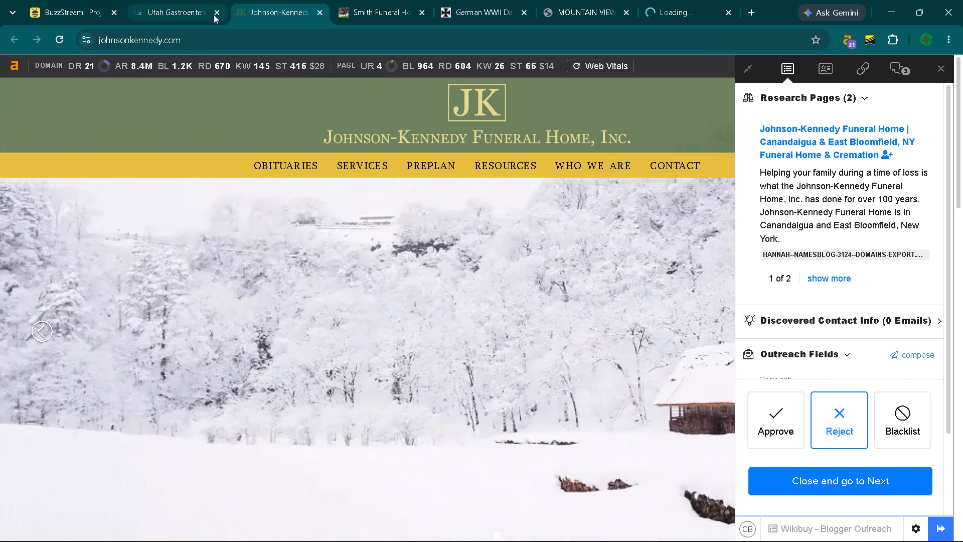
click(218, 12)
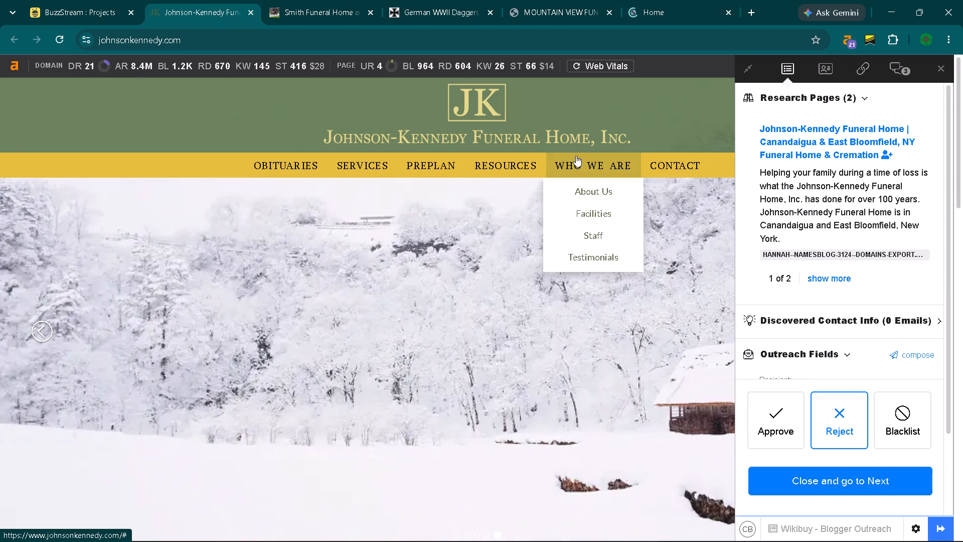
Skim the Johnson-Kennedy and Smith Funeral Home sites, closing each prospect and advancing to Lakesidetrader.
scroll(742, 365, down, 3)
click(798, 480)
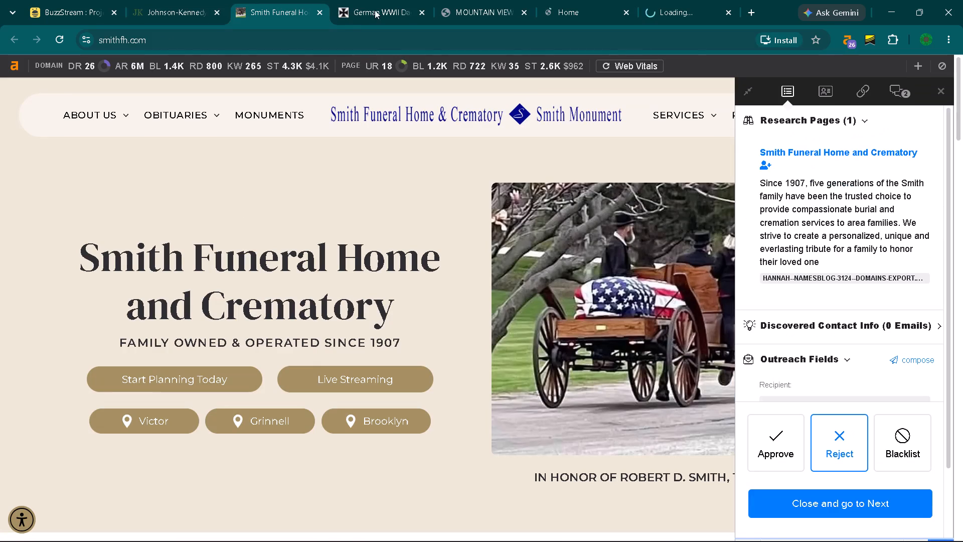
click(217, 12)
click(0, 219)
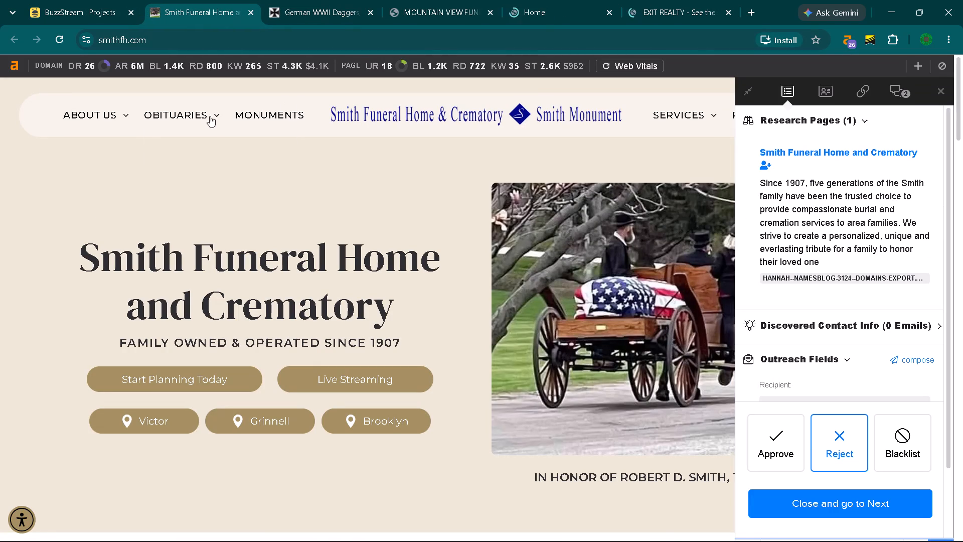
scroll(537, 237, down, 20)
scroll(537, 237, down, 6)
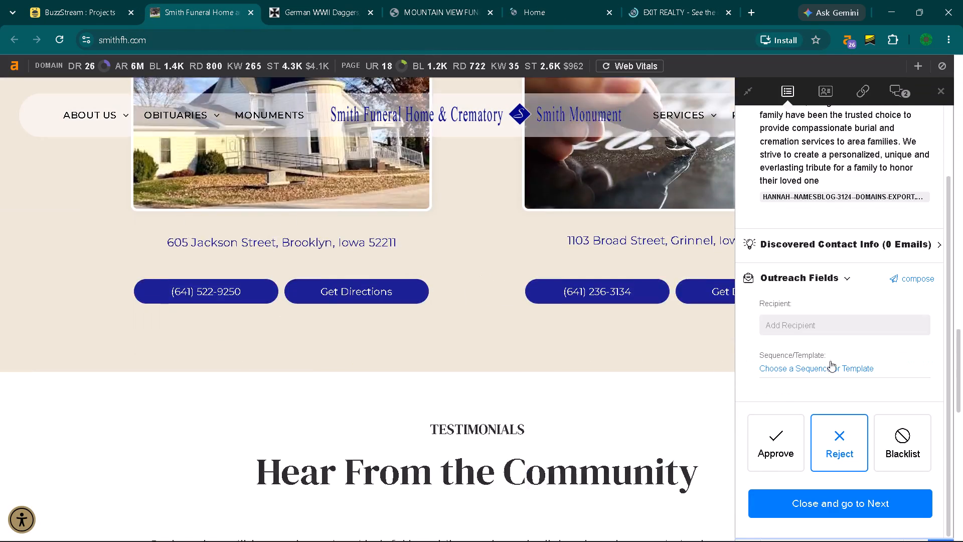
scroll(705, 392, up, 1)
scroll(710, 404, down, 9)
click(820, 504)
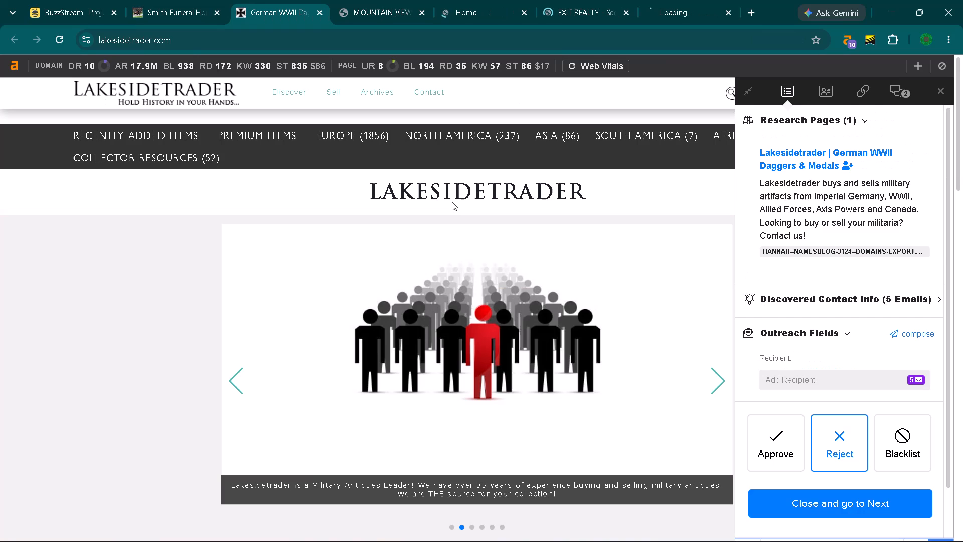
click(216, 14)
Skim Lakesidetrader, then close the Lakesidetrader and Mountain View Funeral Home prospects and advance to the Pregnancy Aid Clinic.
click(0, 225)
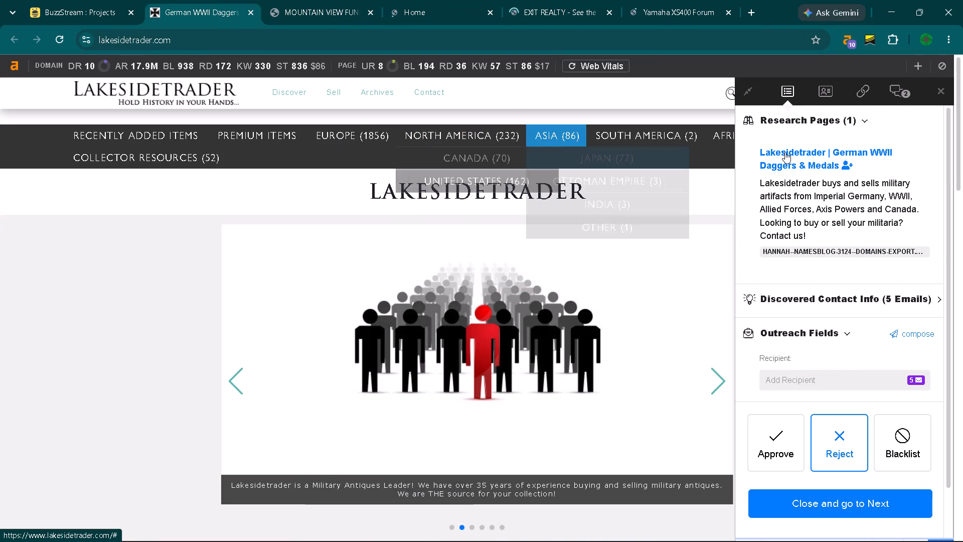
scroll(491, 226, down, 18)
scroll(487, 358, down, 4)
click(825, 501)
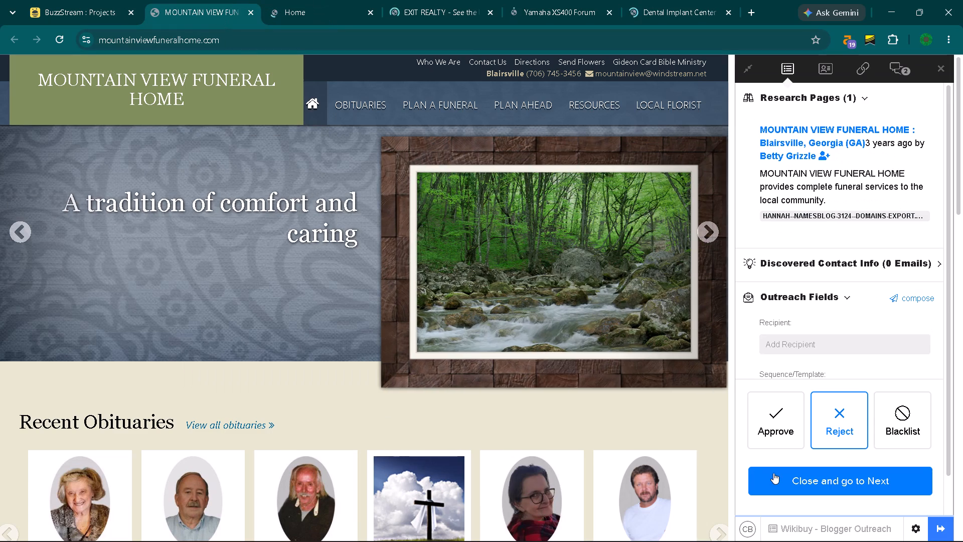
click(773, 473)
click(219, 11)
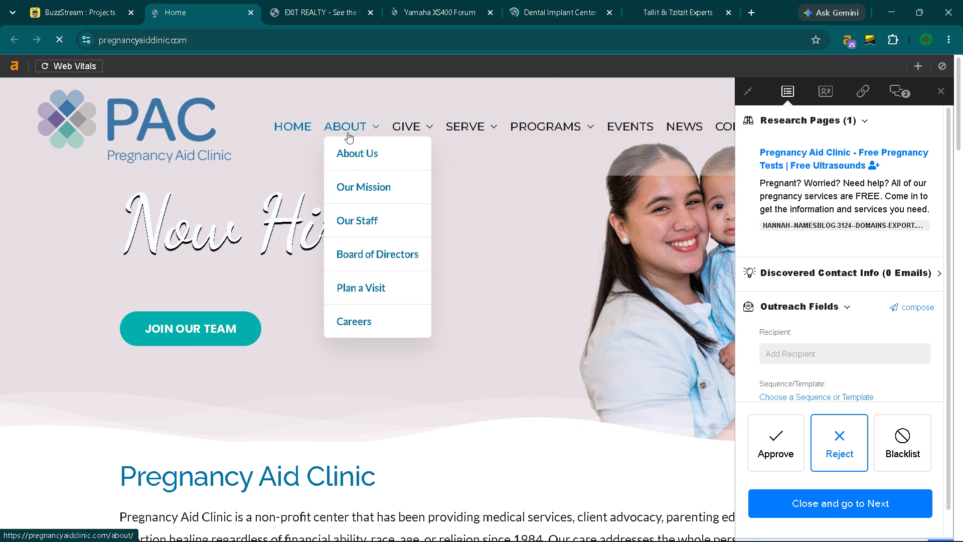
Examine the Pregnancy Aid Clinic homepage, its footer and its site metrics in Ahrefs for signs of a blog.
scroll(199, 282, down, 7)
scroll(90, 295, up, 2)
scroll(90, 295, down, 19)
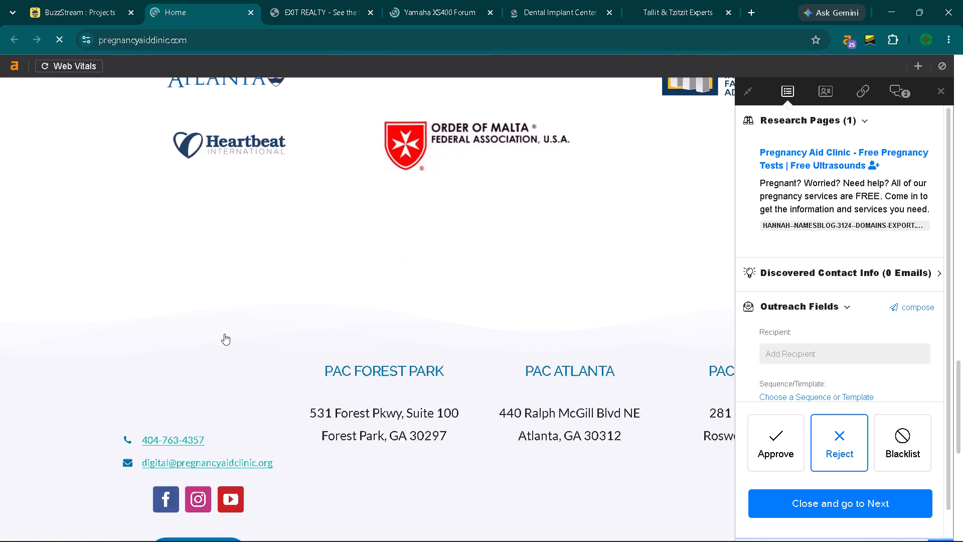
scroll(224, 334, down, 12)
double_click(163, 272)
drag(163, 272, 198, 356)
click(198, 356)
click(852, 36)
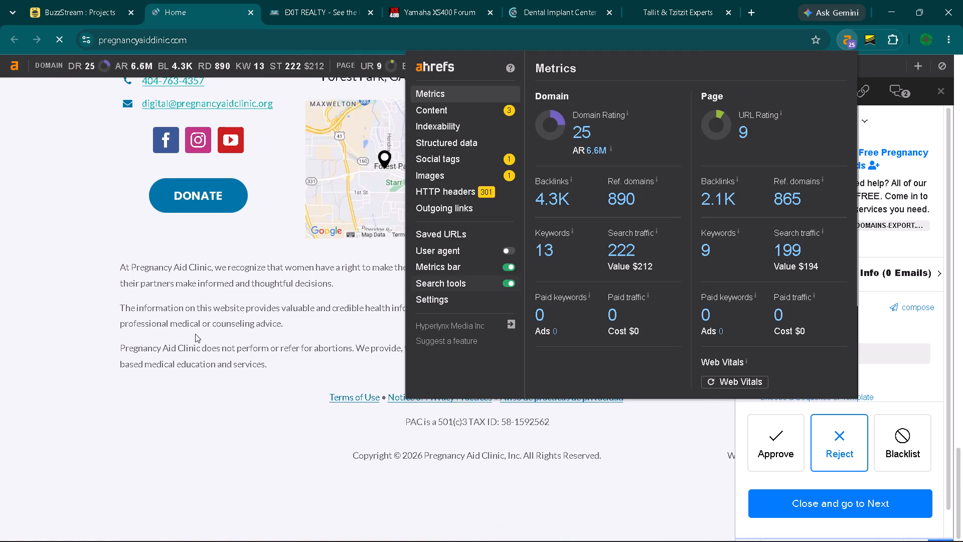
click(195, 334)
scroll(225, 357, up, 6)
scroll(199, 341, down, 2)
scroll(214, 358, up, 11)
scroll(358, 348, down, 1)
scroll(355, 345, up, 3)
scroll(353, 361, down, 2)
scroll(353, 362, up, 1)
scroll(353, 365, down, 3)
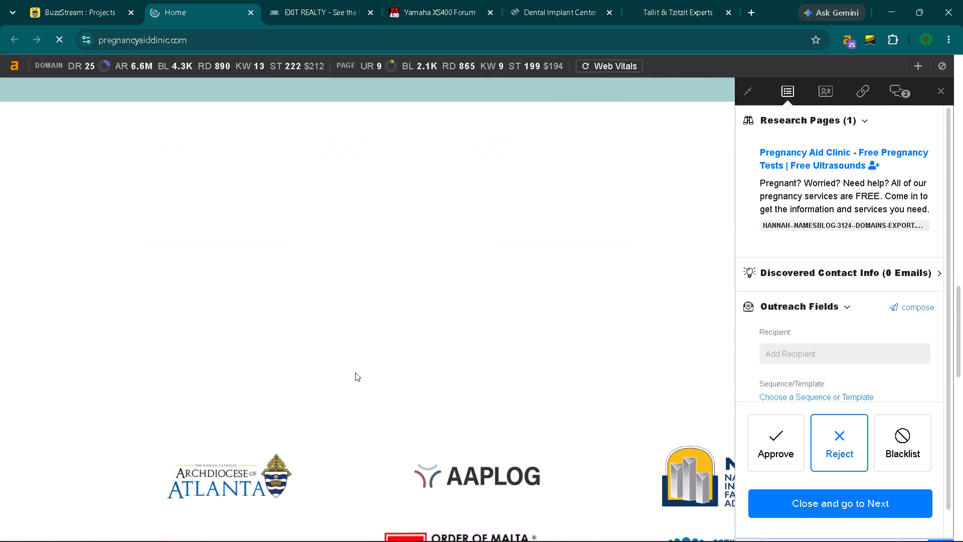
scroll(355, 372, down, 4)
scroll(475, 318, up, 4)
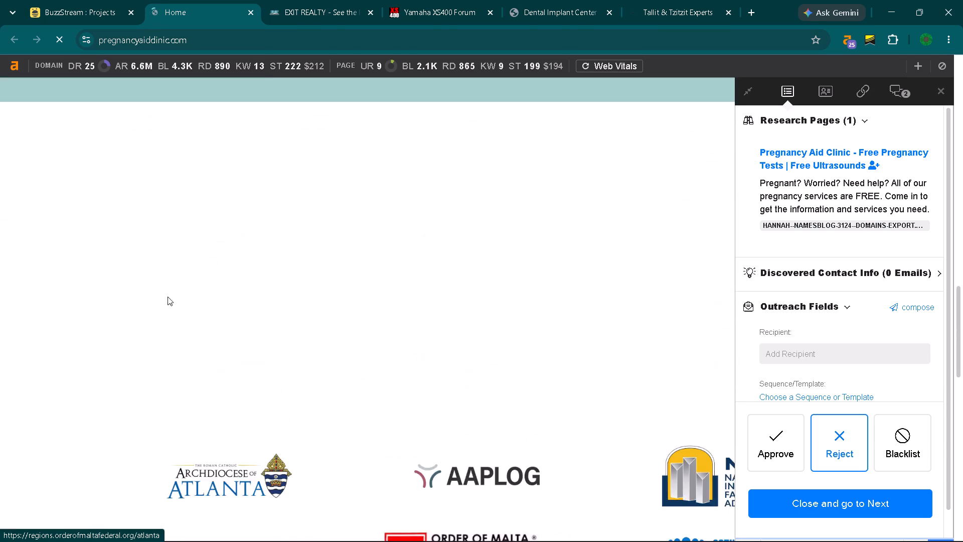
scroll(168, 297, up, 12)
scroll(345, 291, down, 1)
scroll(344, 289, up, 12)
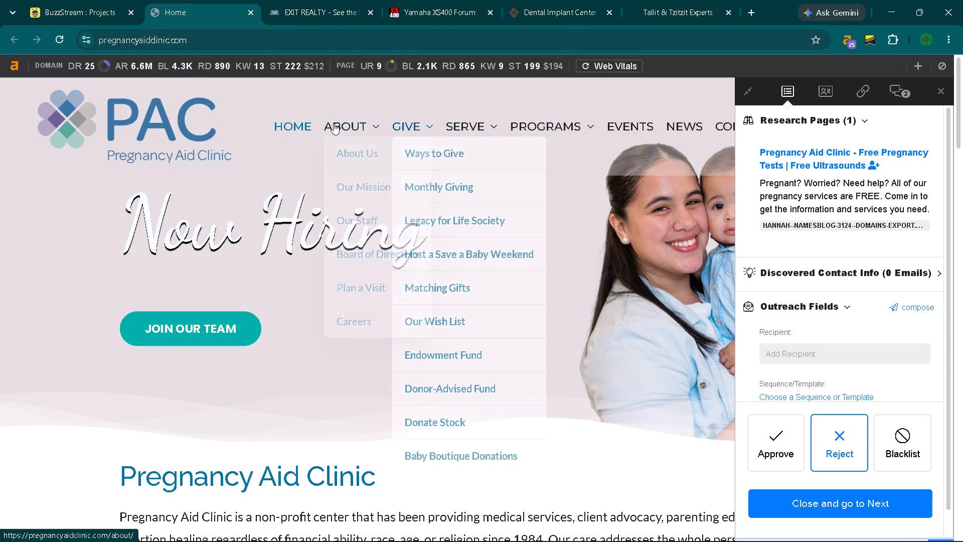
Open the Pregnancy Aid Clinic's News page from its copied link in the other browser window and look through its content.
right_click(692, 120)
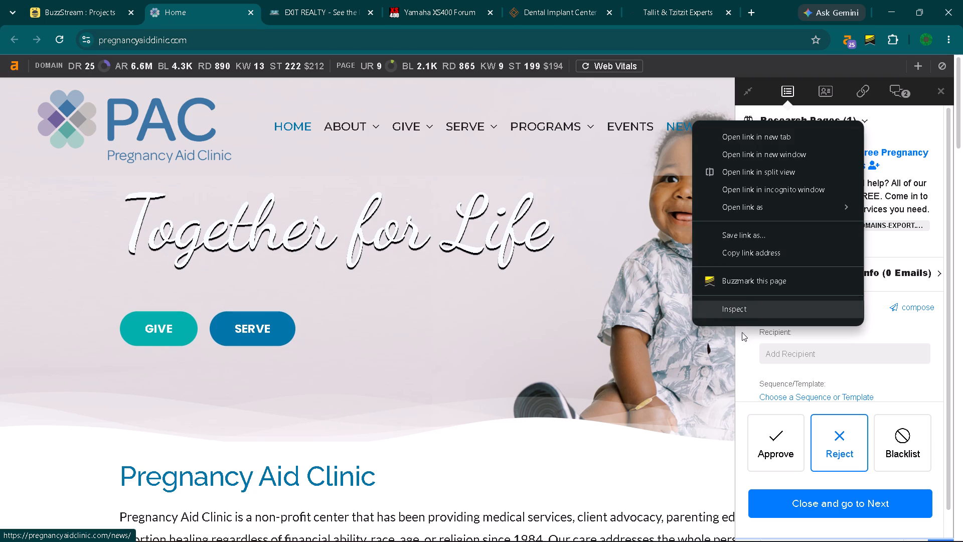
click(737, 254)
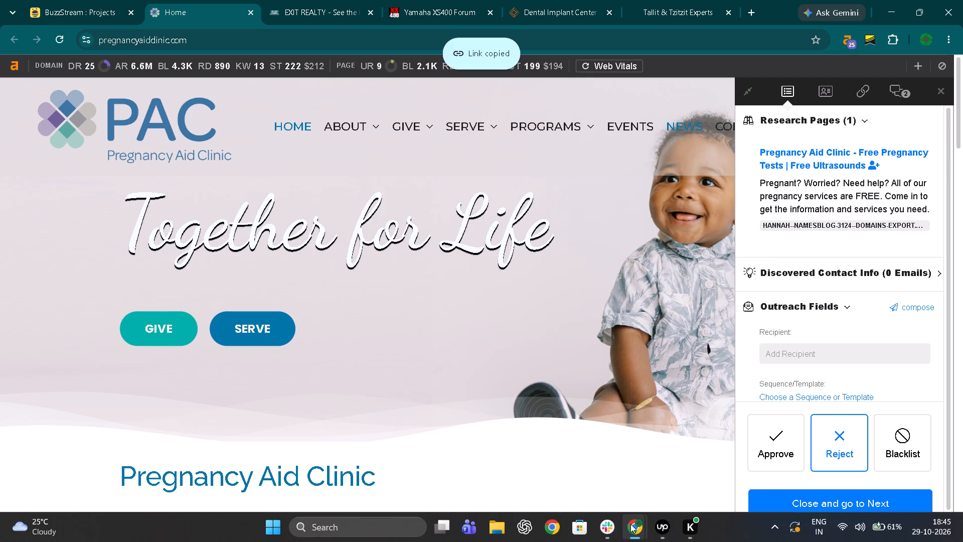
click(671, 463)
right_click(290, 33)
click(332, 189)
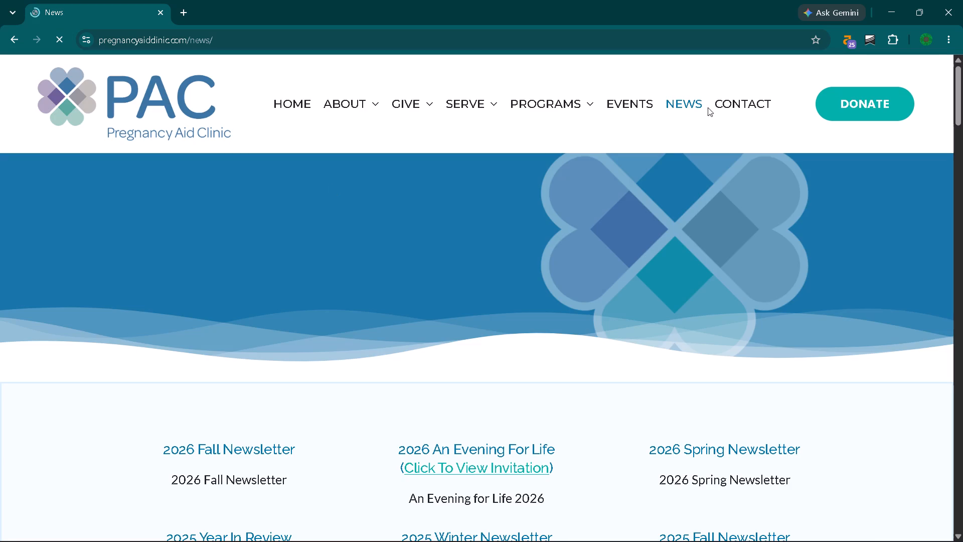
scroll(344, 155, down, 3)
scroll(338, 215, down, 11)
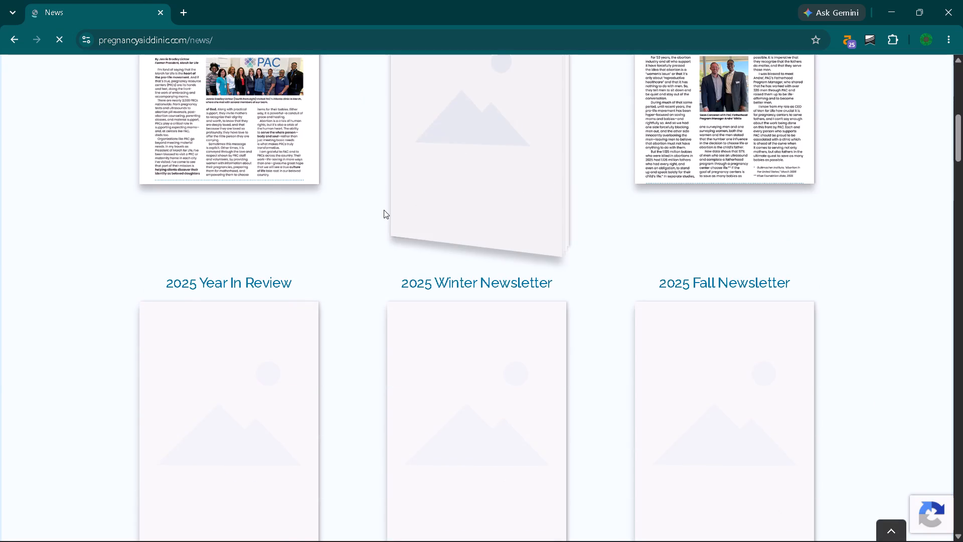
scroll(384, 210, down, 14)
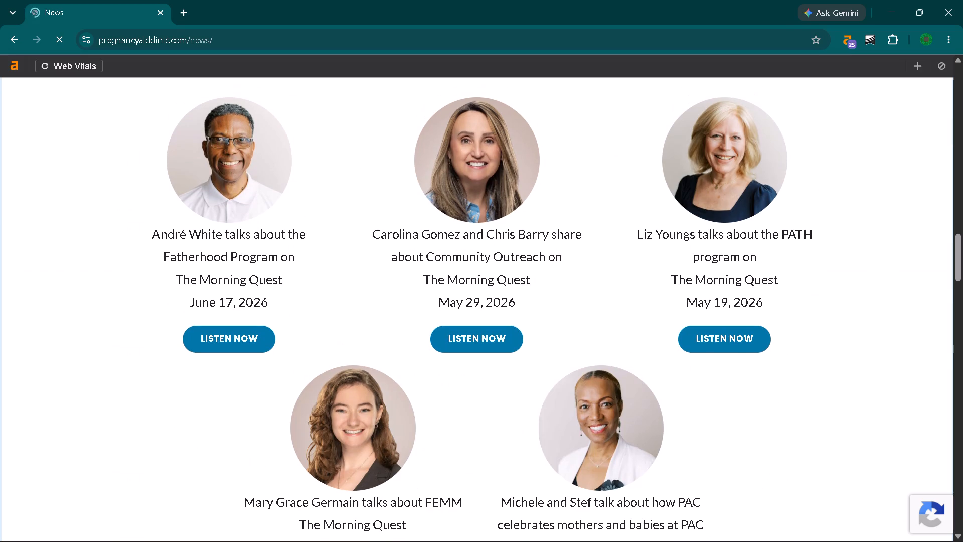
scroll(190, 313, down, 18)
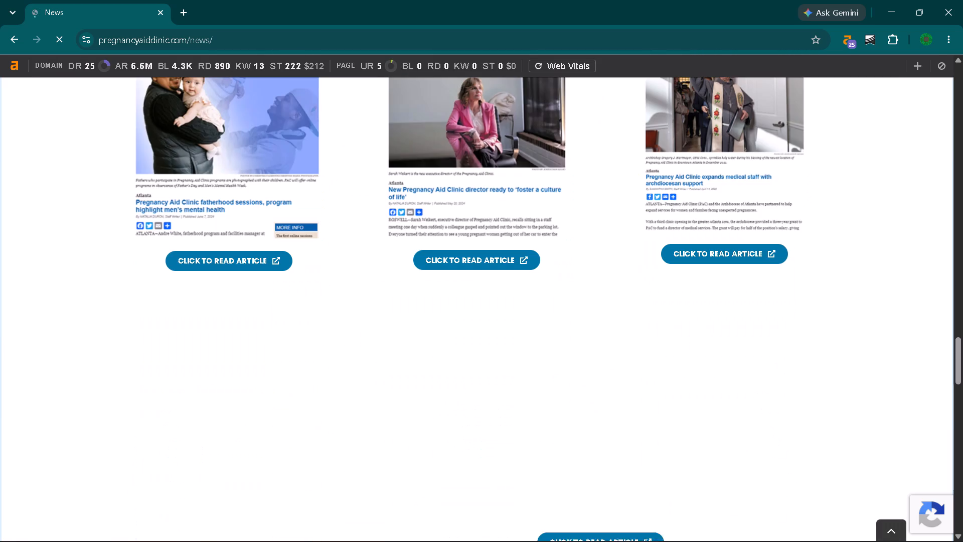
Return to the BuzzStream review window and close the Pregnancy Aid Clinic prospect, advancing to EXIT Realty Midwest.
key(alt+Tab)
key(alt+Tab)
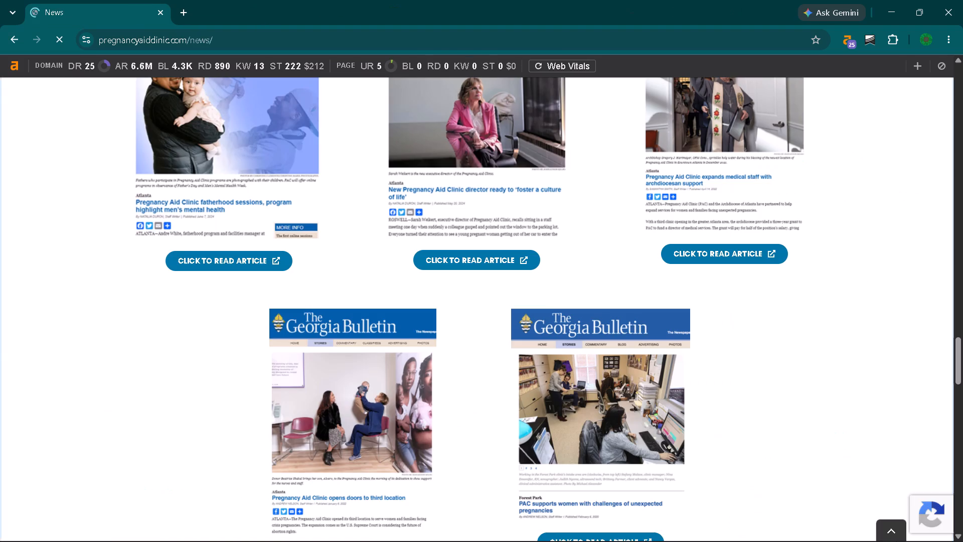
key(alt+Tab)
click(830, 501)
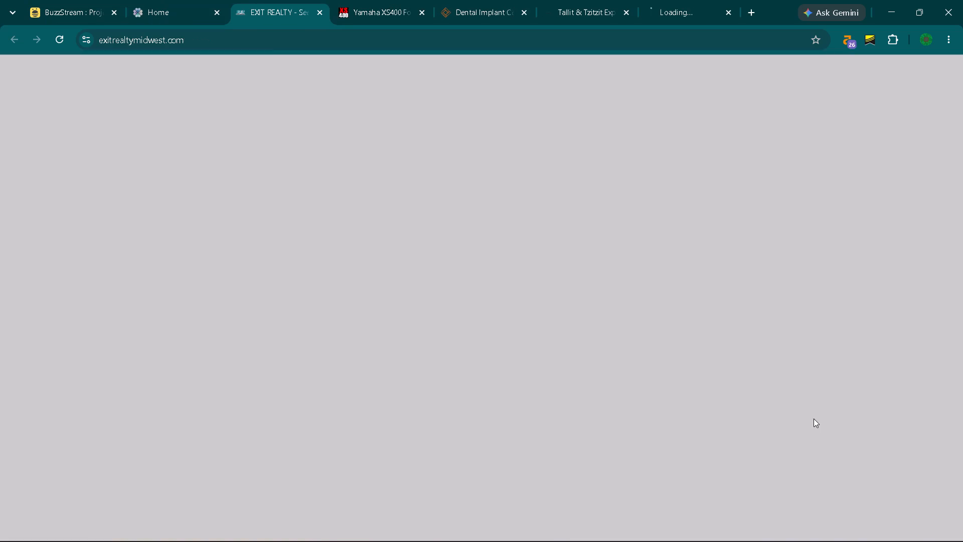
click(220, 10)
Copy the exitrealtymidwest.com address and open the site in the other browser window.
click(75, 321)
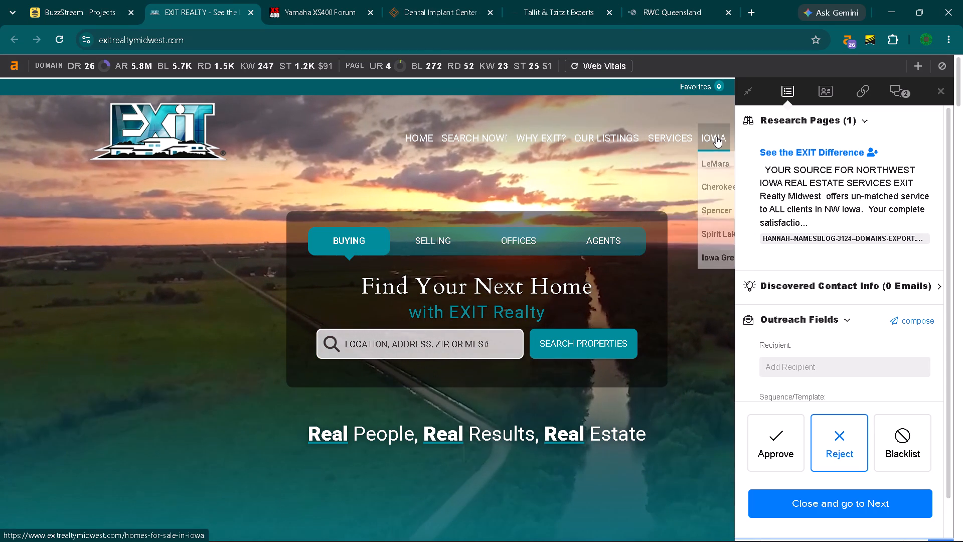
click(210, 41)
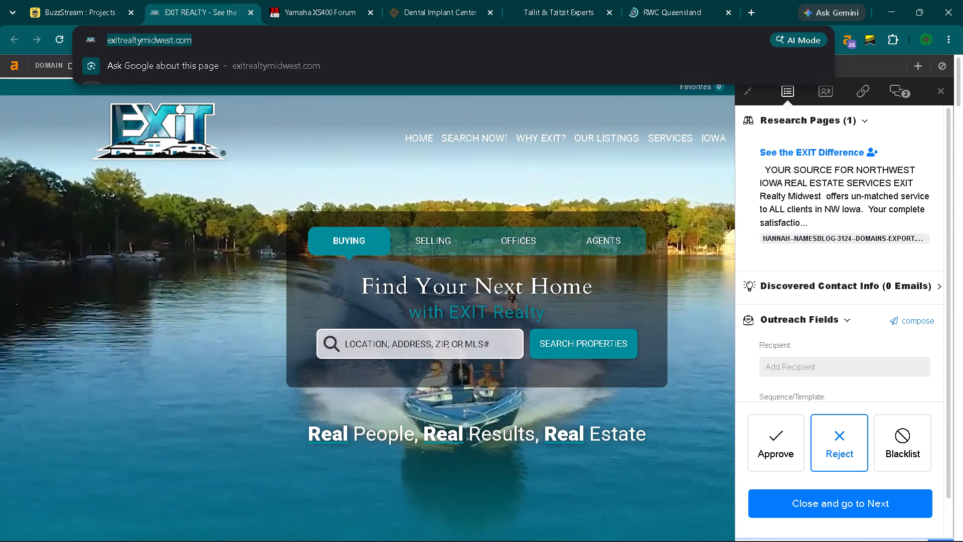
key(ctrl+c)
key(ctrl+c)
key(ctrl+c)
key(alt+Tab)
click(210, 41)
key(ctrl+v)
key(Return)
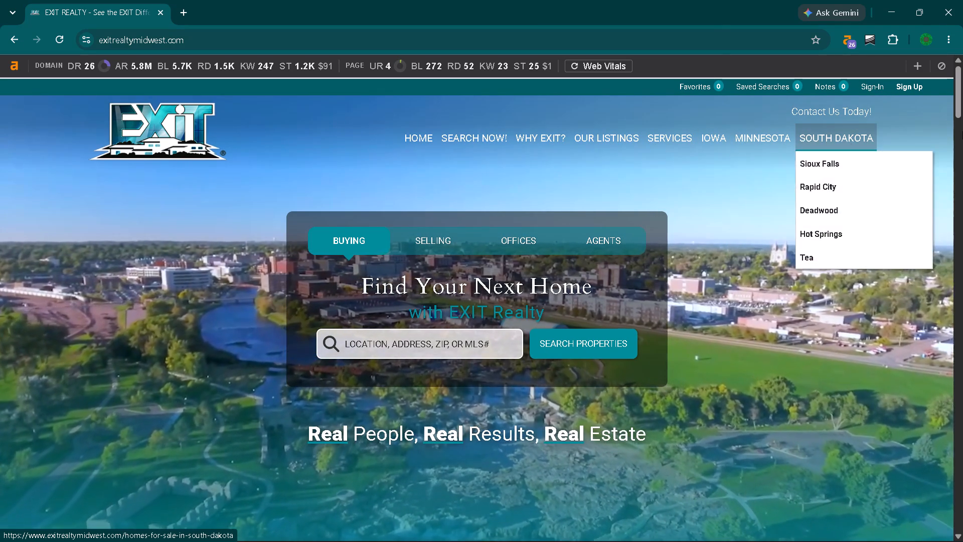
Examine the EXIT Realty Midwest homepage and its footer links for a blog.
drag(962, 103, 915, 503)
scroll(571, 481, down, 16)
scroll(501, 318, up, 7)
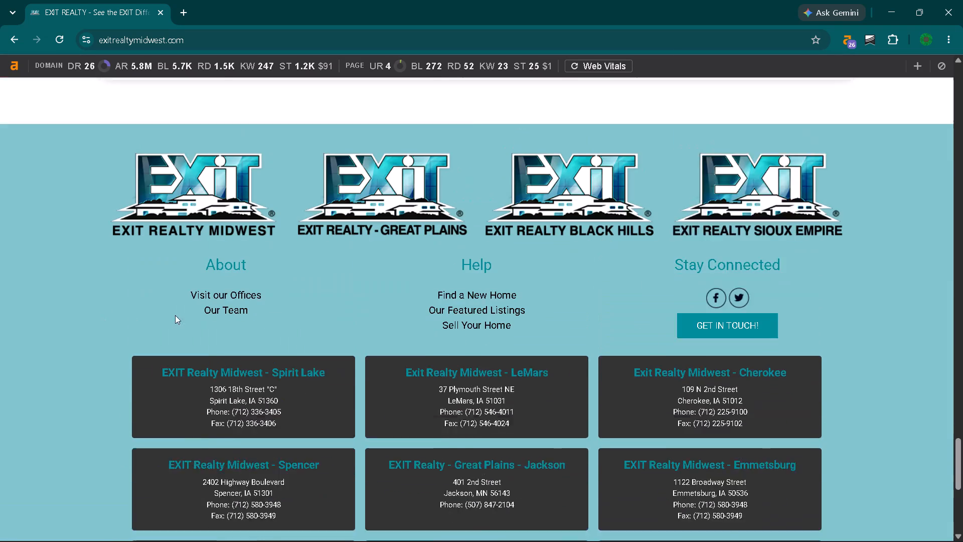
scroll(175, 315, up, 1)
scroll(190, 434, down, 3)
scroll(362, 264, up, 6)
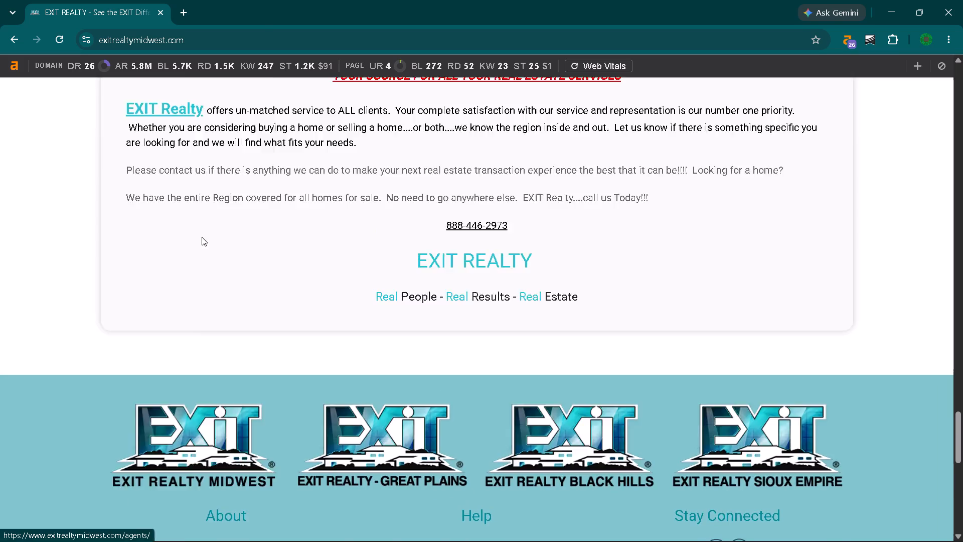
scroll(202, 237, up, 12)
scroll(164, 263, down, 1)
scroll(164, 263, up, 5)
scroll(179, 249, down, 1)
scroll(179, 249, up, 4)
Return to the BuzzStream review window and close the EXIT Realty Midwest and Yamaha XS400 Forum prospects, advancing to Dental Implant Center.
key(alt+Tab)
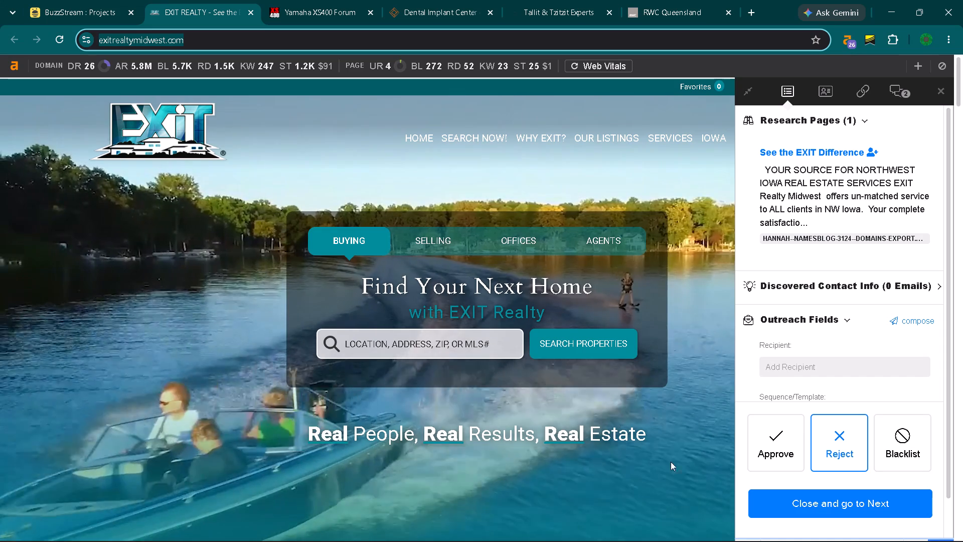
click(794, 493)
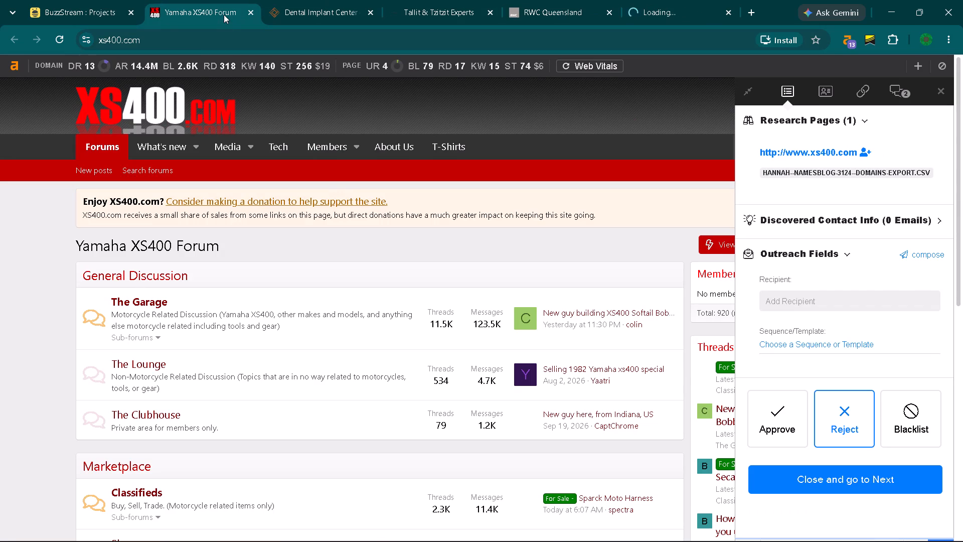
click(815, 480)
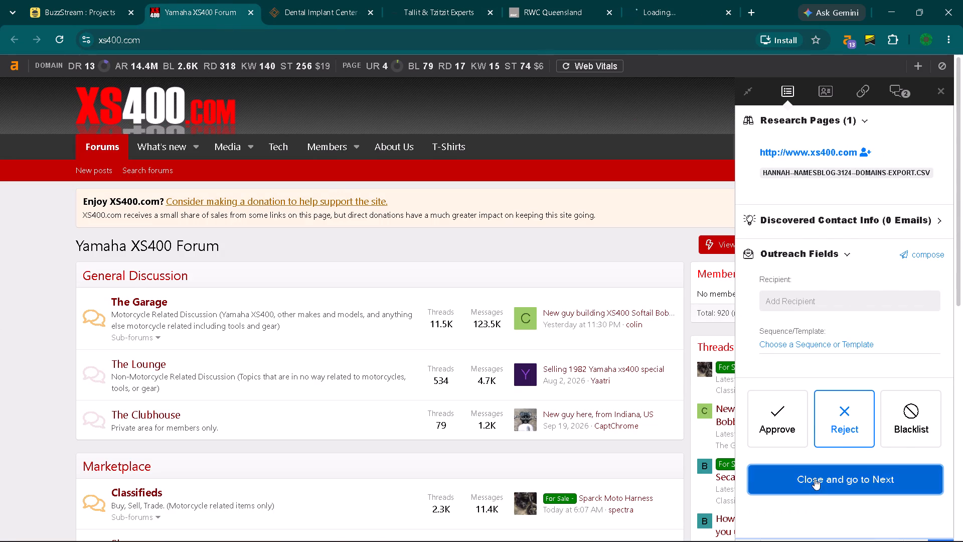
click(218, 12)
click(7, 253)
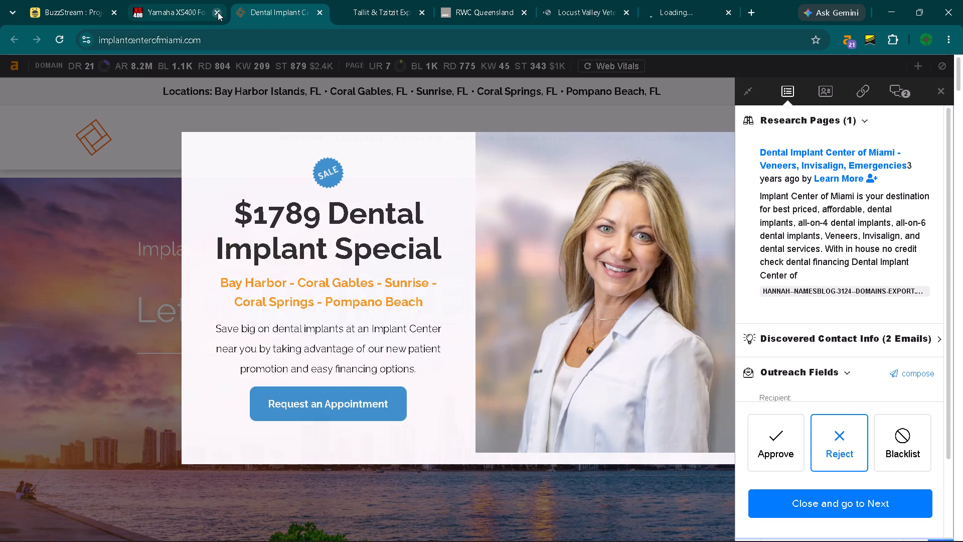
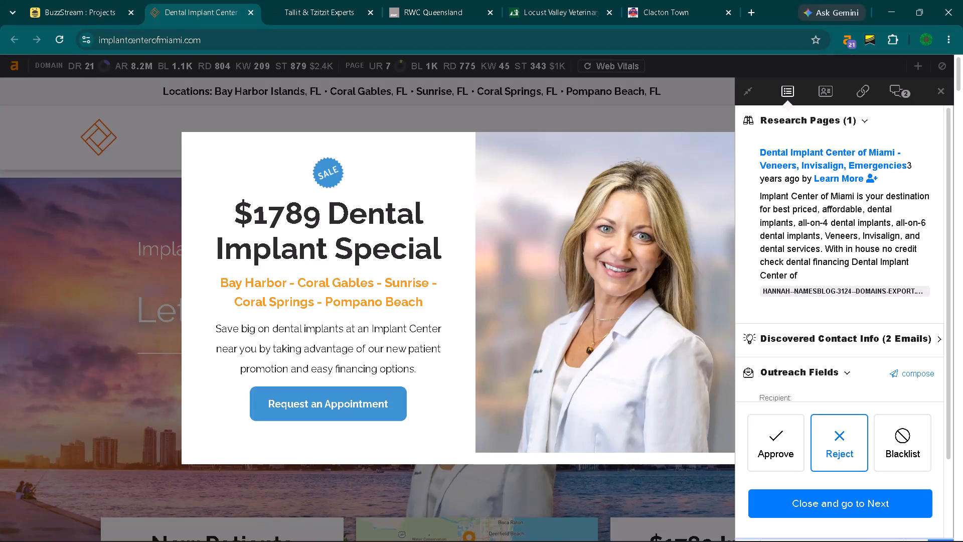
Review the Implant Center of Miami homepage down to its footer, dismissing the promotional popup, and close the site as rejected, advancing to the next.
click(744, 84)
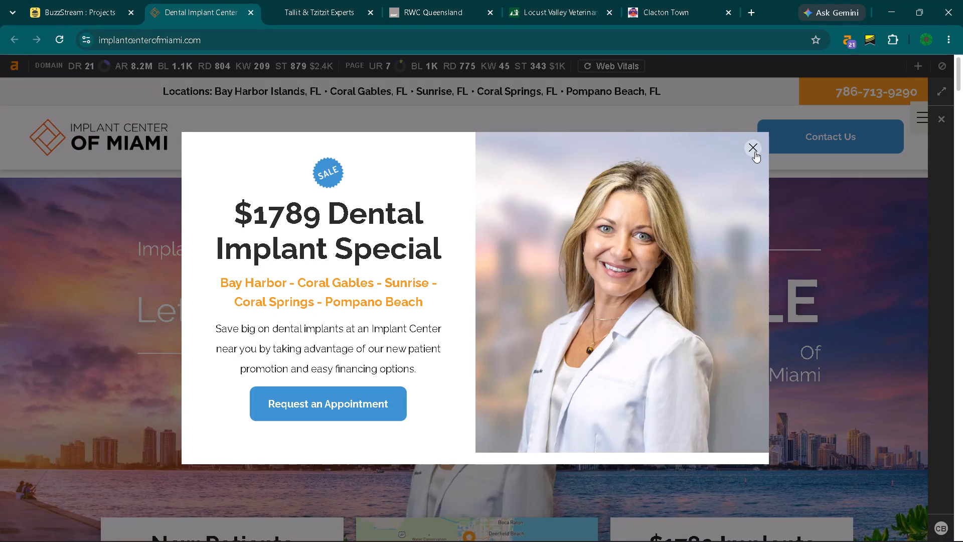
click(755, 152)
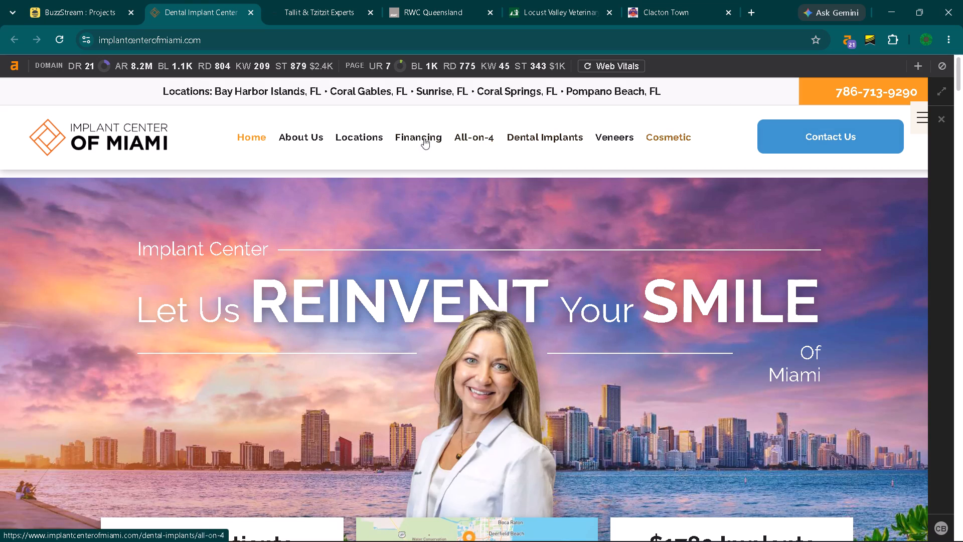
click(945, 83)
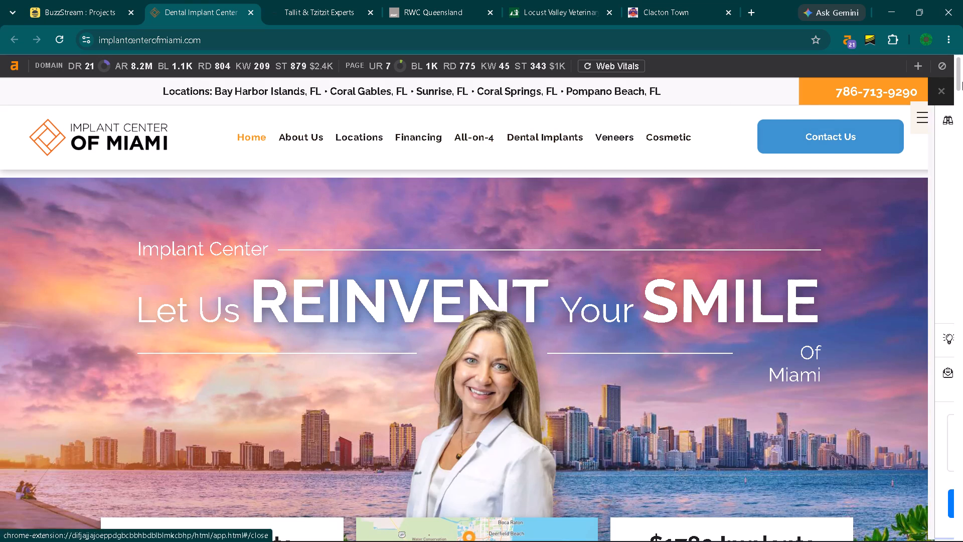
drag(962, 73, 955, 538)
scroll(372, 423, down, 5)
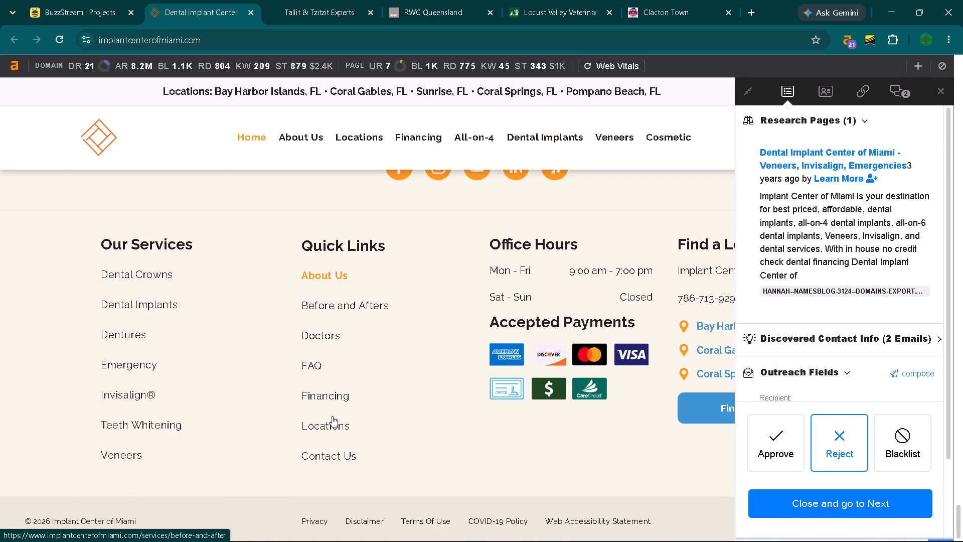
scroll(328, 451, down, 4)
click(818, 502)
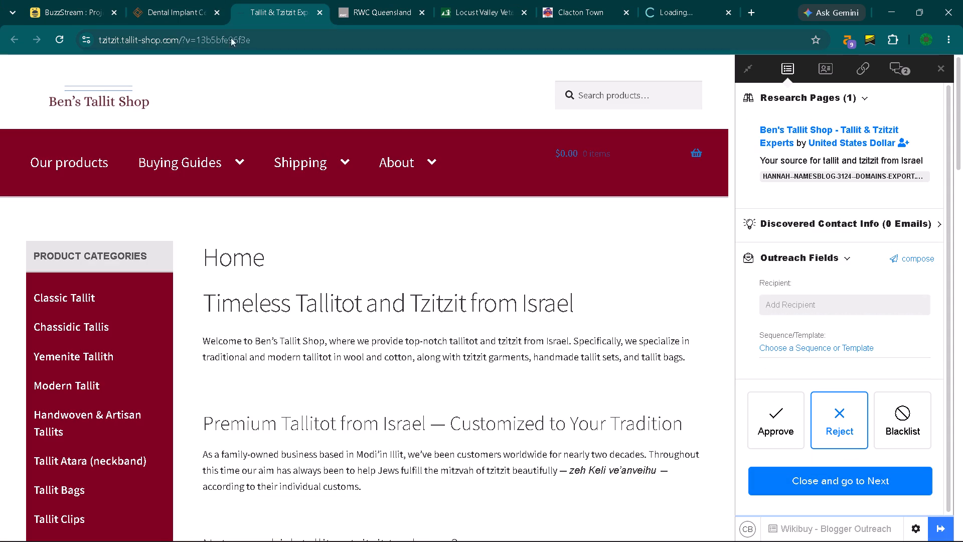
click(215, 13)
Review the Ben's Tallit Shop homepage and its product categories, and close the site as rejected, advancing to the next prospect.
click(0, 208)
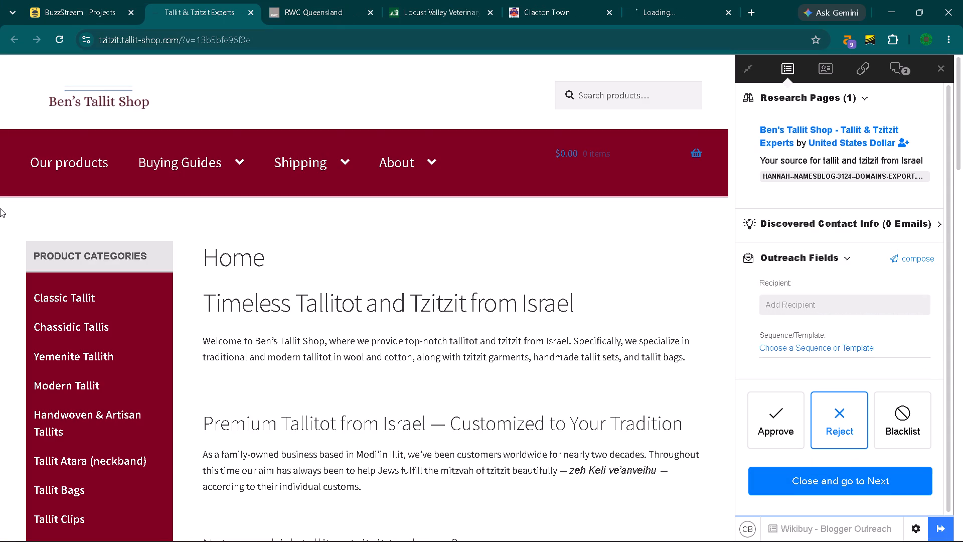
scroll(536, 312, down, 5)
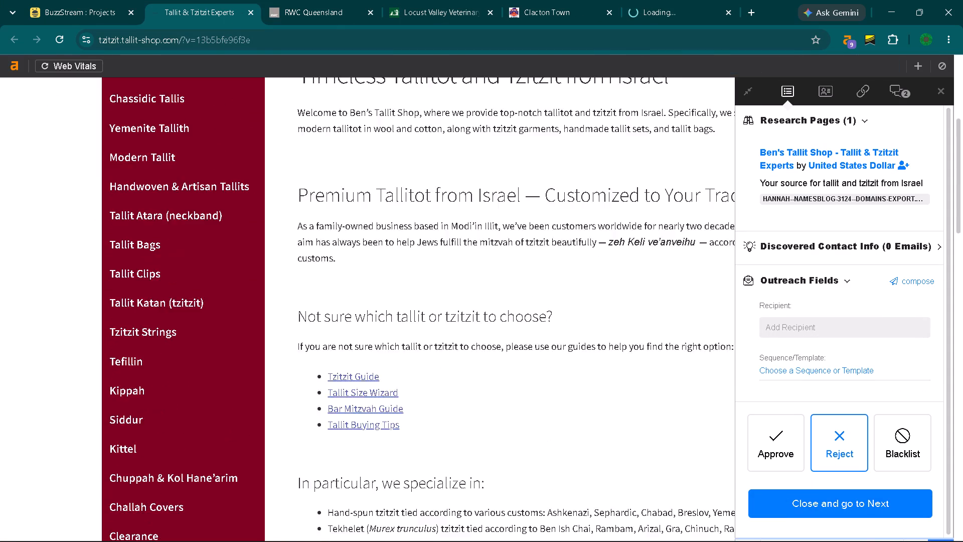
scroll(331, 163, up, 6)
scroll(198, 258, down, 1)
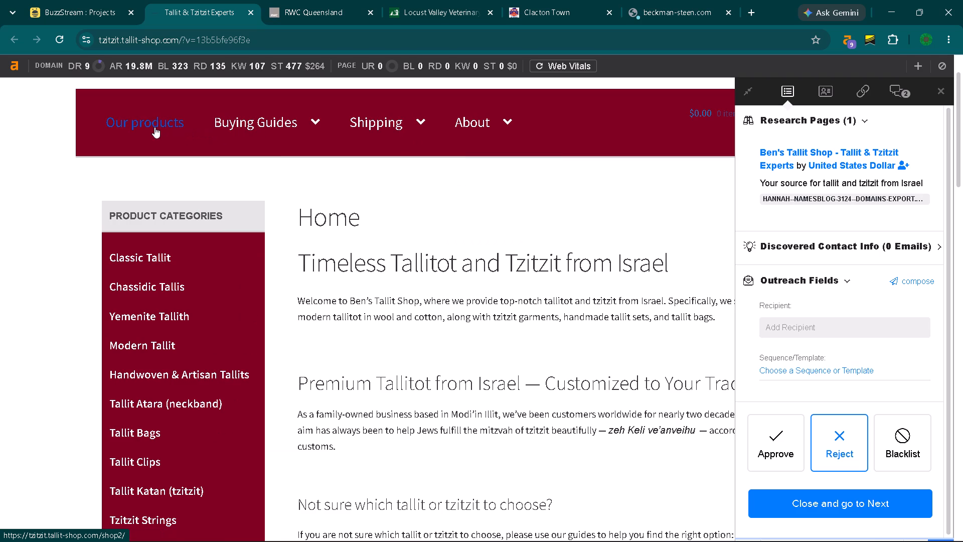
scroll(247, 342, down, 1)
scroll(133, 249, down, 2)
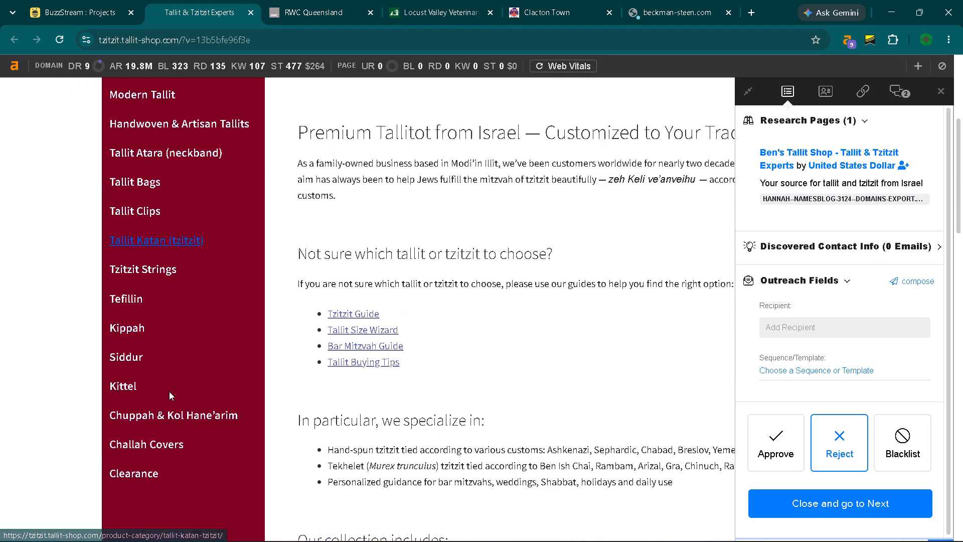
scroll(169, 391, down, 11)
click(828, 507)
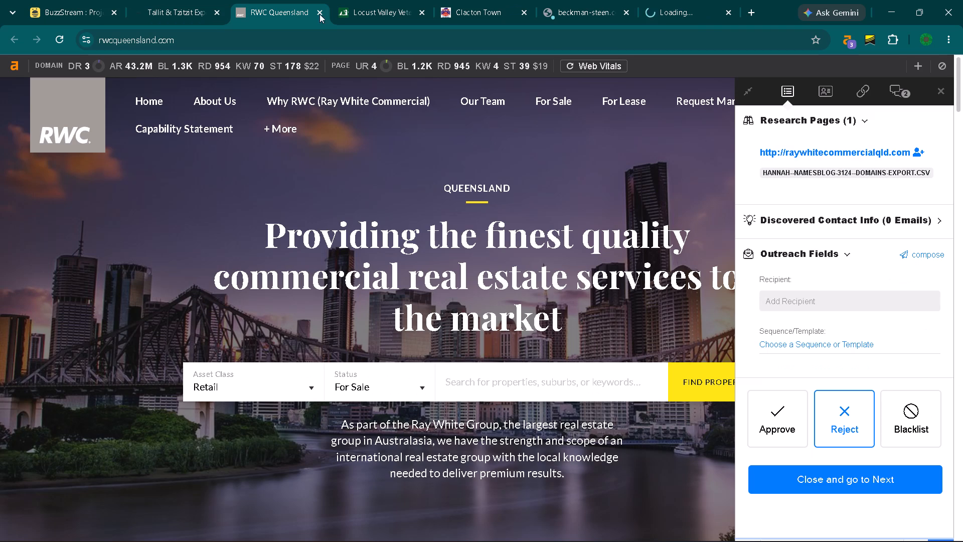
click(216, 11)
Examine the RWC Queensland homepage, its property listings and its navigation to judge whether the site suits blogger outreach.
double_click(348, 229)
drag(348, 229, 377, 275)
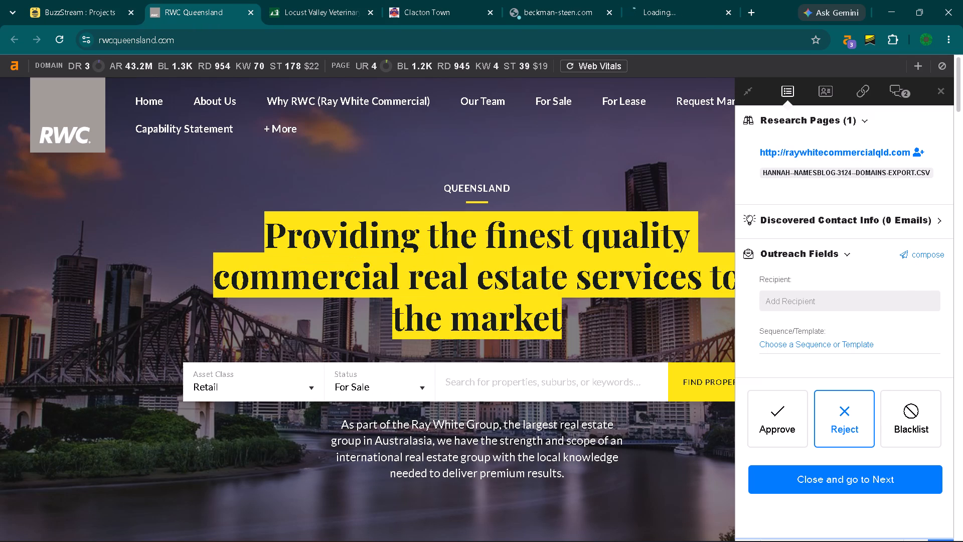
drag(377, 275, 411, 331)
scroll(437, 292, down, 2)
key(ctrl+a)
scroll(85, 329, down, 5)
scroll(98, 329, up, 1)
scroll(119, 324, down, 9)
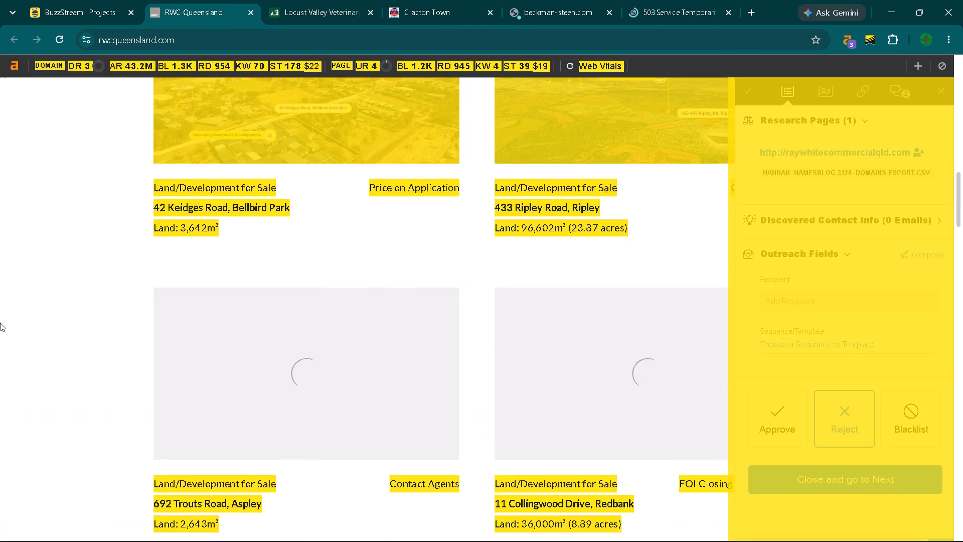
click(0, 323)
scroll(85, 235, up, 6)
scroll(179, 252, up, 7)
scroll(249, 159, up, 4)
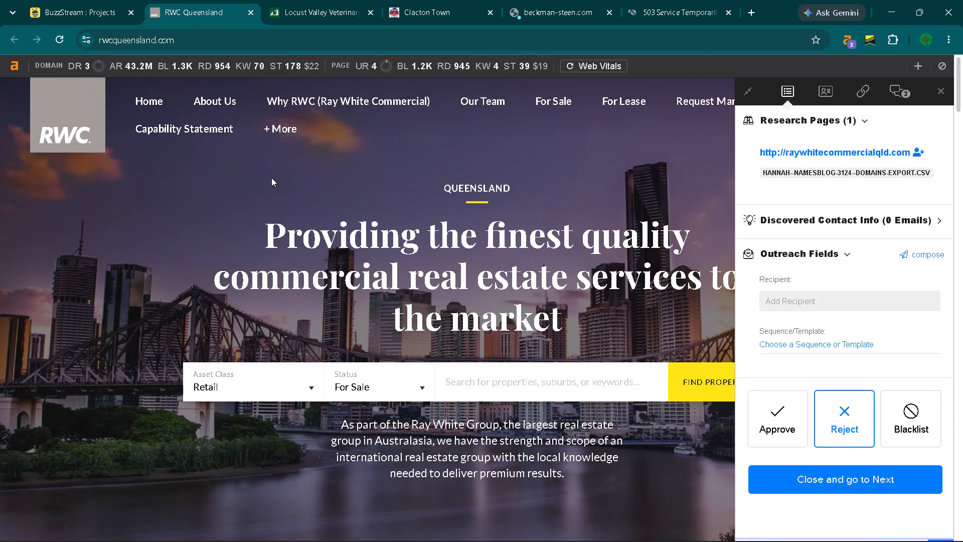
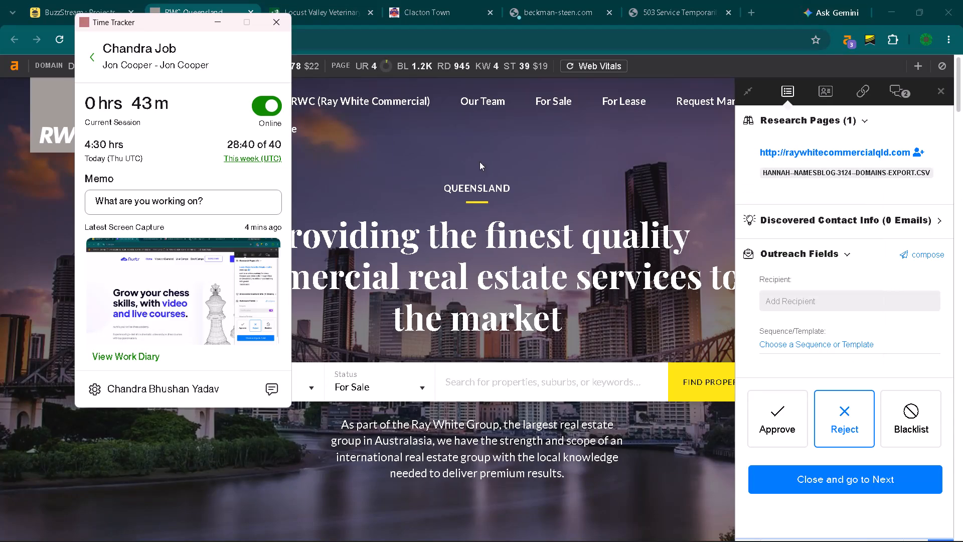
Close the RWC Queensland site as rejected and advance to the next prospect.
click(0, 284)
key(alt+Tab)
key(alt+Tab)
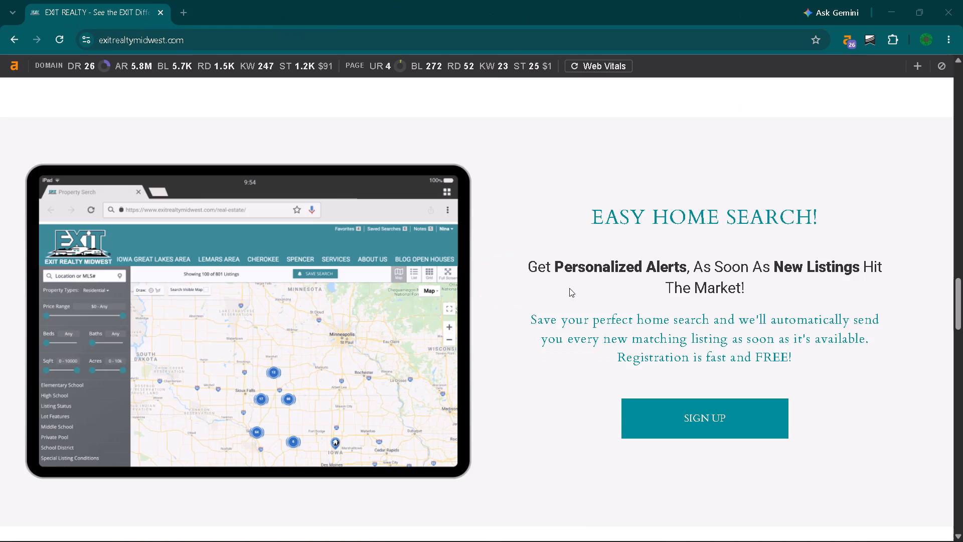
key(alt+Tab)
click(146, 181)
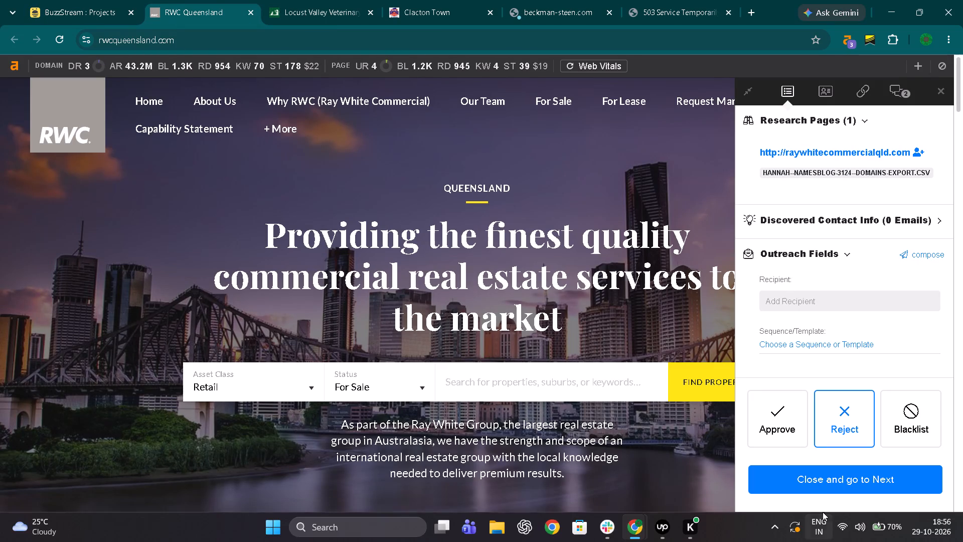
click(798, 472)
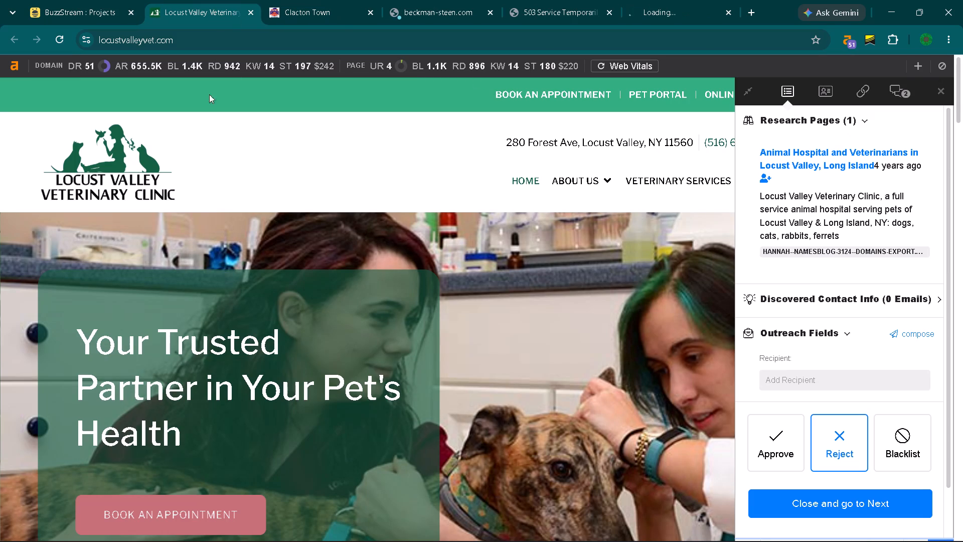
Copy the locustvalleyvet.com address and load the site in the separate browser window, in place of the EXIT Realty Midwest site.
click(187, 38)
key(ctrl+c)
key(ctrl+c)
key(ctrl+c)
key(alt+Tab)
click(187, 38)
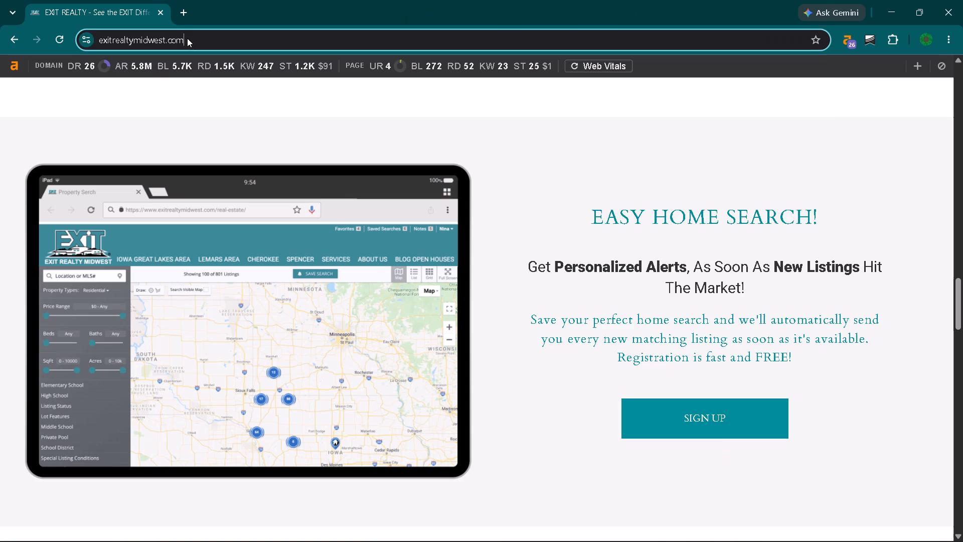
key(ctrl+v)
key(Return)
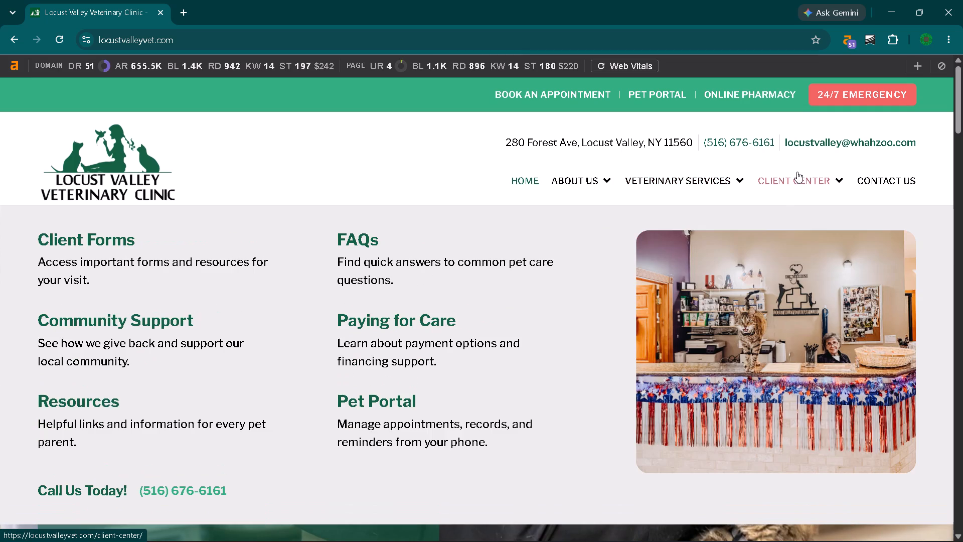
Open the Client Center's Resources page in a new tab and examine the Locust Valley Veterinary Clinic homepage down to its footer.
right_click(73, 399)
click(171, 205)
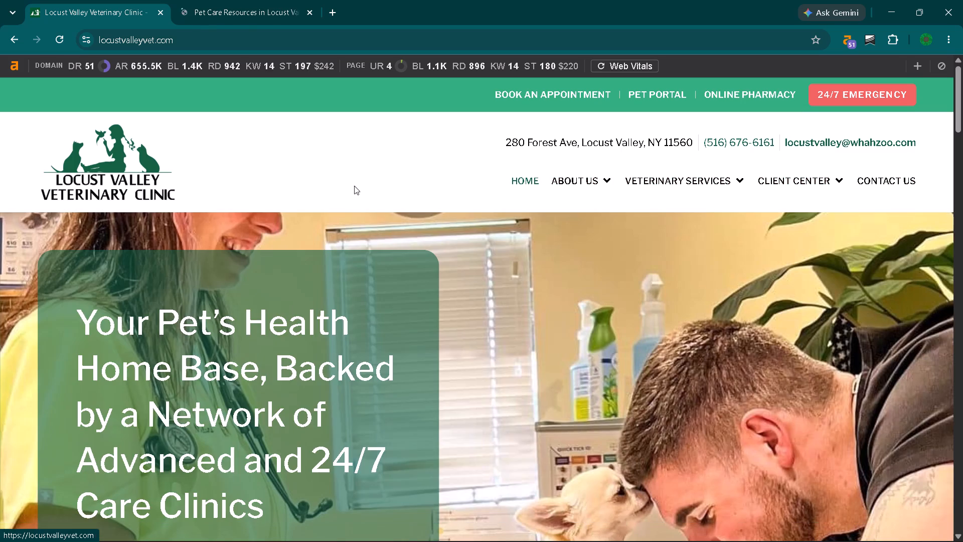
drag(962, 101, 961, 524)
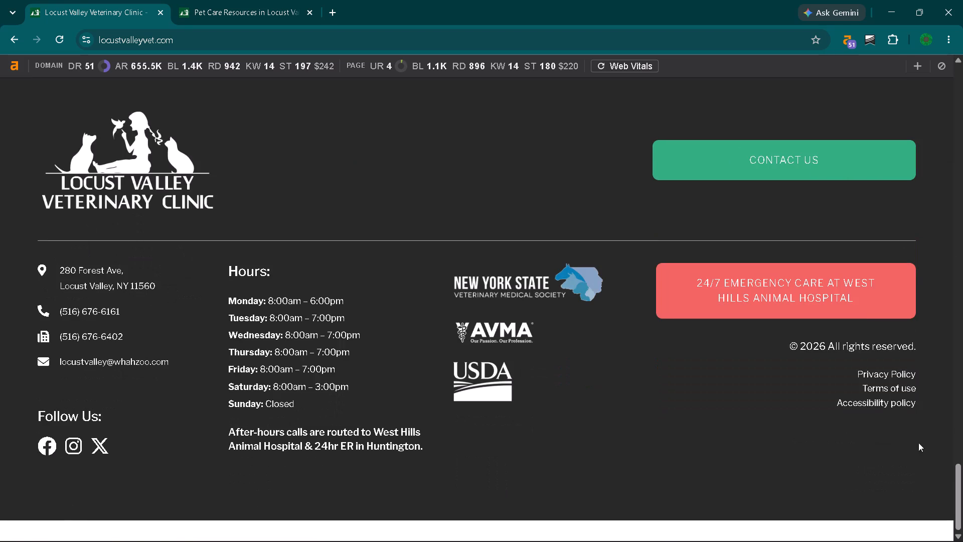
scroll(874, 420, down, 6)
scroll(910, 417, up, 18)
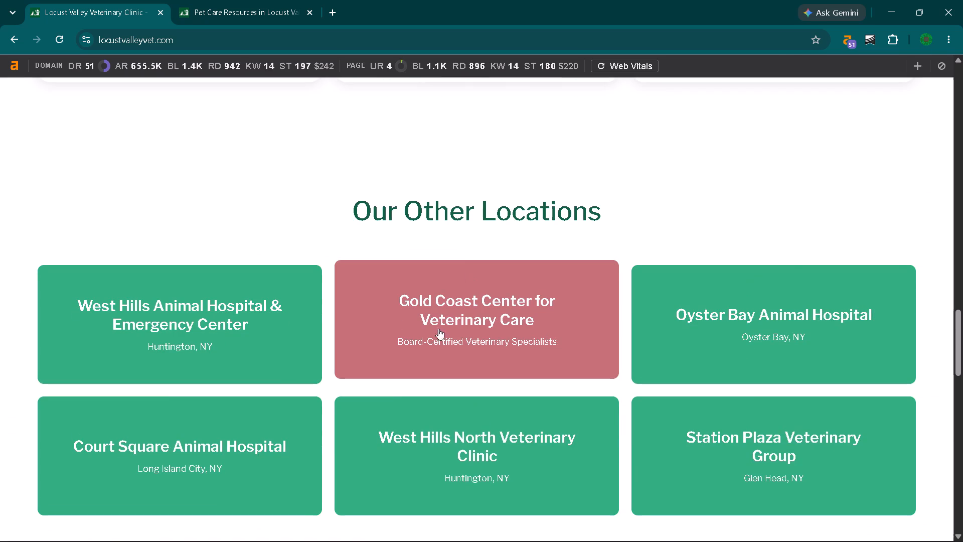
scroll(324, 416, down, 5)
scroll(616, 231, up, 5)
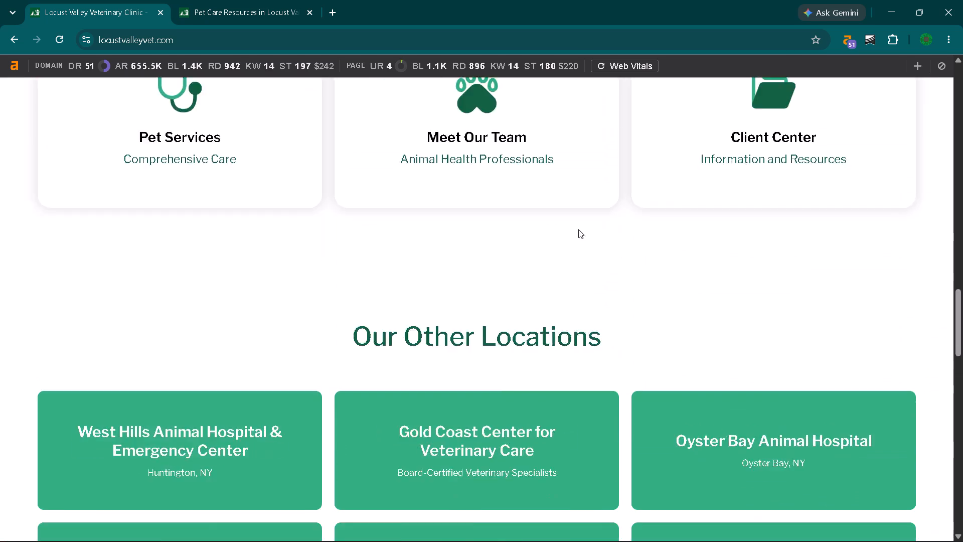
scroll(578, 229, up, 10)
scroll(444, 266, up, 20)
scroll(444, 266, up, 3)
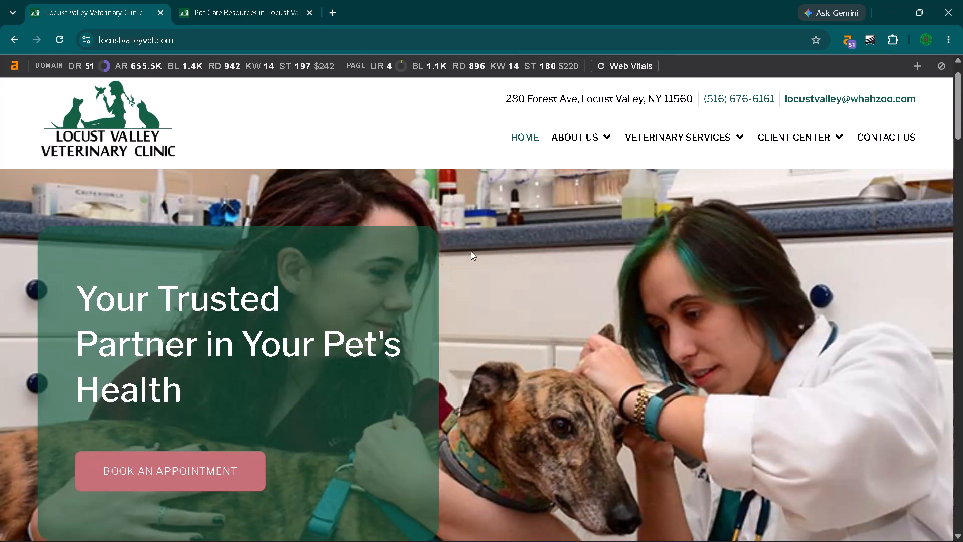
scroll(471, 251, up, 3)
Examine the clinic's Resources page down to its footer for blog content, and close that page.
click(176, 0)
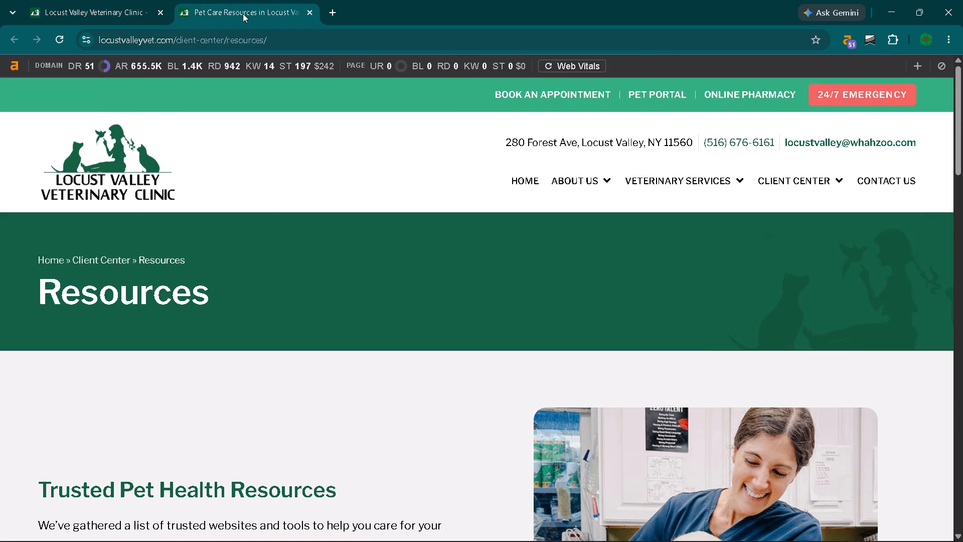
scroll(191, 97, down, 2)
scroll(229, 137, down, 3)
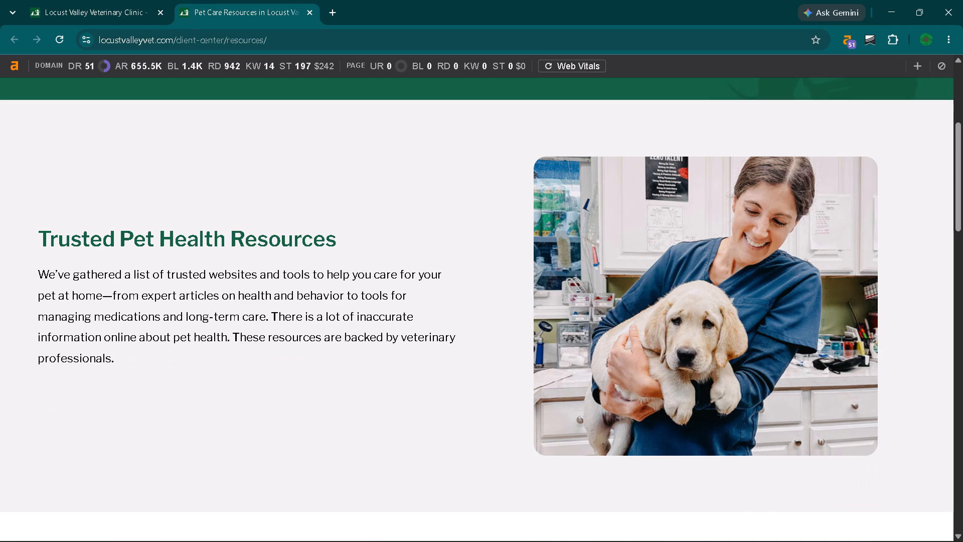
scroll(105, 187, down, 6)
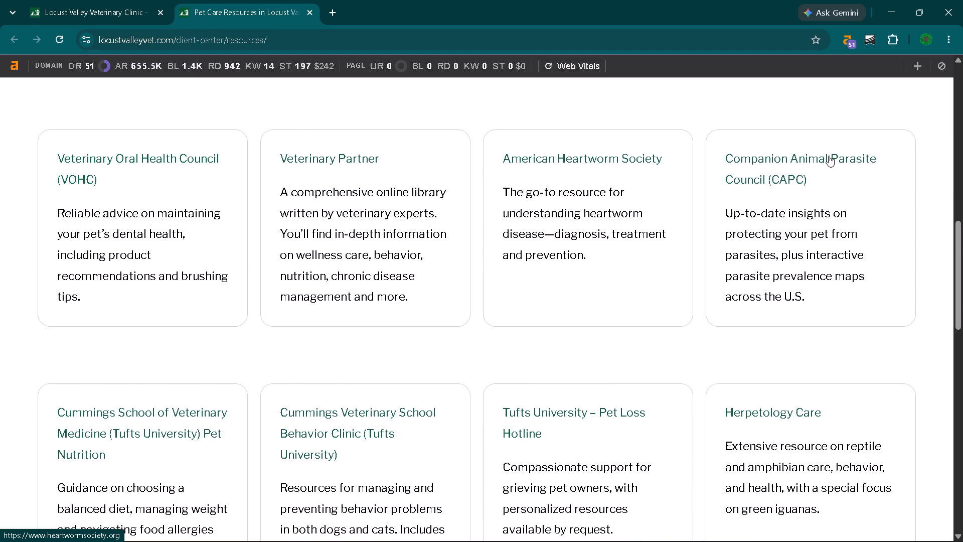
scroll(567, 222, down, 9)
scroll(233, 241, down, 13)
click(0, 413)
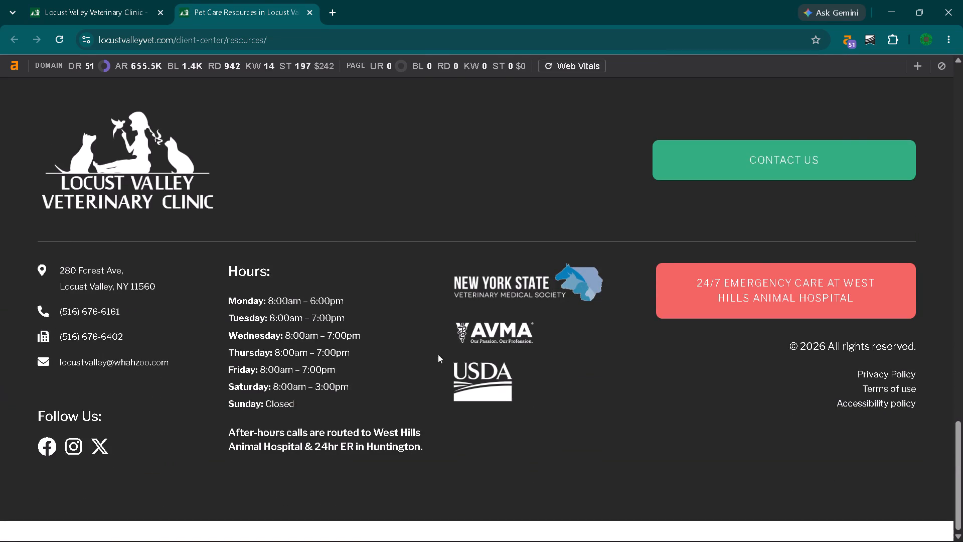
key(ctrl+w)
Recheck the clinic homepage's service and location sections and its footer to judge whether it suits blogger outreach.
scroll(413, 312, down, 20)
scroll(413, 312, down, 6)
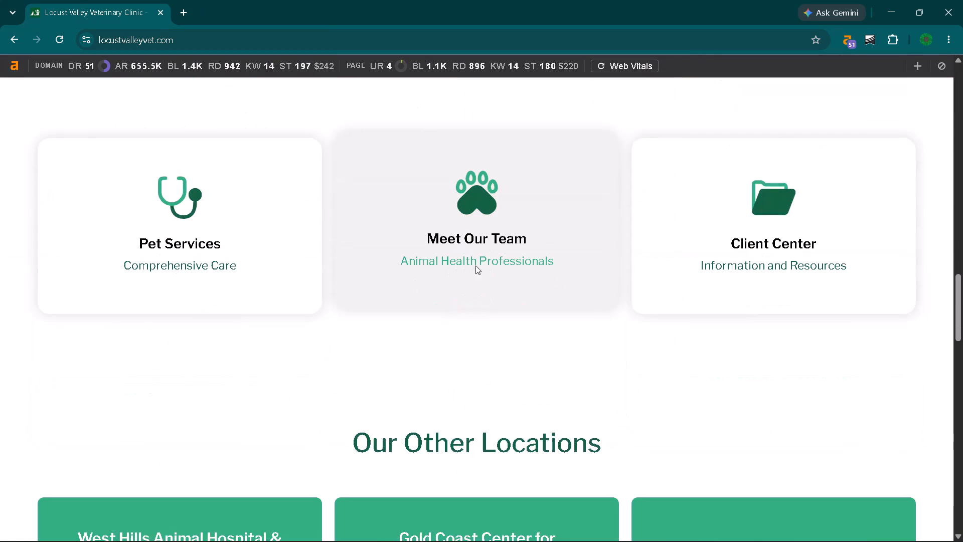
scroll(240, 215, down, 8)
scroll(630, 287, up, 2)
scroll(629, 287, down, 1)
scroll(621, 287, up, 4)
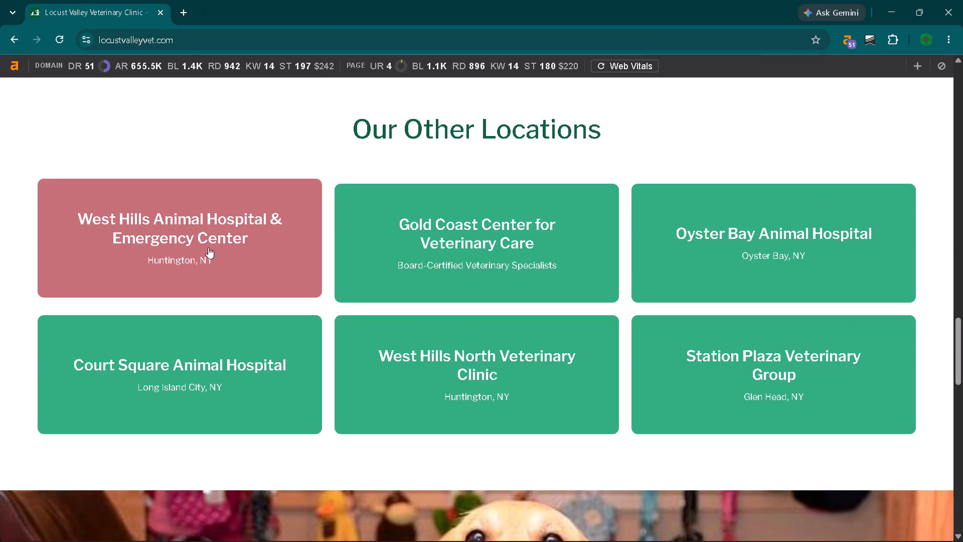
scroll(432, 326, down, 20)
scroll(432, 326, down, 4)
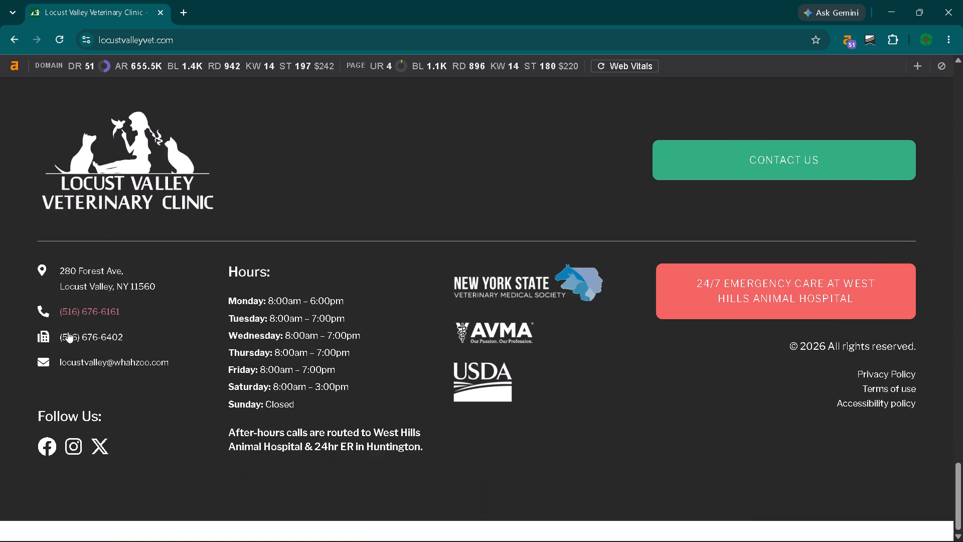
scroll(68, 332, down, 2)
click(0, 368)
Return to the BuzzStream window and close the Locust Valley Veterinary Clinic site as rejected, removing its leftover tab.
key(alt+Tab)
click(852, 504)
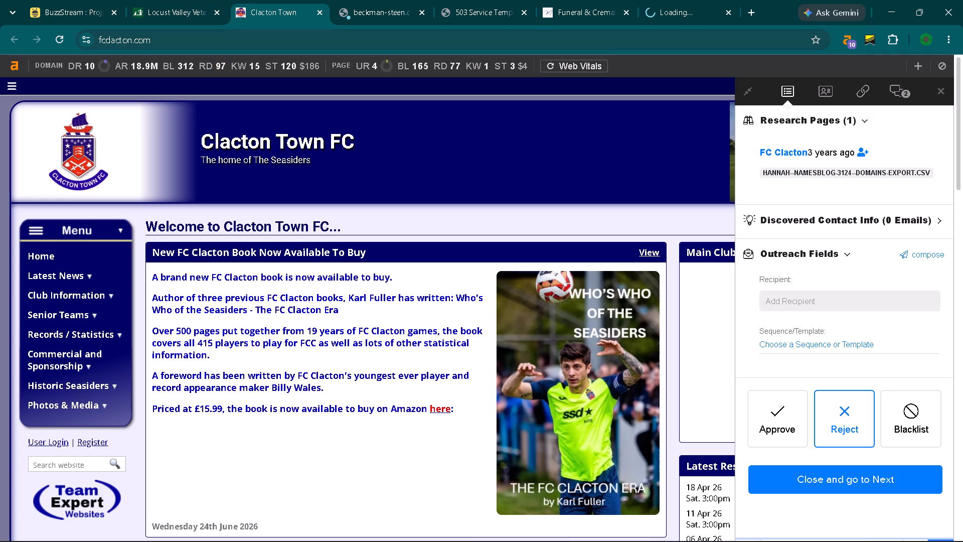
click(218, 14)
Close the Clacton Town FC site as rejected, remove its tab and advance to the beckman-steen.com prospect.
key(alt+Tab)
key(alt+Tab)
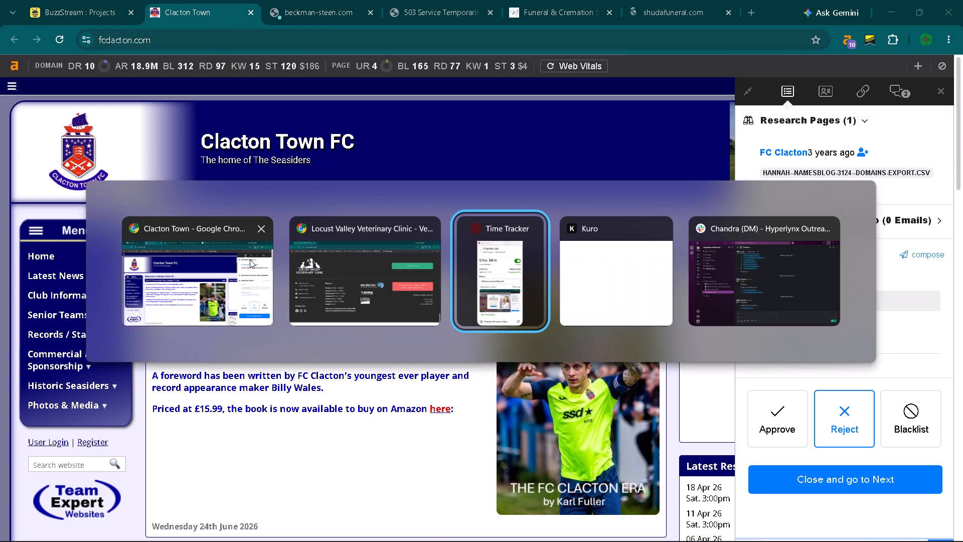
click(0, 295)
key(alt+Tab)
key(alt+Tab)
key(alt+Tab)
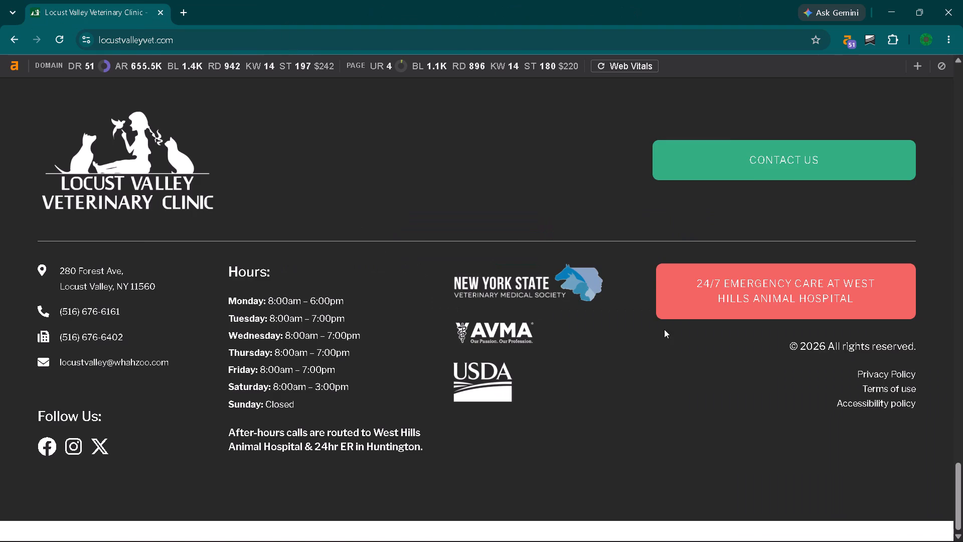
click(783, 471)
click(248, 10)
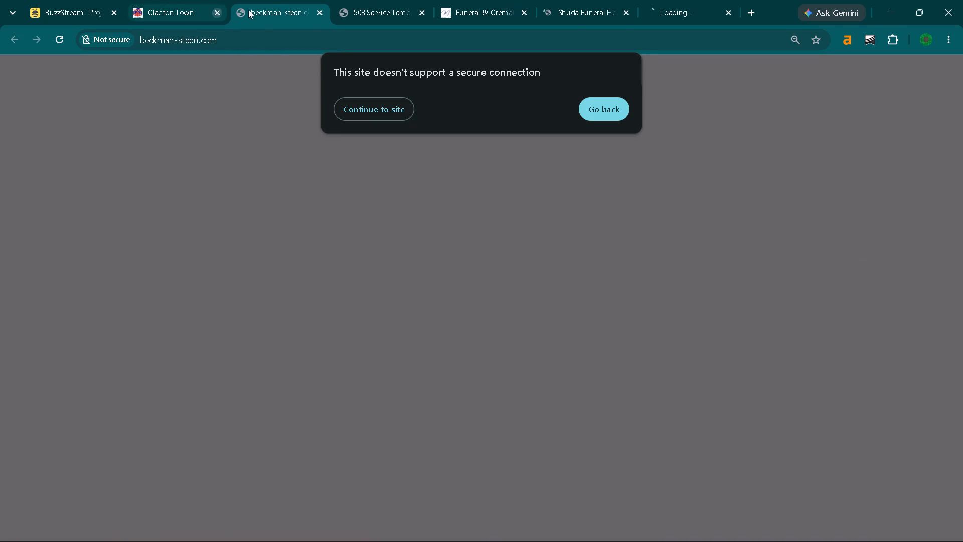
click(222, 18)
Continue to beckman-steen.com over its insecure connection and look through the other queued prospect tabs while it loads.
click(383, 116)
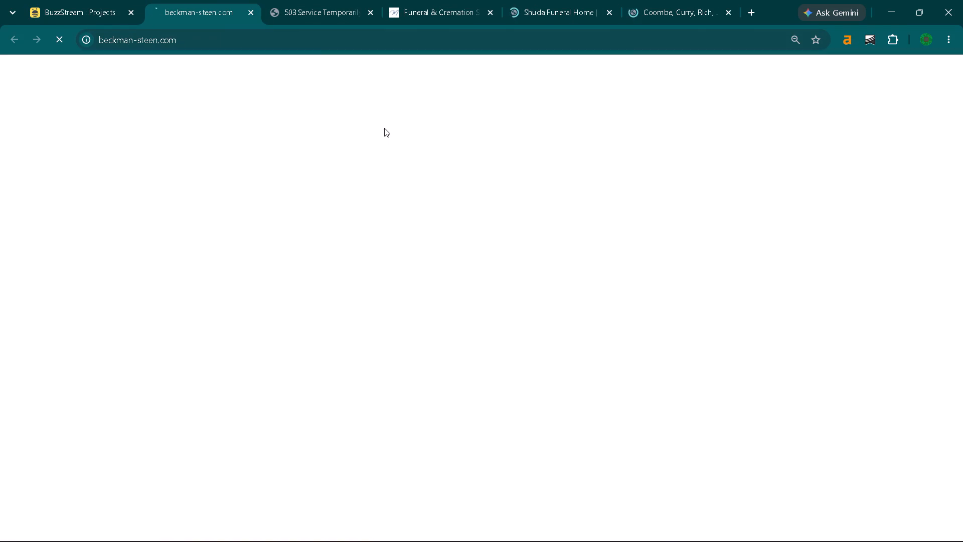
click(303, 0)
click(460, 0)
click(601, 0)
click(690, 0)
click(209, 0)
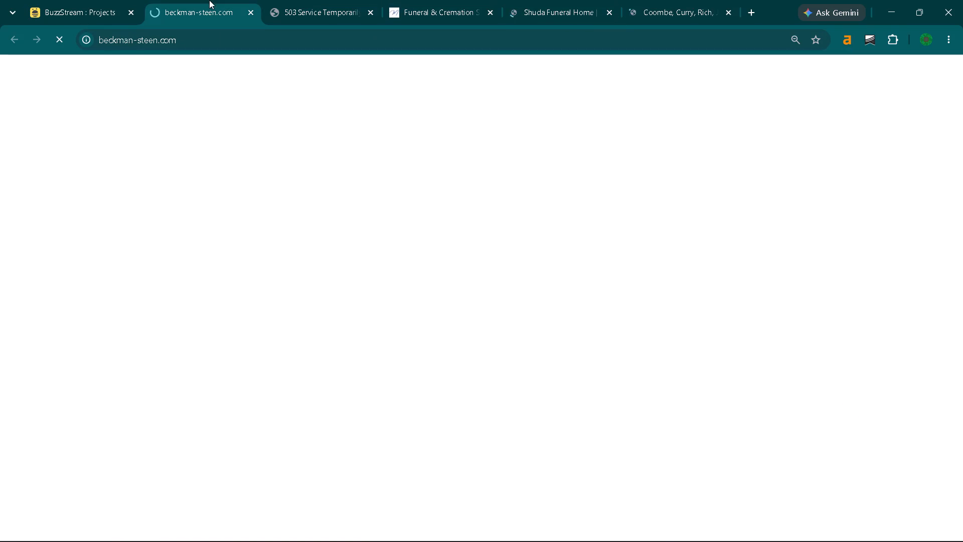
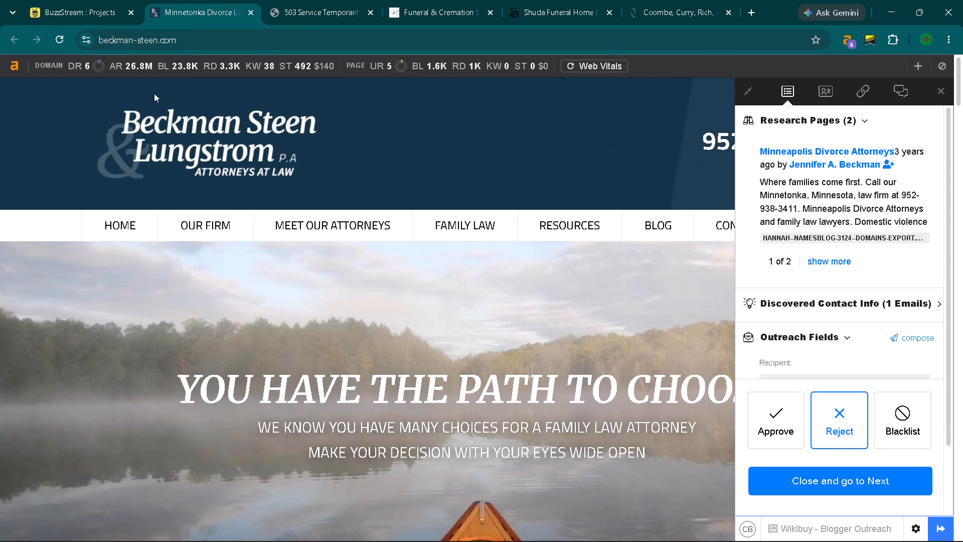
Examine the beckman-steen.com homepage, including its practice sections, divorce FAQs and location map, to judge its suitability for blogger outreach.
scroll(143, 303, down, 8)
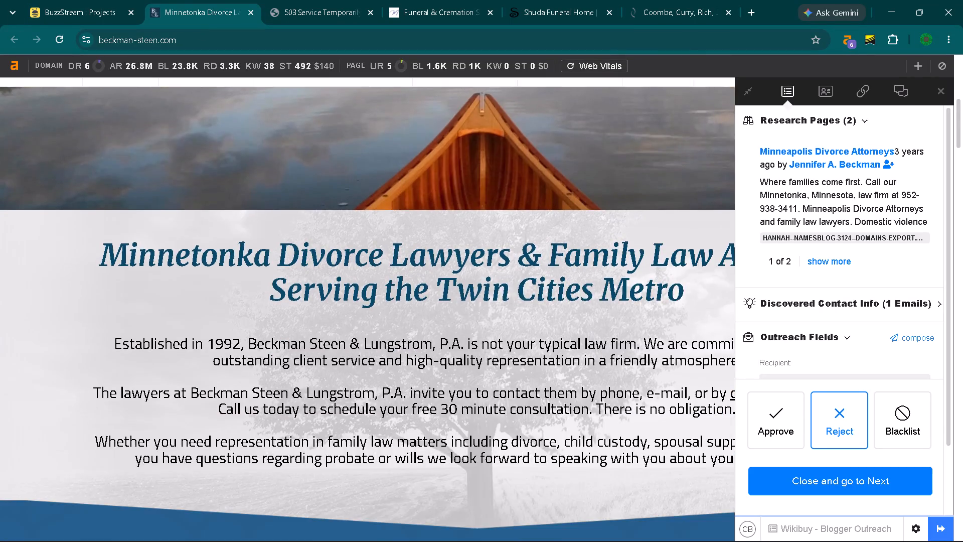
scroll(353, 282, down, 19)
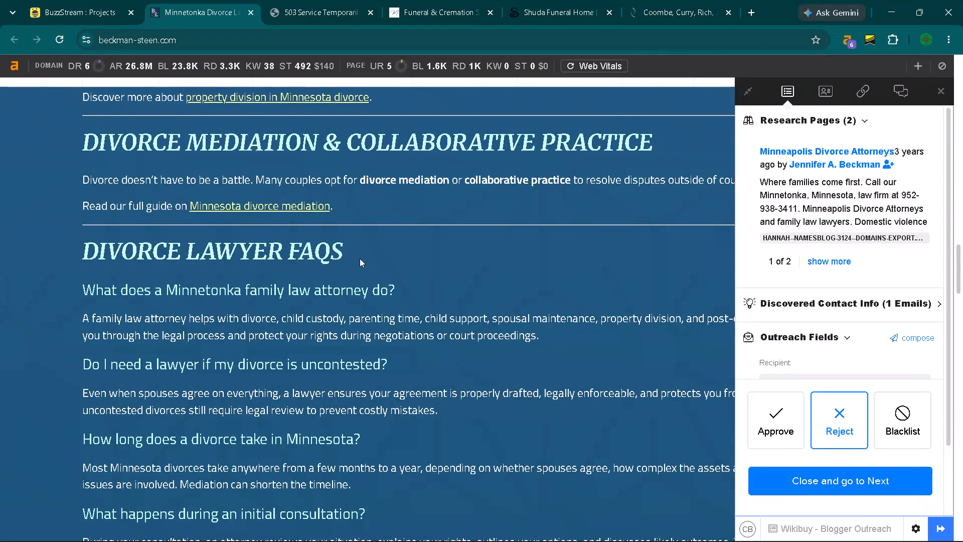
scroll(325, 305, down, 3)
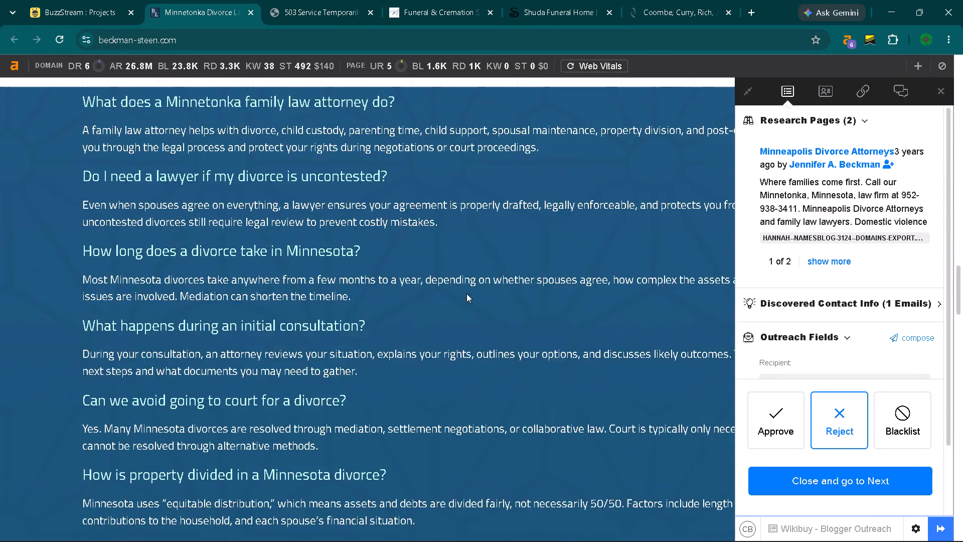
scroll(466, 294, down, 9)
Open a browser window under the contentrocket.co.uk profile and load the bookmarked Avails-In Google Drive folder in a new tab.
key(alt+Tab)
key(alt+Tab)
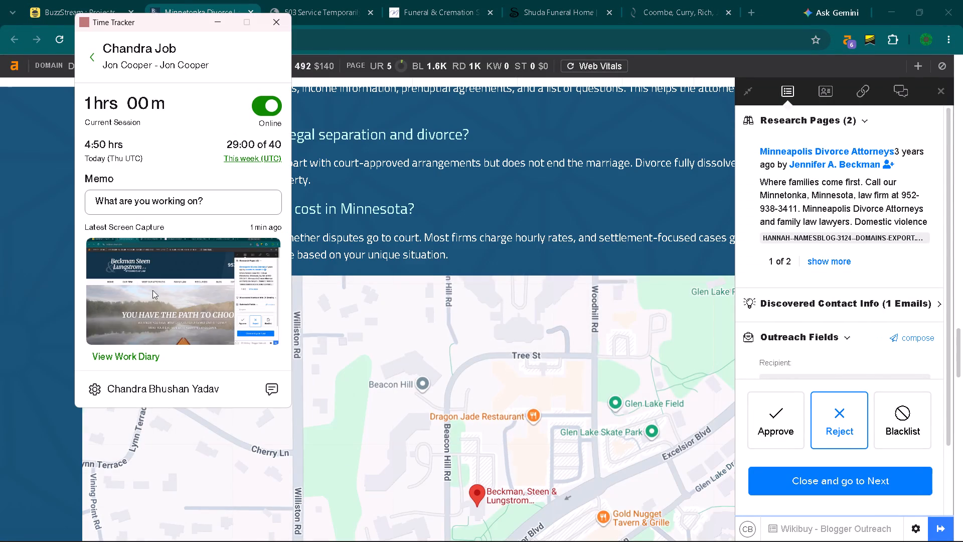
click(0, 276)
key(alt+Tab)
key(alt+Tab)
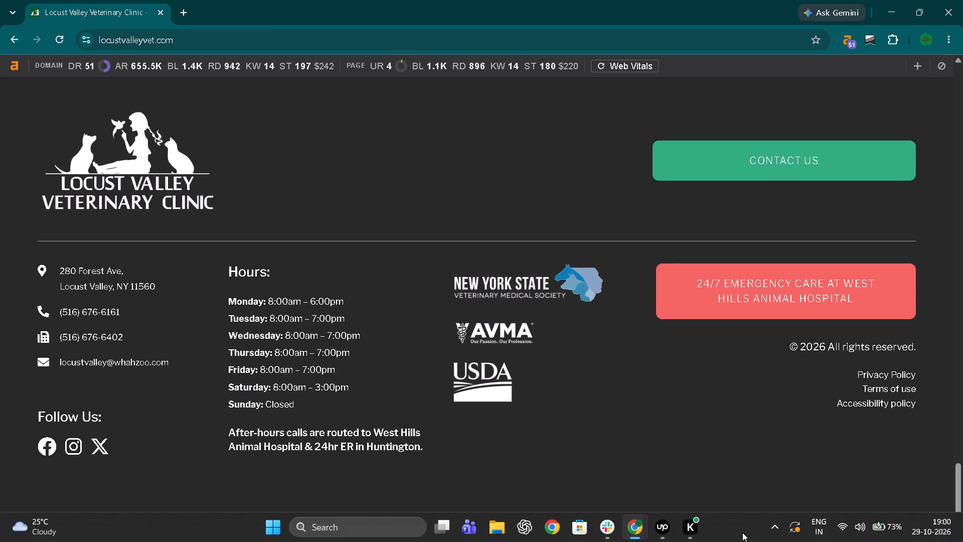
double_click(550, 533)
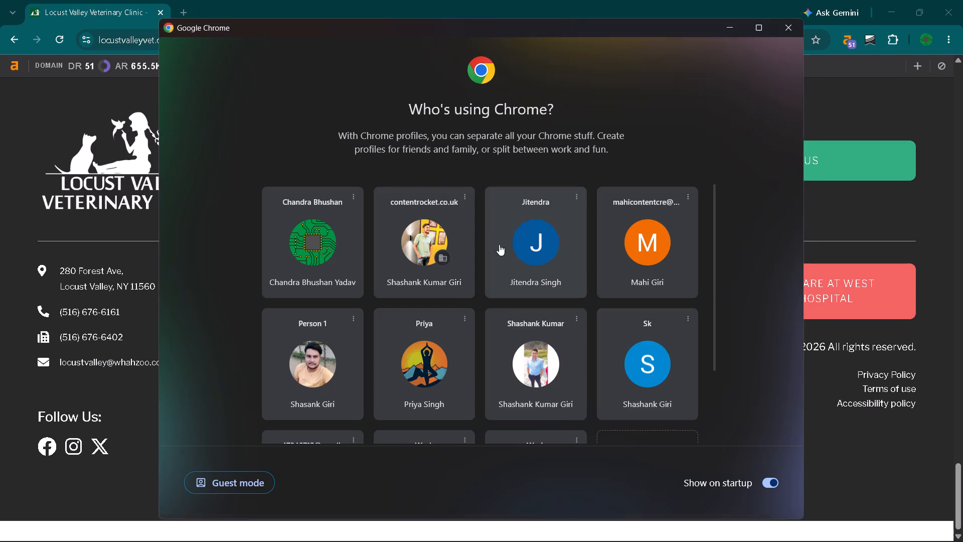
click(430, 248)
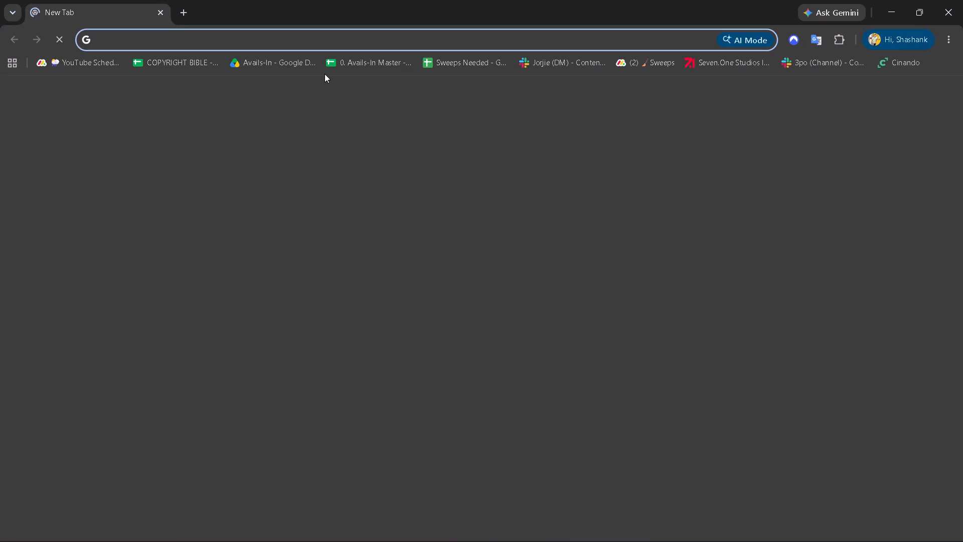
click(753, 147)
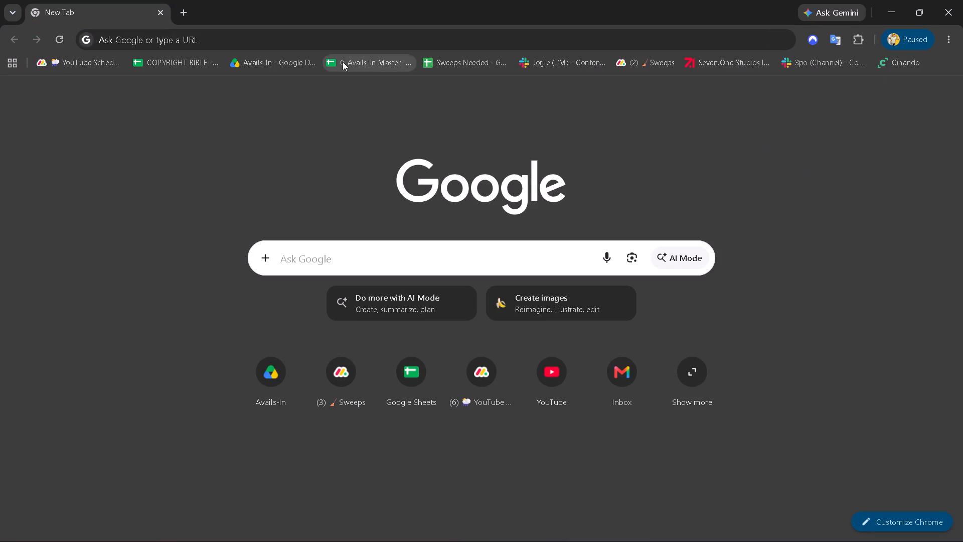
ctrl+click(289, 68)
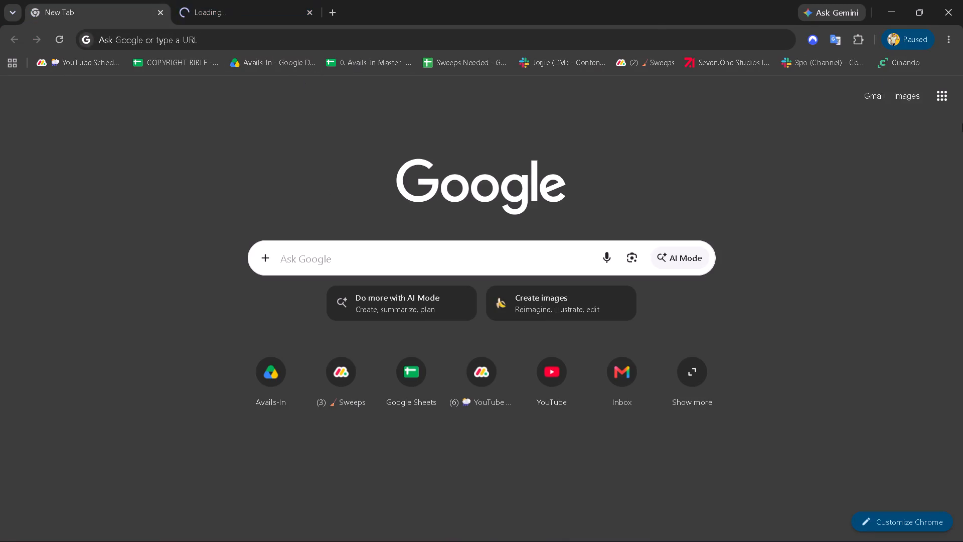
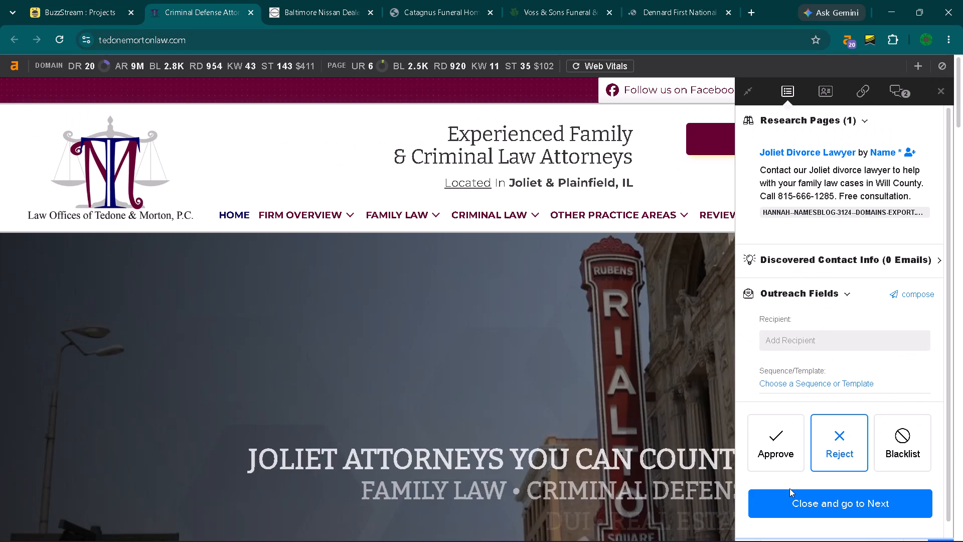
Close the tedonemortonlaw.com prospect as rejected and move on to the next prospect website.
click(251, 9)
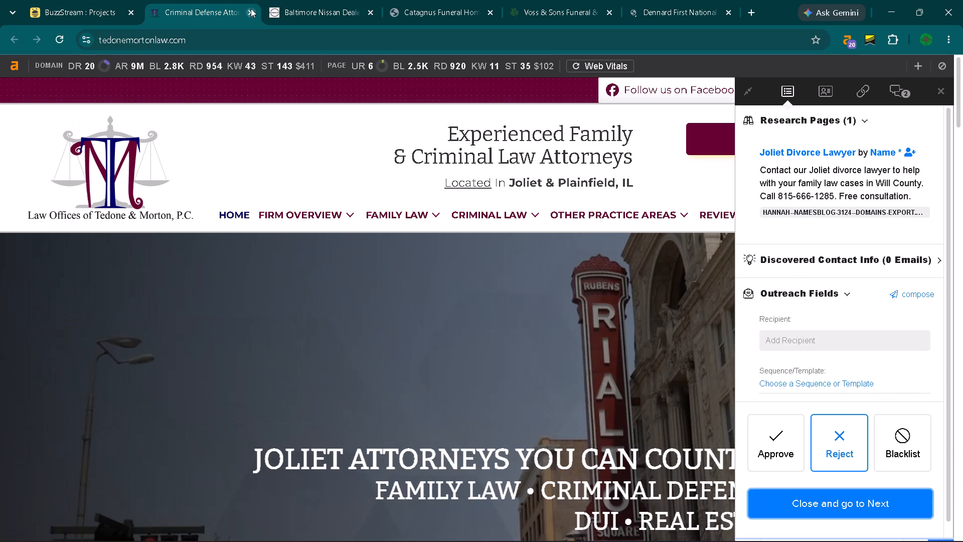
click(215, 9)
click(268, 64)
click(833, 526)
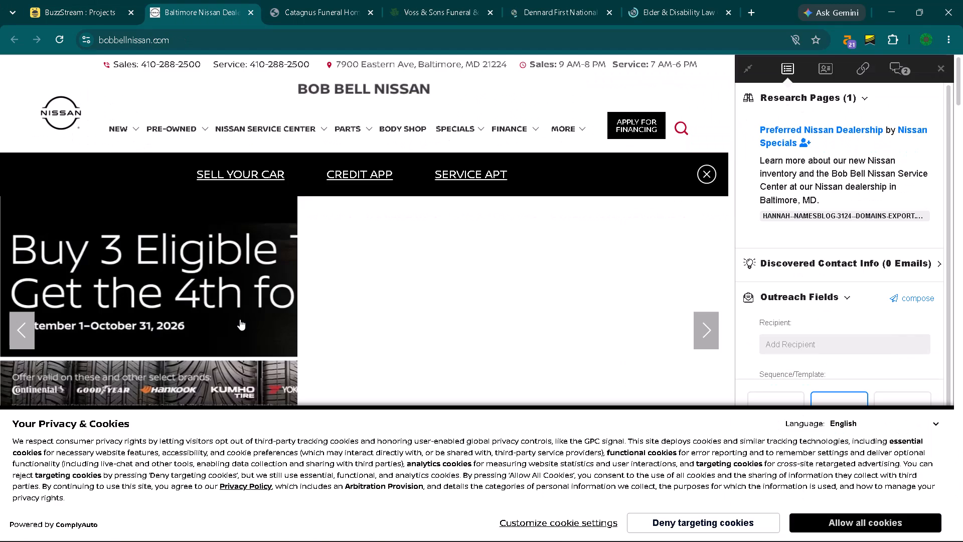
Examine the bobbellnissan.com homepage to judge its suitability for blogger outreach.
scroll(646, 479, down, 2)
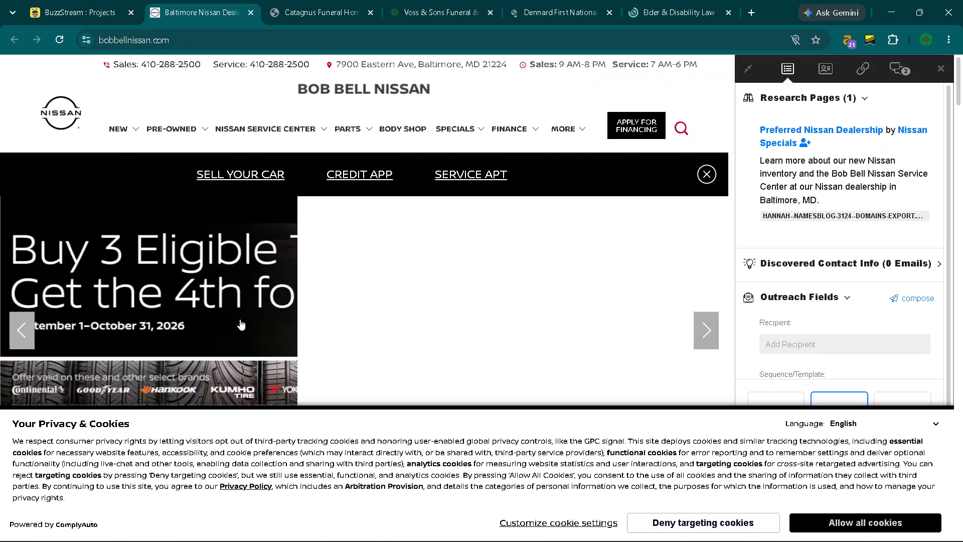